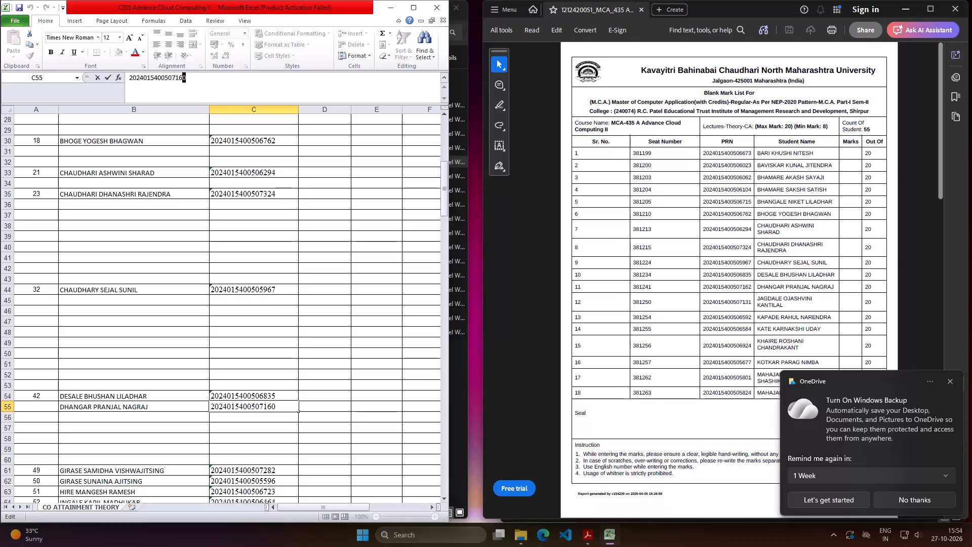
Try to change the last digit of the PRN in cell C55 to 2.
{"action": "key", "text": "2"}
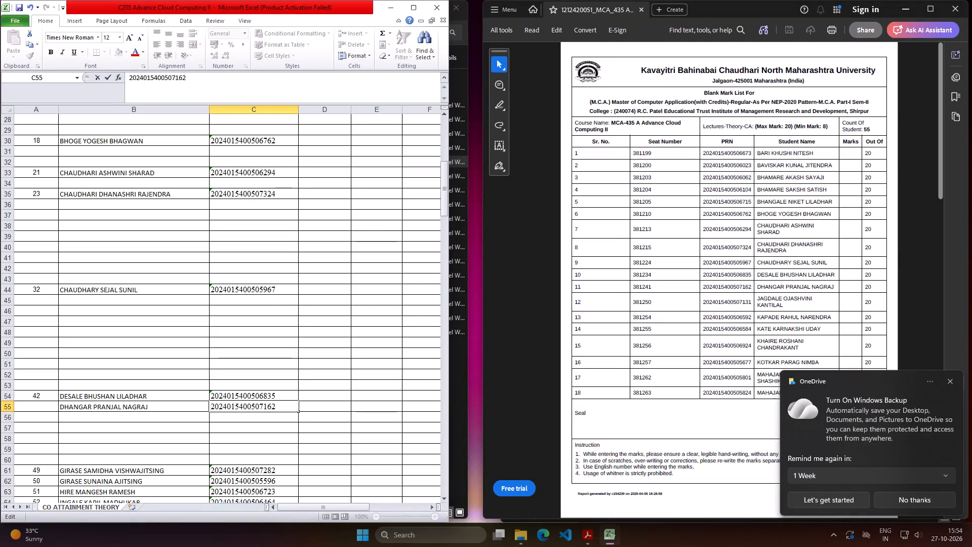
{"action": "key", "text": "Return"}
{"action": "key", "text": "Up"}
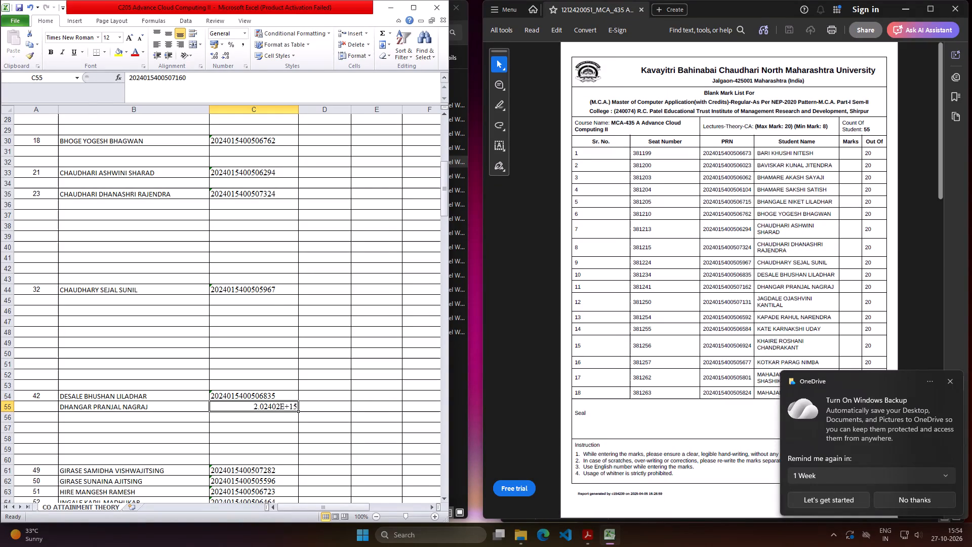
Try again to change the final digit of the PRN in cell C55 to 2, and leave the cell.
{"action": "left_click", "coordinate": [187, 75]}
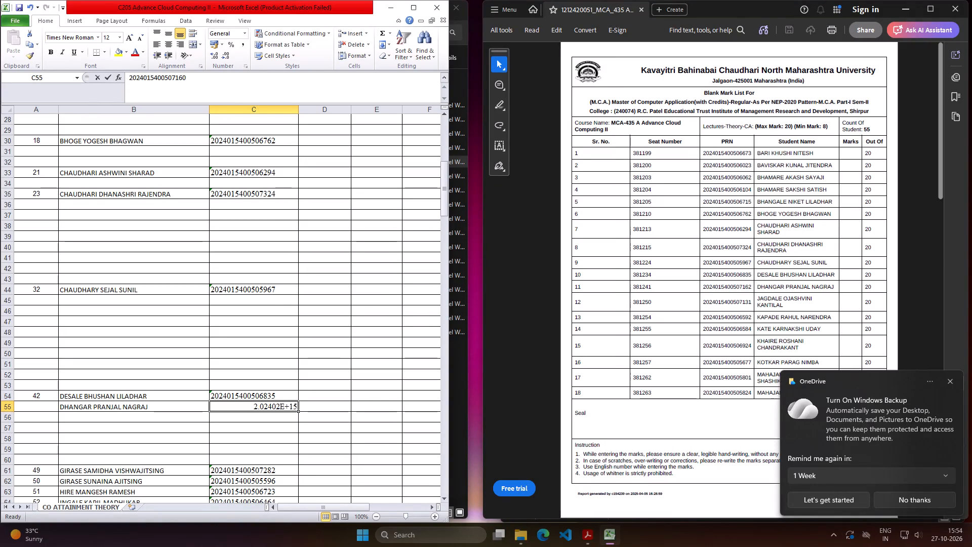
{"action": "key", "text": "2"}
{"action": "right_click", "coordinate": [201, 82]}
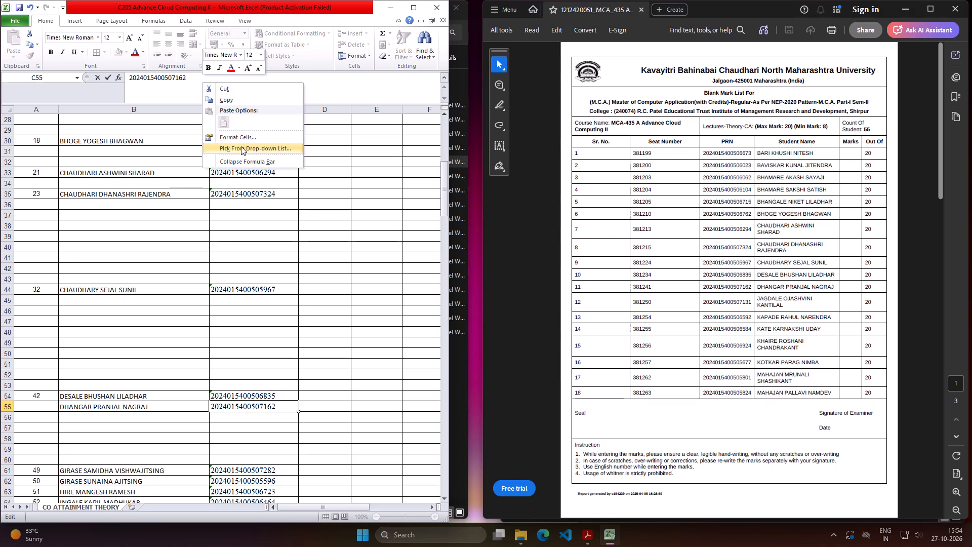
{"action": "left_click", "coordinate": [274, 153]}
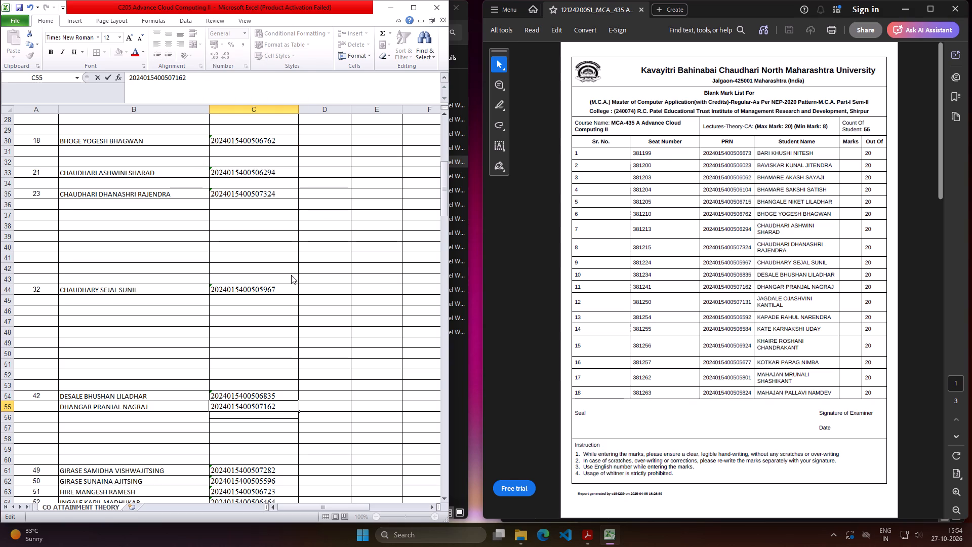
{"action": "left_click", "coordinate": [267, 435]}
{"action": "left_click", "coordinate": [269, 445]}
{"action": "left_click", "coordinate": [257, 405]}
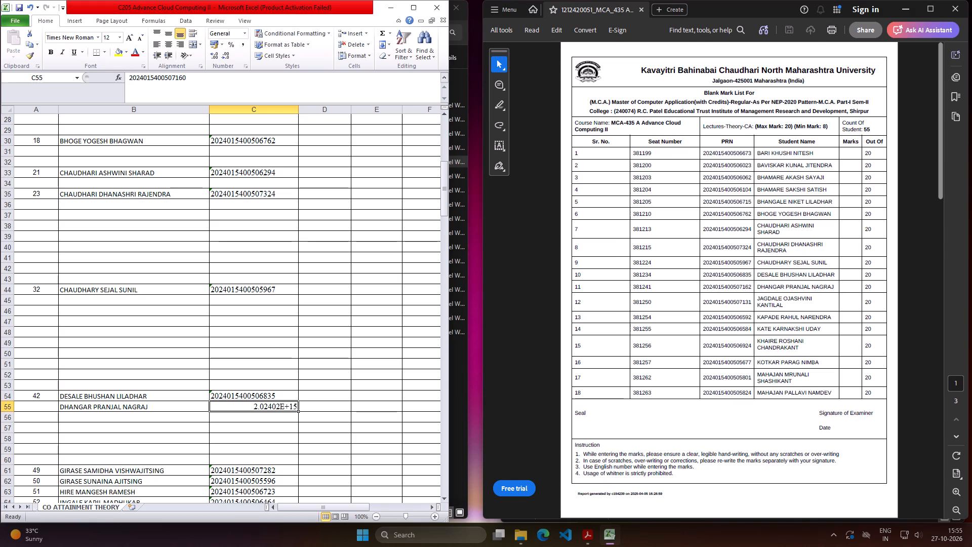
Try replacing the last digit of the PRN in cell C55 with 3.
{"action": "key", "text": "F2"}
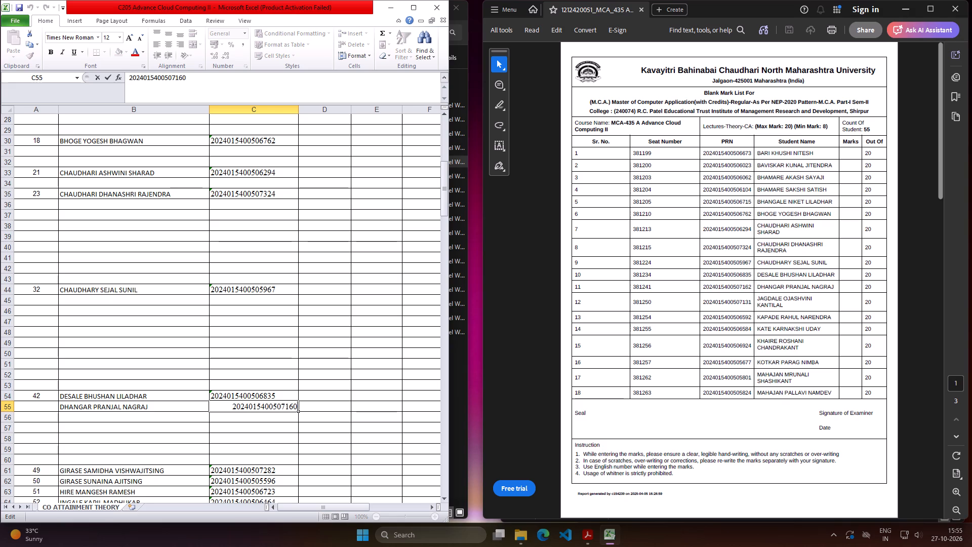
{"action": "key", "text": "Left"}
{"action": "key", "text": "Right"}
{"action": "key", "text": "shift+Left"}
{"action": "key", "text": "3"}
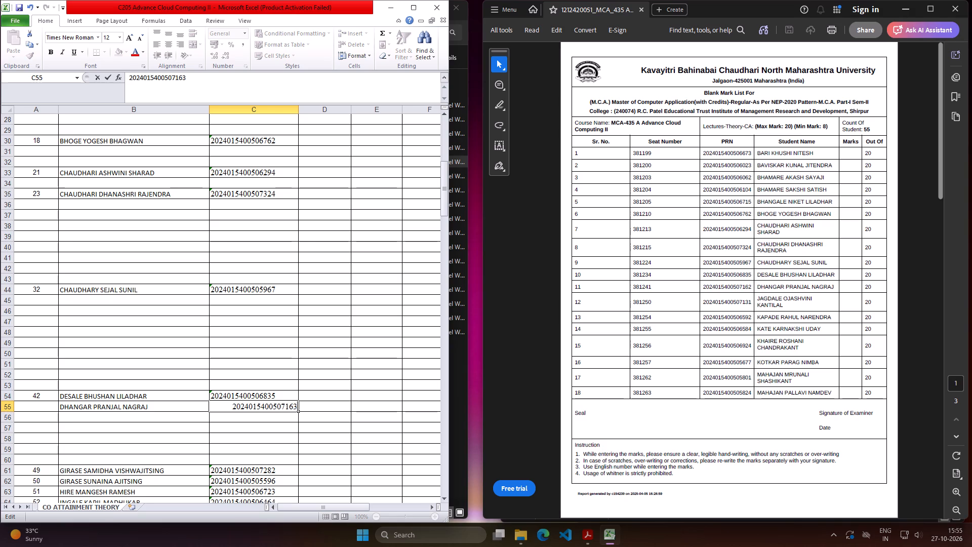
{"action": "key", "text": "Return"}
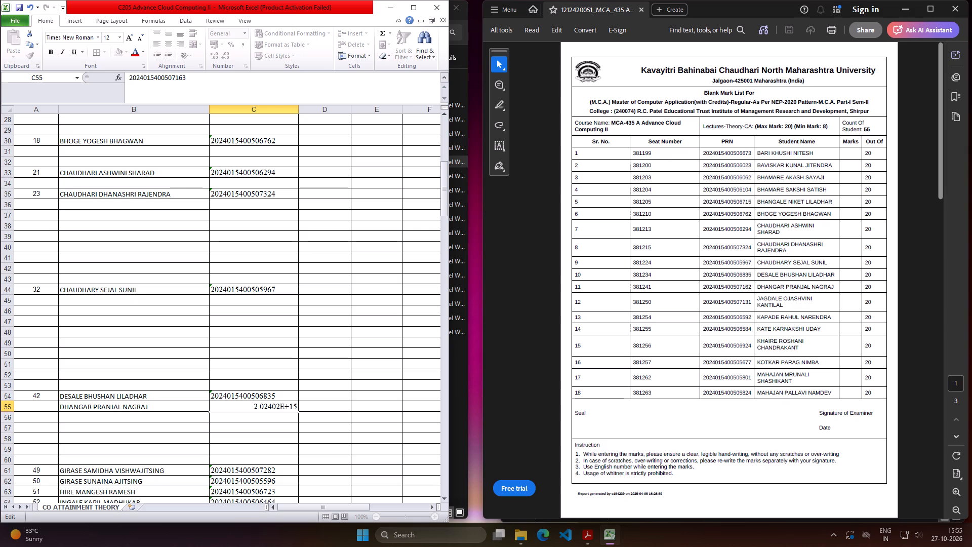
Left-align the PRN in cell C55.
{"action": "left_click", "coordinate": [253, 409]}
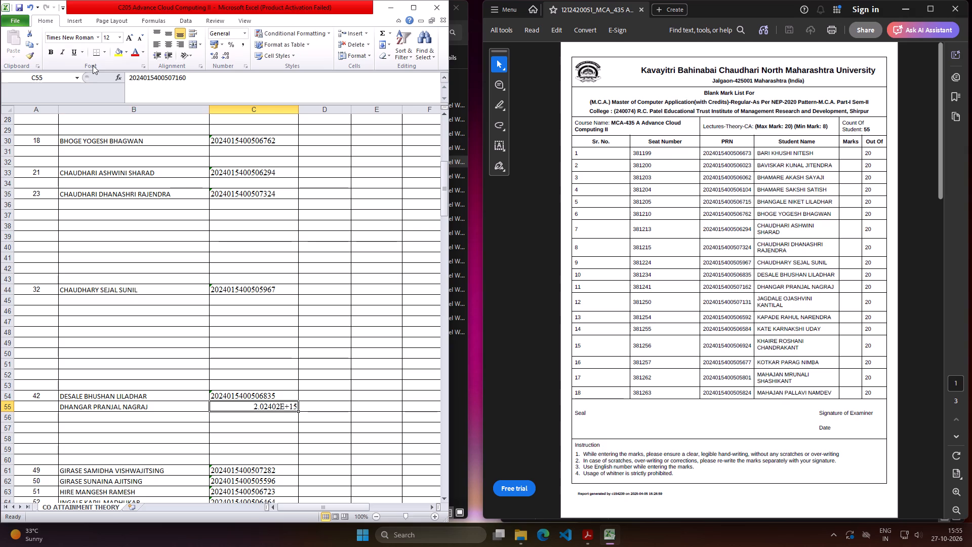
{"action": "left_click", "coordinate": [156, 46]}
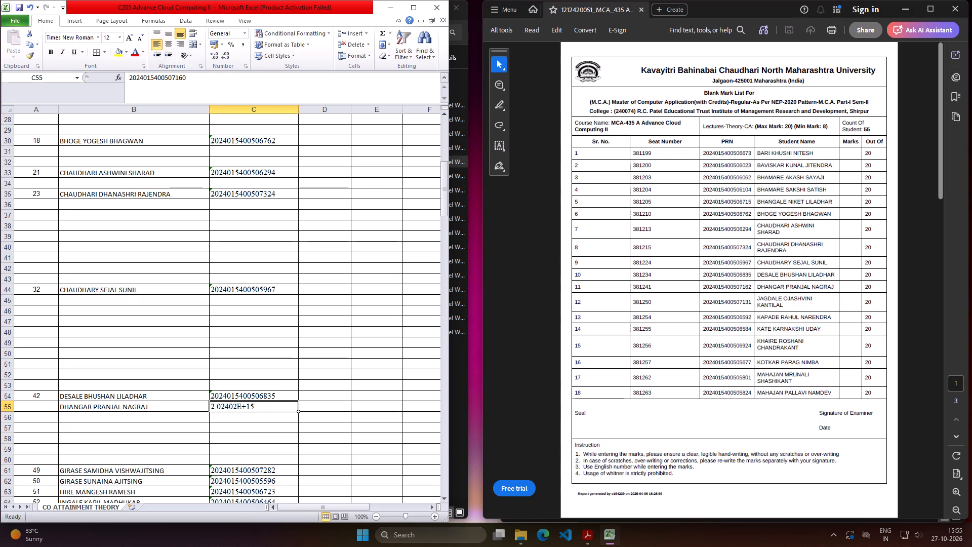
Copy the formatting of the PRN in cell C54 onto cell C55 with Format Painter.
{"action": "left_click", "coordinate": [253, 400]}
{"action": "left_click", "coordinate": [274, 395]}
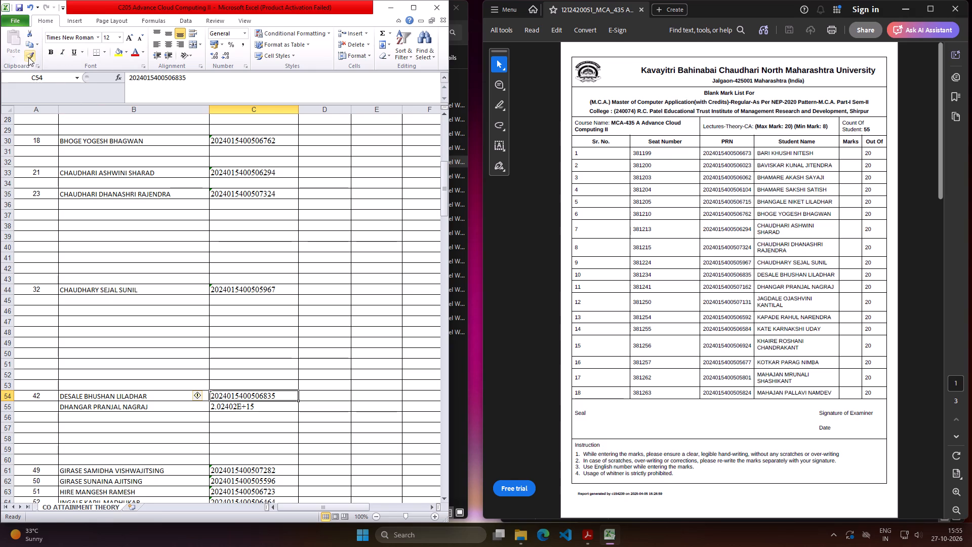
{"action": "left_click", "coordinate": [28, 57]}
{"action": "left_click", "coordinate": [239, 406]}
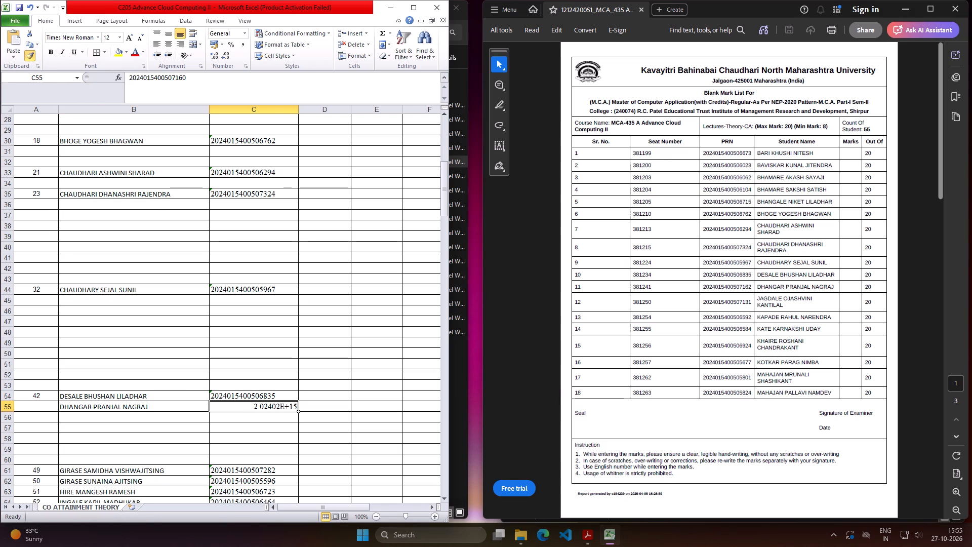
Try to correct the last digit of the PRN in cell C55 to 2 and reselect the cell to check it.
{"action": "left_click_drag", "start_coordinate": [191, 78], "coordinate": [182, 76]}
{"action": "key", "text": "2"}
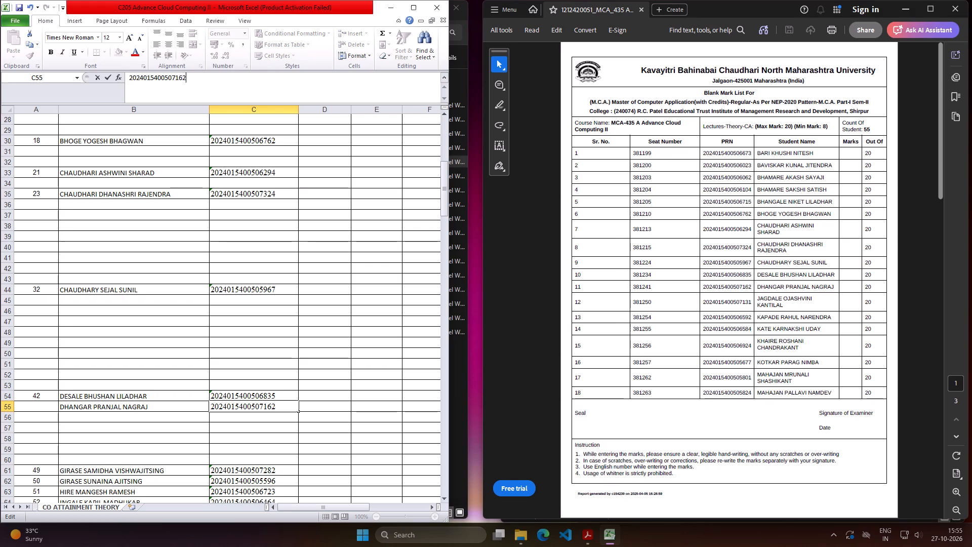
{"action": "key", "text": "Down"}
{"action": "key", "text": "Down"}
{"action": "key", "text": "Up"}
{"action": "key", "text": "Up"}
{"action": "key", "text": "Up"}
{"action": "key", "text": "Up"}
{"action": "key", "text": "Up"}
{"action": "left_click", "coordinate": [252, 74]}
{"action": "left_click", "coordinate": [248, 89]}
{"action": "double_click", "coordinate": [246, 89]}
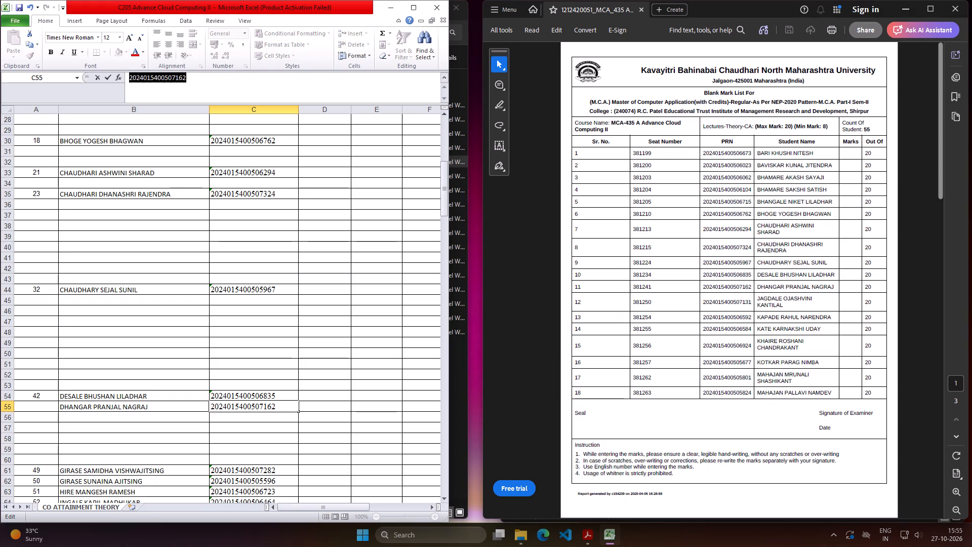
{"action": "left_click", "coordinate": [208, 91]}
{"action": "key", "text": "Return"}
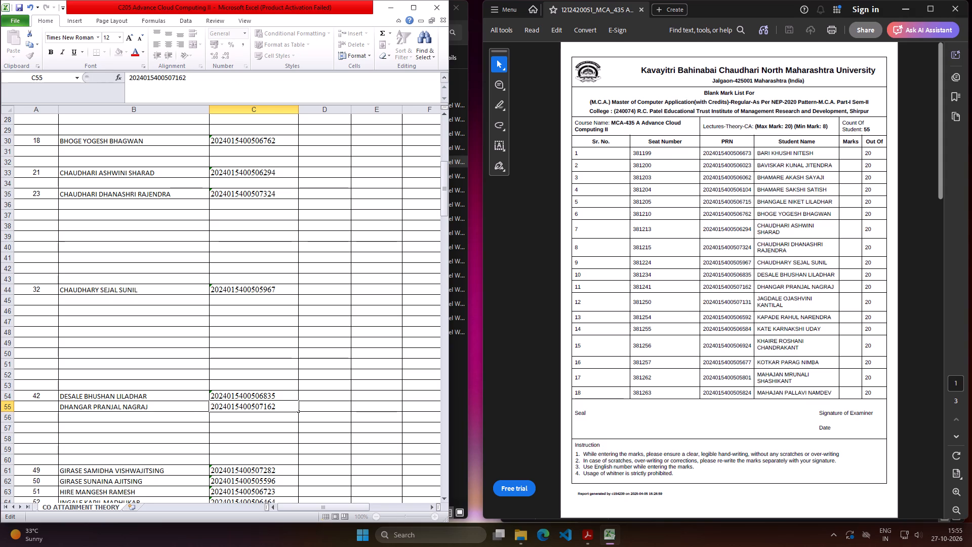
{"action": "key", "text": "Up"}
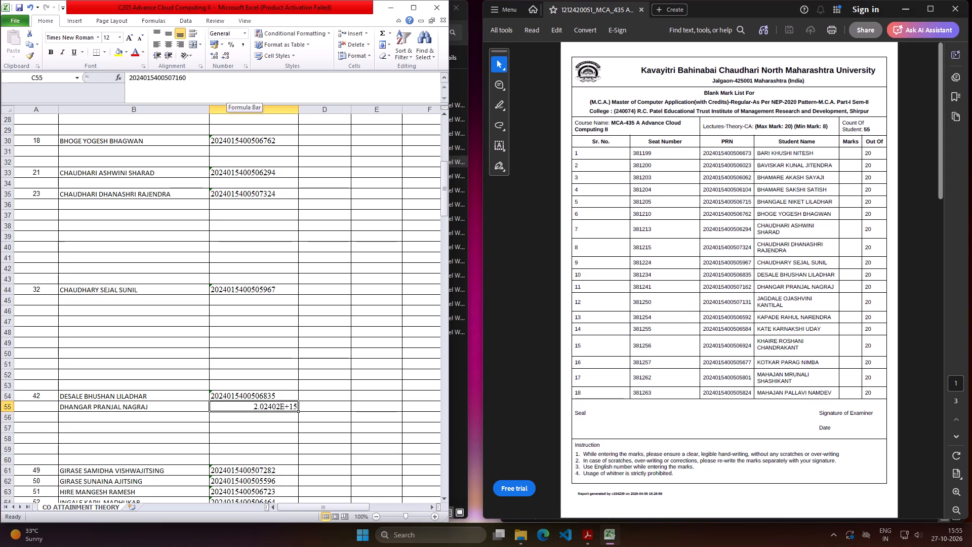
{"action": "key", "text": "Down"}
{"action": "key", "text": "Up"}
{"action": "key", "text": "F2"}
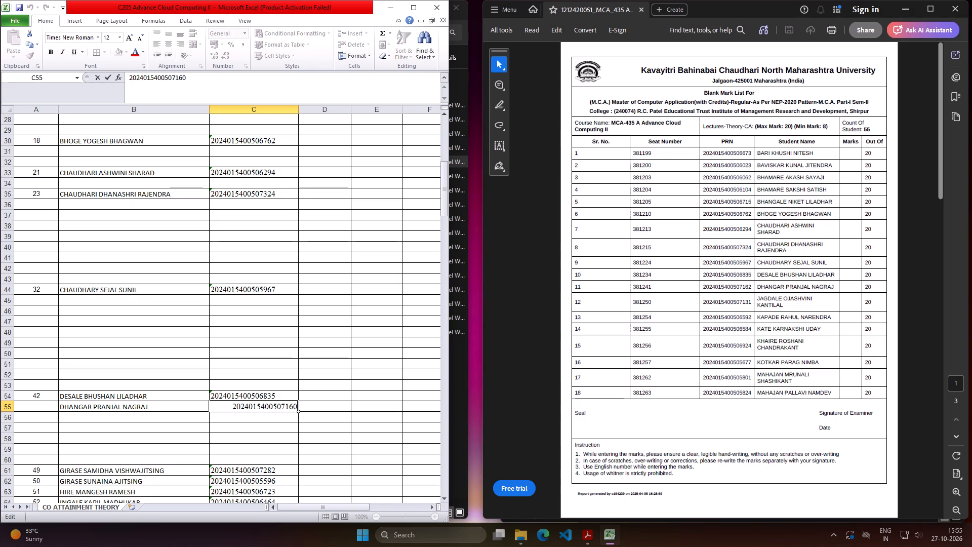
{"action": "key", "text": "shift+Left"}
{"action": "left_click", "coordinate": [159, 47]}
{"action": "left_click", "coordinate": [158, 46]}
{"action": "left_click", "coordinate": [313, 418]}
Left-align the contents of cell C55 to match the other PRNs in the column.
{"action": "left_click", "coordinate": [280, 408]}
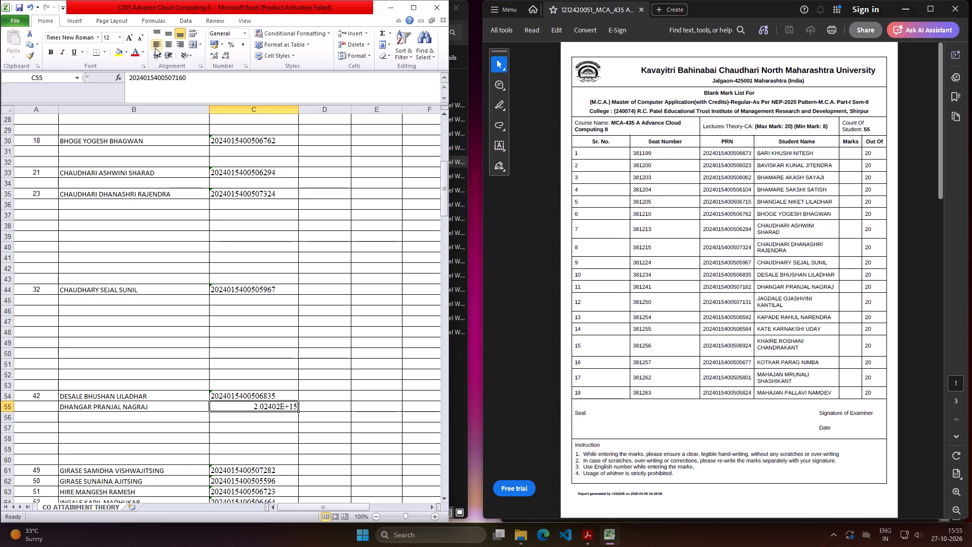
{"action": "left_click", "coordinate": [155, 47]}
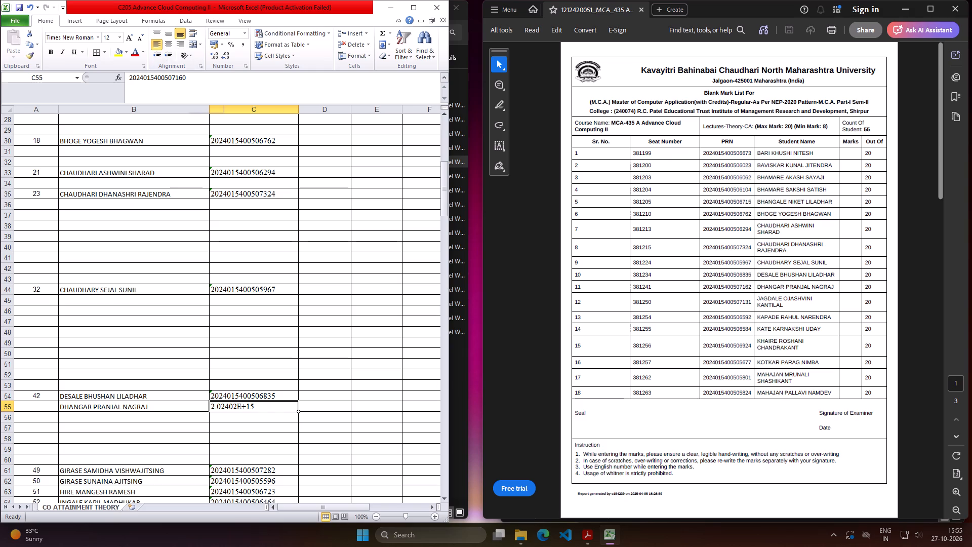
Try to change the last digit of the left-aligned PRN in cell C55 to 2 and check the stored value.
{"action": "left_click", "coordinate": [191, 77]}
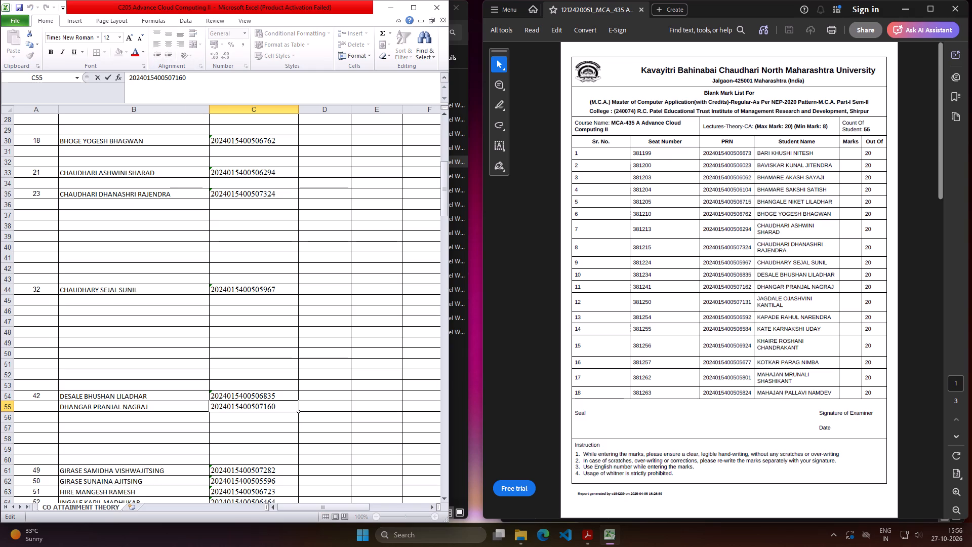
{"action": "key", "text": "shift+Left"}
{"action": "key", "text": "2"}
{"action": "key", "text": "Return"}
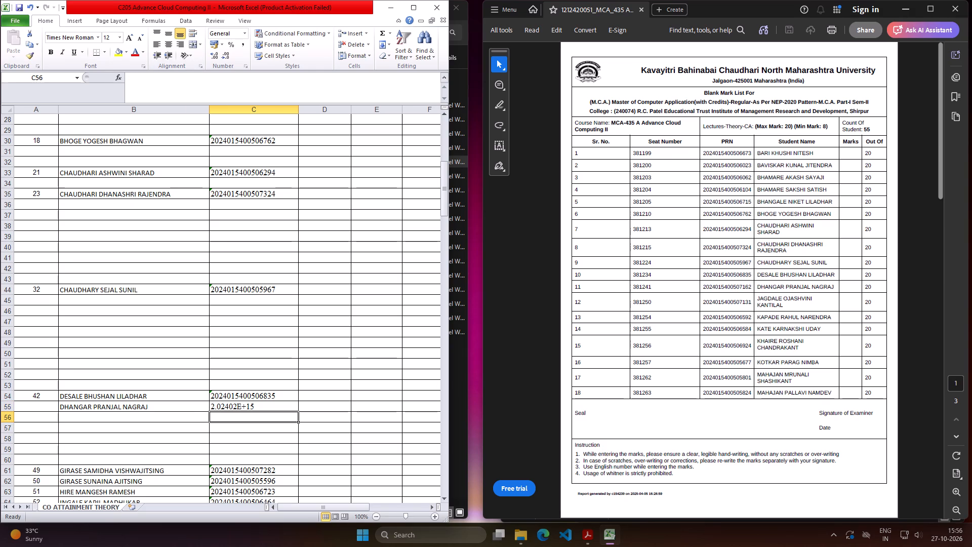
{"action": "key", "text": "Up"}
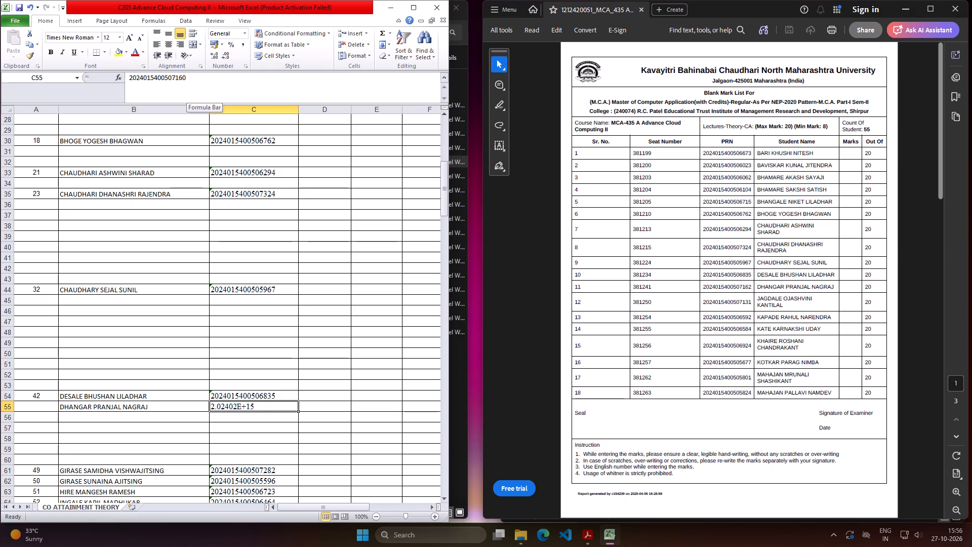
Apply the Number format to the PRN in cell C55.
{"action": "left_click", "coordinate": [245, 36]}
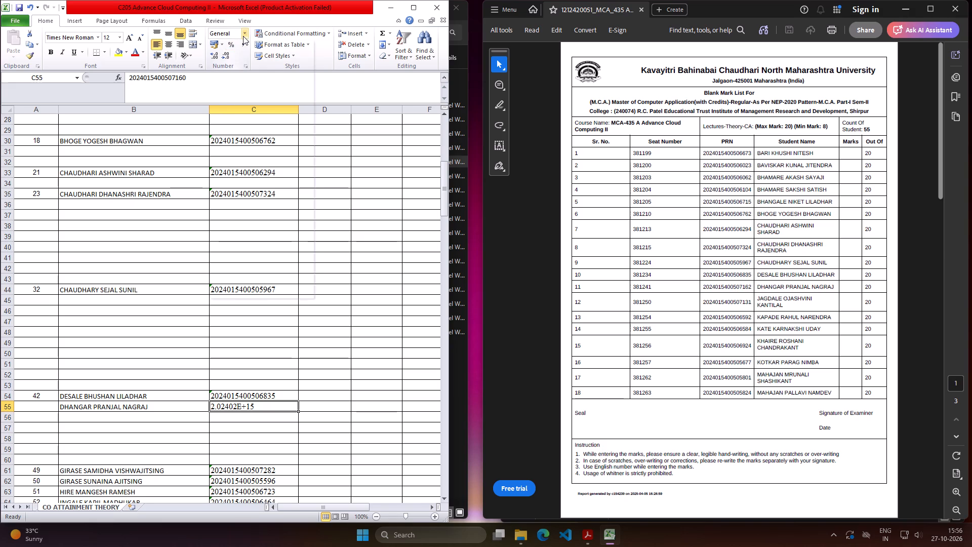
{"action": "left_click", "coordinate": [263, 71]}
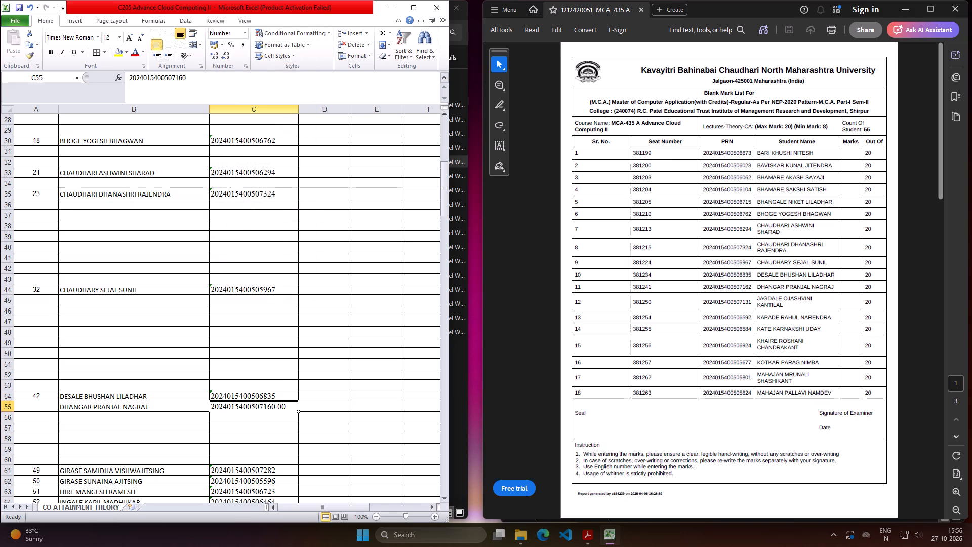
Set the Number format of the PRN in cell C55 to 0 decimal places.
{"action": "left_click", "coordinate": [276, 409]}
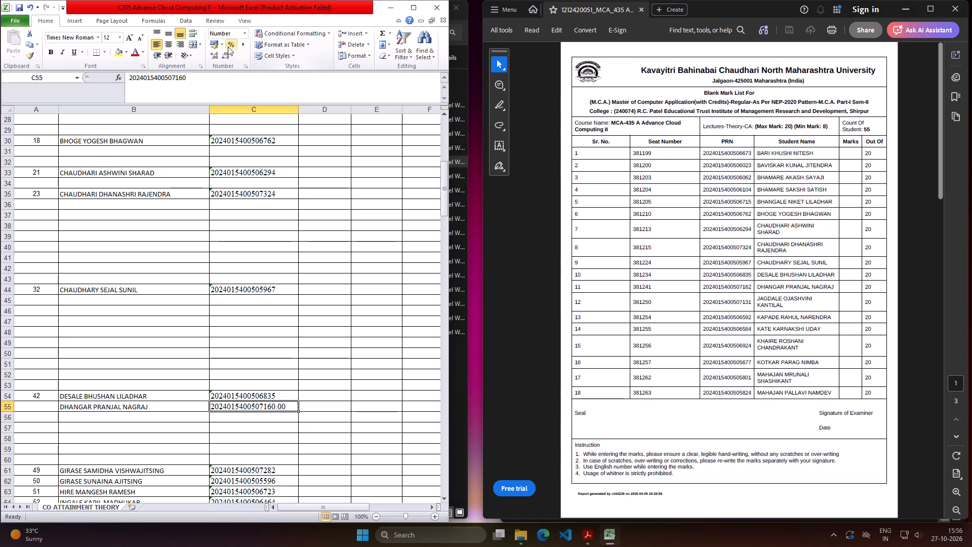
{"action": "left_click", "coordinate": [240, 34]}
{"action": "left_click", "coordinate": [243, 33]}
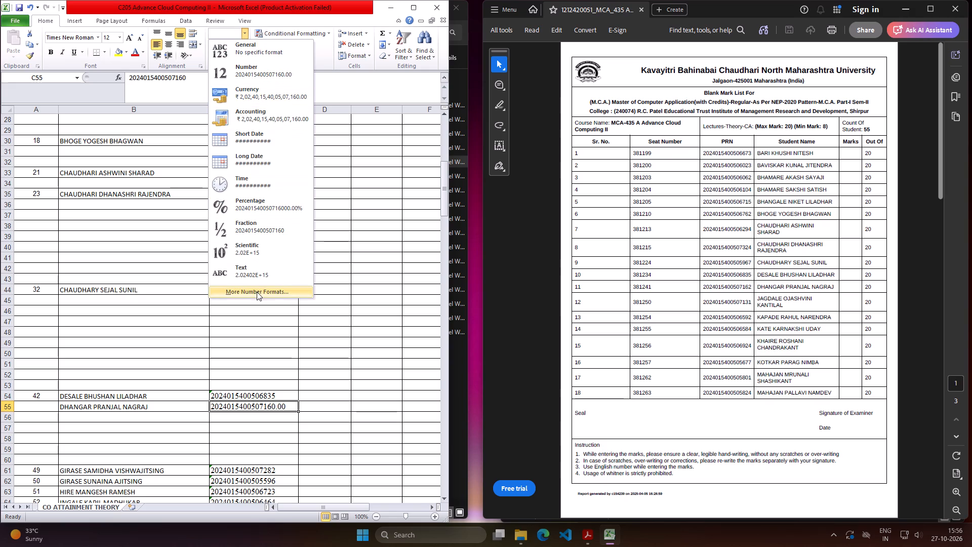
{"action": "left_click", "coordinate": [284, 294]}
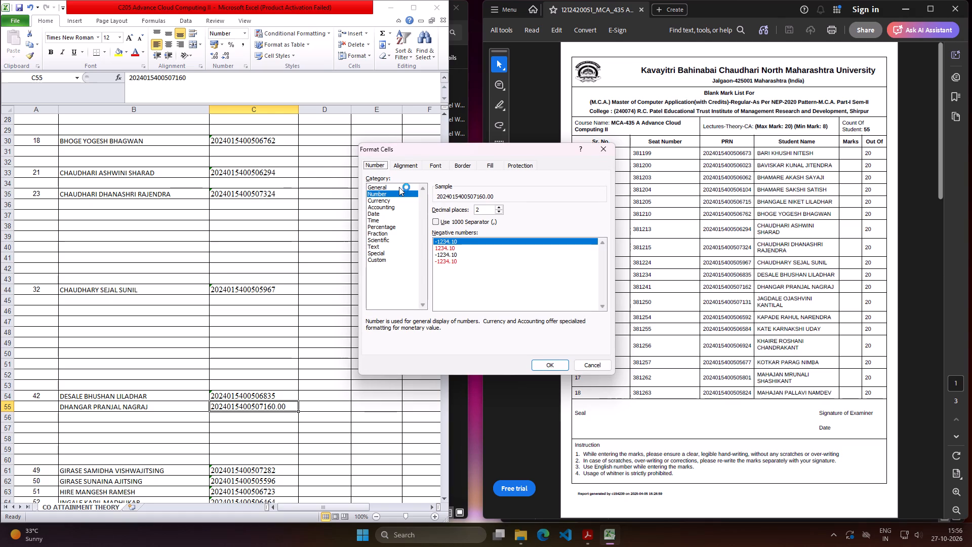
{"action": "left_click", "coordinate": [398, 188]}
{"action": "left_click", "coordinate": [396, 193]}
{"action": "left_click", "coordinate": [483, 195]}
{"action": "double_click", "coordinate": [483, 195]}
{"action": "left_click", "coordinate": [500, 208]}
{"action": "left_click", "coordinate": [500, 208]}
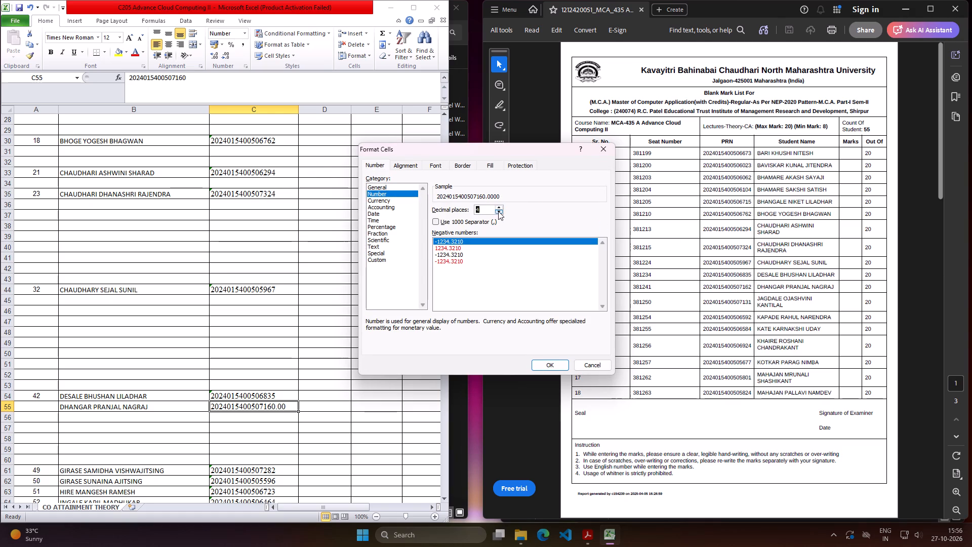
{"action": "triple_click", "coordinate": [498, 212]}
{"action": "double_click", "coordinate": [498, 212]}
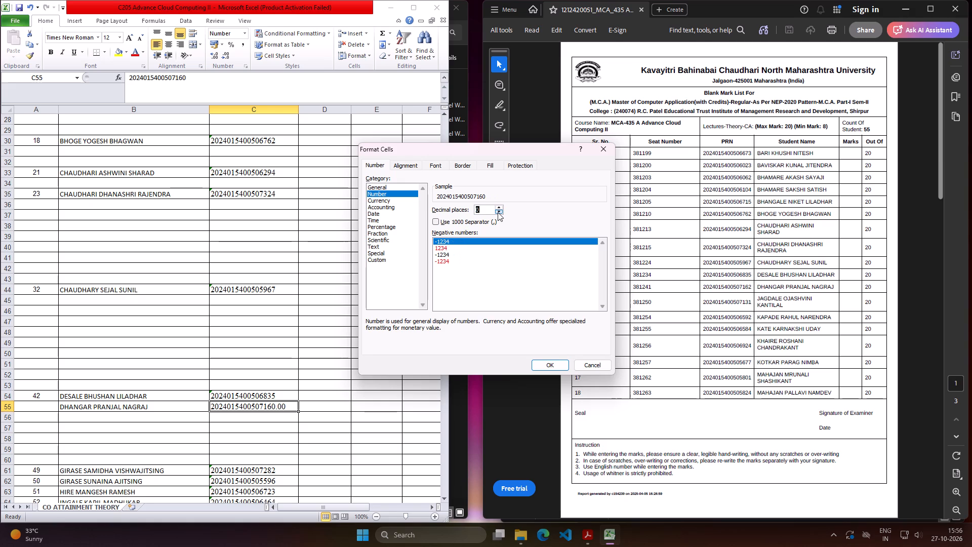
{"action": "double_click", "coordinate": [498, 212]}
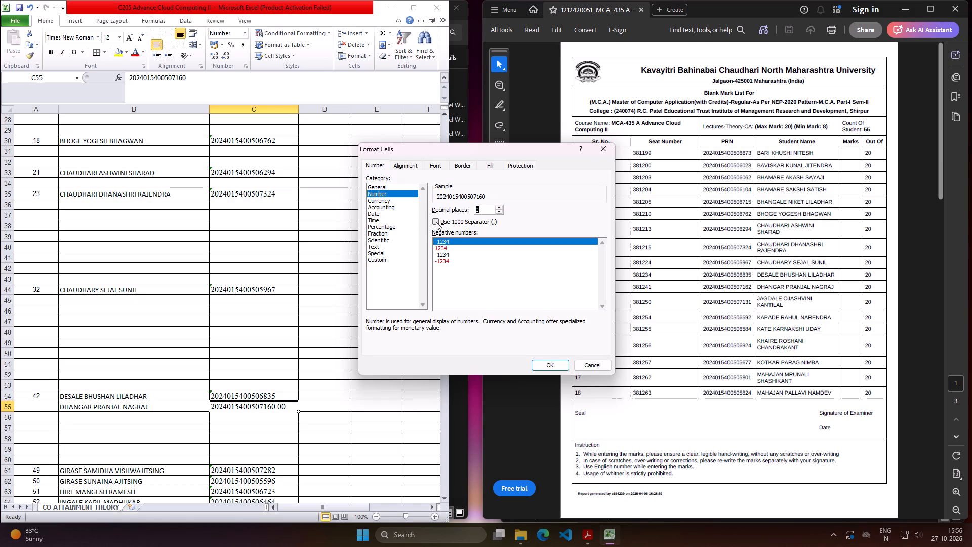
Try the 1000 separator, leave it off, and apply the number format to cell C55.
{"action": "left_click", "coordinate": [436, 222]}
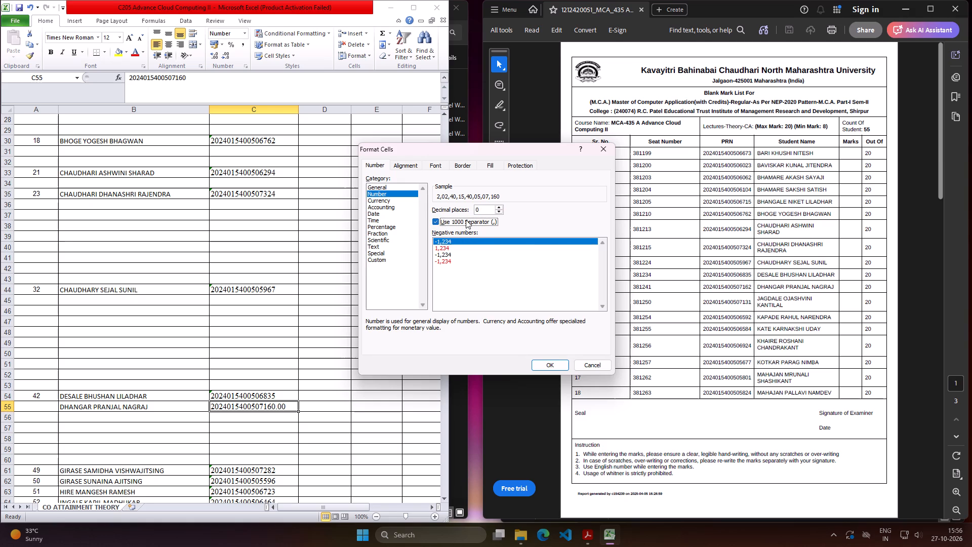
{"action": "left_click", "coordinate": [437, 222]}
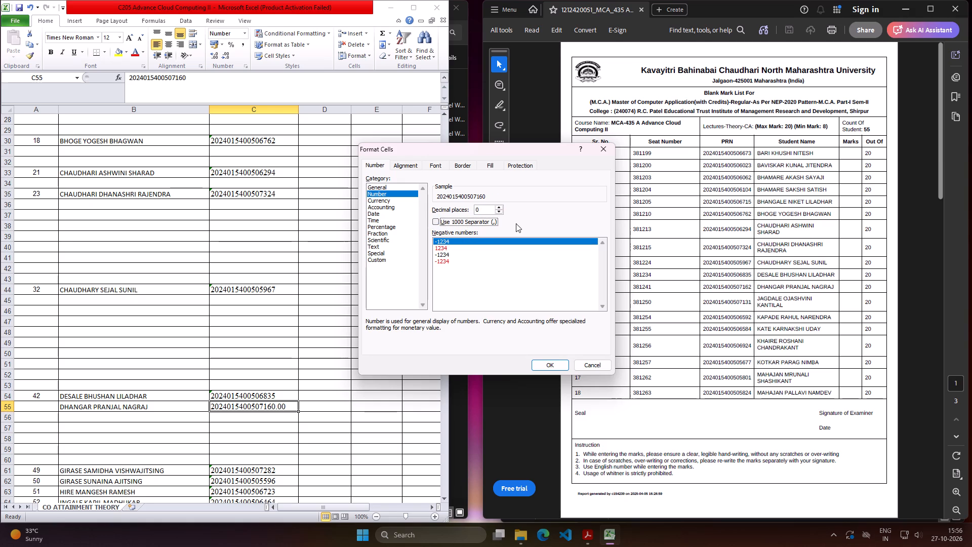
{"action": "left_click", "coordinate": [436, 222]}
{"action": "left_click", "coordinate": [436, 222]}
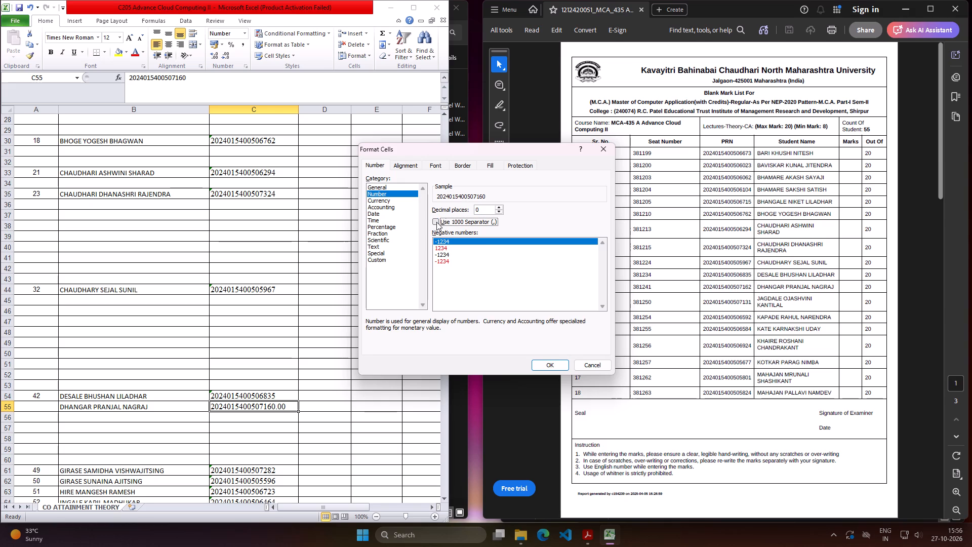
{"action": "left_click", "coordinate": [439, 220]}
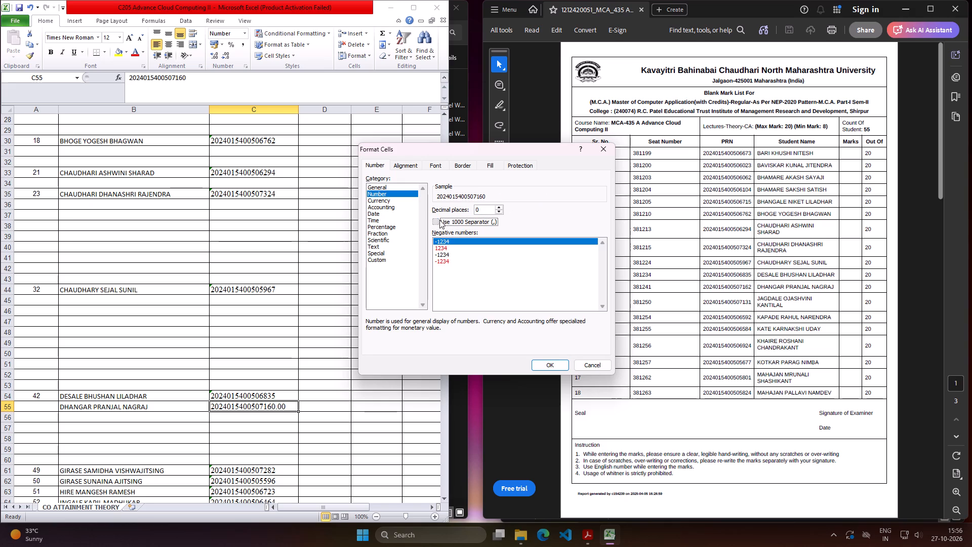
{"action": "left_click", "coordinate": [439, 220]}
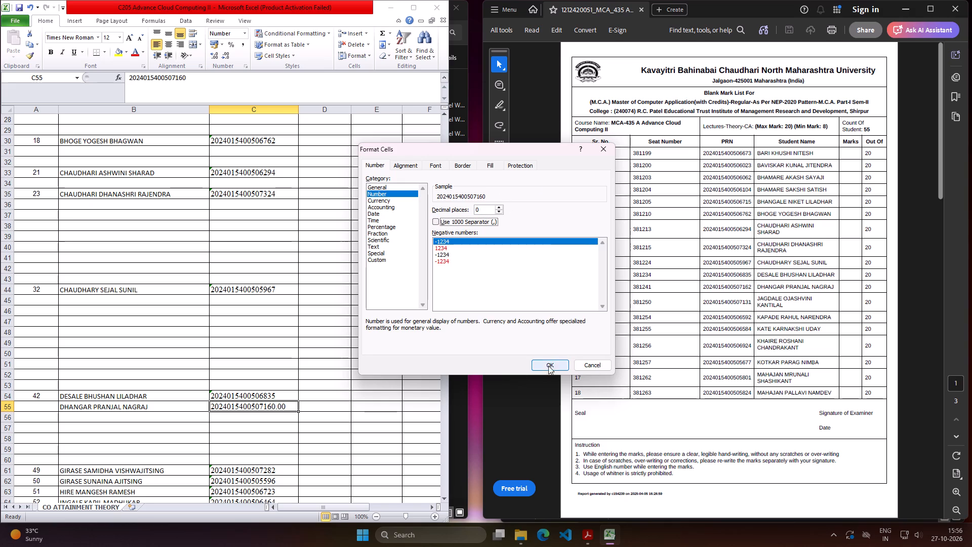
{"action": "left_click", "coordinate": [547, 362]}
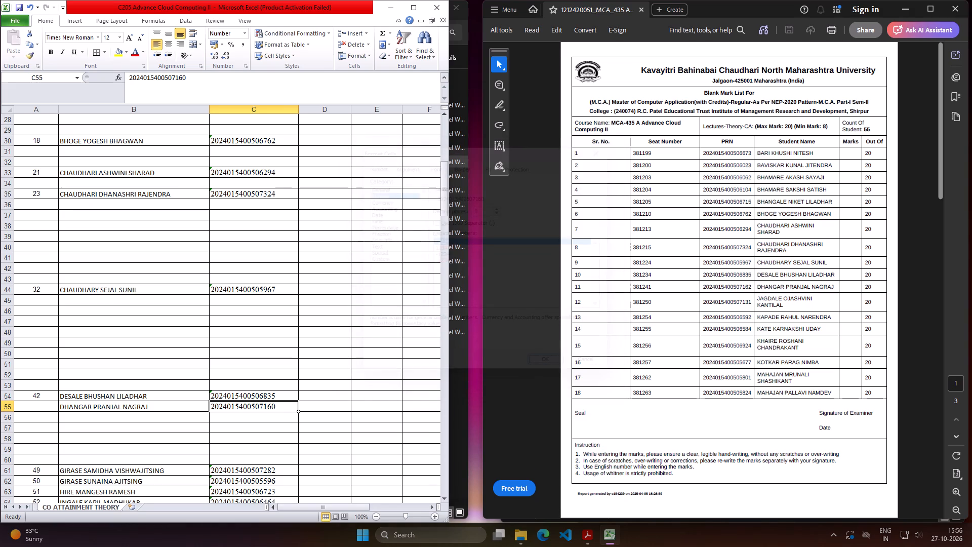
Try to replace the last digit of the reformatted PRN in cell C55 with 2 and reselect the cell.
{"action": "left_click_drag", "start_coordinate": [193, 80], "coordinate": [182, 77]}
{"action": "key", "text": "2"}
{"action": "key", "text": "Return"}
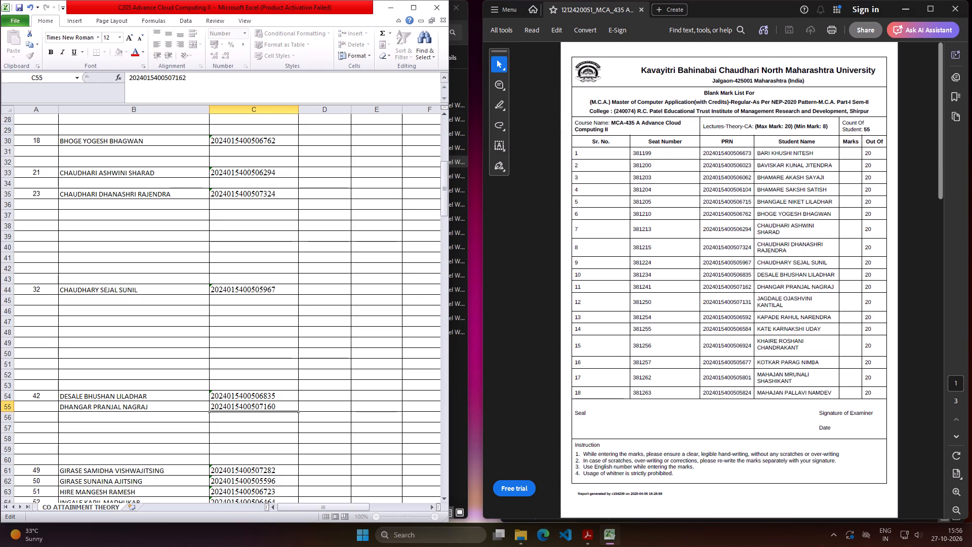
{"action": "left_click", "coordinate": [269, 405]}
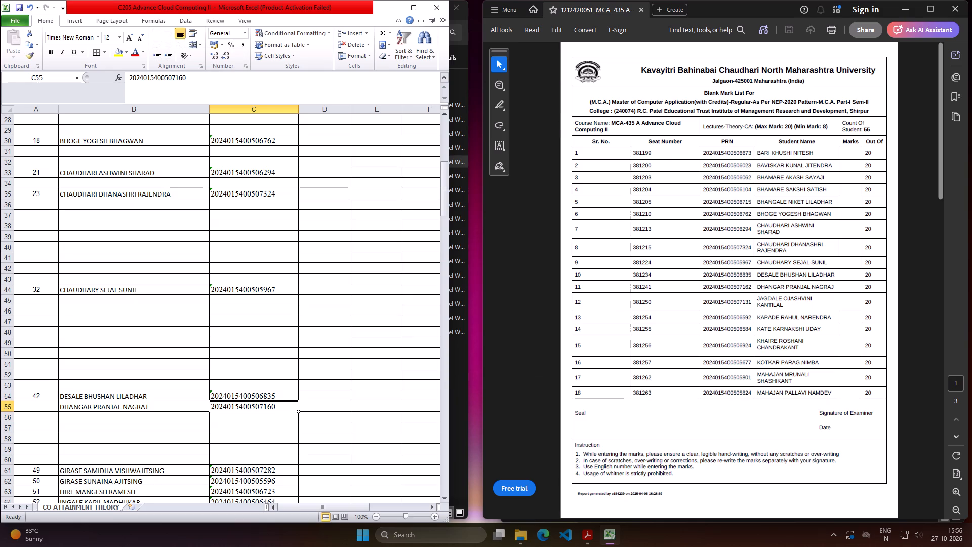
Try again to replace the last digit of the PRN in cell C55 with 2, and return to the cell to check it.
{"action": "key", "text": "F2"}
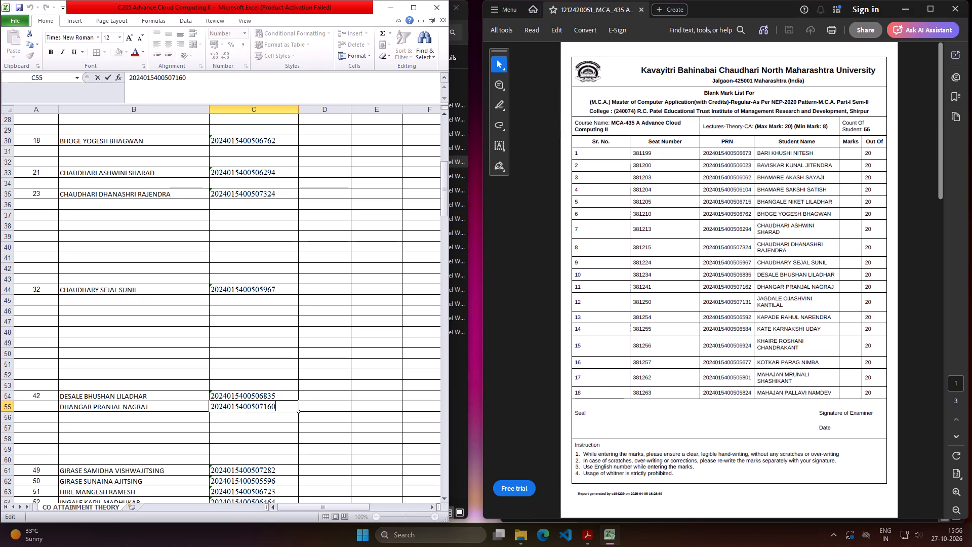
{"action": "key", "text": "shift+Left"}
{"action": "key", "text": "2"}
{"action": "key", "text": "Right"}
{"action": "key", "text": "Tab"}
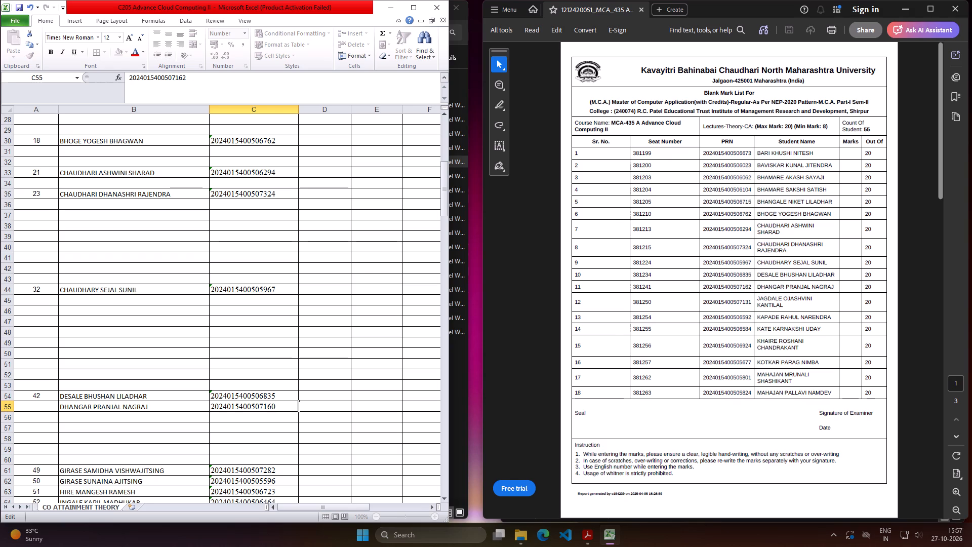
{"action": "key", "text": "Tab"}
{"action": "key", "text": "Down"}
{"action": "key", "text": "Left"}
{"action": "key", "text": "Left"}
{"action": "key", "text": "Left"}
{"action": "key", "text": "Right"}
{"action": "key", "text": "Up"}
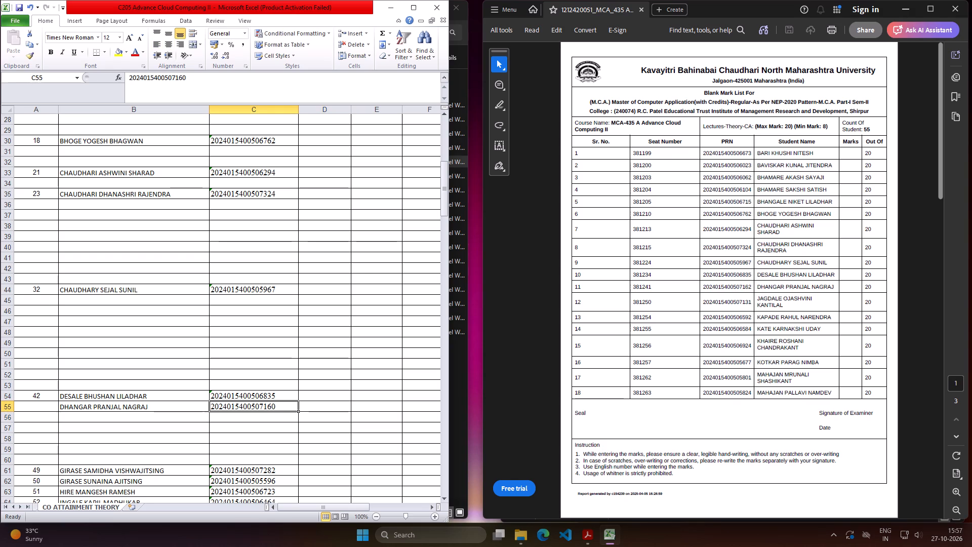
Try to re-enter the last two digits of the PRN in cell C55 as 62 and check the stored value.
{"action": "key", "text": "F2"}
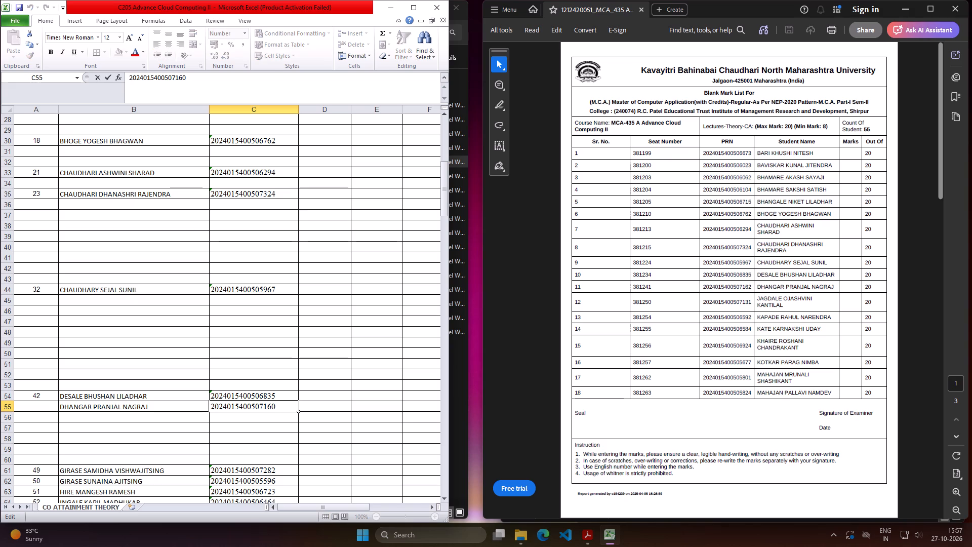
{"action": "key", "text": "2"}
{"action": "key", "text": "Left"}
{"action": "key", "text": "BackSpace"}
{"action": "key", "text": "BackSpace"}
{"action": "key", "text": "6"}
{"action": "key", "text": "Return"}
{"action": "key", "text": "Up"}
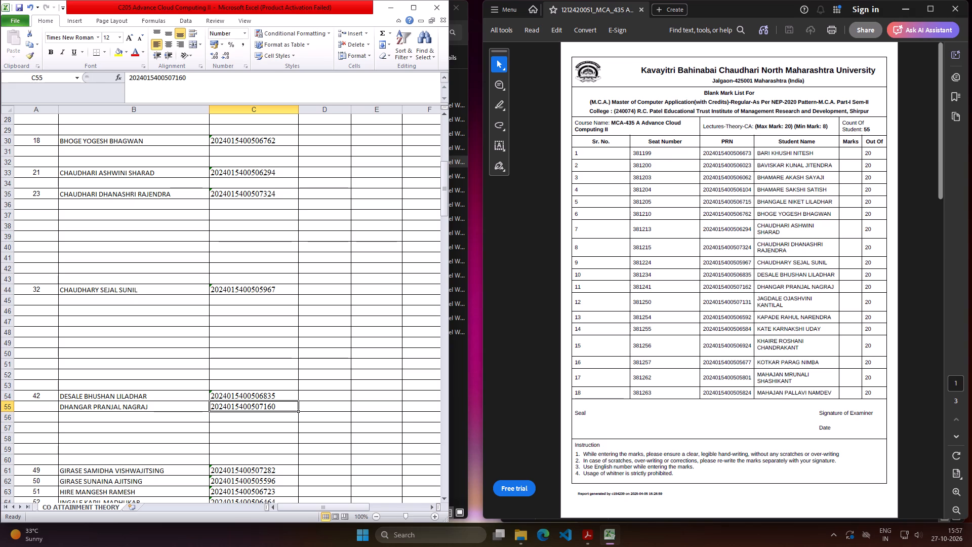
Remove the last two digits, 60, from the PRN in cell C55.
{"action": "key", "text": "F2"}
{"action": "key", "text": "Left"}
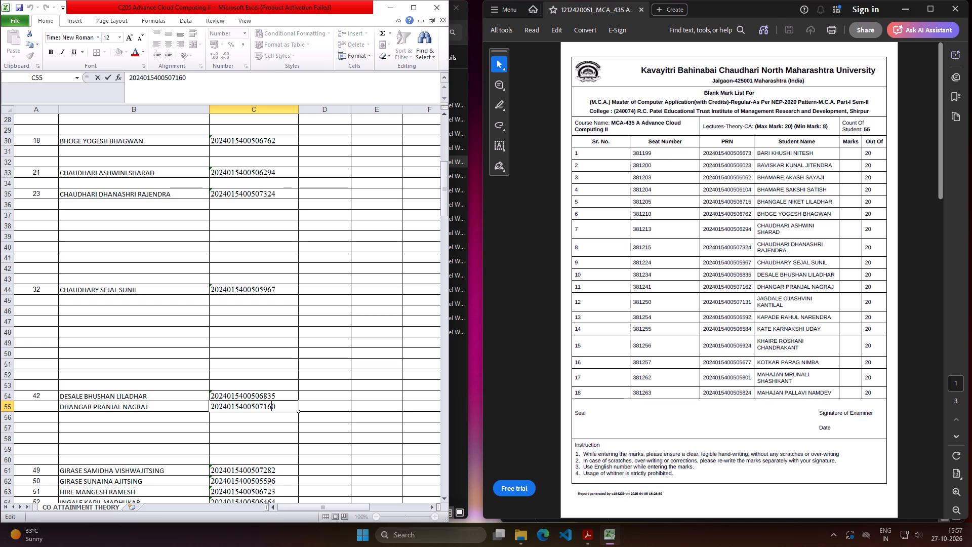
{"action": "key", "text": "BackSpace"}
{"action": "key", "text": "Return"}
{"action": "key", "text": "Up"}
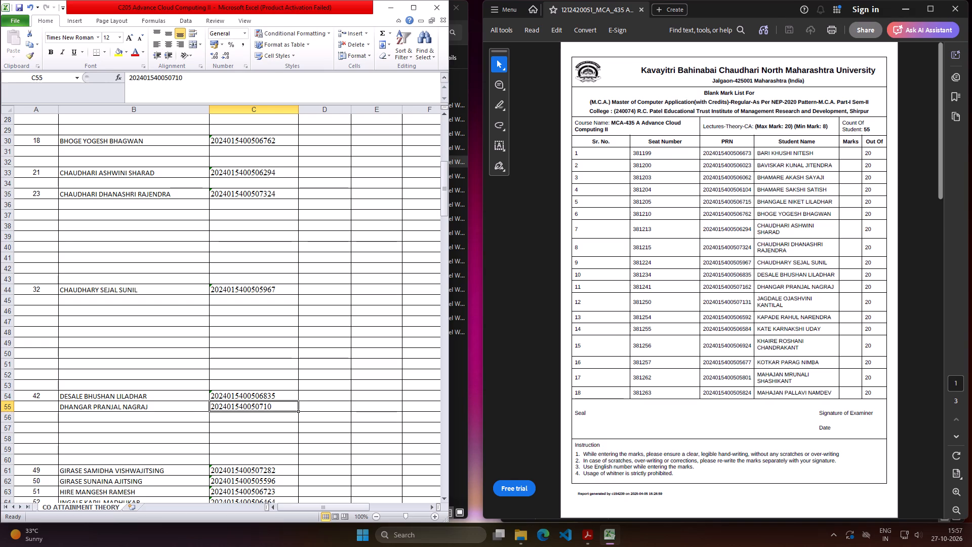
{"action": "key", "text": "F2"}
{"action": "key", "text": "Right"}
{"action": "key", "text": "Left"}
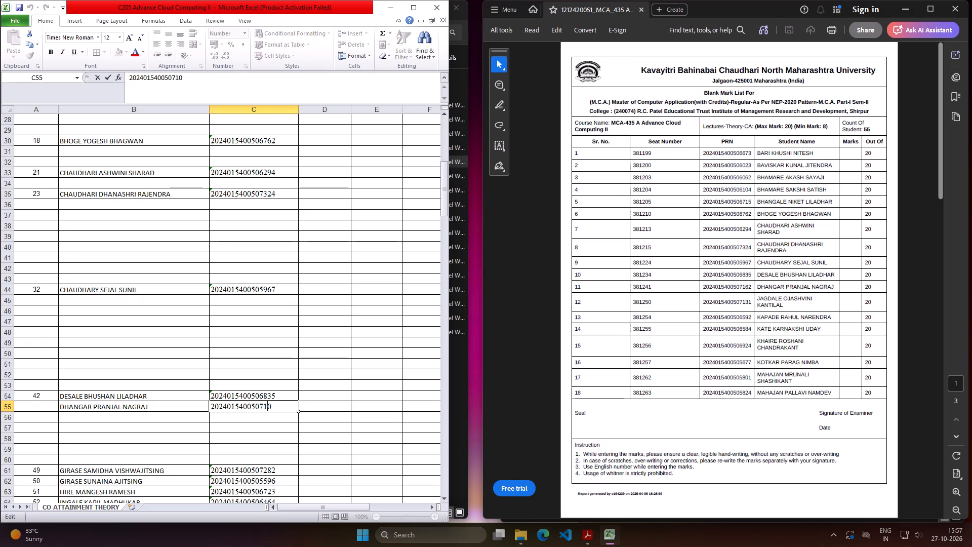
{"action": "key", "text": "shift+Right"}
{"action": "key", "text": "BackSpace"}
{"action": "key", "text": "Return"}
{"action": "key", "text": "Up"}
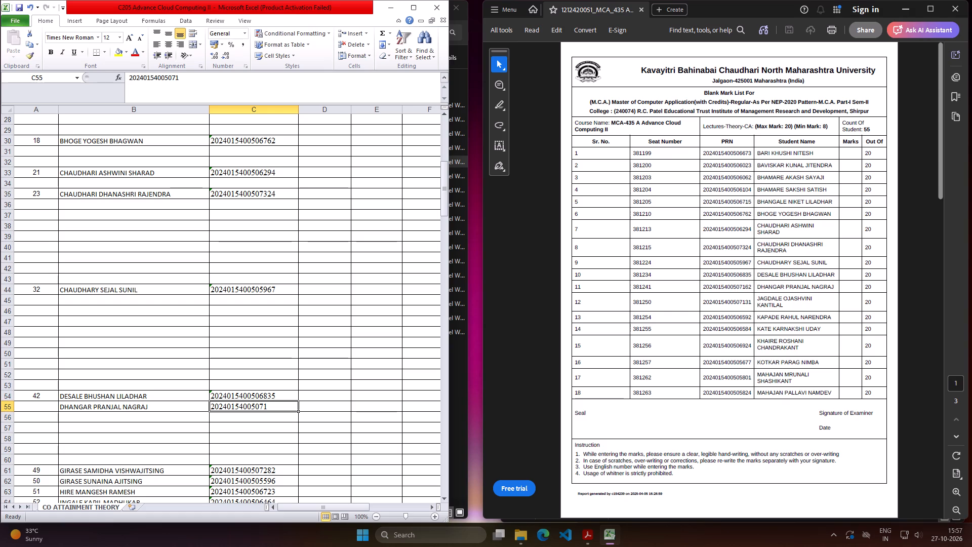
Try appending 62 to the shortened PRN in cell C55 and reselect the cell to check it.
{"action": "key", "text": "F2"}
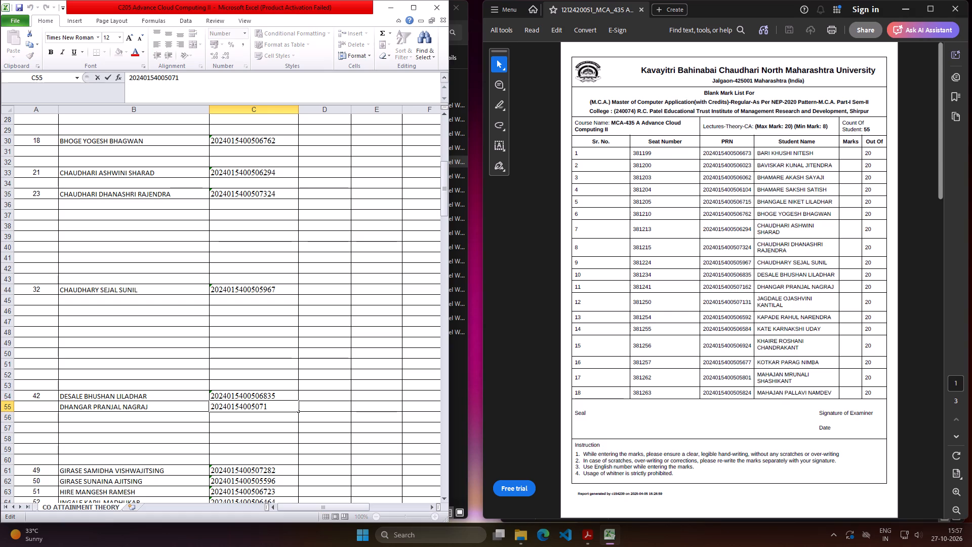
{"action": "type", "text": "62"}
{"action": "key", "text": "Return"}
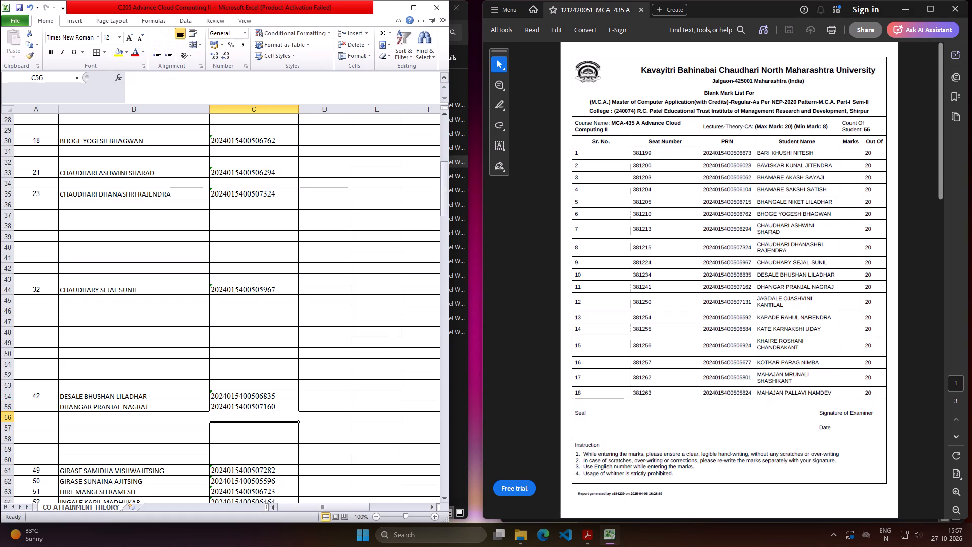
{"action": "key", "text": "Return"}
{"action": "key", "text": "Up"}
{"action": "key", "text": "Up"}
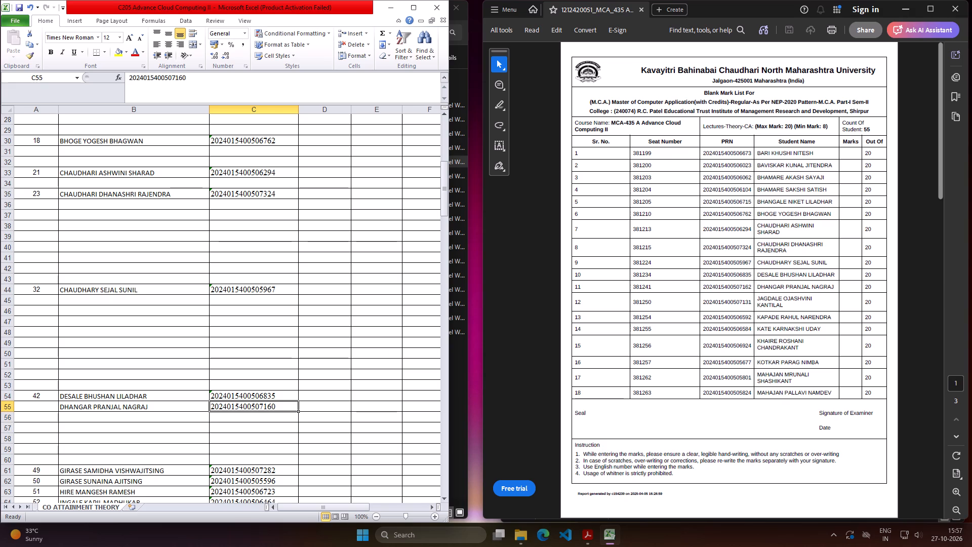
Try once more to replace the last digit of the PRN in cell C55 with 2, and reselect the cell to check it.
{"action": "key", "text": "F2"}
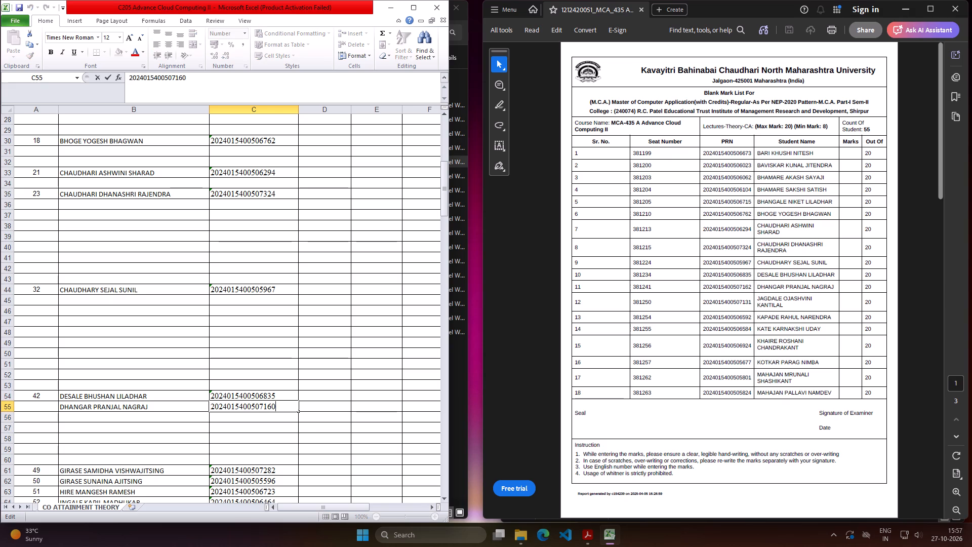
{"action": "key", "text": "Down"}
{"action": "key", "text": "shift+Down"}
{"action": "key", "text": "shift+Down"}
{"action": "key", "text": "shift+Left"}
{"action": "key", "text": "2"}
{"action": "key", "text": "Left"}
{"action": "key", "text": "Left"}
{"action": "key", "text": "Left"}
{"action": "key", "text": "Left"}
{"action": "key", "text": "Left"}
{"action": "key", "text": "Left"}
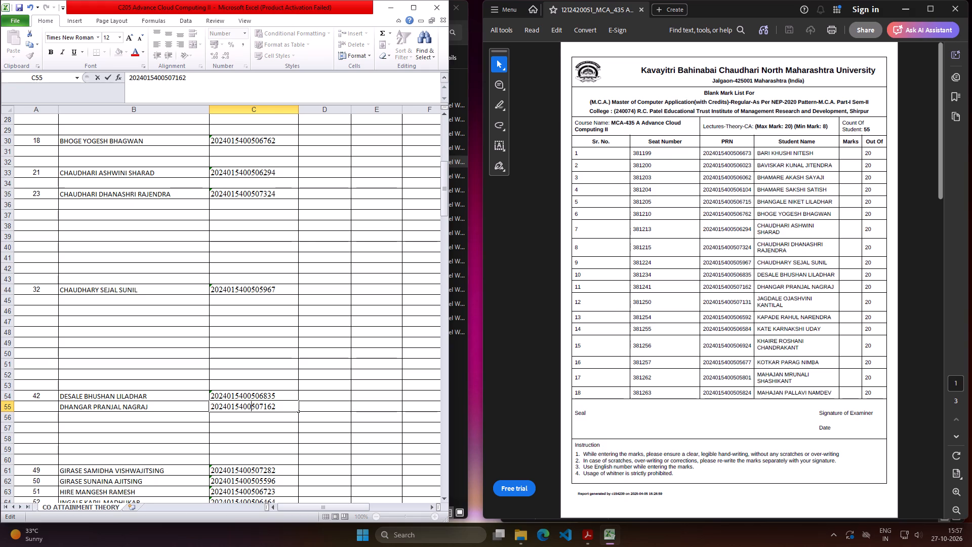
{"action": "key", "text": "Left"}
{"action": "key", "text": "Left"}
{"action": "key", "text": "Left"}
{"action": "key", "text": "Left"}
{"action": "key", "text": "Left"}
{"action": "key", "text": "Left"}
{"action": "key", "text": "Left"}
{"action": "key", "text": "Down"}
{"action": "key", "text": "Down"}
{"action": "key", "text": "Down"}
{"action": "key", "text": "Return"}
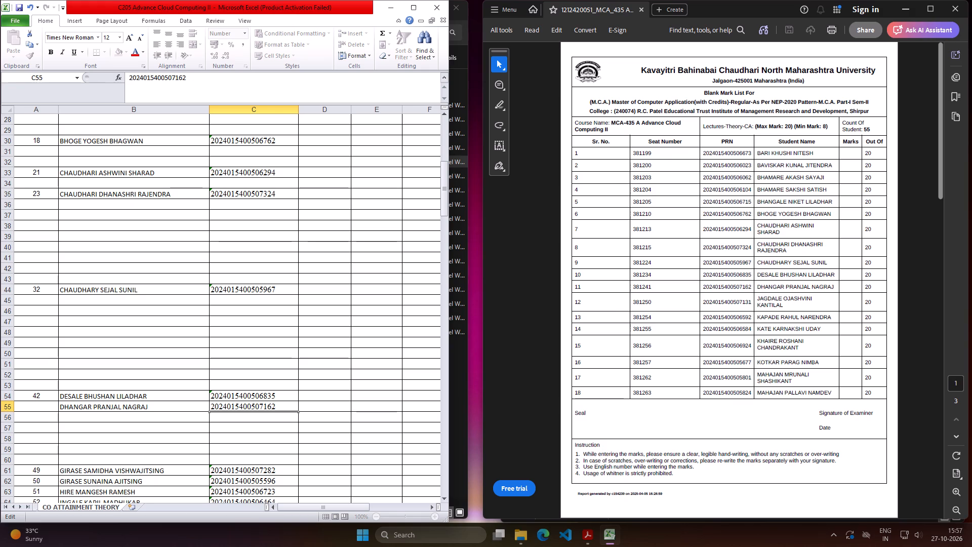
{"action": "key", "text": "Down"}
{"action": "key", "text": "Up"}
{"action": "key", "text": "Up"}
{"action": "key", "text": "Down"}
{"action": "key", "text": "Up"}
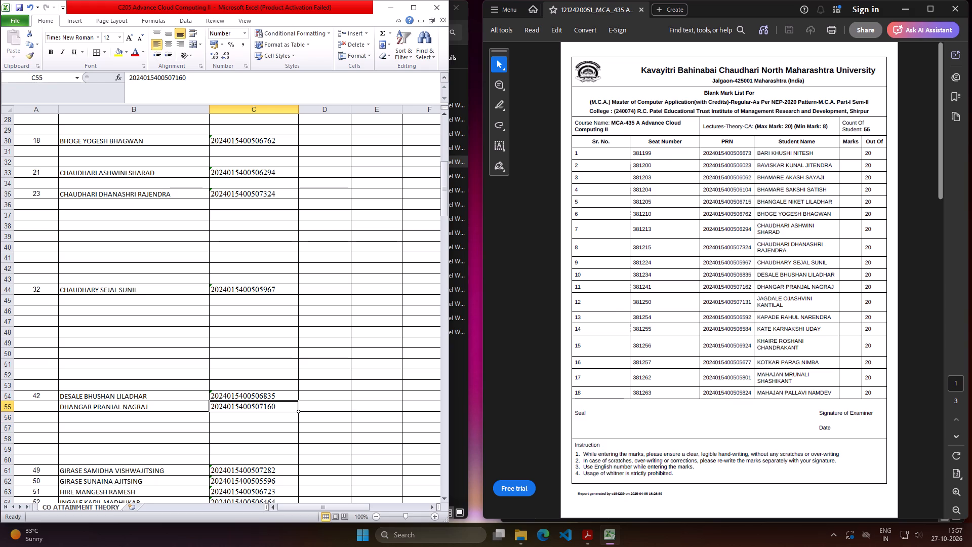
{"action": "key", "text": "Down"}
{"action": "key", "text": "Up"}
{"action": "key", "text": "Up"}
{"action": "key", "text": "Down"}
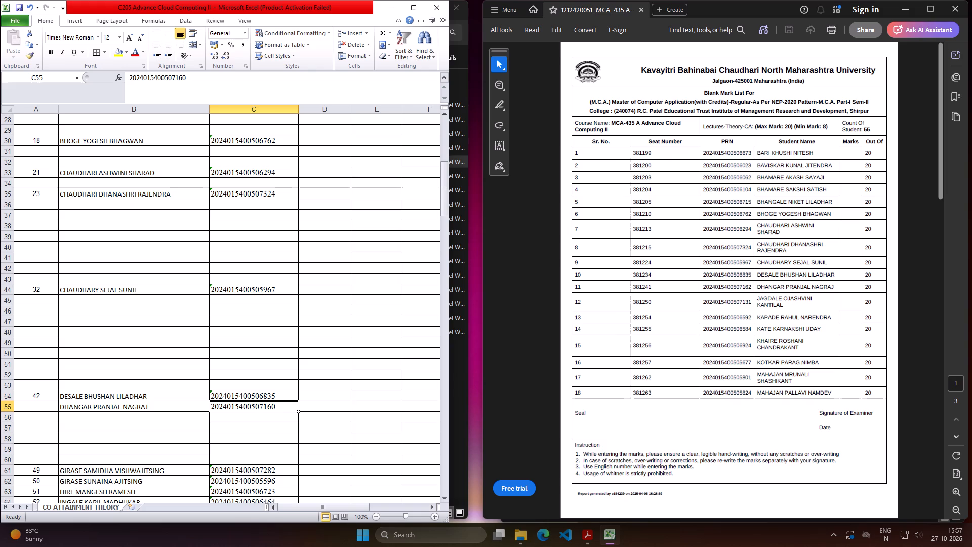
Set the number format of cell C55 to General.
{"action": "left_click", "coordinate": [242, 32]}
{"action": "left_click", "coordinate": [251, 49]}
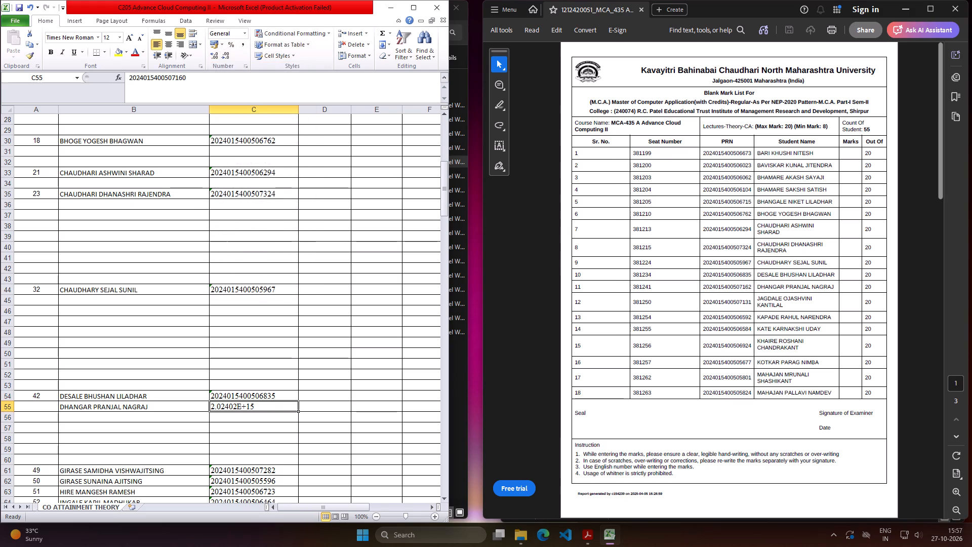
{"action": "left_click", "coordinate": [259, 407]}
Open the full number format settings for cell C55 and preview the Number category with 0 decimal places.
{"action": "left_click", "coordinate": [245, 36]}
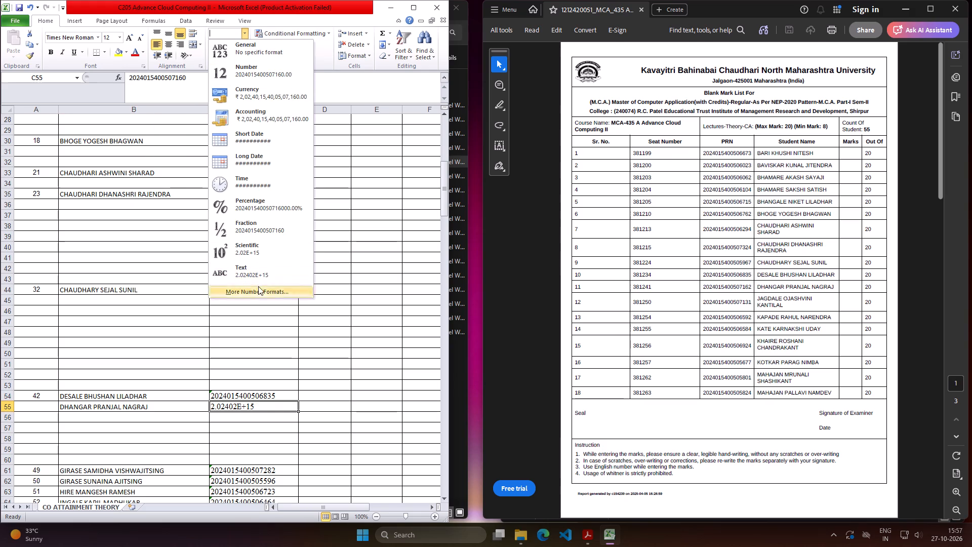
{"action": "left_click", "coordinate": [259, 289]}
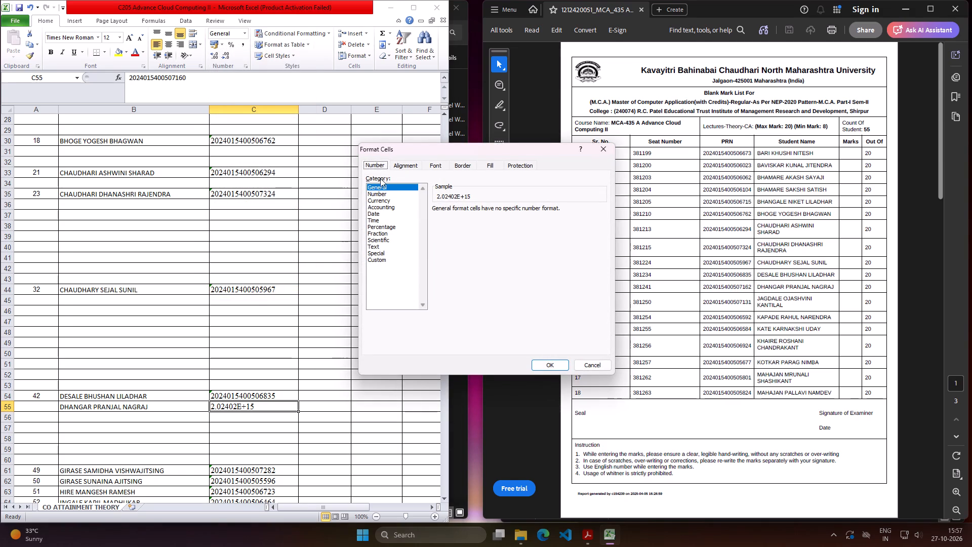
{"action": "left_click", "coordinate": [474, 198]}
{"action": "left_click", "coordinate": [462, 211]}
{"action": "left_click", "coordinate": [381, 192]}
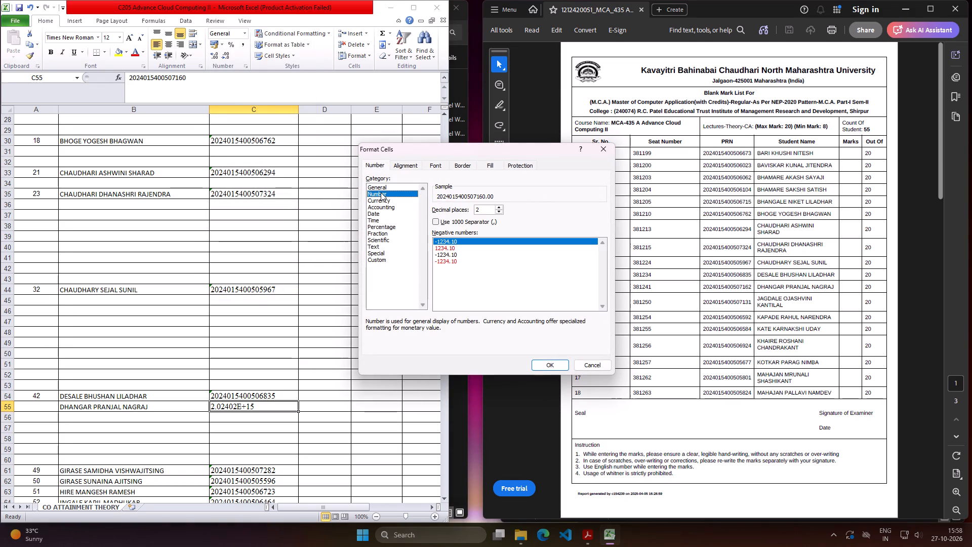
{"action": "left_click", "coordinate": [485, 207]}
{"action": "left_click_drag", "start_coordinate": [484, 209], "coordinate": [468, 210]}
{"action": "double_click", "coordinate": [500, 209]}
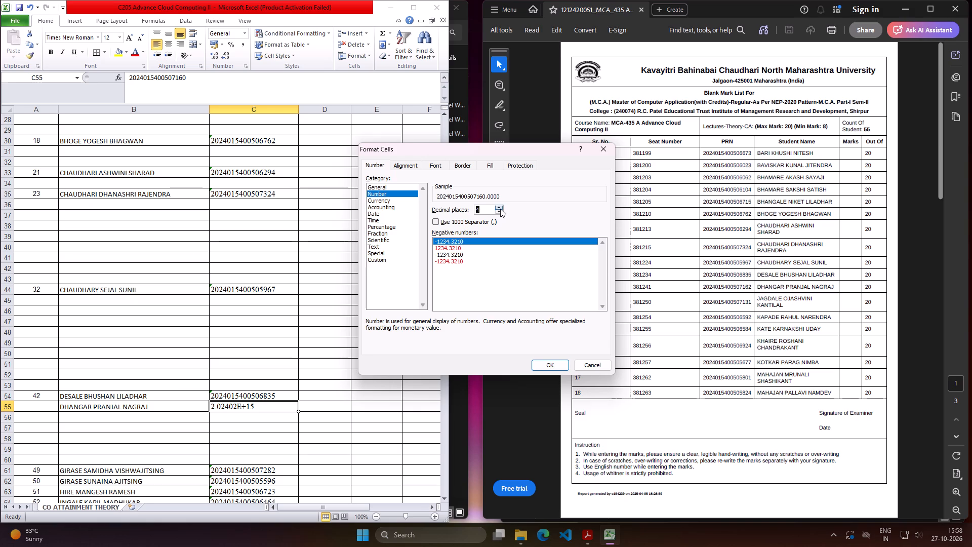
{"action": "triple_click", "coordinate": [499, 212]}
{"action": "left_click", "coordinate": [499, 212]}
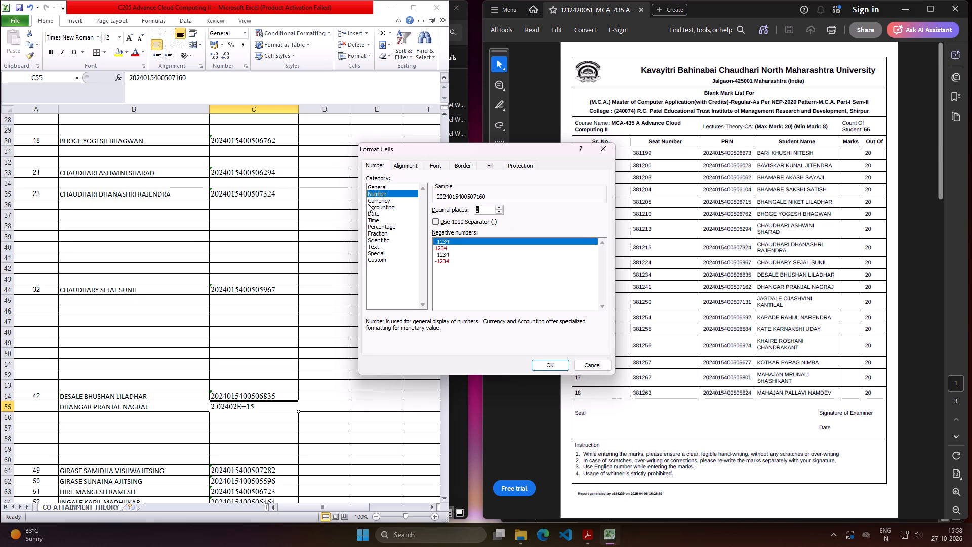
Examine the previews of the other format categories for cell C55, from Currency through the Fraction types to Text, Special and Custom.
{"action": "left_click", "coordinate": [375, 200]}
{"action": "double_click", "coordinate": [385, 203]}
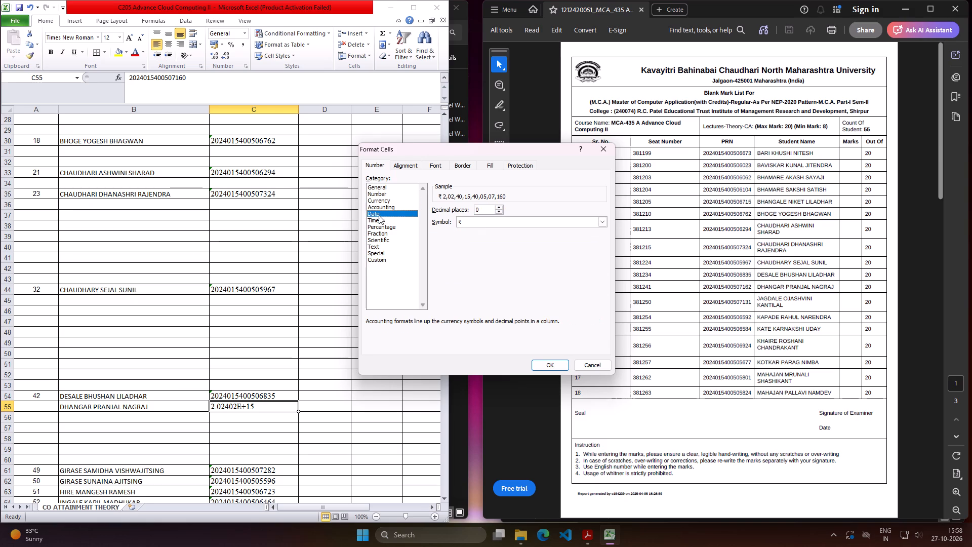
{"action": "left_click", "coordinate": [379, 215]}
{"action": "left_click", "coordinate": [380, 220]}
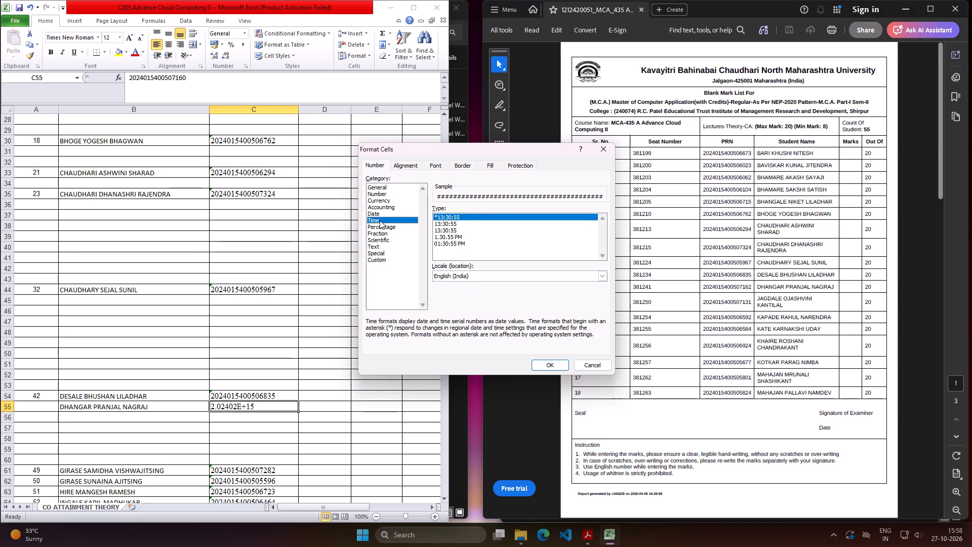
{"action": "left_click", "coordinate": [386, 227]}
{"action": "left_click", "coordinate": [387, 238]}
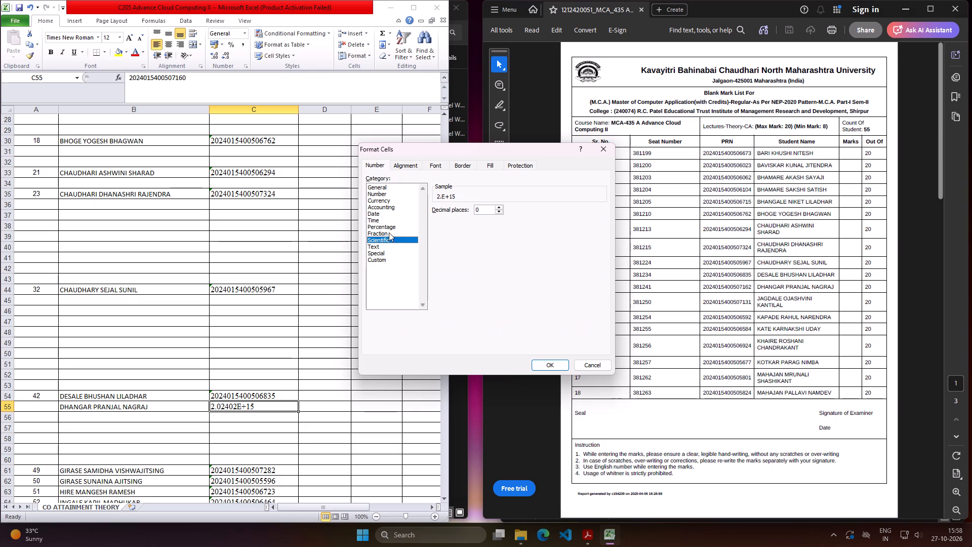
{"action": "left_click", "coordinate": [389, 232]}
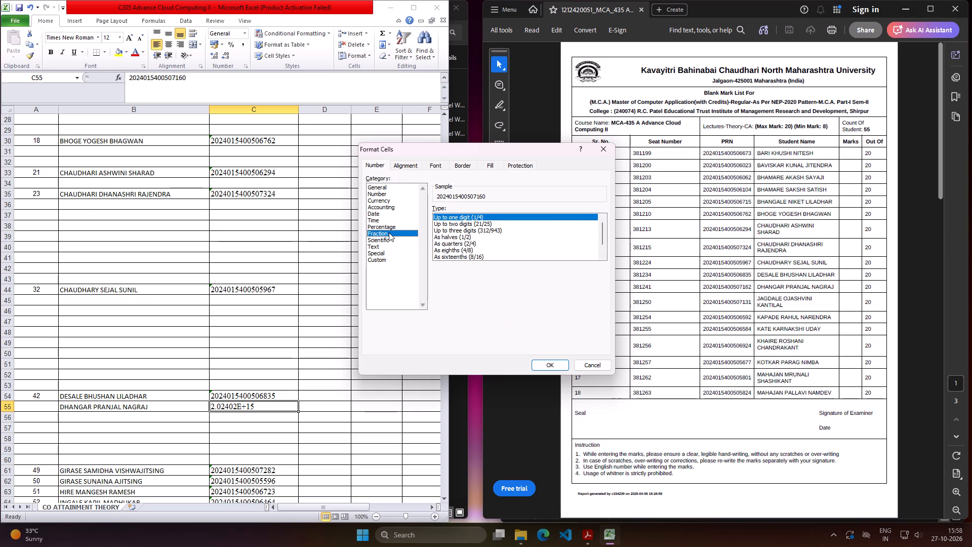
{"action": "left_click", "coordinate": [467, 226]}
{"action": "left_click", "coordinate": [468, 232]}
{"action": "left_click", "coordinate": [466, 241]}
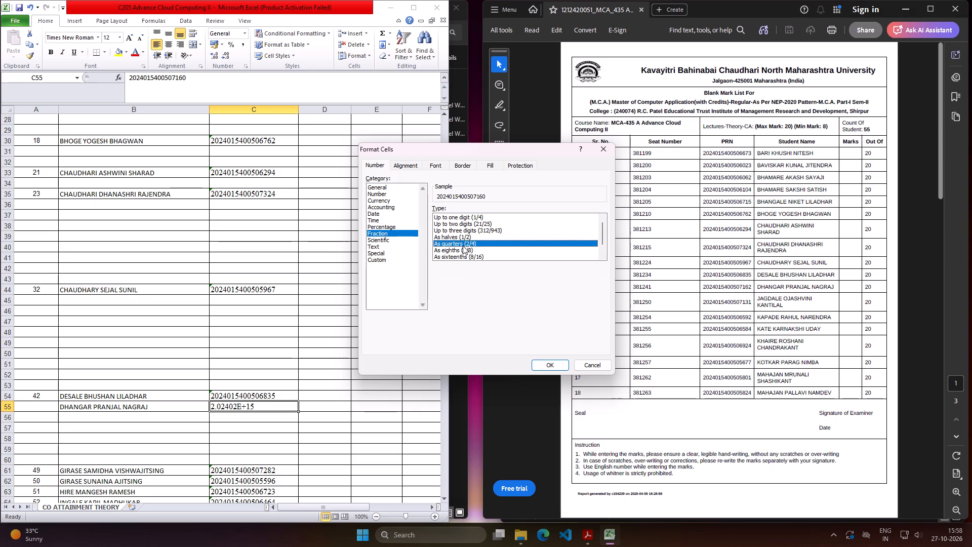
{"action": "left_click", "coordinate": [463, 246]}
{"action": "left_click", "coordinate": [463, 253]}
{"action": "left_click", "coordinate": [463, 251]}
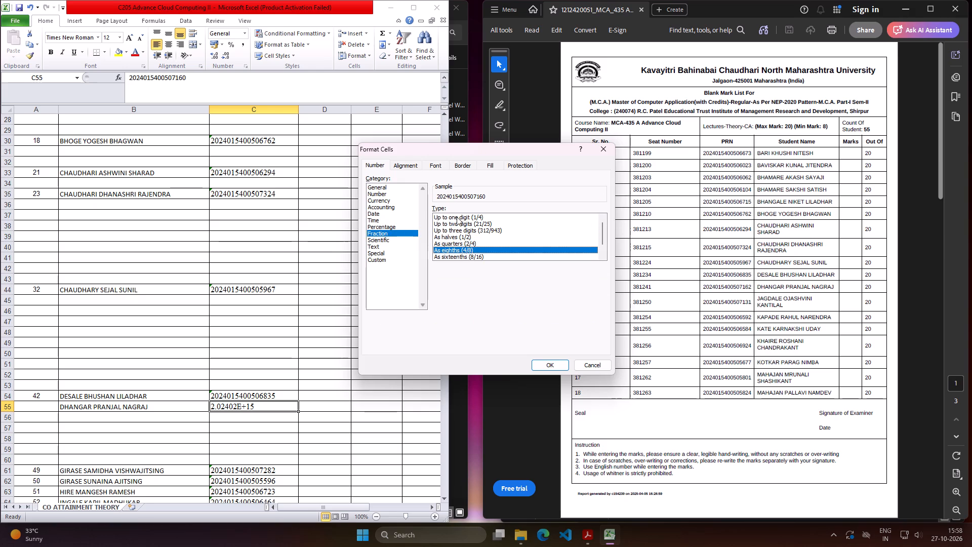
{"action": "left_click", "coordinate": [457, 216]}
{"action": "left_click", "coordinate": [403, 243]}
{"action": "left_click", "coordinate": [403, 241]}
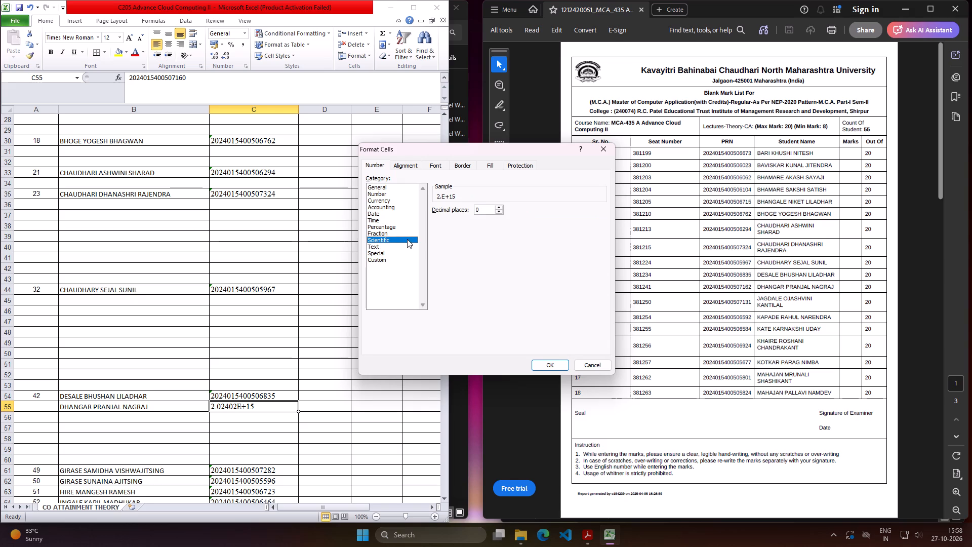
{"action": "left_click", "coordinate": [399, 250]}
{"action": "left_click", "coordinate": [380, 246]}
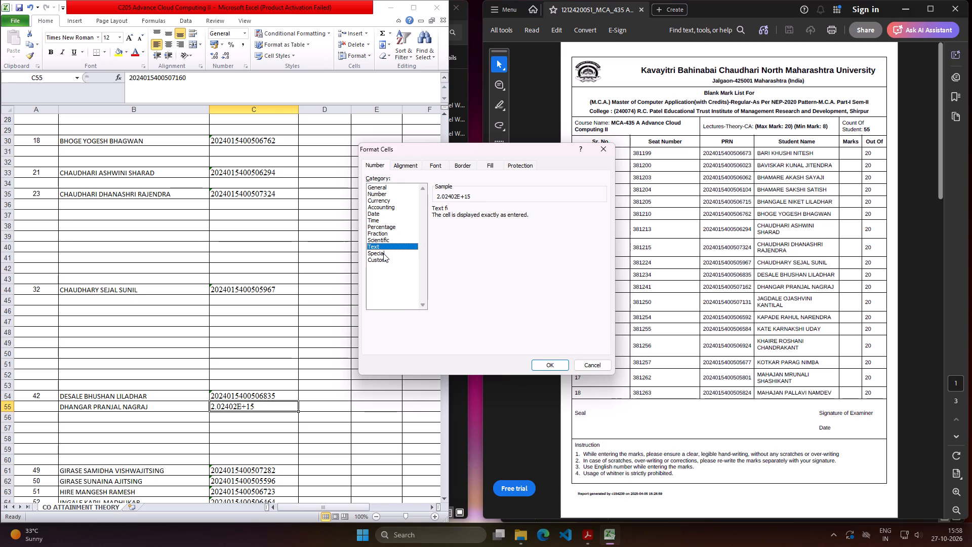
{"action": "left_click", "coordinate": [383, 253]}
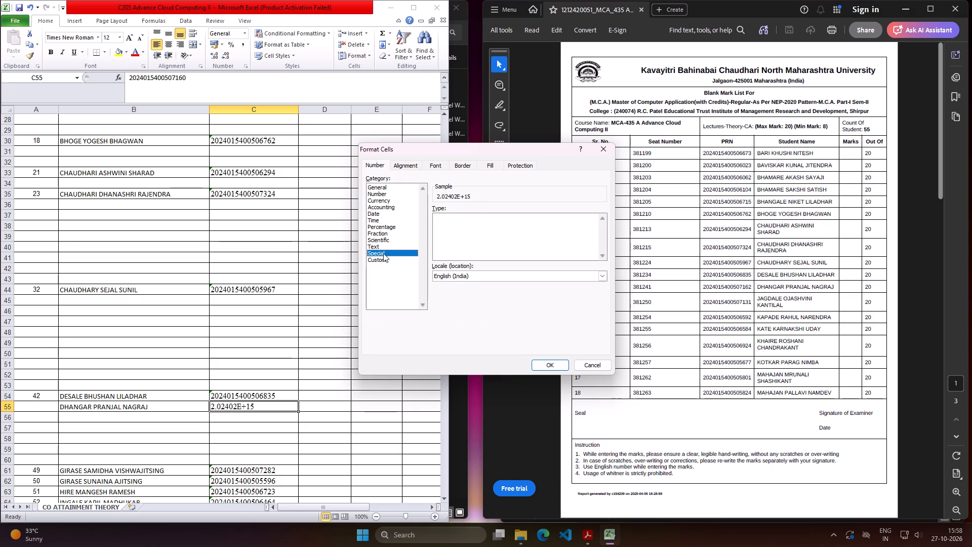
{"action": "left_click", "coordinate": [386, 261]}
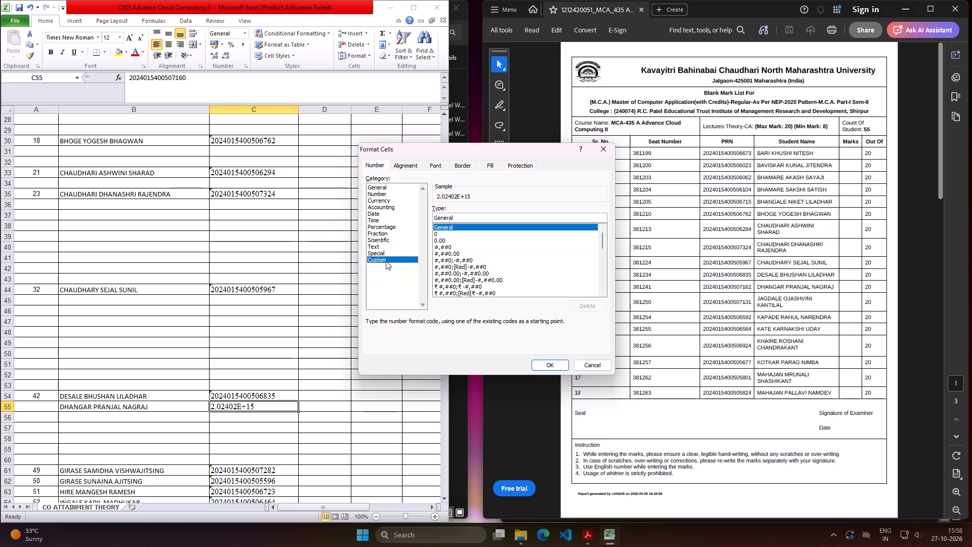
Apply the Text number format to cell C55.
{"action": "left_click", "coordinate": [385, 248]}
{"action": "left_click", "coordinate": [560, 364]}
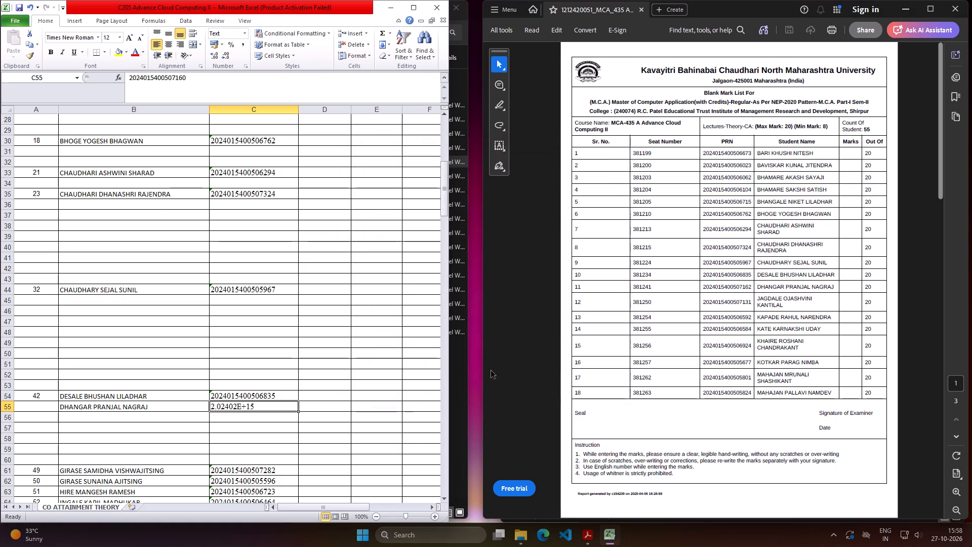
Replace the last digit of the PRN in cell C55 with 2 and check the stored value.
{"action": "left_click_drag", "start_coordinate": [189, 78], "coordinate": [181, 75]}
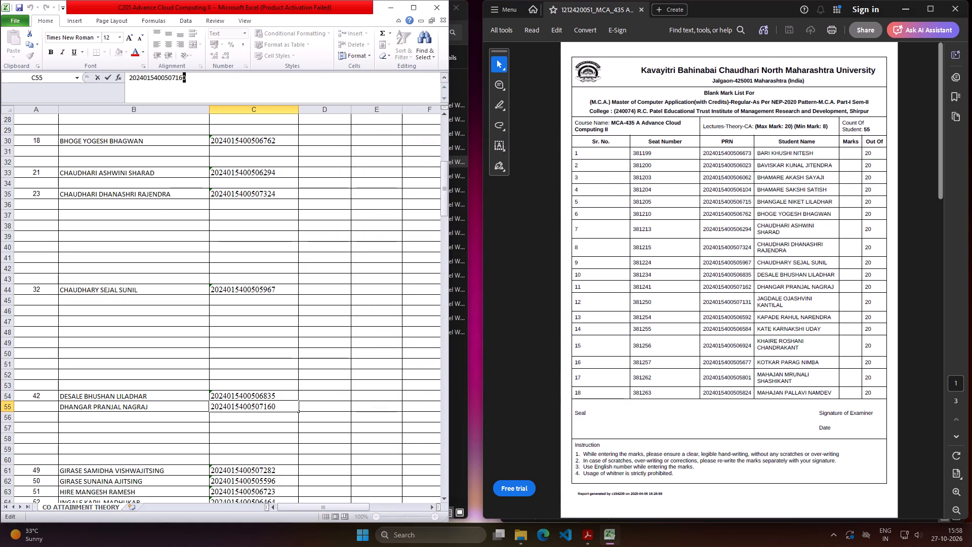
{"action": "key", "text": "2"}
{"action": "key", "text": "Return"}
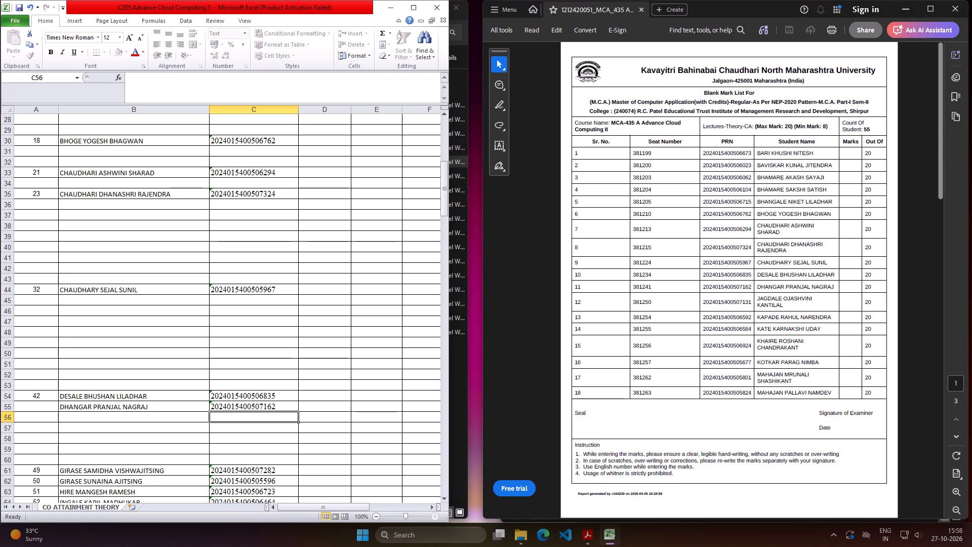
{"action": "key", "text": "Down"}
{"action": "key", "text": "Up"}
{"action": "key", "text": "Up"}
{"action": "key", "text": "Down"}
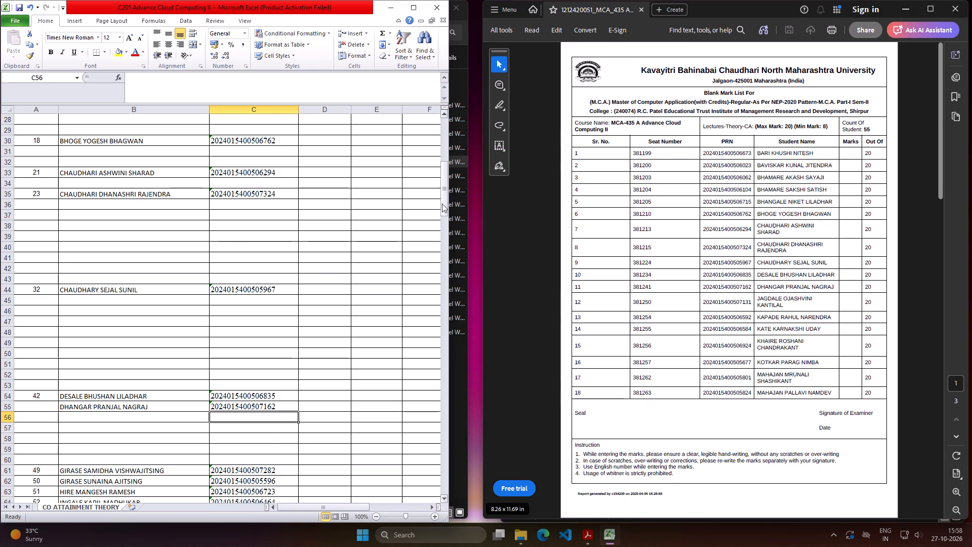
Clear the contents of rows 61 to 68, serial numbers 49 to 56, whose students are missing from the mark list.
{"action": "left_click_drag", "start_coordinate": [442, 204], "coordinate": [444, 223]}
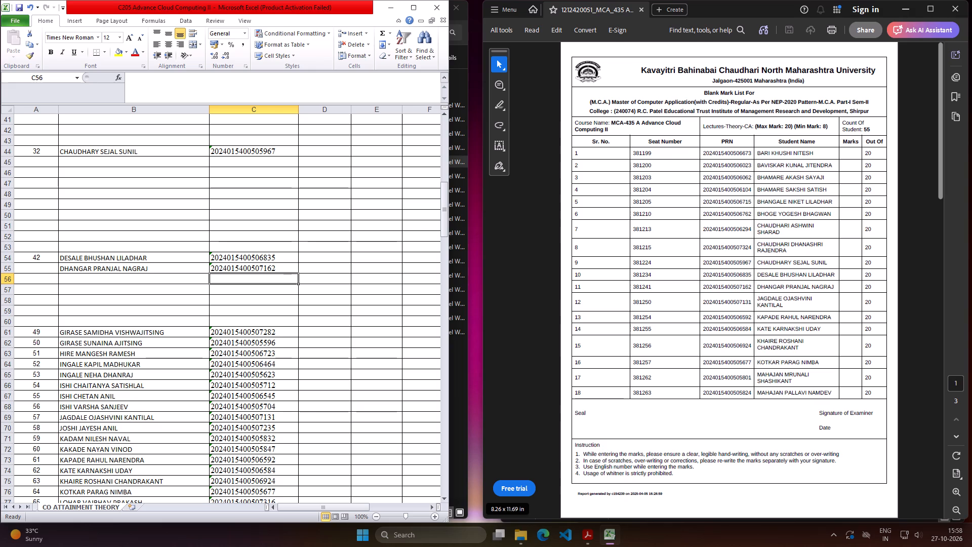
{"action": "left_click_drag", "start_coordinate": [11, 417], "coordinate": [10, 364]}
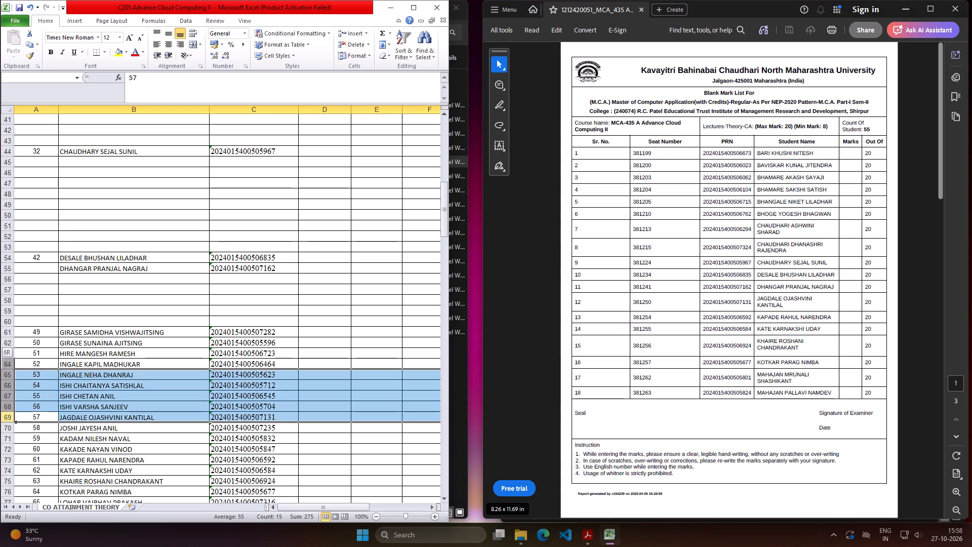
{"action": "left_click_drag", "start_coordinate": [10, 364], "coordinate": [10, 330]}
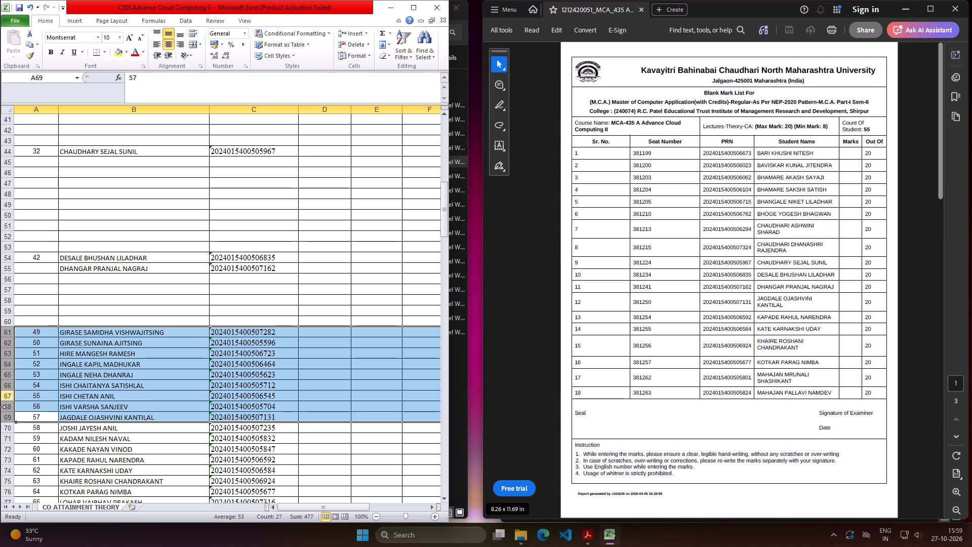
{"action": "left_click", "coordinate": [2, 408]}
{"action": "left_click_drag", "start_coordinate": [6, 407], "coordinate": [7, 332]}
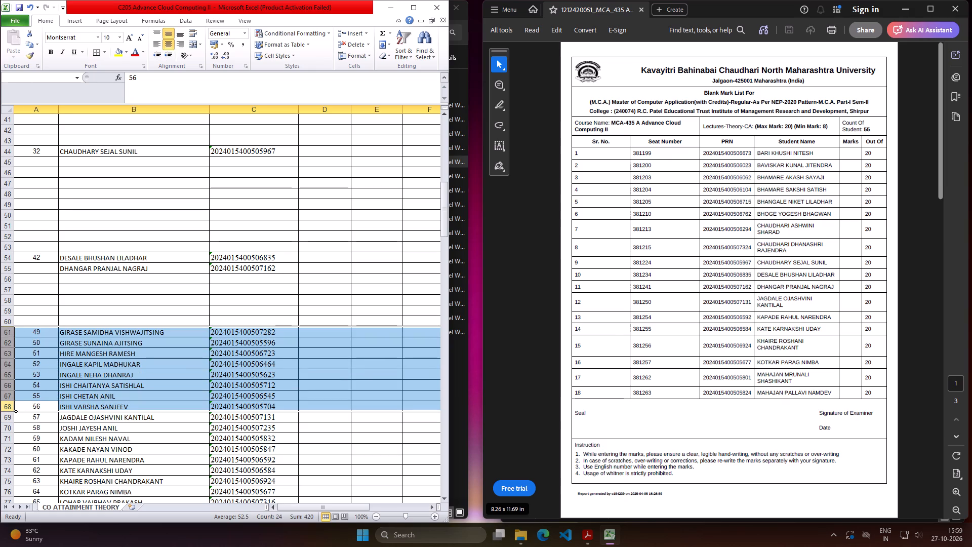
{"action": "key", "text": "Delete"}
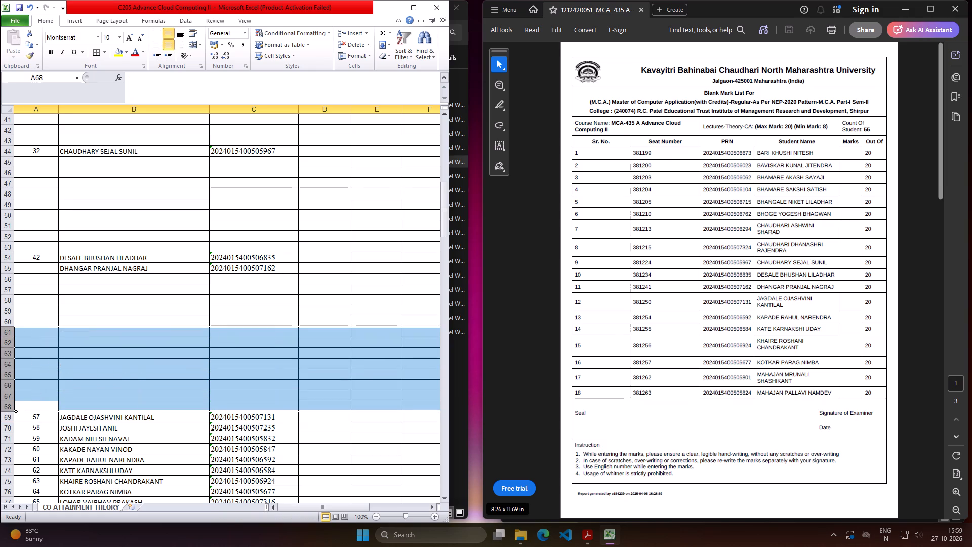
Clear the contents of rows 70 to 72, serial numbers 58 to 60, of students not in the mark list.
{"action": "left_click_drag", "start_coordinate": [10, 429], "coordinate": [11, 449]}
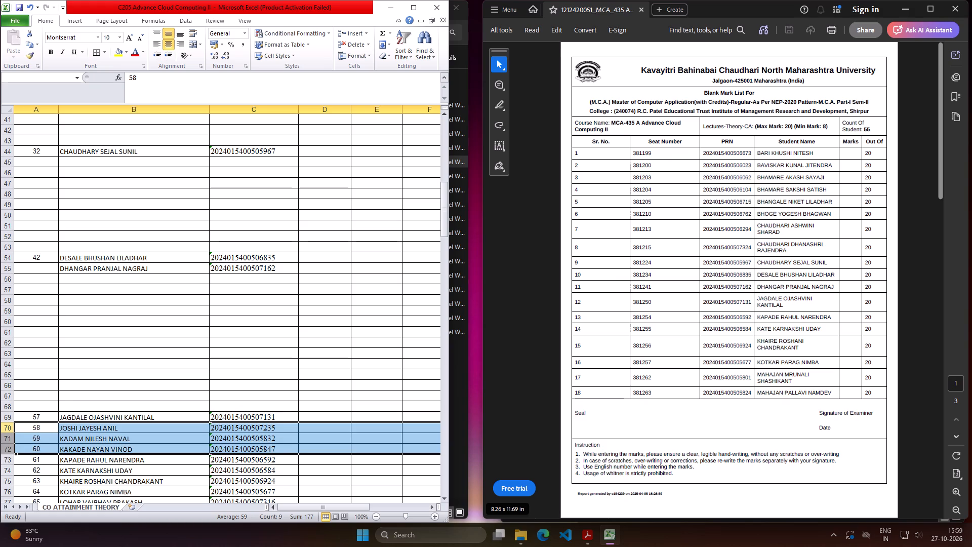
{"action": "key", "text": "Delete"}
Check the students from row 73 onward against the mark list and clear the contents of unlisted rows 77 to 80.
{"action": "key", "text": "Down"}
{"action": "key", "text": "Down"}
{"action": "key", "text": "Down"}
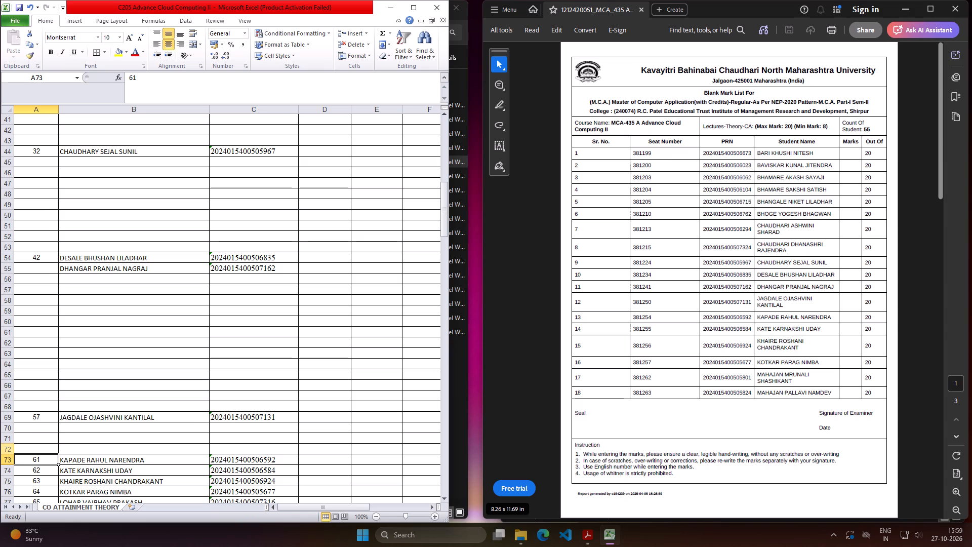
{"action": "key", "text": "Down"}
{"action": "key", "text": "Down"}
{"action": "key", "text": "Right"}
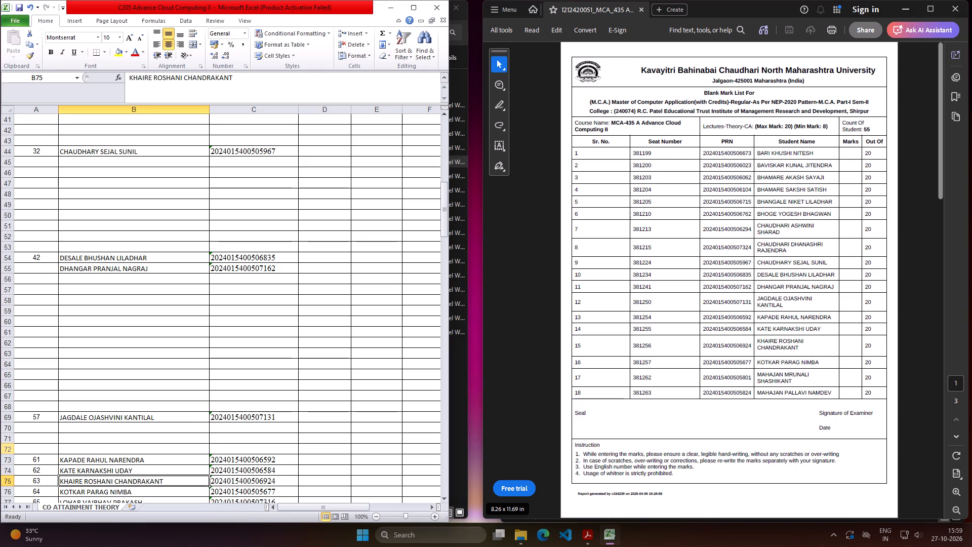
{"action": "key", "text": "Down"}
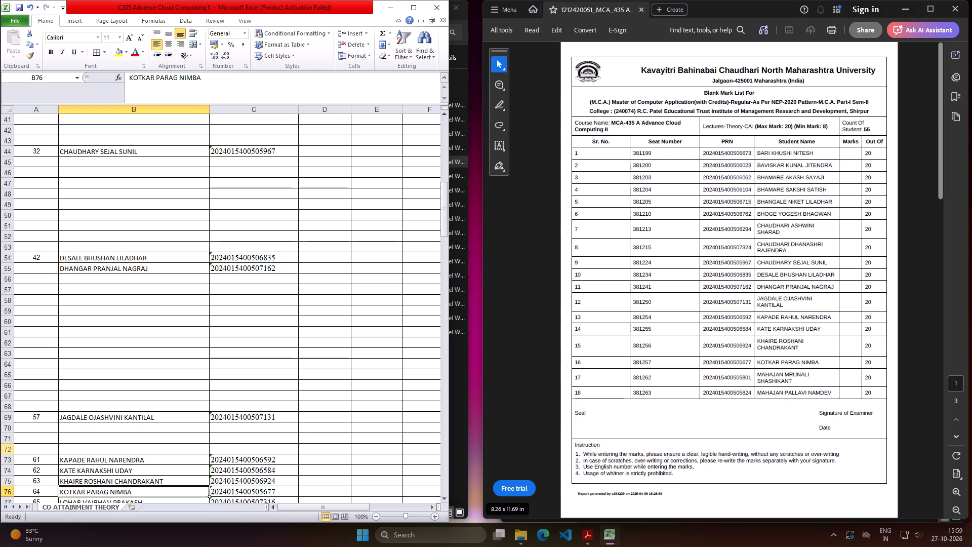
{"action": "key", "text": "Down"}
{"action": "key", "text": "Up"}
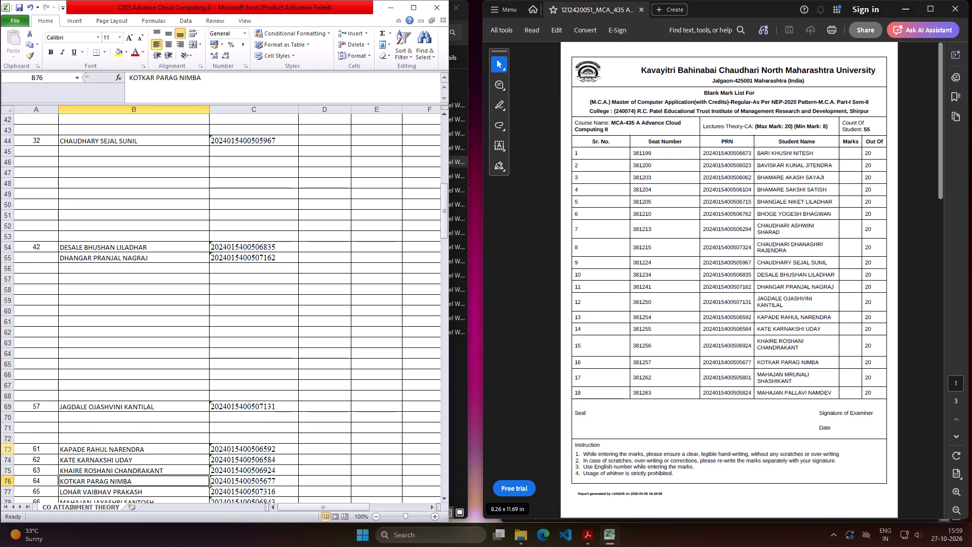
{"action": "key", "text": "Left"}
{"action": "key", "text": "Down"}
{"action": "key", "text": "Up"}
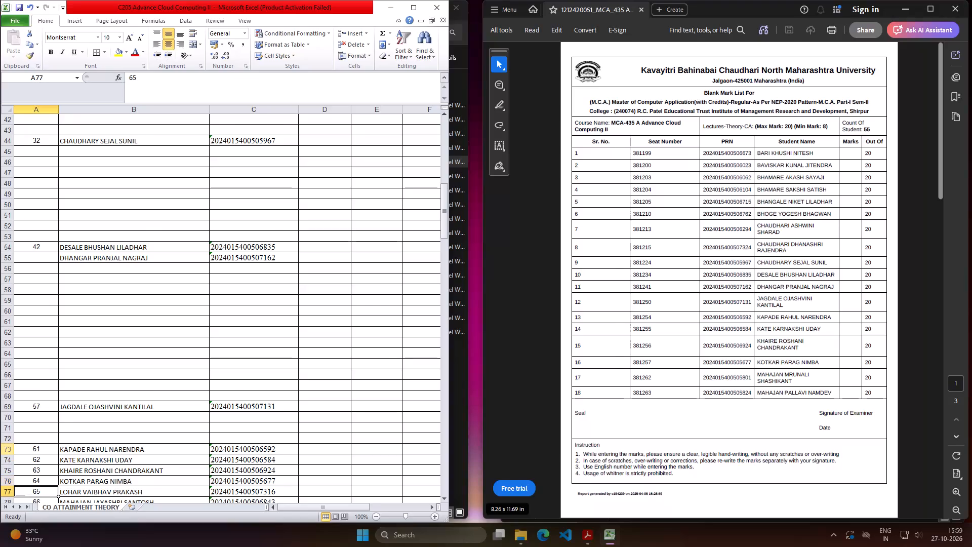
{"action": "key", "text": "Down"}
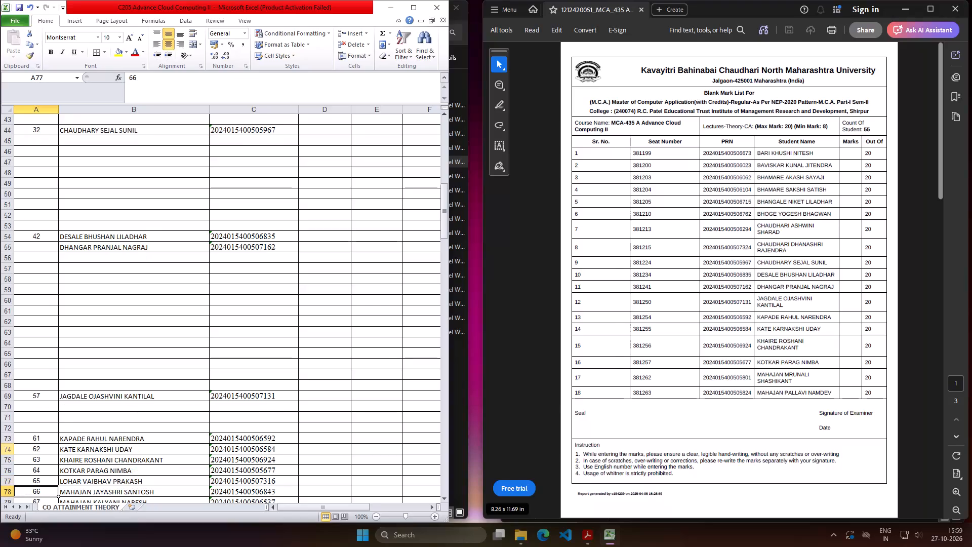
{"action": "key", "text": "Down"}
{"action": "key", "text": "Down"}
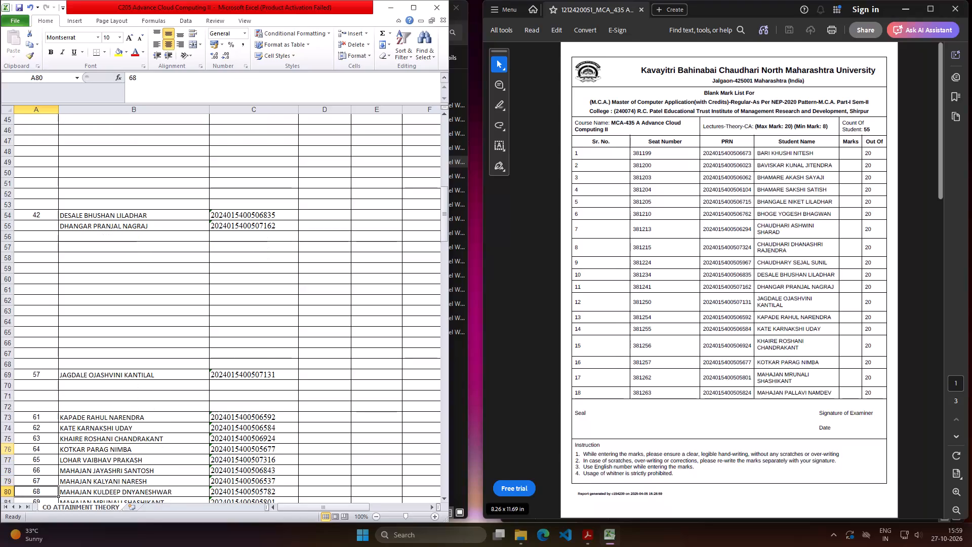
{"action": "key", "text": "Down"}
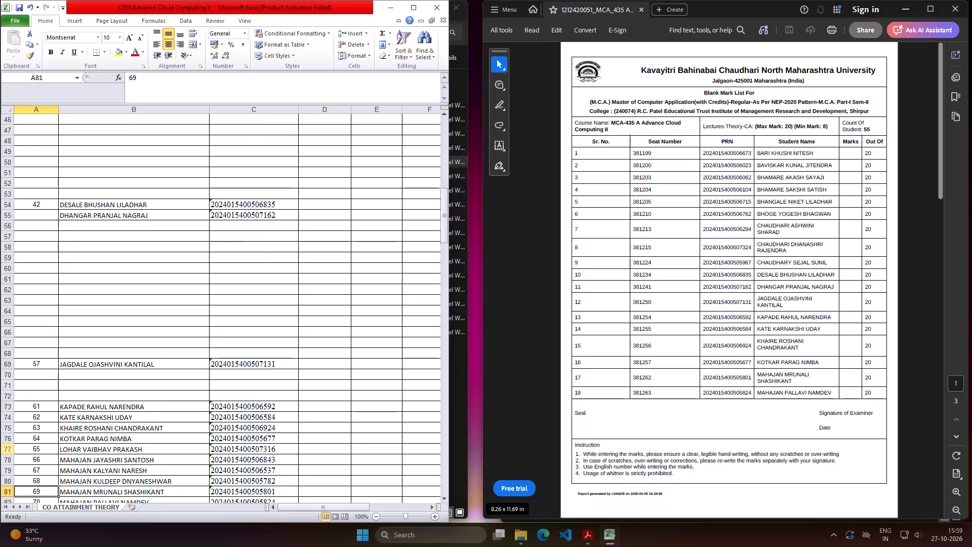
{"action": "key", "text": "Up"}
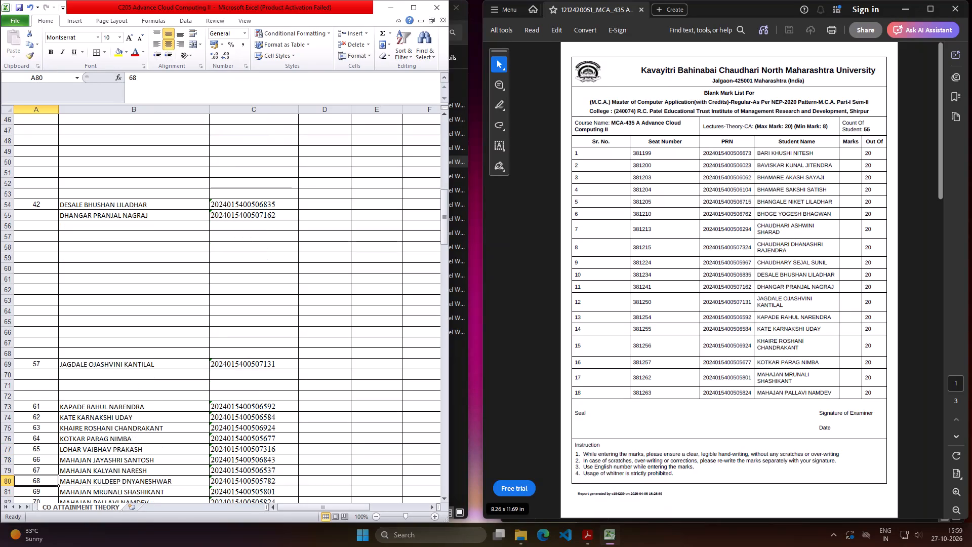
{"action": "left_click_drag", "start_coordinate": [8, 482], "coordinate": [6, 439]}
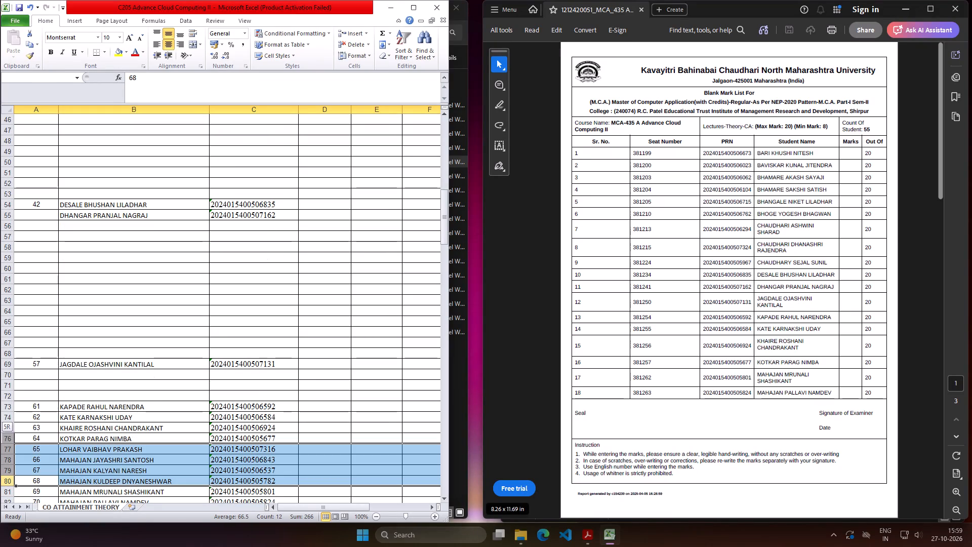
{"action": "left_click_drag", "start_coordinate": [6, 439], "coordinate": [5, 448]}
{"action": "key", "text": "Delete"}
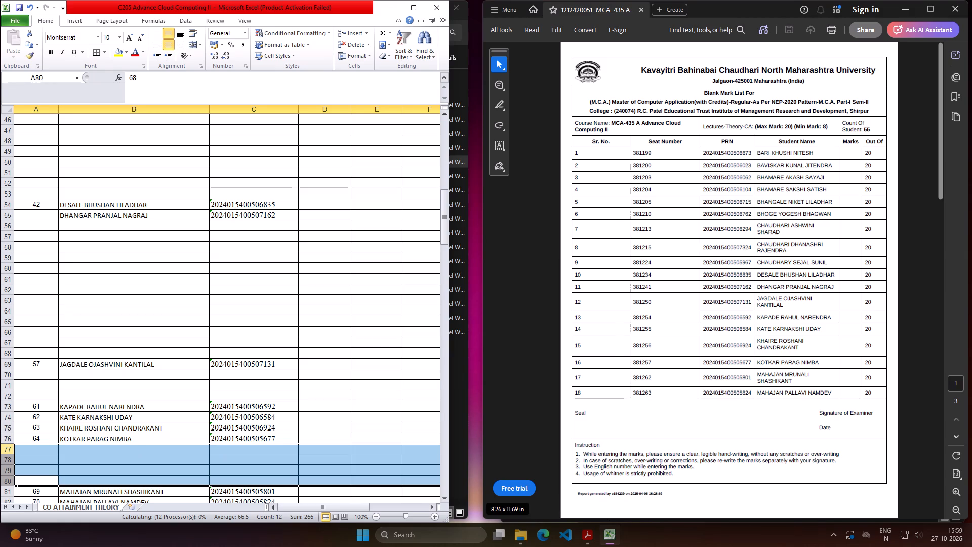
Compare the worksheet students from row 81 onward with the mark list, continuing to page 2 of the PDF.
{"action": "key", "text": "Down"}
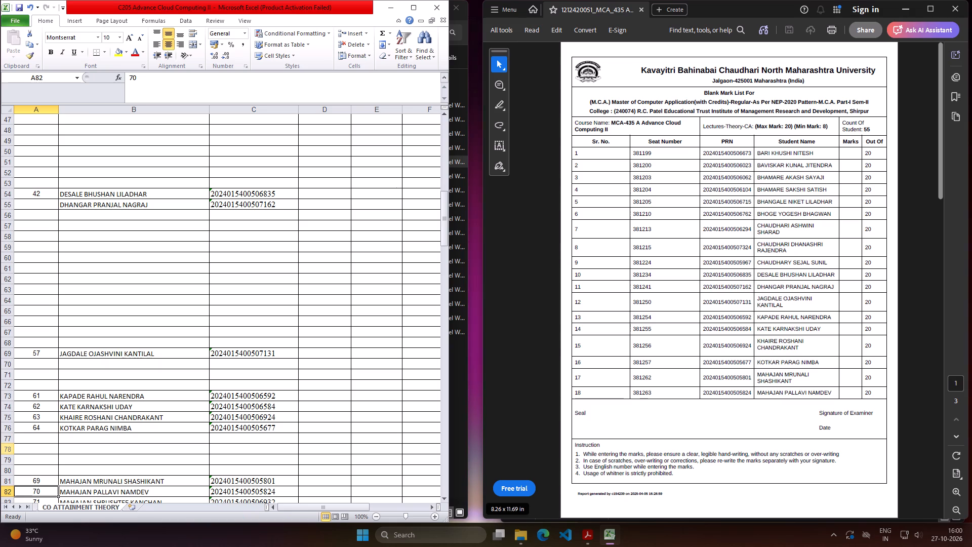
{"action": "key", "text": "Down"}
{"action": "key", "text": "Down"}
{"action": "key", "text": "Down"}
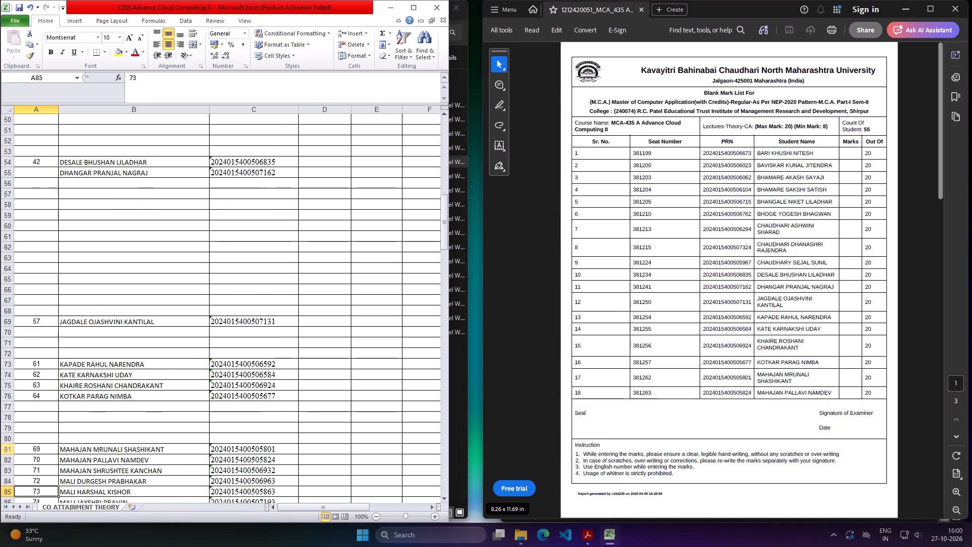
{"action": "key", "text": "Down"}
{"action": "key", "text": "Down"}
{"action": "key", "text": "Down"}
{"action": "key", "text": "Down"}
{"action": "key", "text": "Down"}
{"action": "key", "text": "Up"}
{"action": "key", "text": "Up"}
{"action": "key", "text": "Up"}
{"action": "key", "text": "Up"}
{"action": "key", "text": "Up"}
{"action": "key", "text": "Up"}
{"action": "key", "text": "Up"}
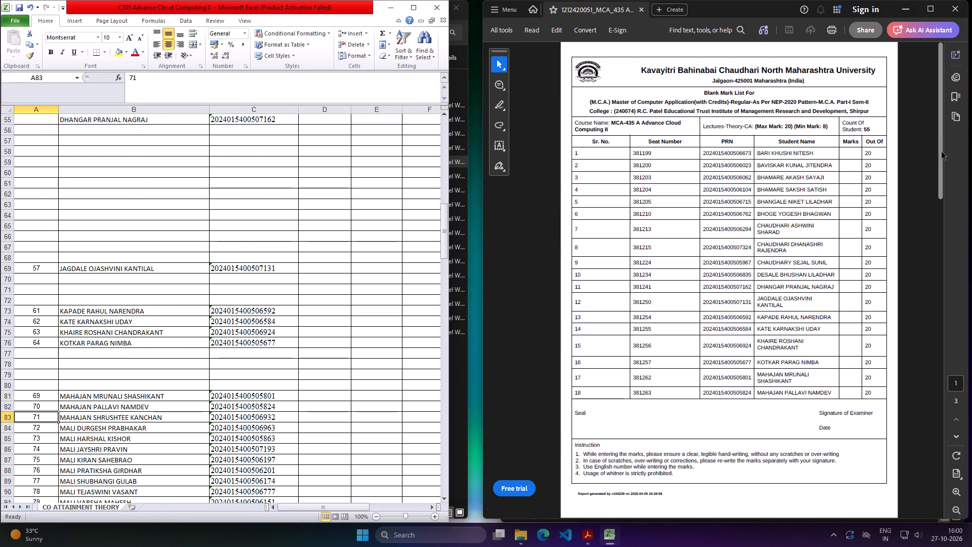
{"action": "left_click_drag", "start_coordinate": [942, 152], "coordinate": [931, 295]}
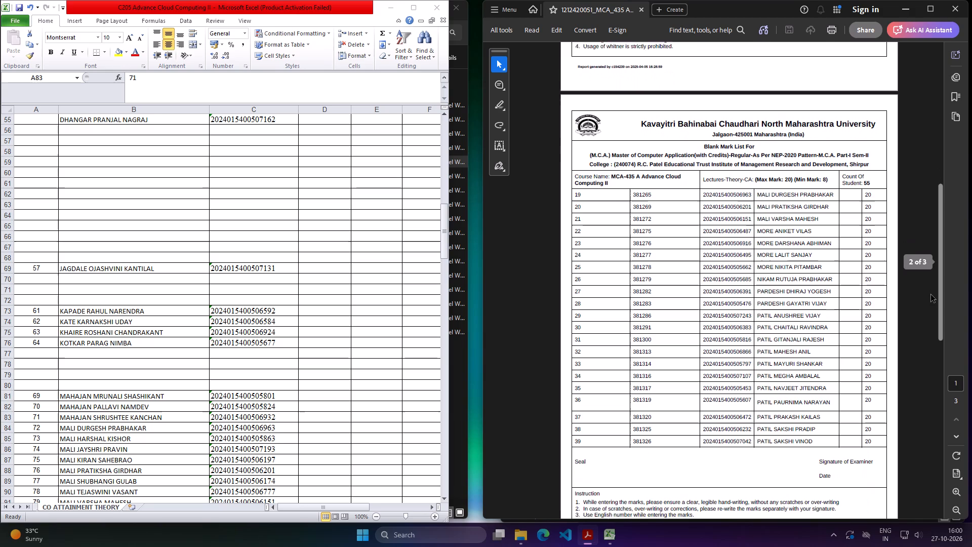
{"action": "left_click_drag", "start_coordinate": [931, 295], "coordinate": [931, 299]}
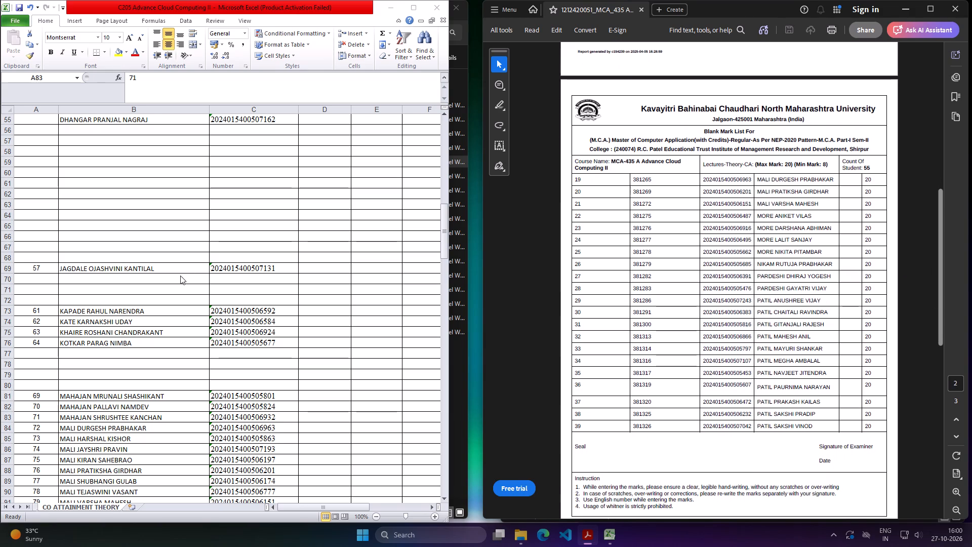
{"action": "key", "text": "Up"}
{"action": "key", "text": "Down"}
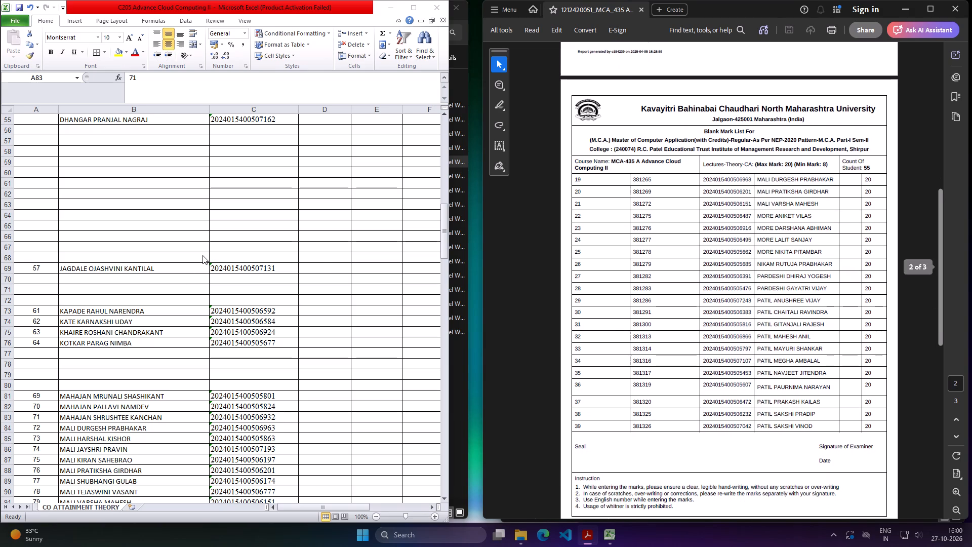
Clear the contents of row 83, serial number 71, whose student is not in the mark list.
{"action": "left_click", "coordinate": [8, 417]}
{"action": "left_click", "coordinate": [8, 417]}
{"action": "left_click", "coordinate": [8, 417]}
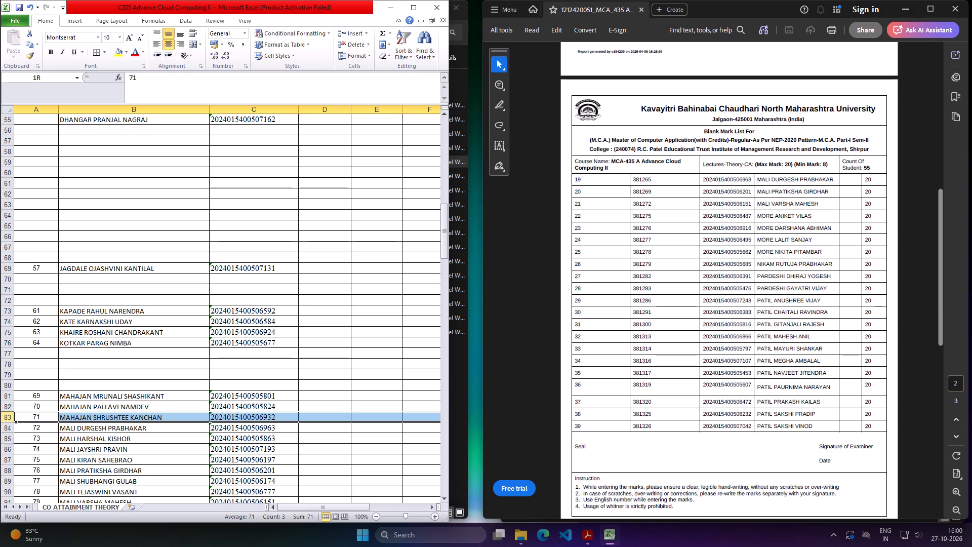
{"action": "key", "text": "Delete"}
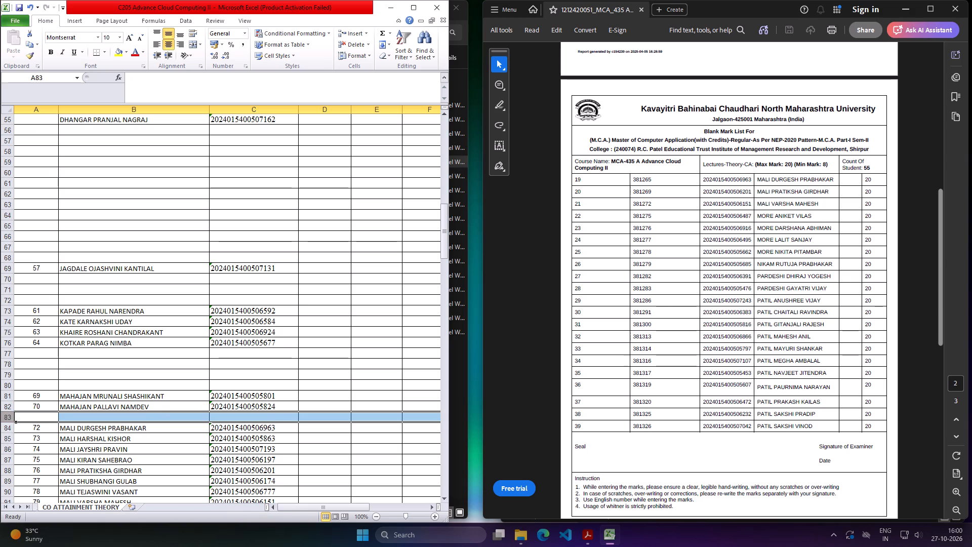
Clear the contents of rows 85 to 87, serial numbers 73 to 75, of students not in the mark list.
{"action": "left_click", "coordinate": [10, 428]}
{"action": "left_click_drag", "start_coordinate": [9, 439], "coordinate": [6, 462]}
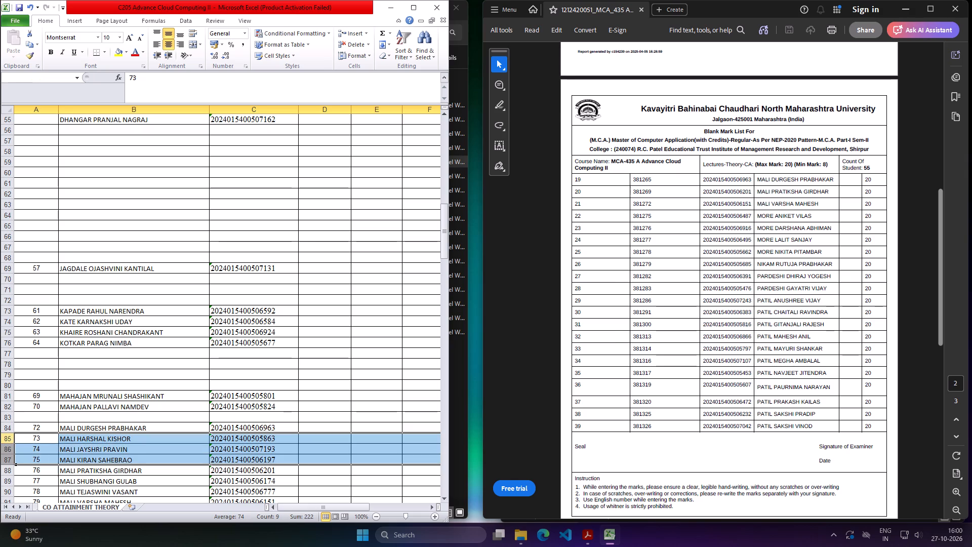
{"action": "key", "text": "Delete"}
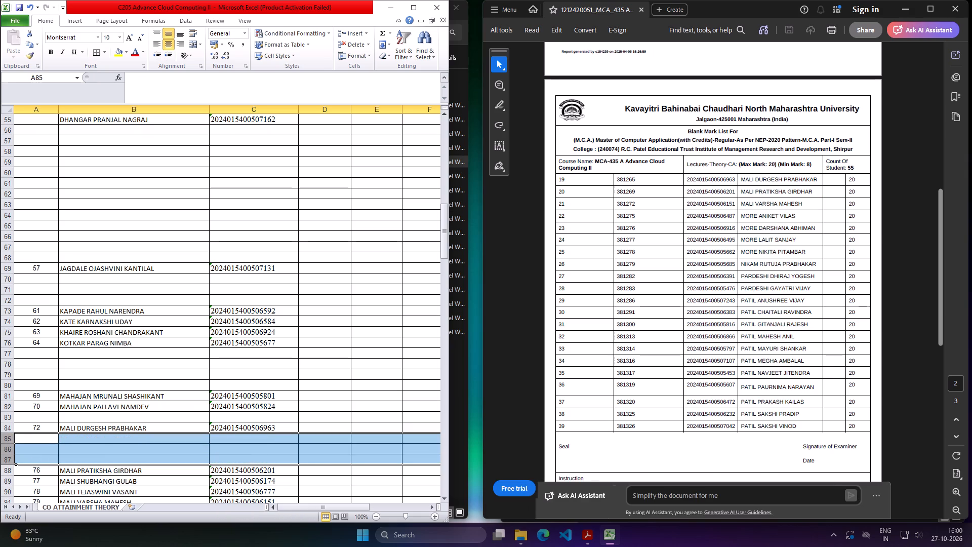
Clear the contents of rows 89 and 90, serial numbers 77 and 78, of students not in the mark list.
{"action": "left_click_drag", "start_coordinate": [8, 481], "coordinate": [7, 509]}
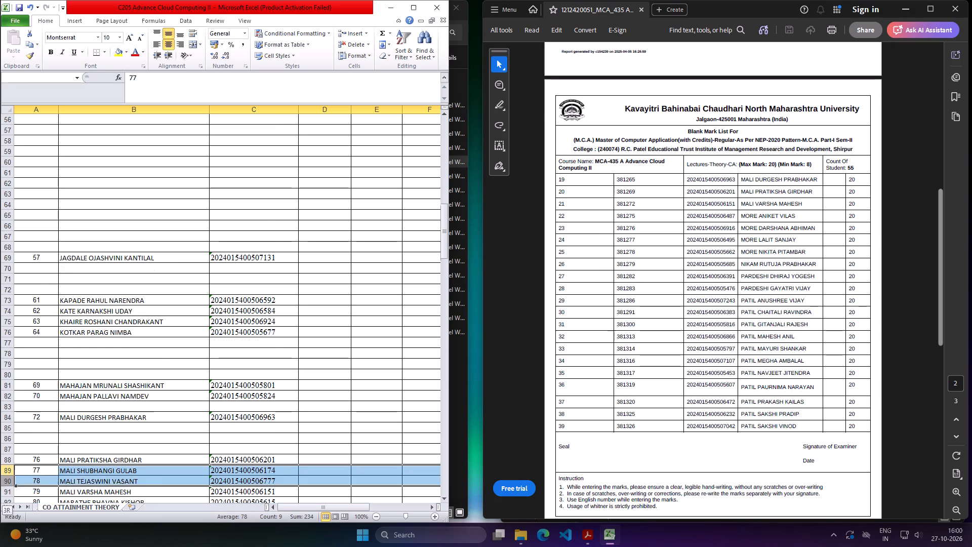
{"action": "left_click_drag", "start_coordinate": [7, 509], "coordinate": [24, 407]}
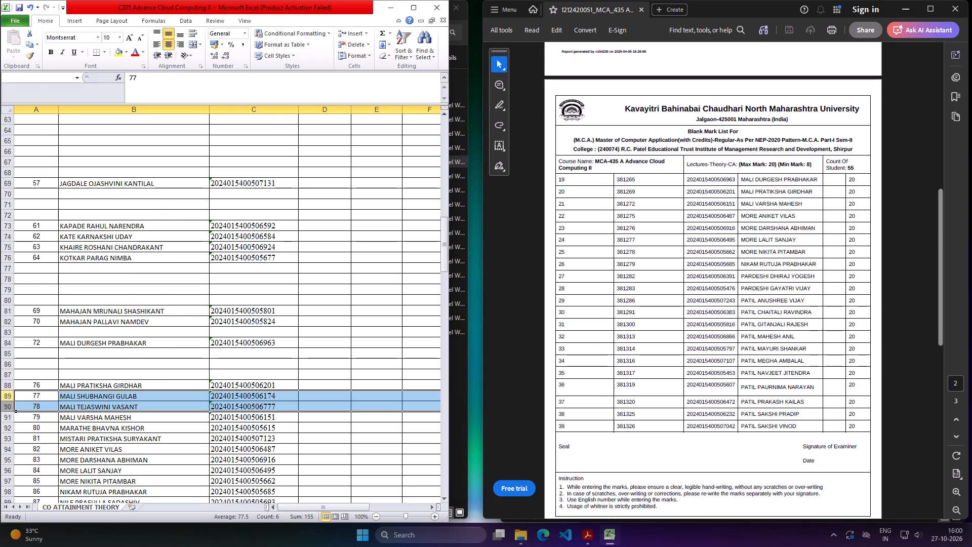
{"action": "key", "text": "Delete"}
{"action": "key", "text": "Down"}
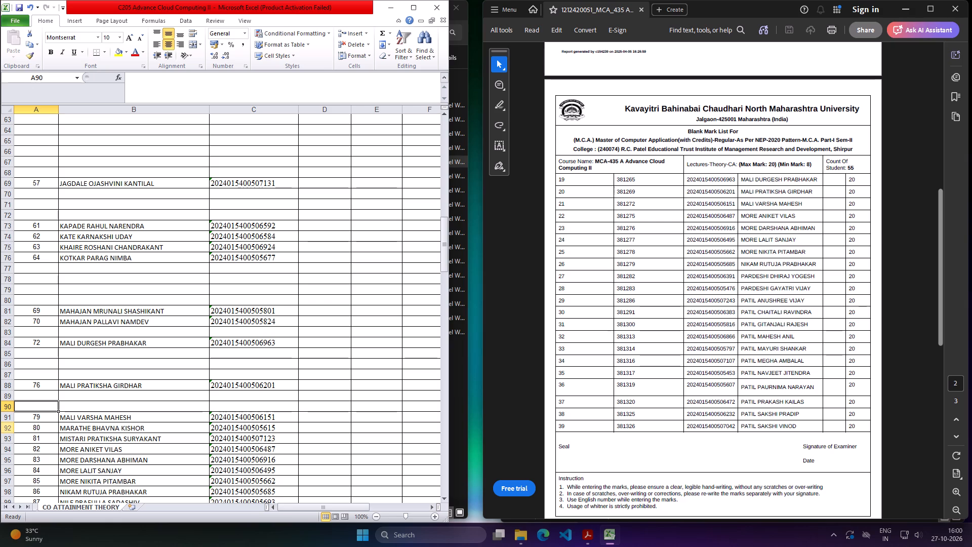
Clear the contents of rows 92 and 93, serial numbers 80 and 81, of students not in the mark list.
{"action": "left_click_drag", "start_coordinate": [8, 428], "coordinate": [8, 437]}
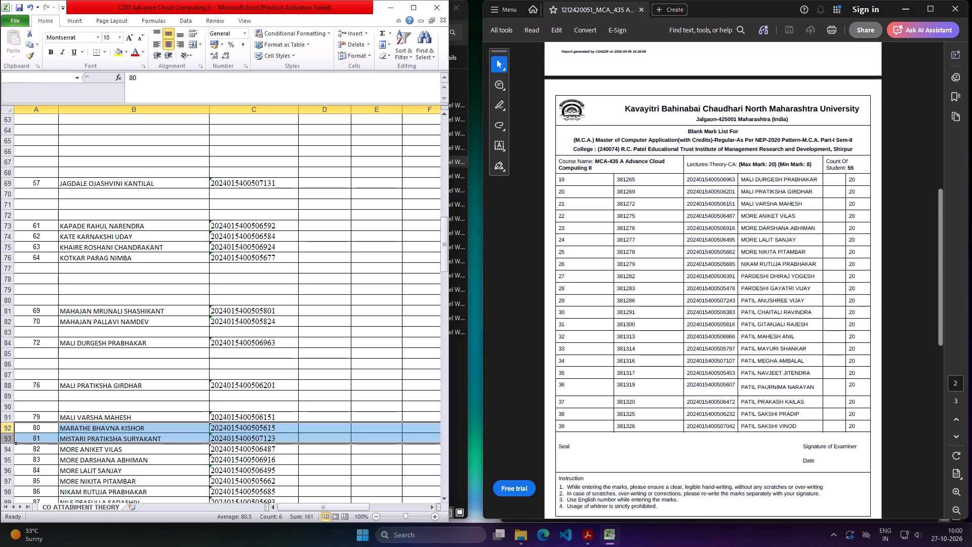
{"action": "key", "text": "Delete"}
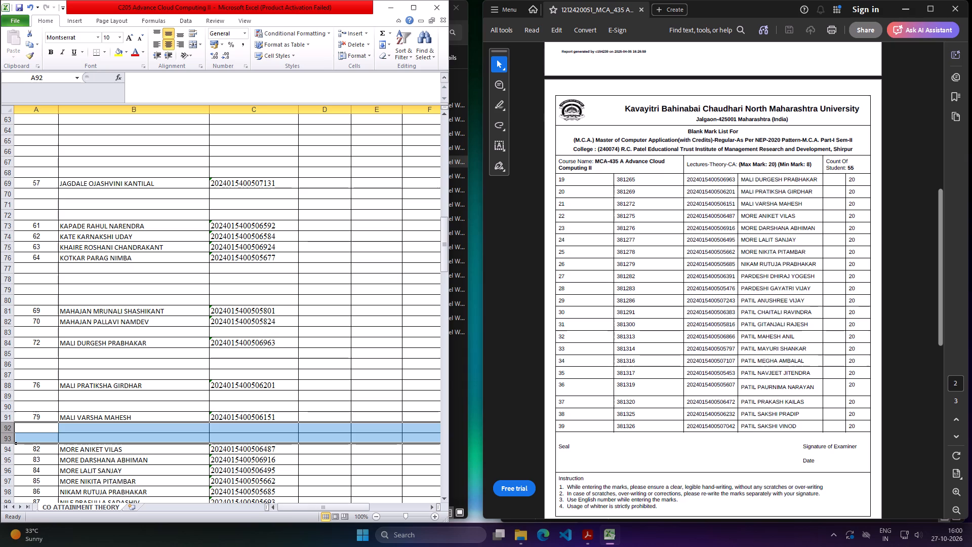
{"action": "scroll", "coordinate": [102, 467], "scroll_direction": "down", "scroll_amount": 1}
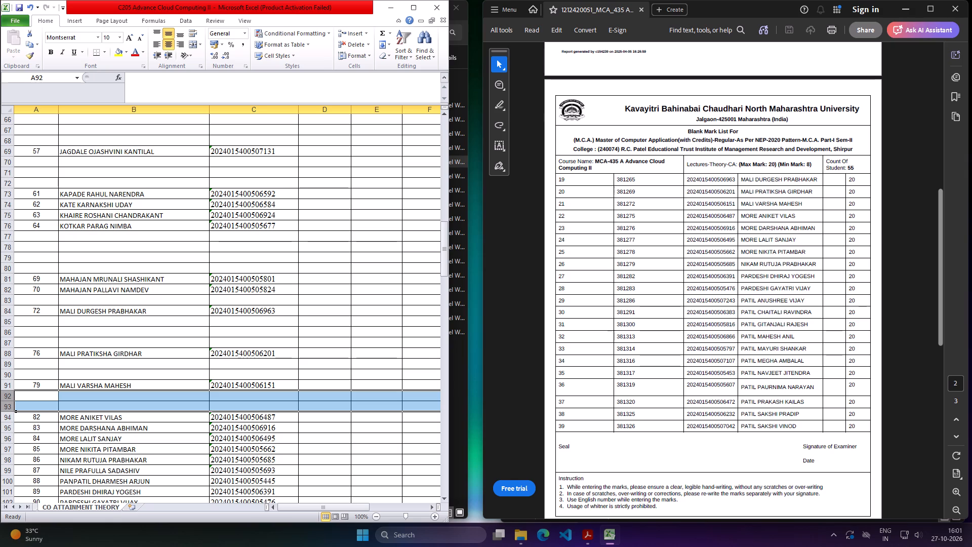
Clear the contents of rows 99 and 100, serial numbers 87 and 88, of students not in the mark list.
{"action": "left_click", "coordinate": [9, 471]}
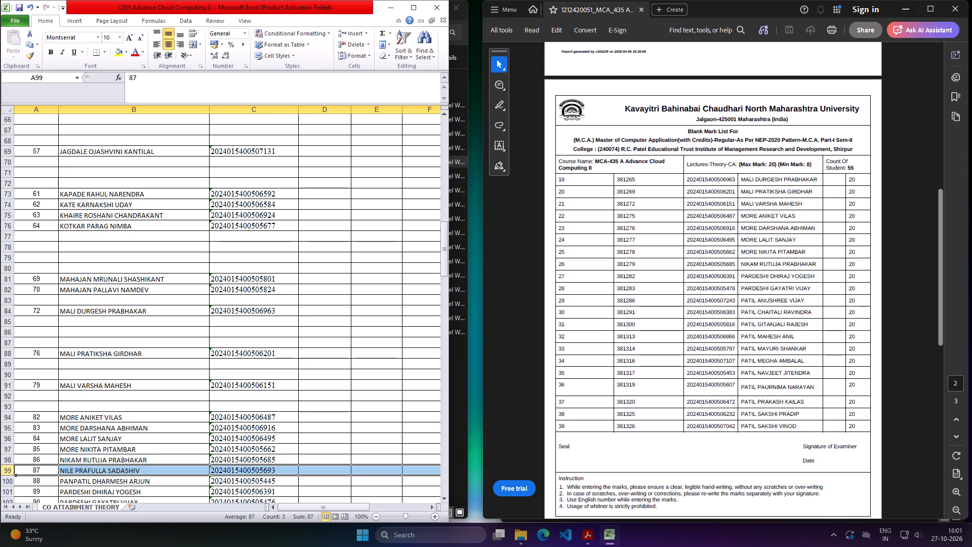
{"action": "key", "text": "Delete"}
{"action": "scroll", "coordinate": [154, 415], "scroll_direction": "down", "scroll_amount": 2}
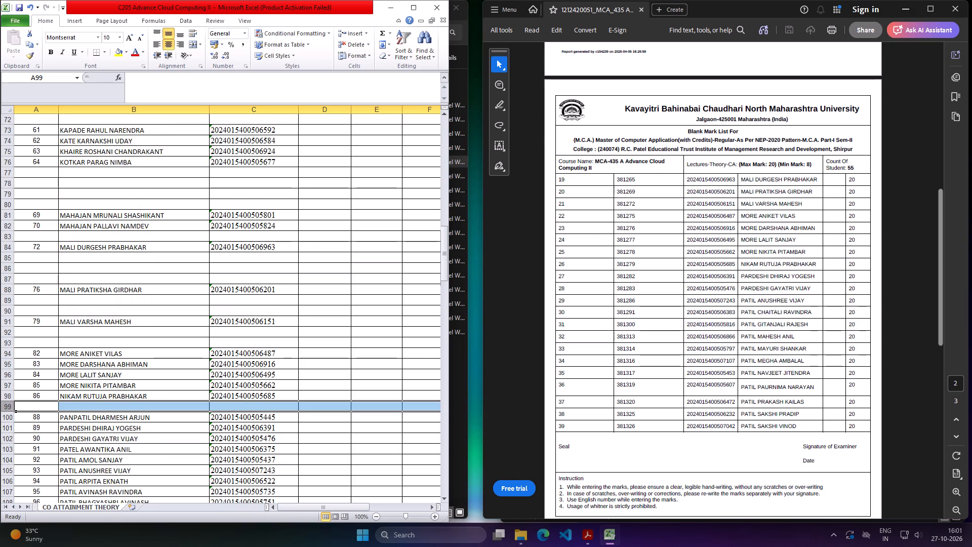
{"action": "scroll", "coordinate": [112, 377], "scroll_direction": "down", "scroll_amount": 2}
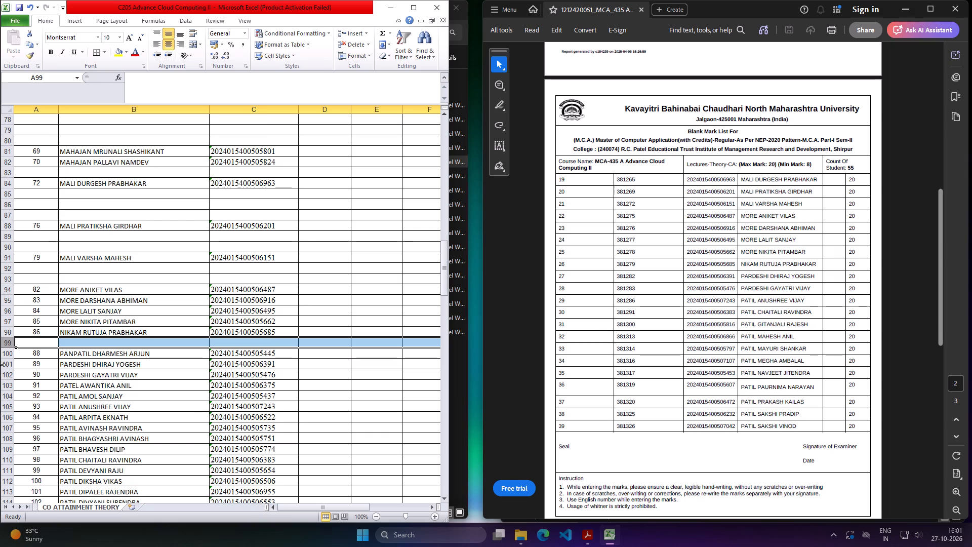
{"action": "left_click", "coordinate": [11, 355]}
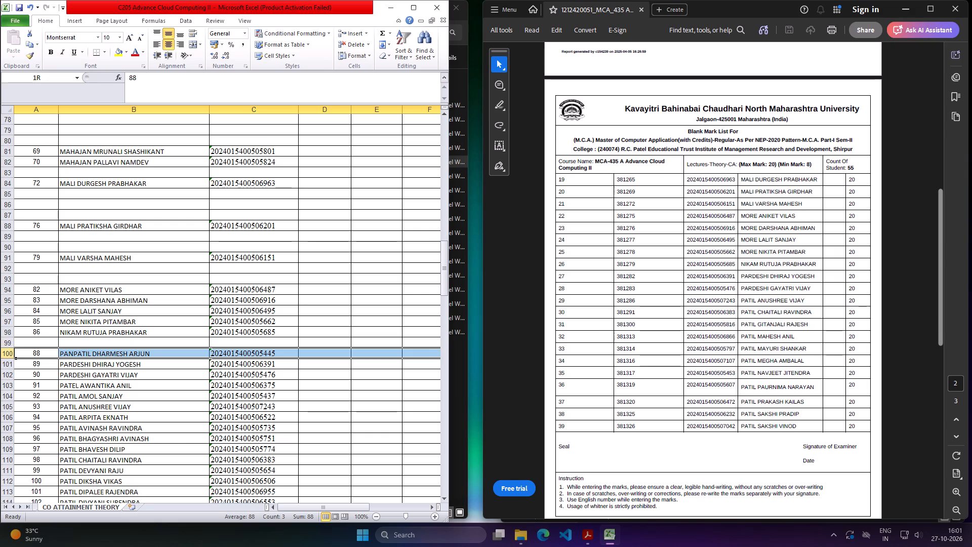
{"action": "key", "text": "End"}
{"action": "key", "text": "Delete"}
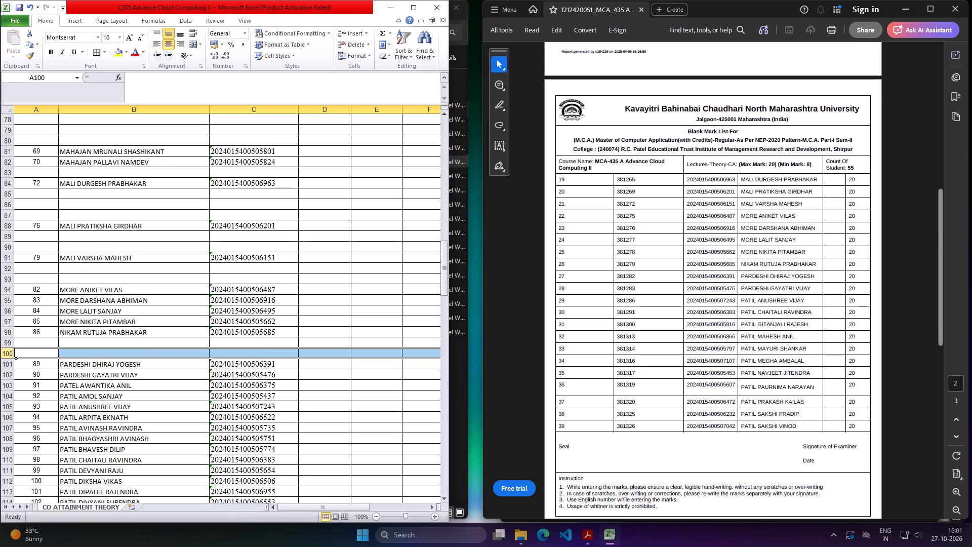
Clear the contents of rows 103 and 104, serial numbers 91 and 92, of students not in the mark list.
{"action": "left_click", "coordinate": [9, 386]}
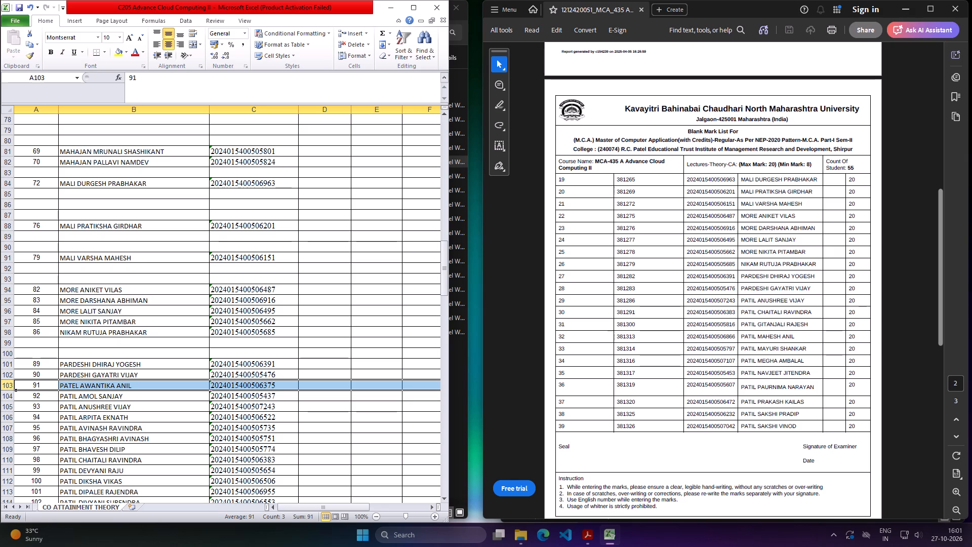
{"action": "left_click_drag", "start_coordinate": [9, 386], "coordinate": [9, 392]}
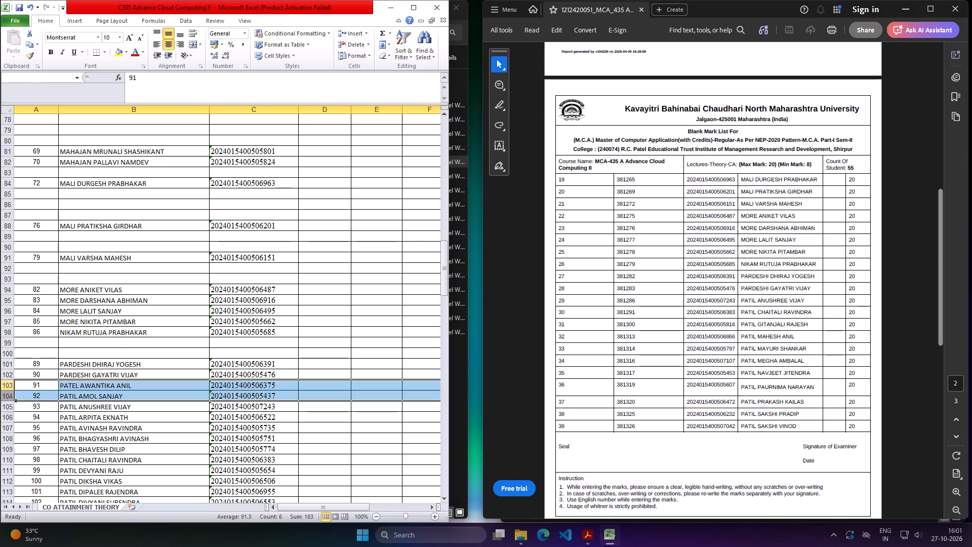
{"action": "key", "text": "Delete"}
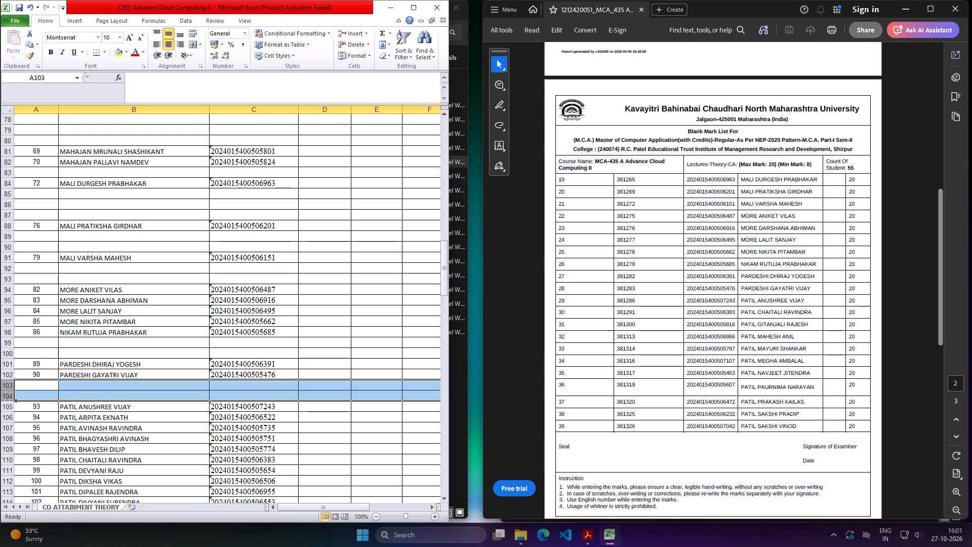
Clear the contents of rows 106 to 109, serial numbers 94 to 97, of students not in the mark list.
{"action": "left_click_drag", "start_coordinate": [8, 417], "coordinate": [3, 439]}
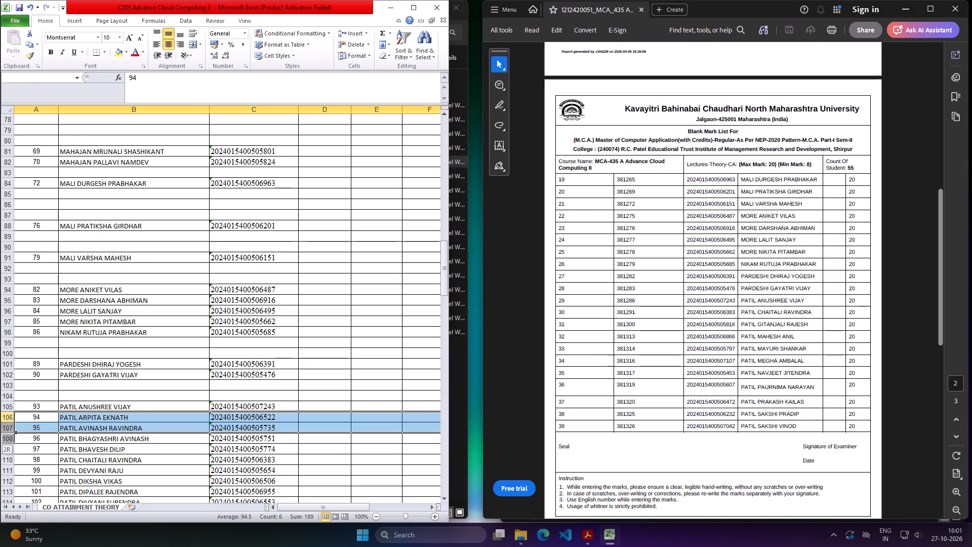
{"action": "left_click_drag", "start_coordinate": [3, 439], "coordinate": [1, 450]}
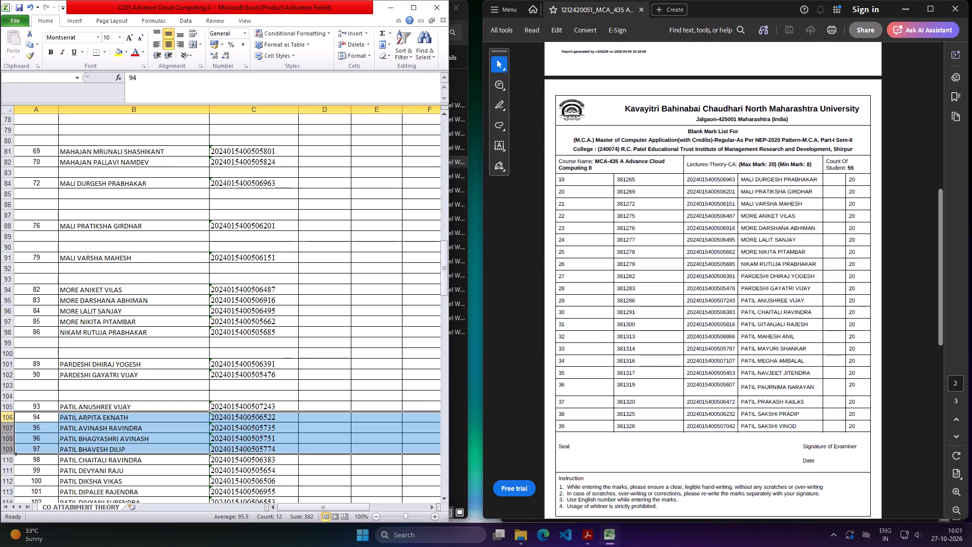
{"action": "key", "text": "Delete"}
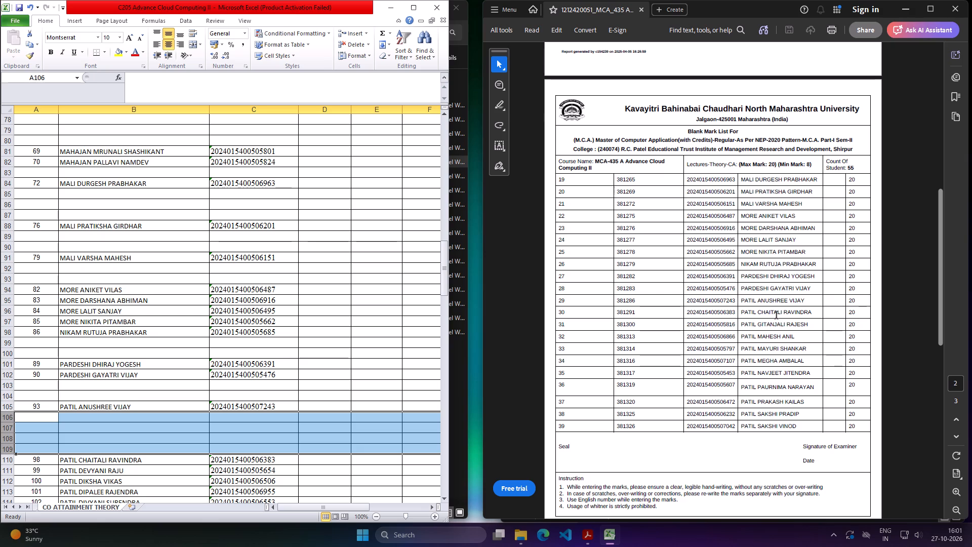
Clear the contents of rows 111 to 118, serial numbers 99 to 106, of students not in the mark list.
{"action": "key", "text": "Down"}
{"action": "key", "text": "Down"}
{"action": "key", "text": "Down"}
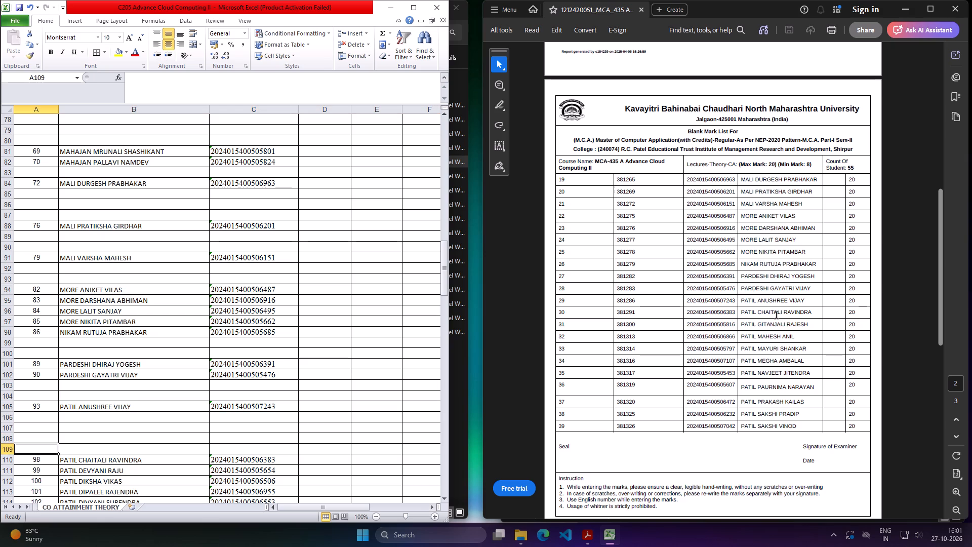
{"action": "key", "text": "Down"}
{"action": "key", "text": "Down"}
{"action": "key", "text": "shift+Down"}
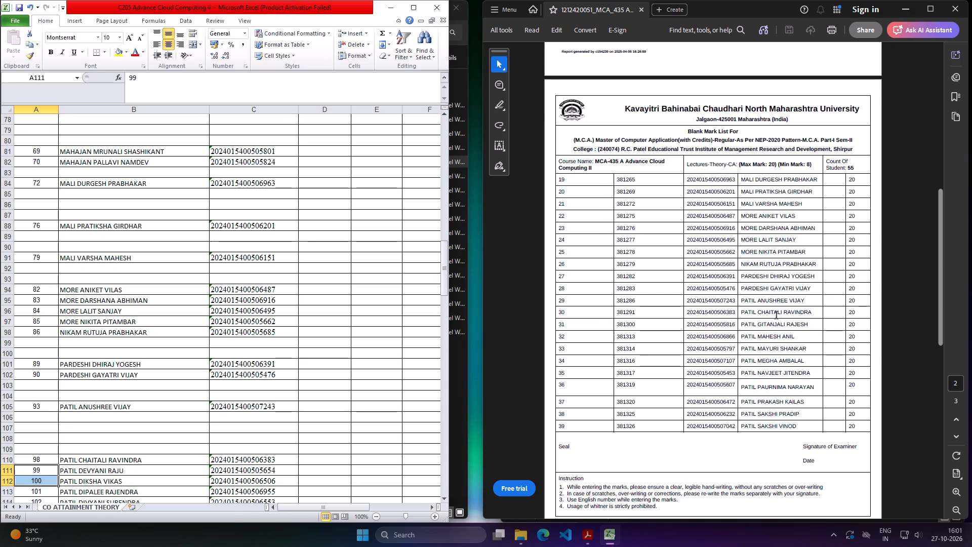
{"action": "key", "text": "shift+Down"}
{"action": "key", "text": "shift+Down"}
{"action": "key", "text": "shift+Down"}
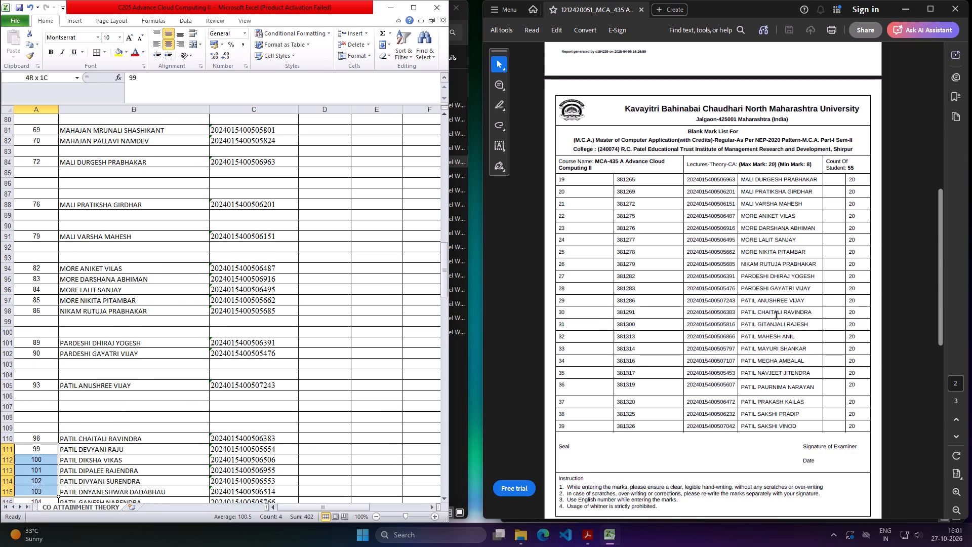
{"action": "key", "text": "shift+Down"}
{"action": "key", "text": "shift+Down"}
{"action": "key", "text": "shift+Down"}
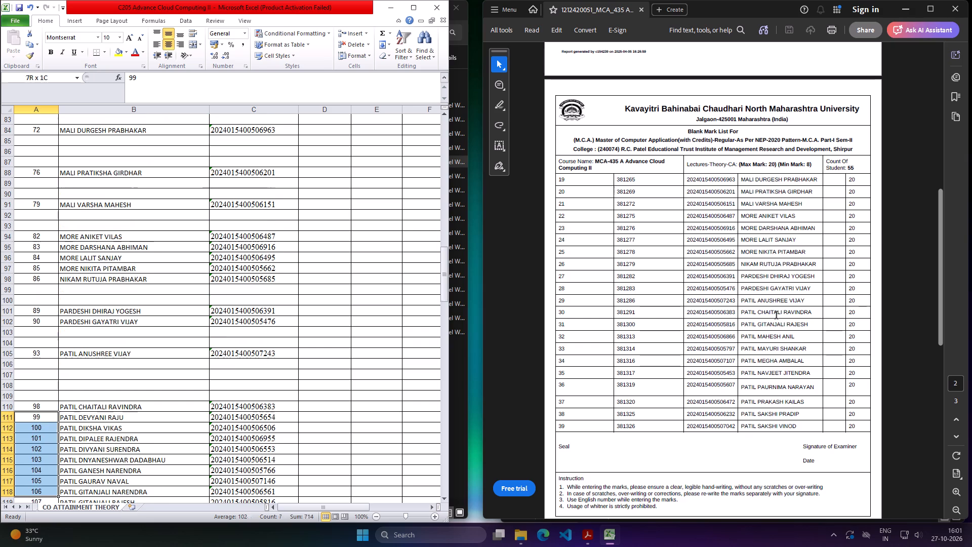
{"action": "key", "text": "shift+Up"}
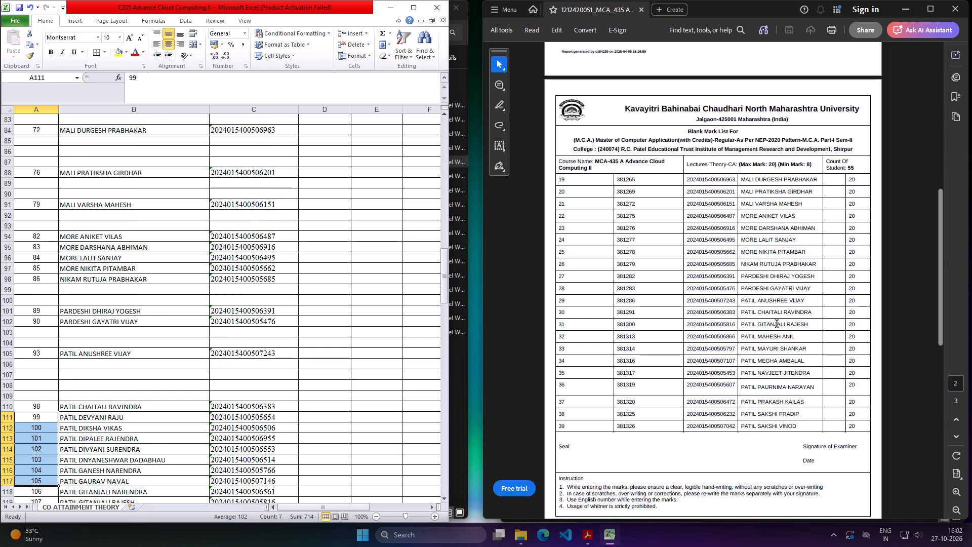
{"action": "key", "text": "shift+Down"}
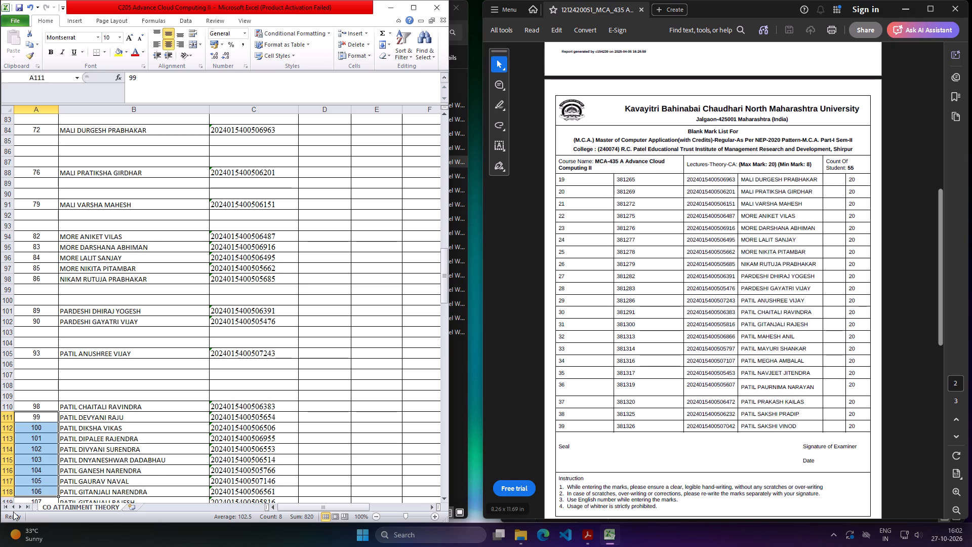
{"action": "left_click_drag", "start_coordinate": [8, 493], "coordinate": [8, 424]}
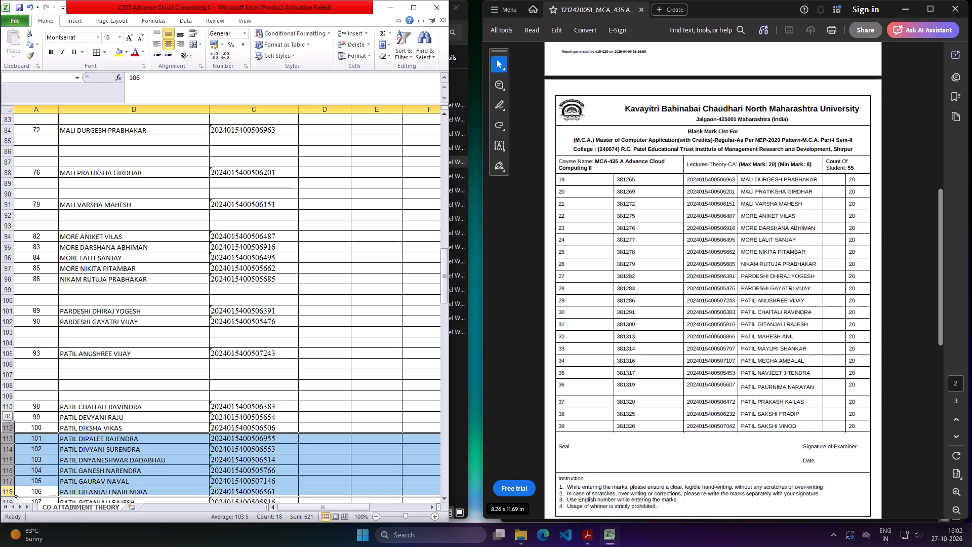
{"action": "left_click_drag", "start_coordinate": [8, 424], "coordinate": [8, 419]}
{"action": "key", "text": "Delete"}
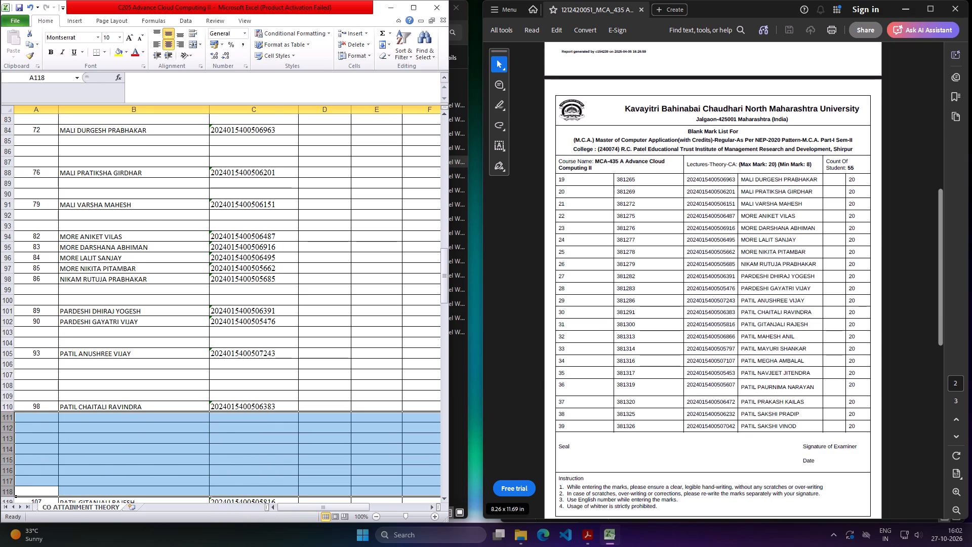
Clear the contents of rows 120 to 131, serial numbers 108 to 119, of students not in the mark list.
{"action": "scroll", "coordinate": [230, 407], "scroll_direction": "down", "scroll_amount": 6}
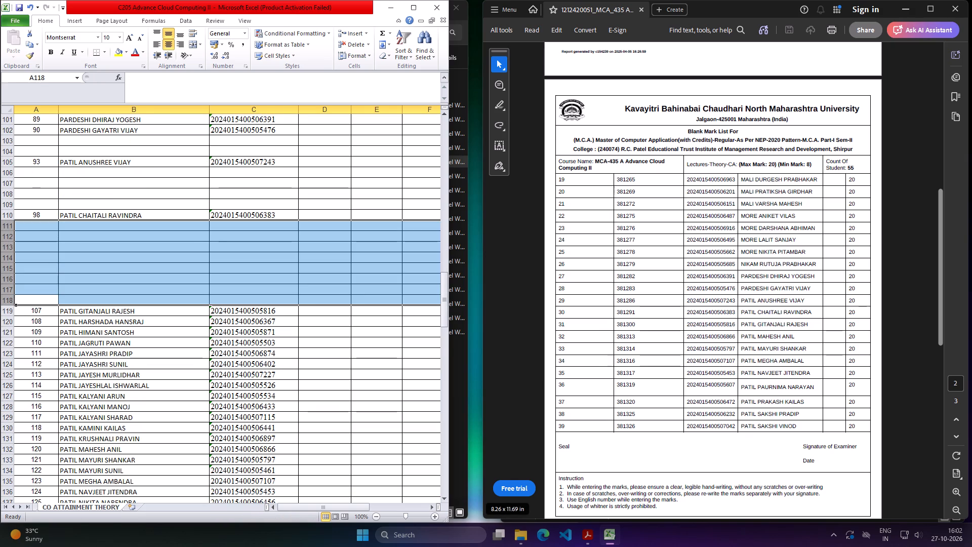
{"action": "left_click", "coordinate": [7, 310]}
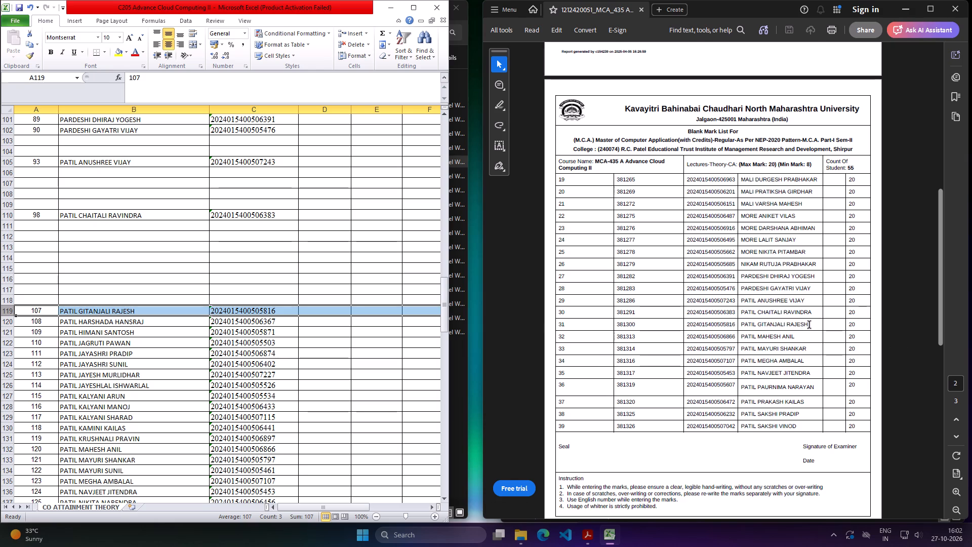
{"action": "key", "text": "Down"}
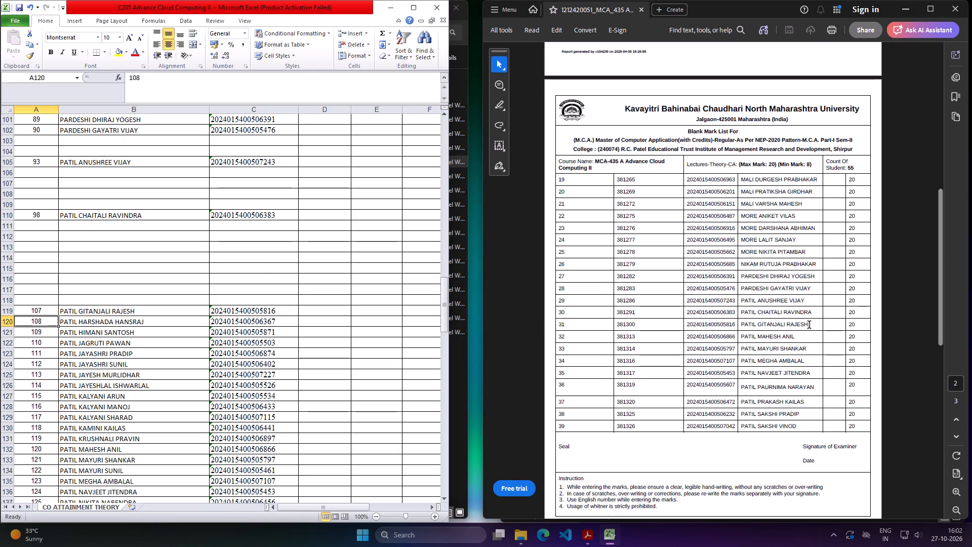
{"action": "key", "text": "shift+Down"}
{"action": "key", "text": "shift+Down"}
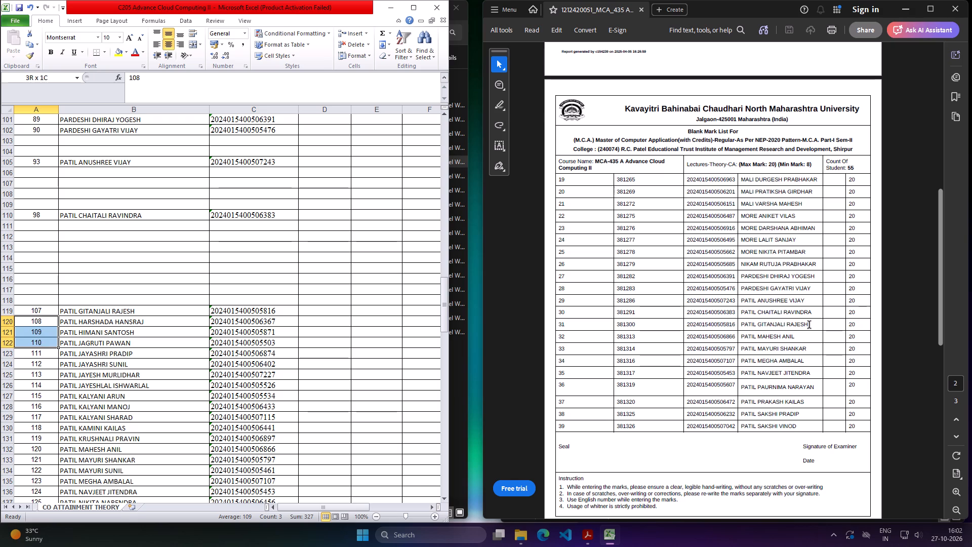
{"action": "key", "text": "shift+Down"}
{"action": "key", "text": "shift+Down"}
{"action": "key", "text": "shift+Down"}
{"action": "key", "text": "shift+Down"}
{"action": "key", "text": "shift+Down"}
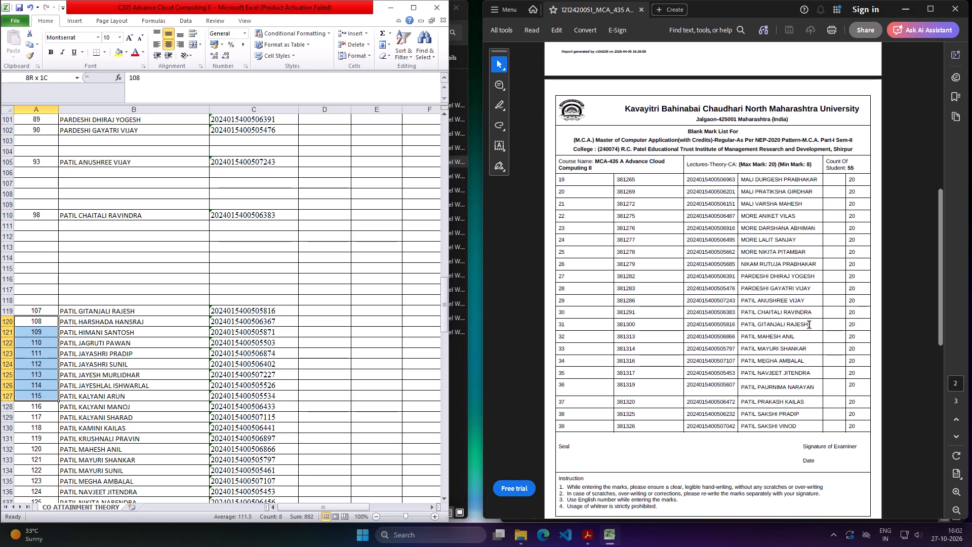
{"action": "key", "text": "shift+Down"}
{"action": "key", "text": "shift+Down"}
{"action": "key", "text": "shift+Down"}
{"action": "key", "text": "shift+Down"}
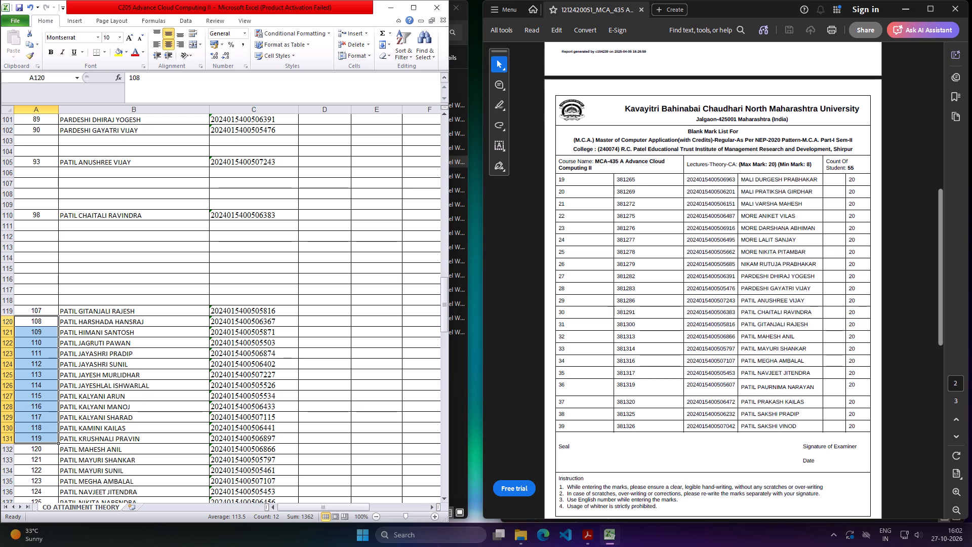
{"action": "left_click_drag", "start_coordinate": [8, 322], "coordinate": [7, 440]}
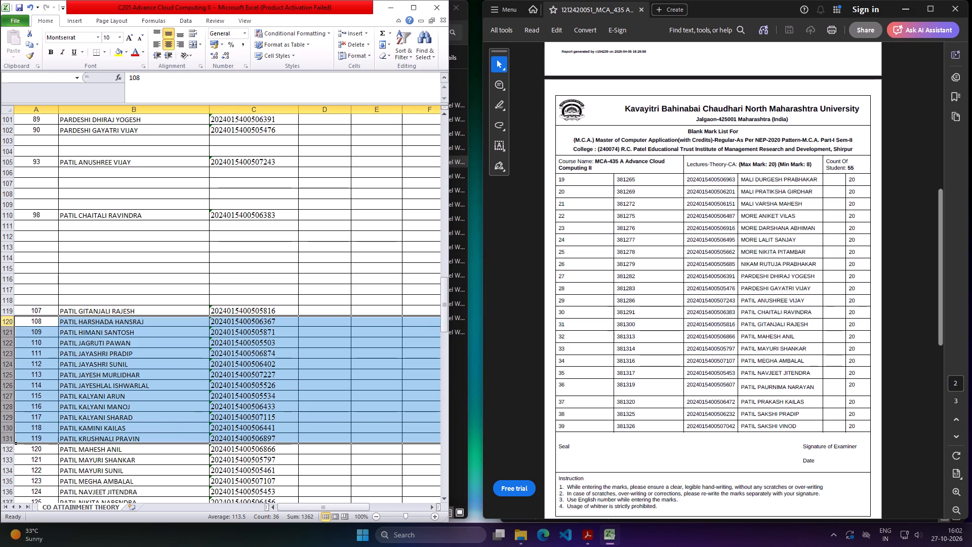
{"action": "key", "text": "Delete"}
Clear the contents of row 134, serial number 122, of a student not in the mark list.
{"action": "scroll", "coordinate": [286, 425], "scroll_direction": "down", "scroll_amount": 5}
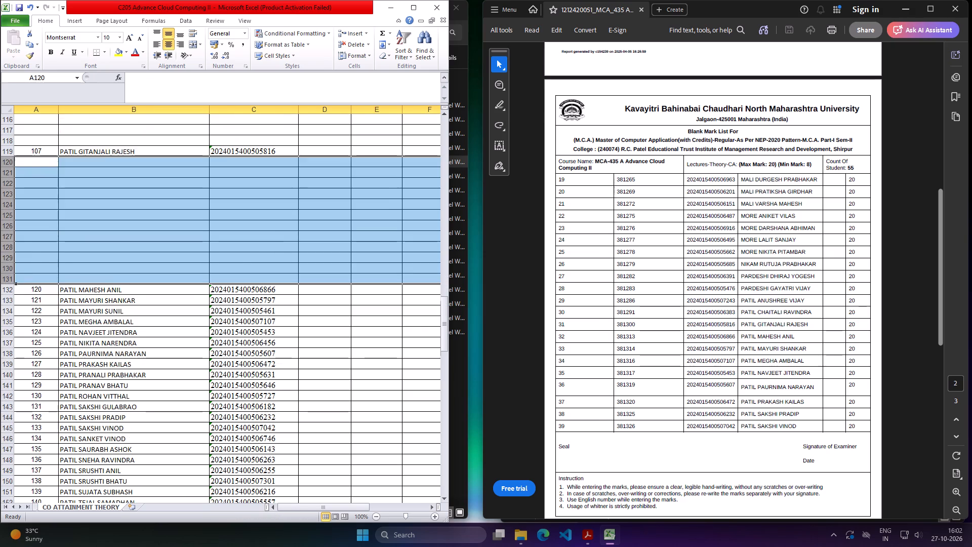
{"action": "scroll", "coordinate": [251, 354], "scroll_direction": "down", "scroll_amount": 1}
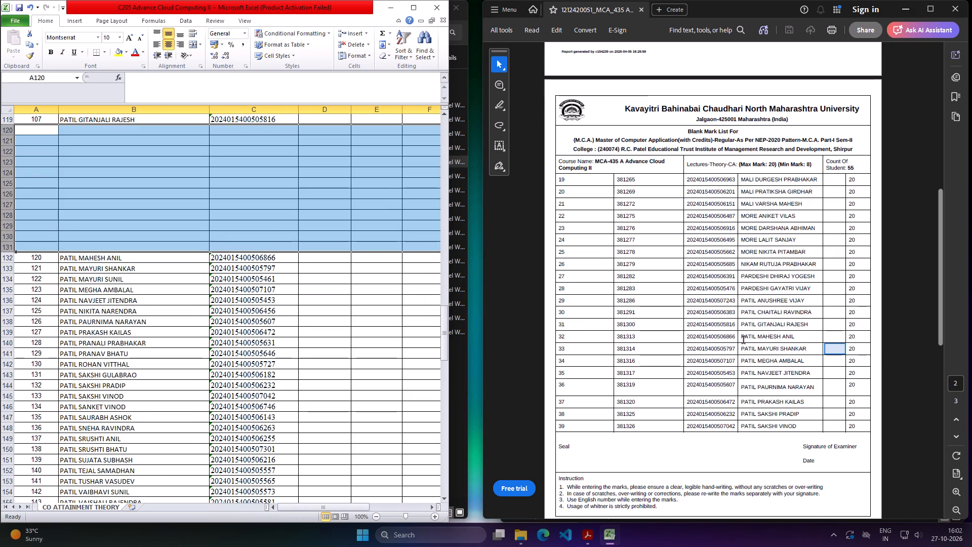
{"action": "key", "text": "Down"}
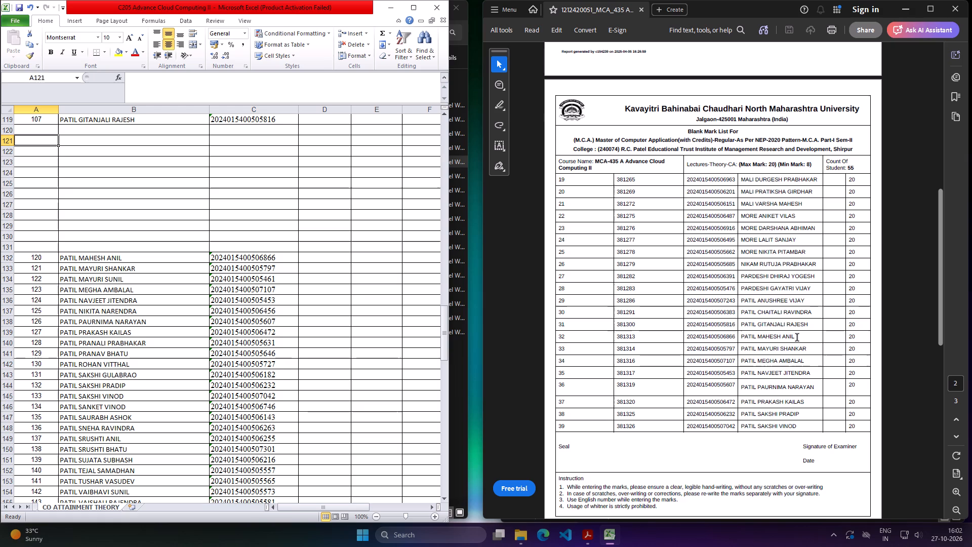
{"action": "key", "text": "Down"}
{"action": "key", "text": "Down"}
{"action": "key", "text": "Down"}
{"action": "key", "text": "Down"}
{"action": "key", "text": "Down"}
{"action": "key", "text": "Down"}
{"action": "key", "text": "Down"}
{"action": "key", "text": "Down"}
{"action": "key", "text": "Down"}
{"action": "key", "text": "Down"}
{"action": "key", "text": "Down"}
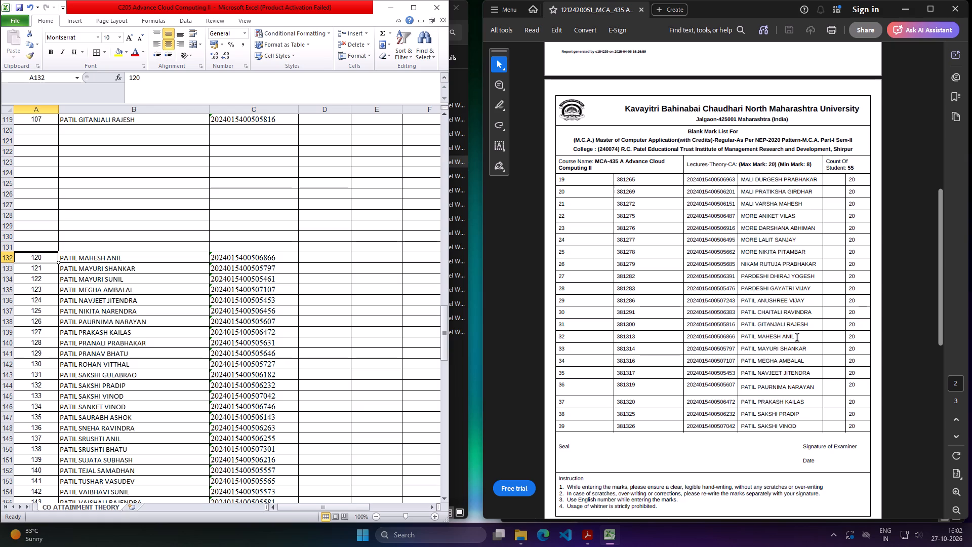
{"action": "key", "text": "Down"}
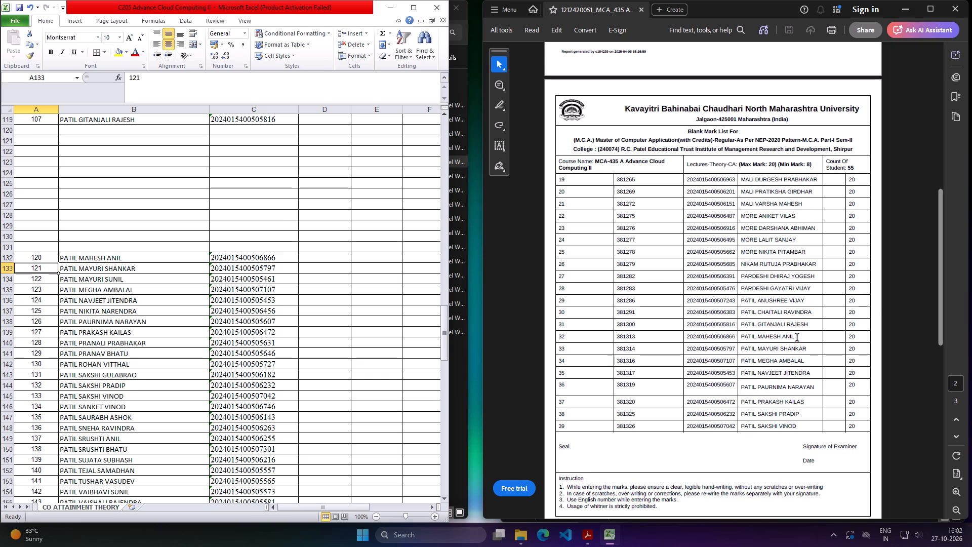
{"action": "key", "text": "Down"}
{"action": "key", "text": "Left"}
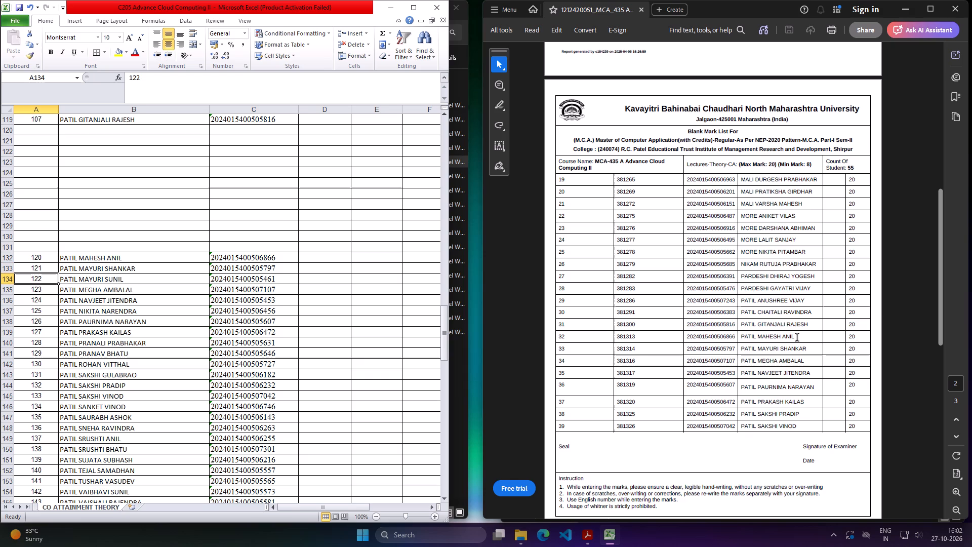
{"action": "key", "text": "shift+Down"}
{"action": "key", "text": "shift+Down"}
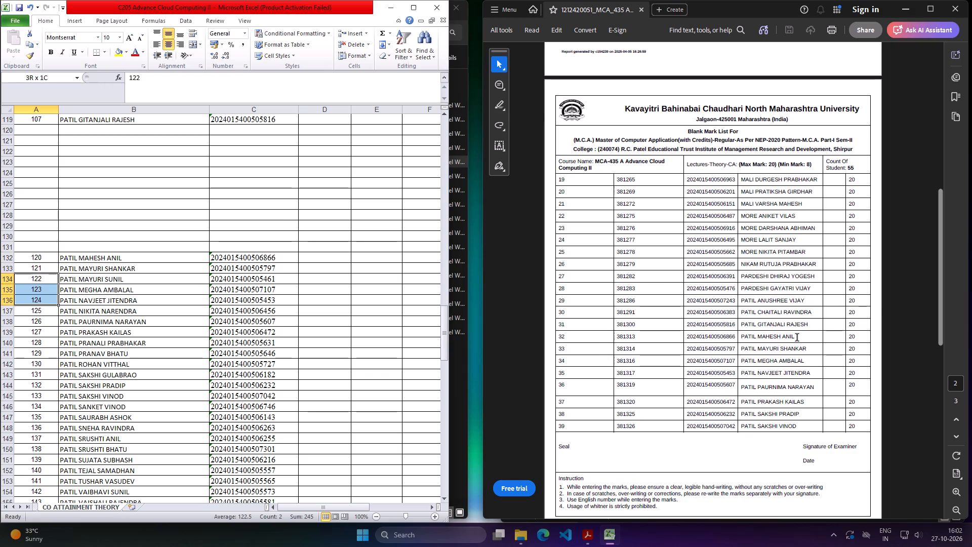
{"action": "key", "text": "shift+Up"}
{"action": "key", "text": "shift+Up"}
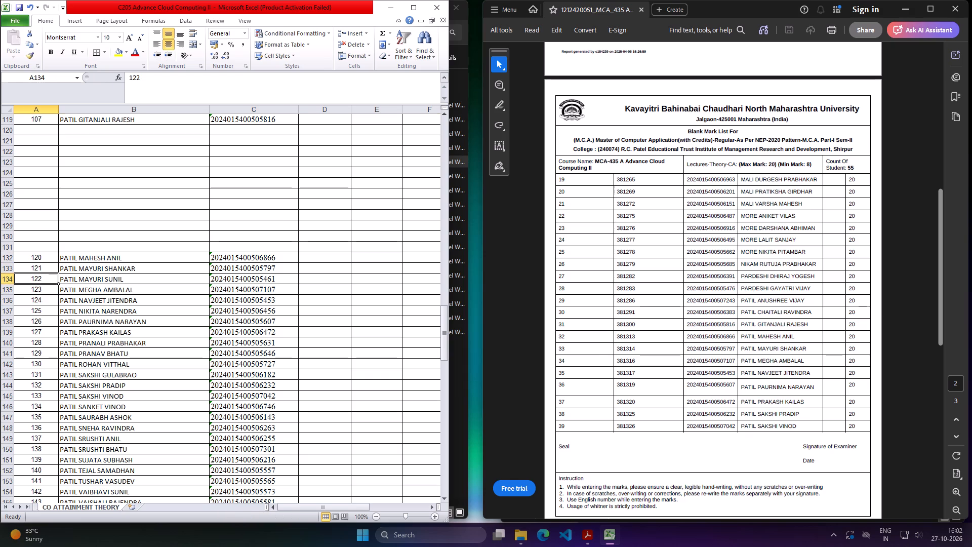
{"action": "left_click", "coordinate": [4, 281]}
{"action": "key", "text": "Delete"}
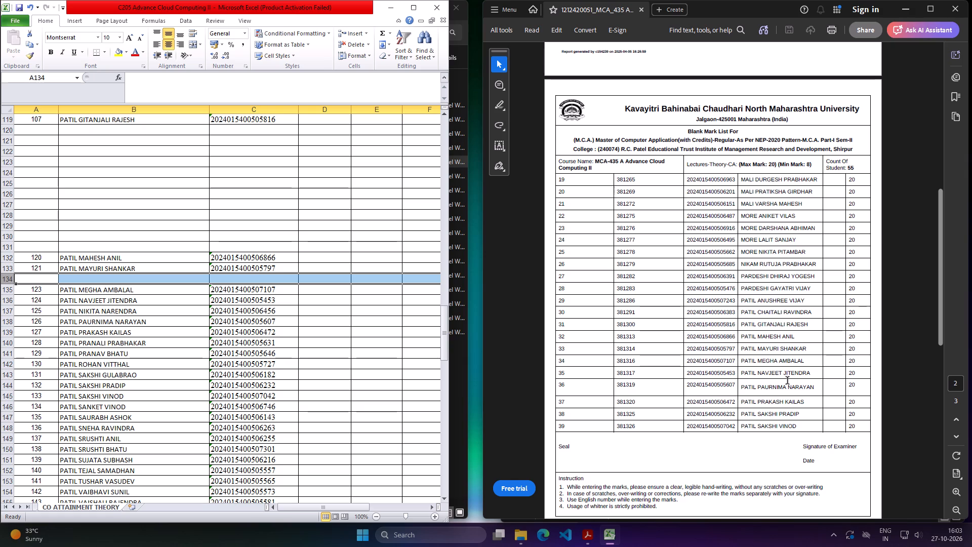
Clear the contents of row 137, serial number 125, of a student not in the mark list.
{"action": "left_click", "coordinate": [8, 310]}
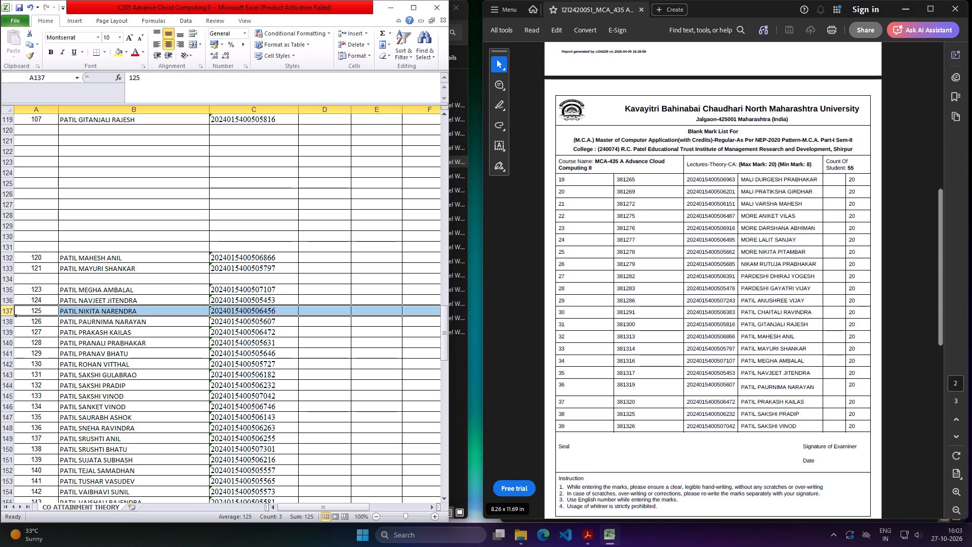
{"action": "key", "text": "Delete"}
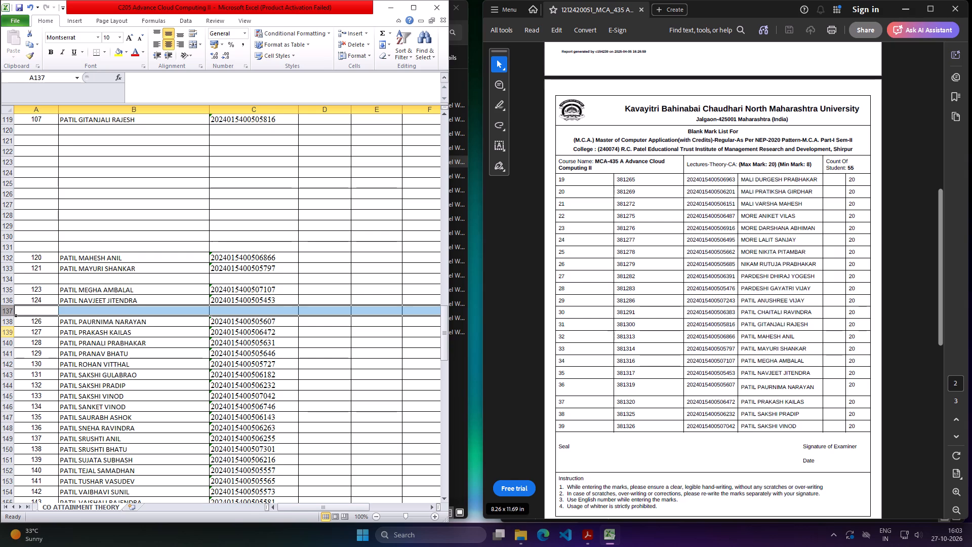
Clear the contents of rows 140 to 143, serial numbers 128 to 131, of students not in the mark list.
{"action": "left_click", "coordinate": [9, 333]}
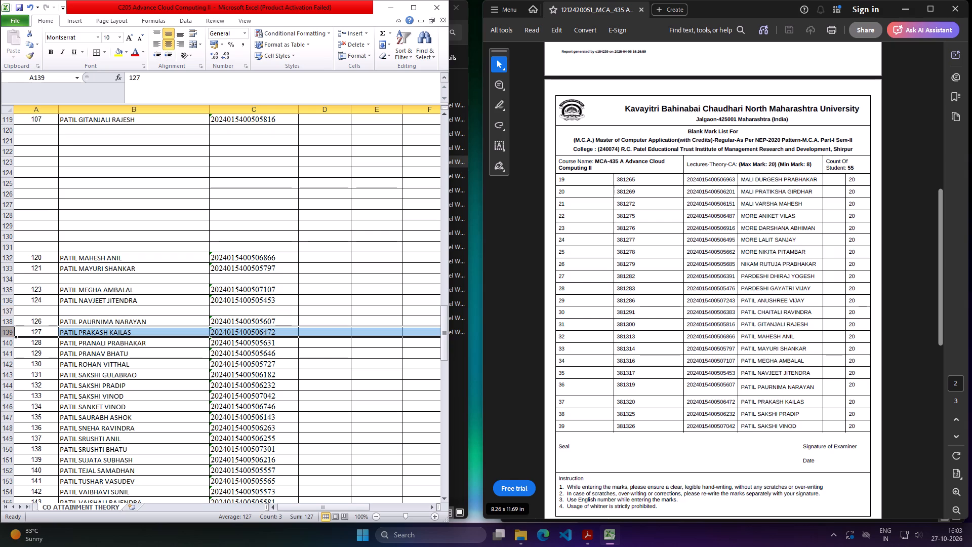
{"action": "left_click_drag", "start_coordinate": [9, 343], "coordinate": [7, 376]}
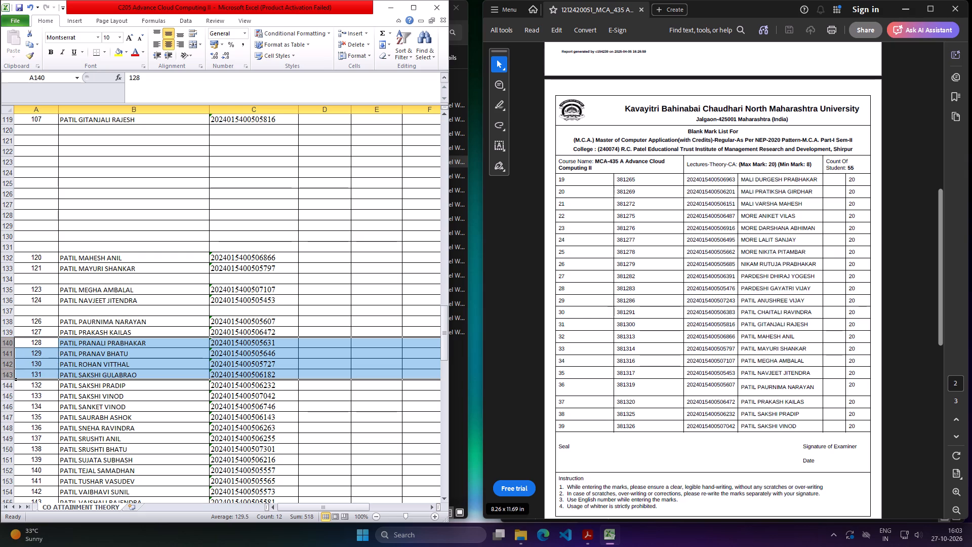
{"action": "key", "text": "Delete"}
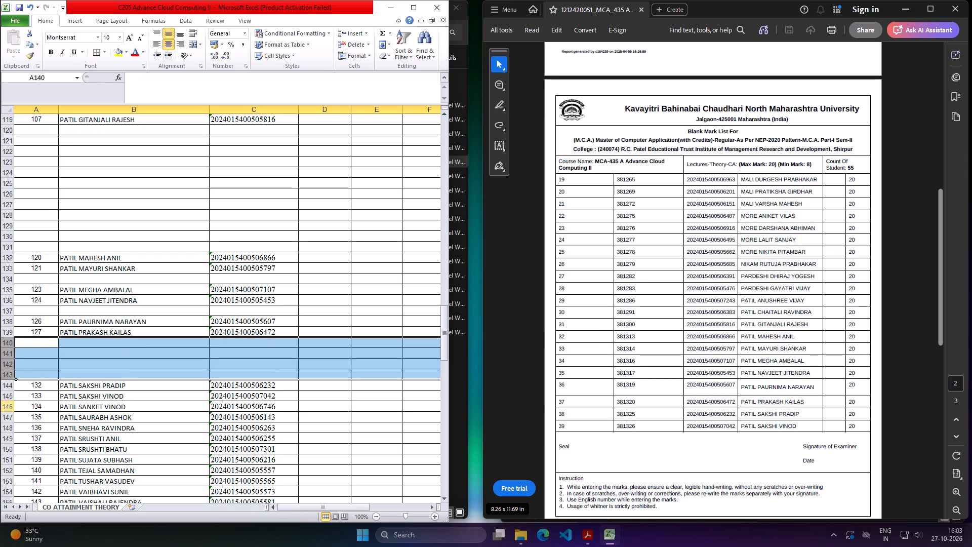
Compare with page 3 of the mark list and clear rows 148 to 151, serial numbers 136 to 139, of unlisted students.
{"action": "left_click", "coordinate": [12, 406]}
{"action": "scroll", "coordinate": [822, 336], "scroll_direction": "down", "scroll_amount": 3}
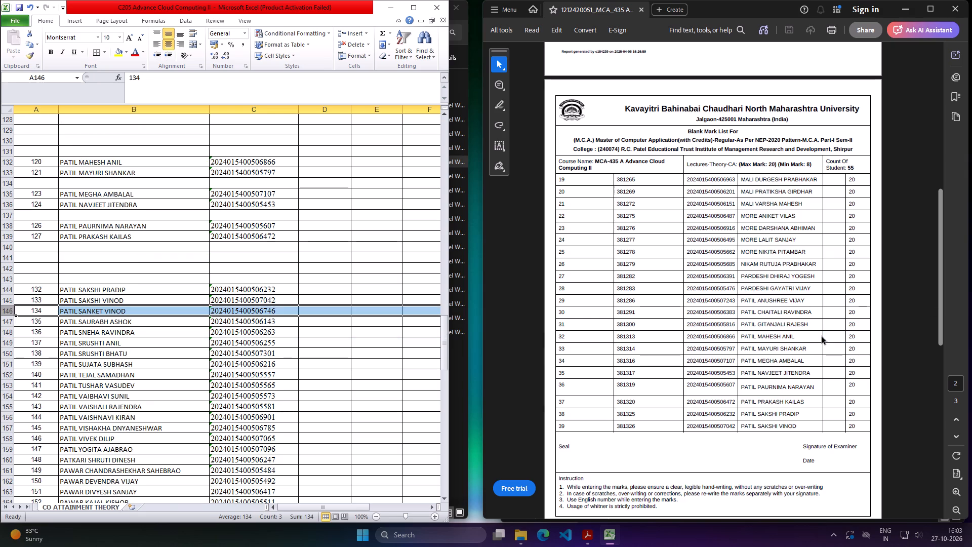
{"action": "left_click", "coordinate": [796, 335]}
{"action": "scroll", "coordinate": [796, 335], "scroll_direction": "down", "scroll_amount": 8}
{"action": "scroll", "coordinate": [762, 281], "scroll_direction": "up", "scroll_amount": 3}
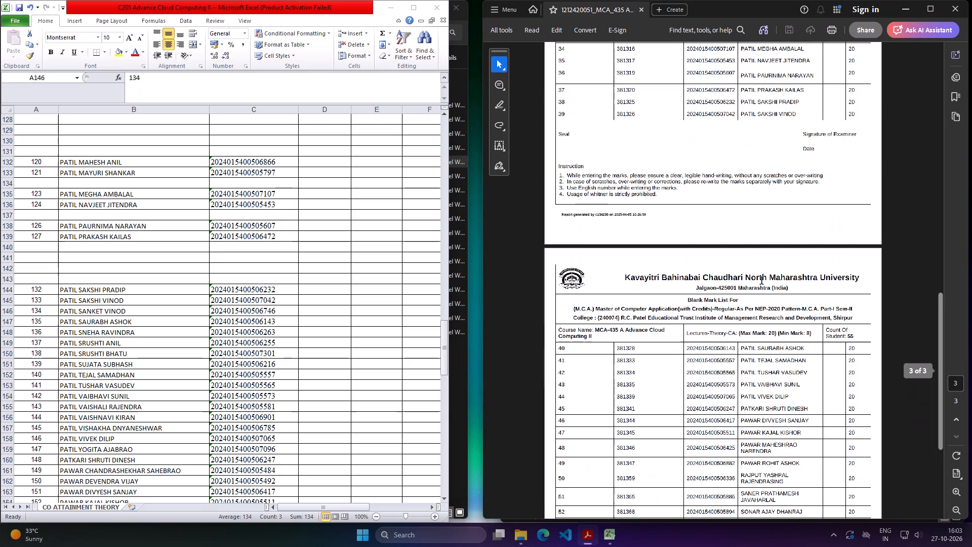
{"action": "scroll", "coordinate": [762, 281], "scroll_direction": "down", "scroll_amount": 1}
{"action": "left_click", "coordinate": [53, 332]}
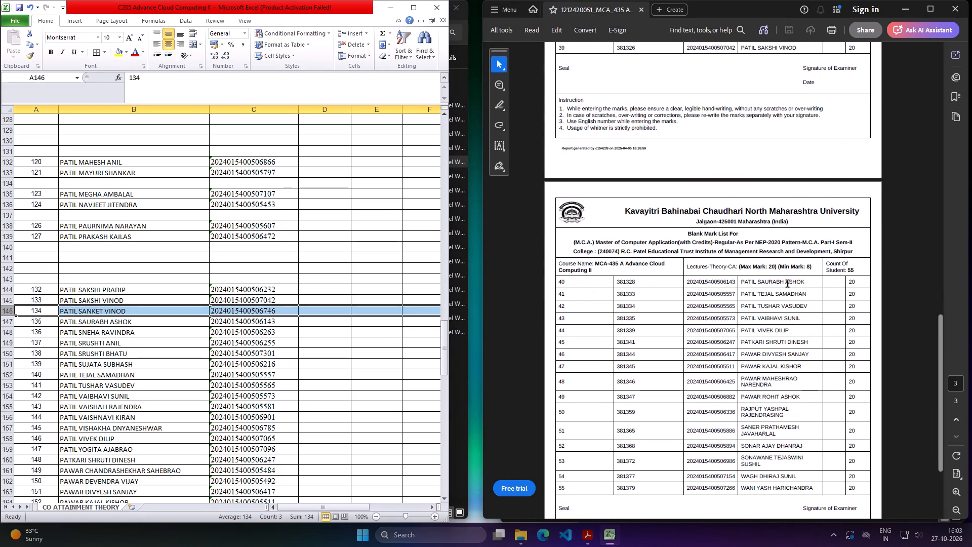
{"action": "key", "text": "Down"}
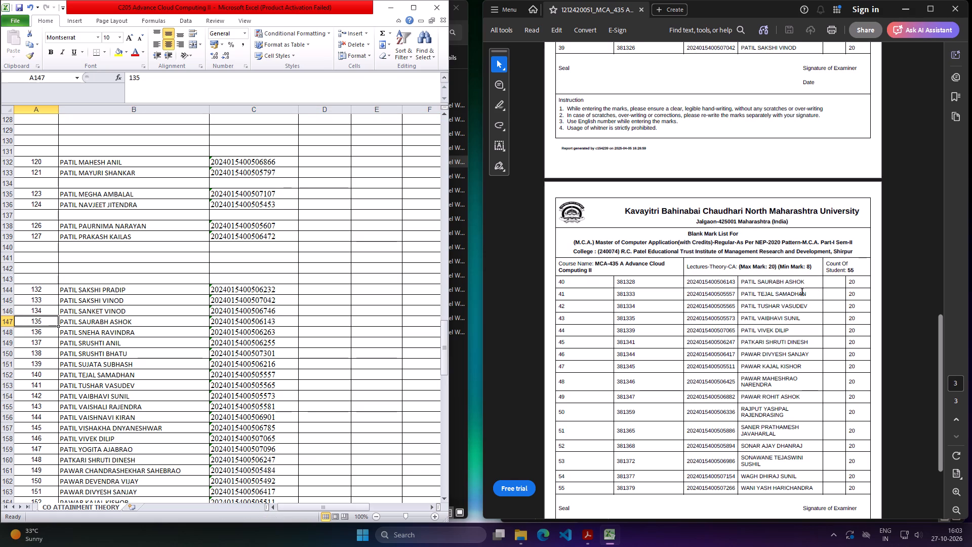
{"action": "left_click_drag", "start_coordinate": [7, 332], "coordinate": [7, 333]}
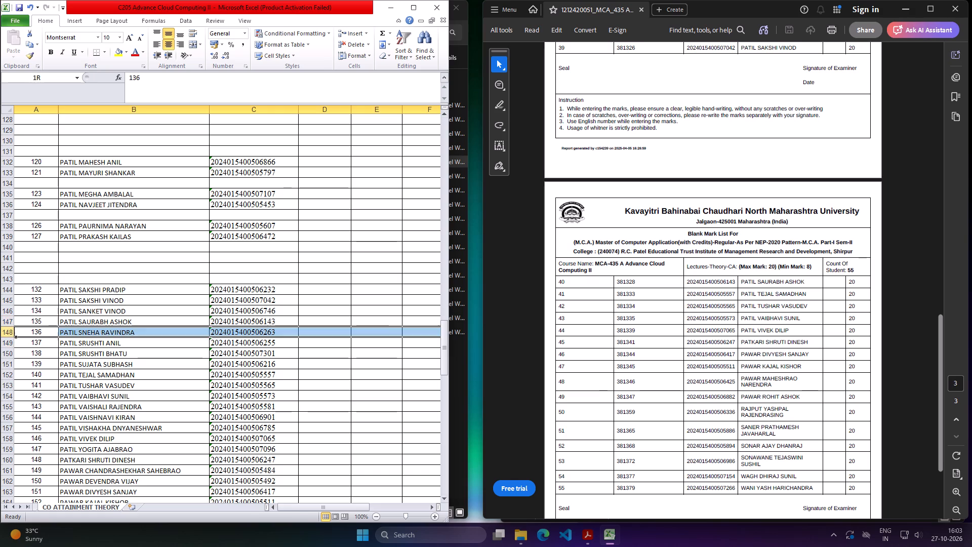
{"action": "left_click_drag", "start_coordinate": [7, 333], "coordinate": [14, 366]}
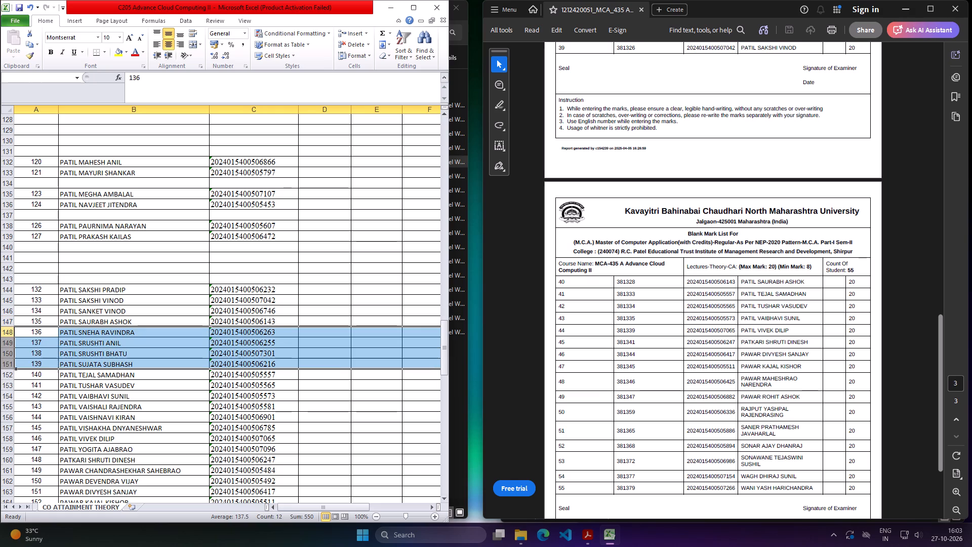
{"action": "key", "text": "Delete"}
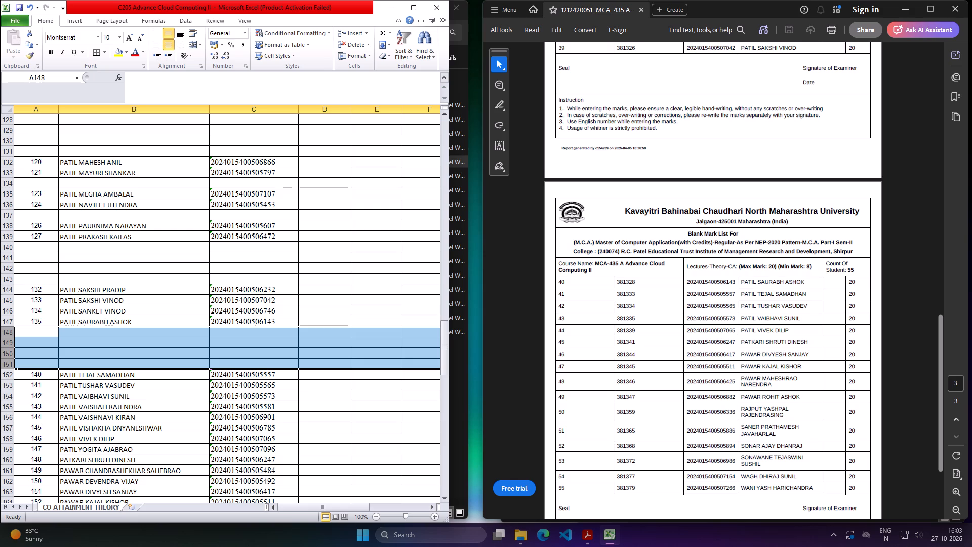
Clear the contents of rows 155 to 157, serial numbers 143 to 145, of students not in the mark list.
{"action": "left_click", "coordinate": [9, 401]}
{"action": "left_click", "coordinate": [10, 398]}
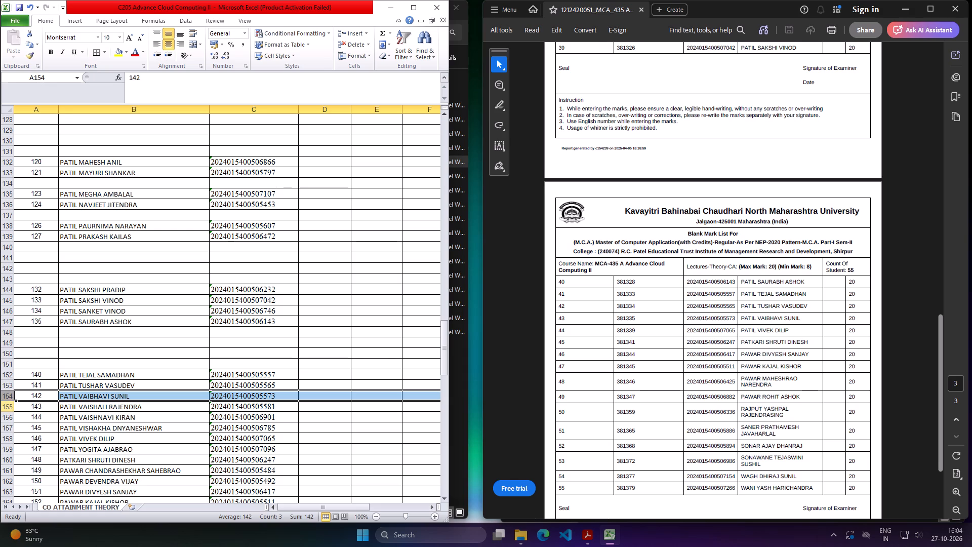
{"action": "left_click_drag", "start_coordinate": [8, 407], "coordinate": [6, 426]}
{"action": "key", "text": "Delete"}
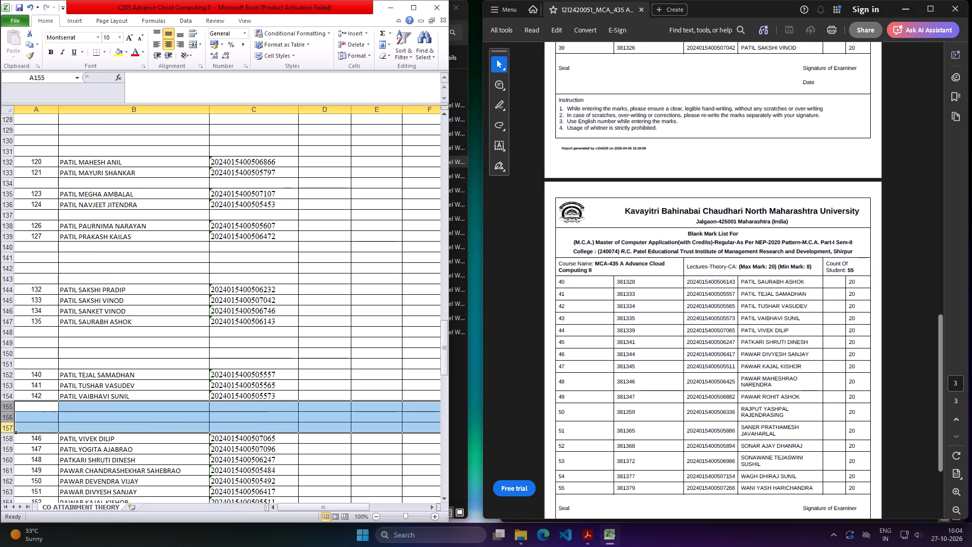
Clear the contents of row 159, serial number 147, of a student not in the mark list.
{"action": "scroll", "coordinate": [174, 386], "scroll_direction": "down", "scroll_amount": 3}
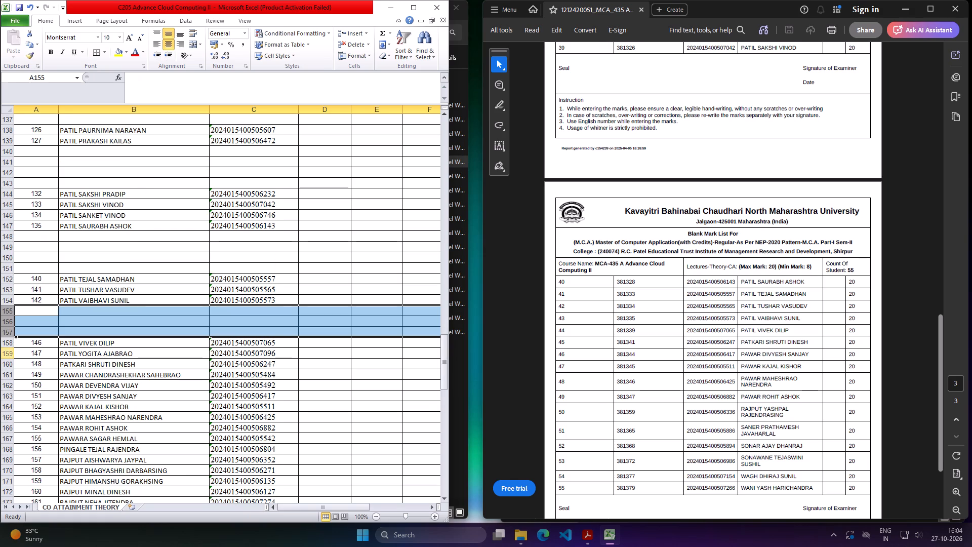
{"action": "left_click", "coordinate": [7, 353]}
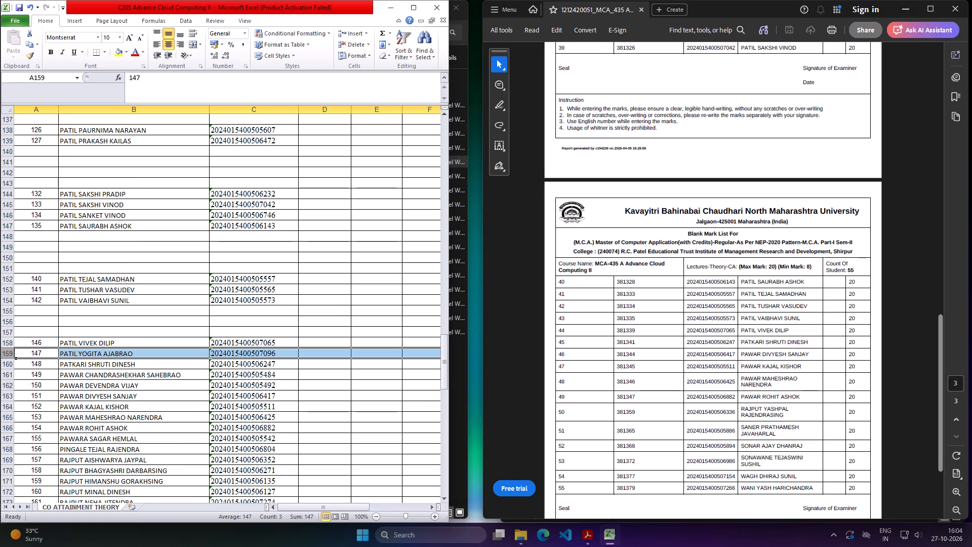
{"action": "key", "text": "Delete"}
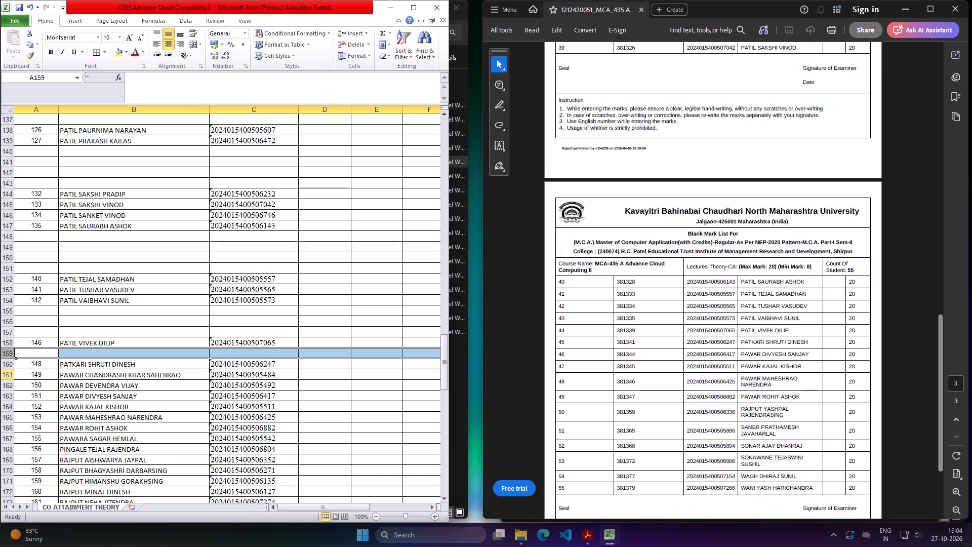
Clear the contents of rows 161 and 162, serial numbers 149 and 150, of students not in the mark list.
{"action": "left_click_drag", "start_coordinate": [10, 375], "coordinate": [10, 391]}
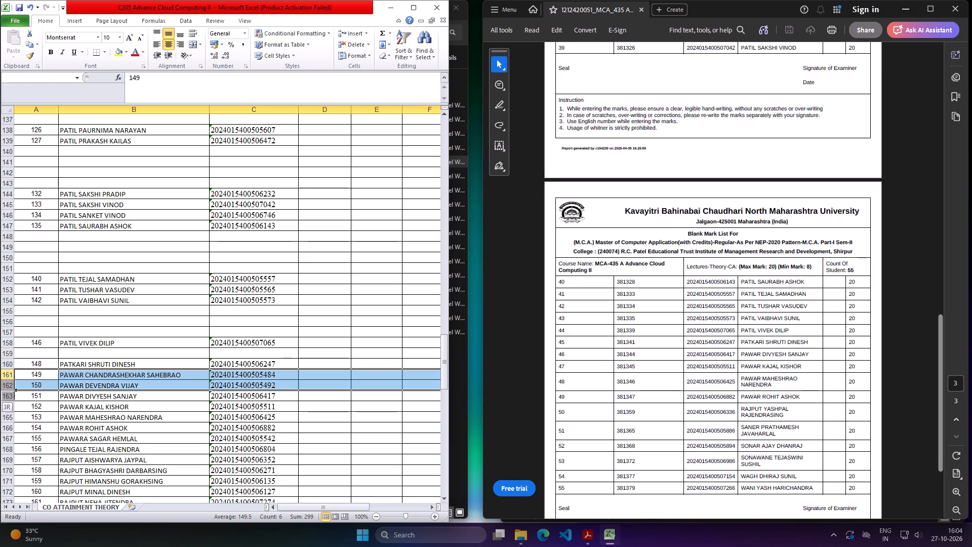
{"action": "left_click_drag", "start_coordinate": [10, 391], "coordinate": [12, 383]}
{"action": "key", "text": "Delete"}
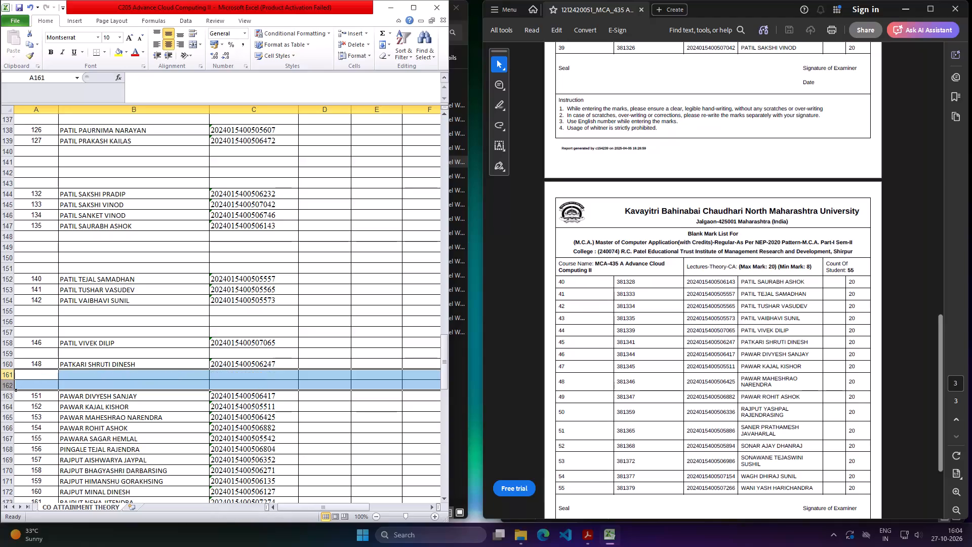
Compare with the mark list and clear the contents of rows 167 to 177, serial numbers 155 to 165, of unlisted students.
{"action": "left_click", "coordinate": [4, 416]}
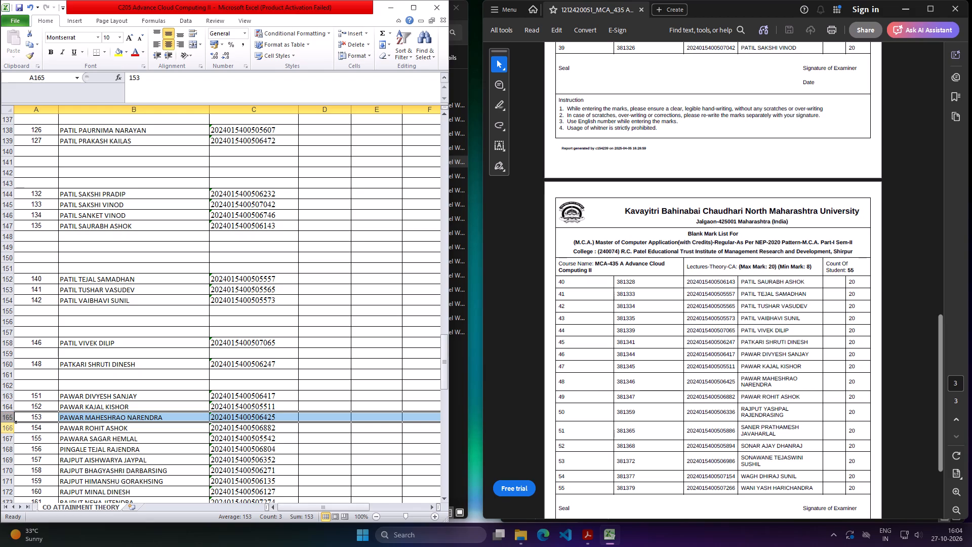
{"action": "left_click", "coordinate": [7, 427]}
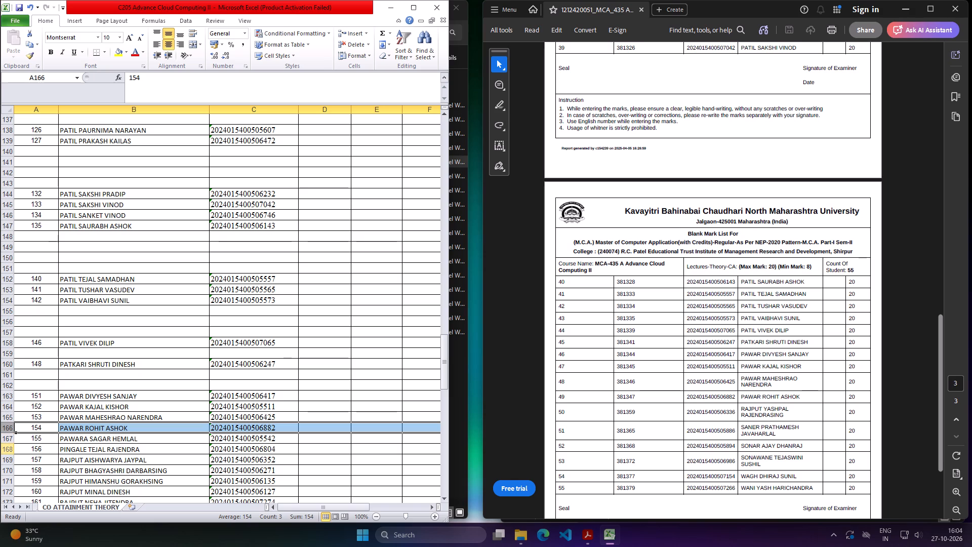
{"action": "left_click", "coordinate": [9, 441]}
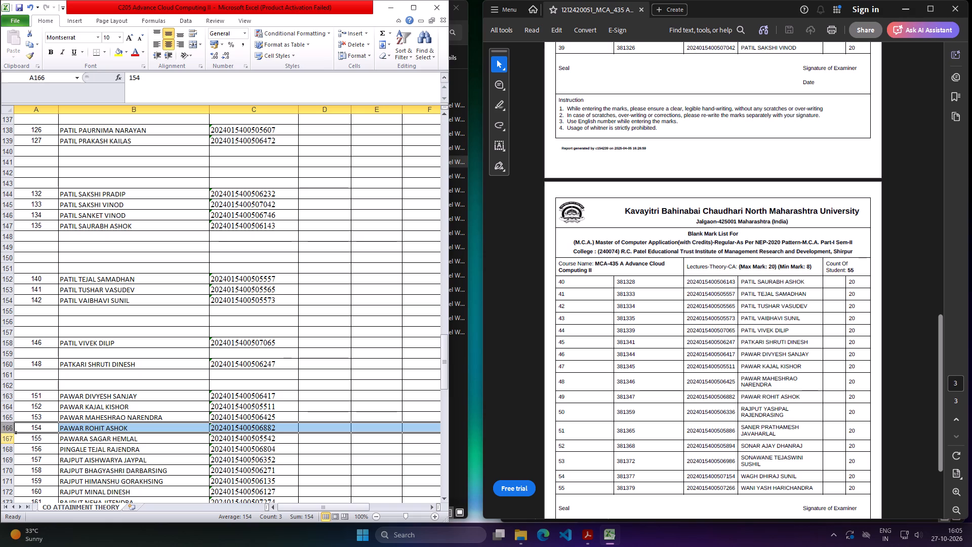
{"action": "left_click", "coordinate": [6, 440]}
{"action": "left_click_drag", "start_coordinate": [6, 440], "coordinate": [2, 483]}
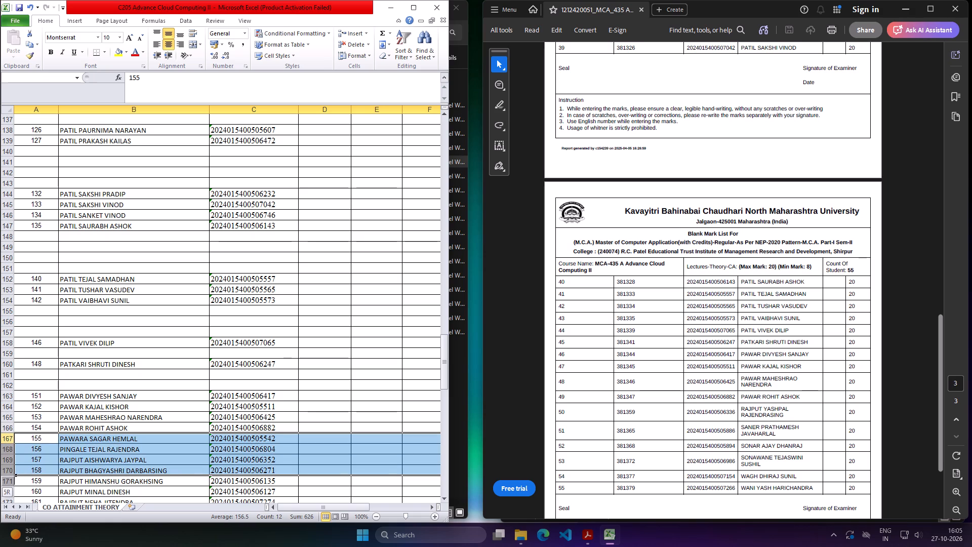
{"action": "left_click_drag", "start_coordinate": [2, 483], "coordinate": [2, 499]}
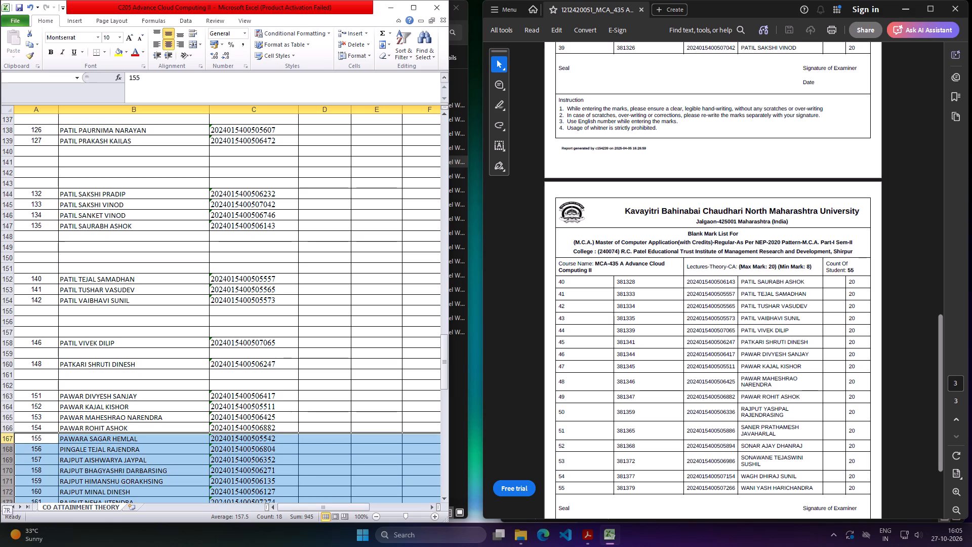
{"action": "left_click_drag", "start_coordinate": [2, 499], "coordinate": [7, 476]}
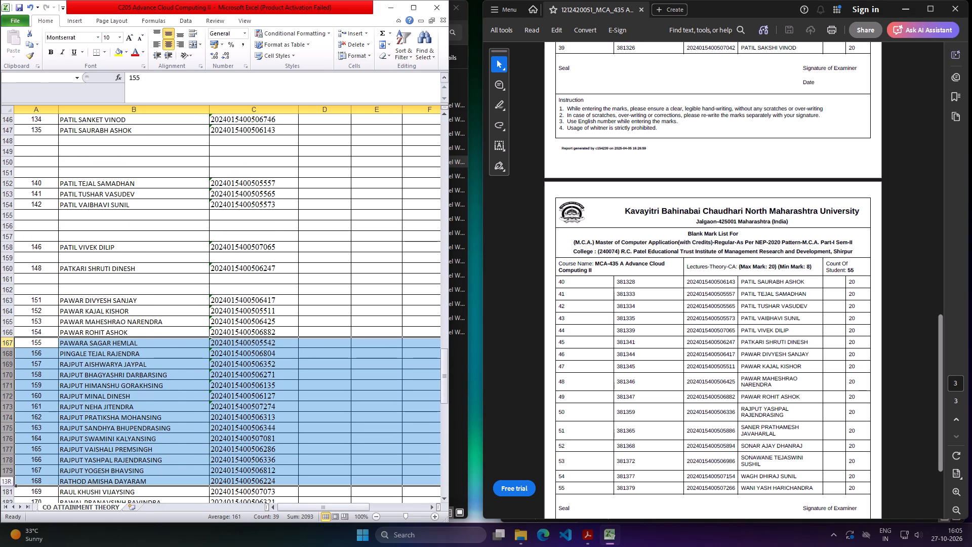
{"action": "left_click_drag", "start_coordinate": [7, 476], "coordinate": [13, 449]}
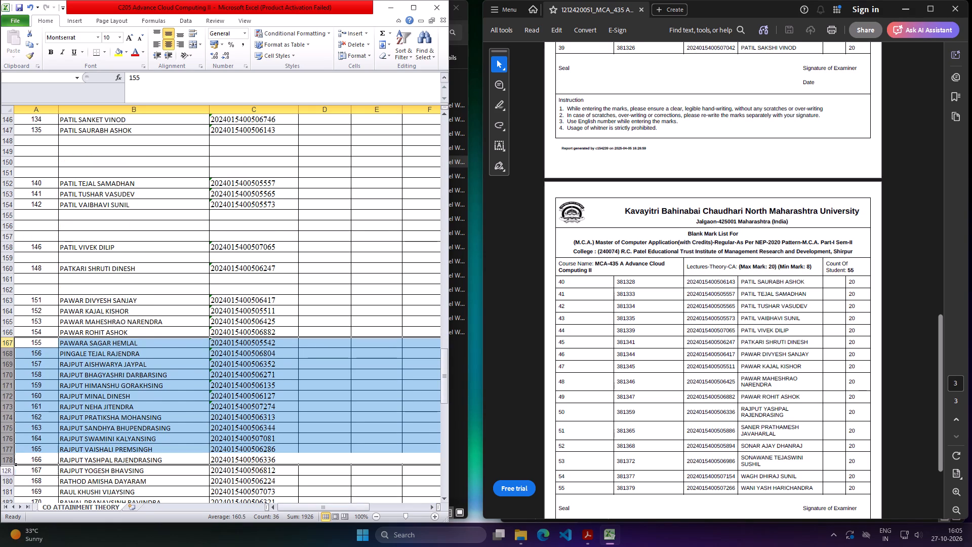
{"action": "left_click_drag", "start_coordinate": [13, 449], "coordinate": [13, 449]}
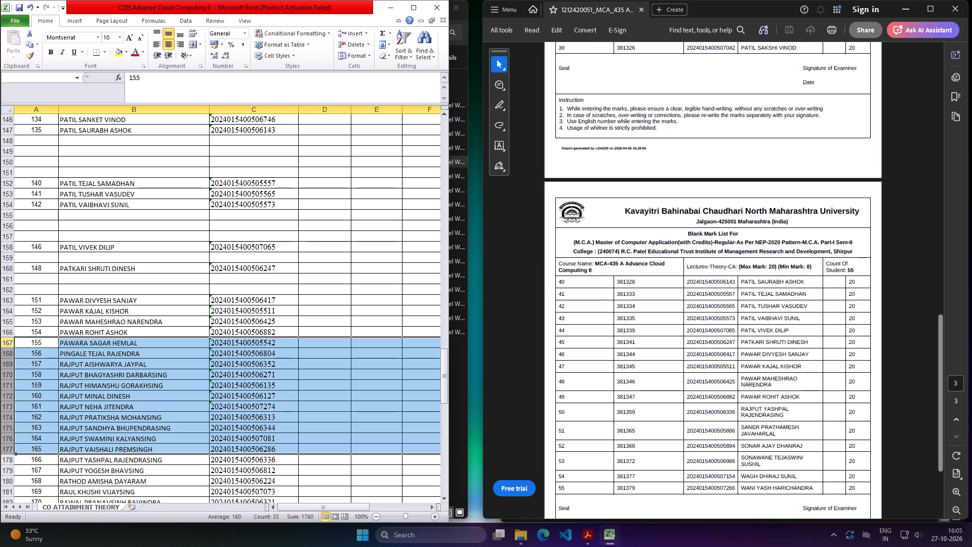
{"action": "key", "text": "Delete"}
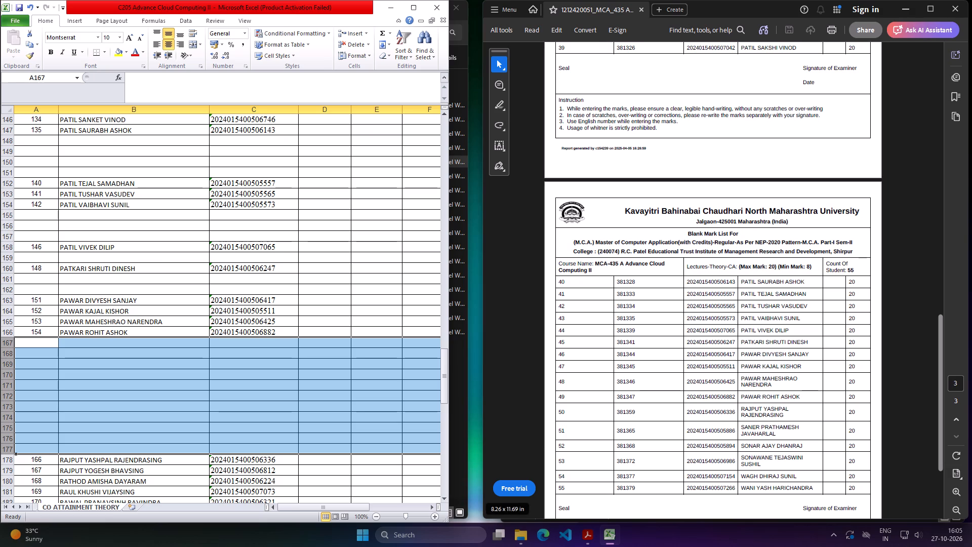
Clear the contents of rows 179 to 183, serial numbers 167 to 171, of students not in the mark list.
{"action": "left_click", "coordinate": [247, 385]}
{"action": "scroll", "coordinate": [247, 385], "scroll_direction": "down", "scroll_amount": 3}
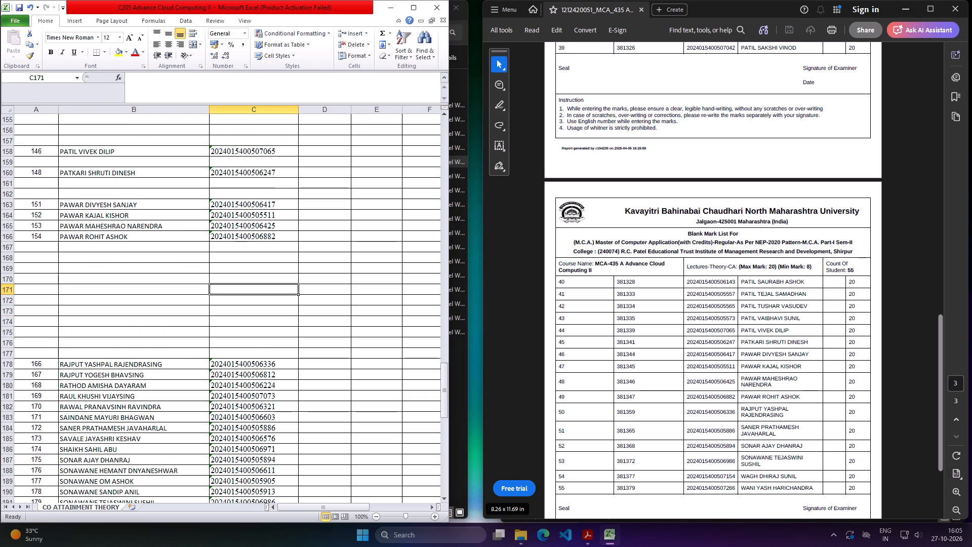
{"action": "left_click_drag", "start_coordinate": [6, 375], "coordinate": [8, 402]}
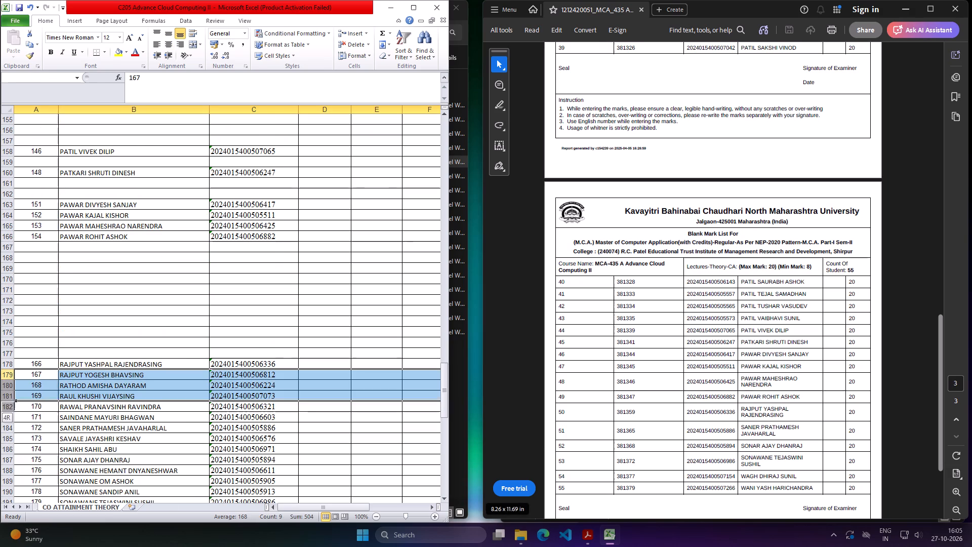
{"action": "left_click_drag", "start_coordinate": [8, 402], "coordinate": [8, 417]}
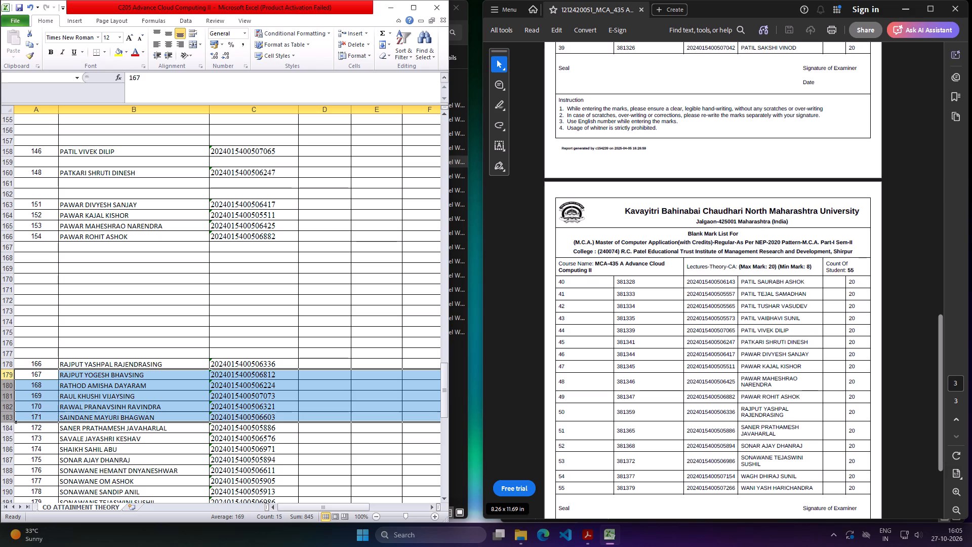
{"action": "key", "text": "Delete"}
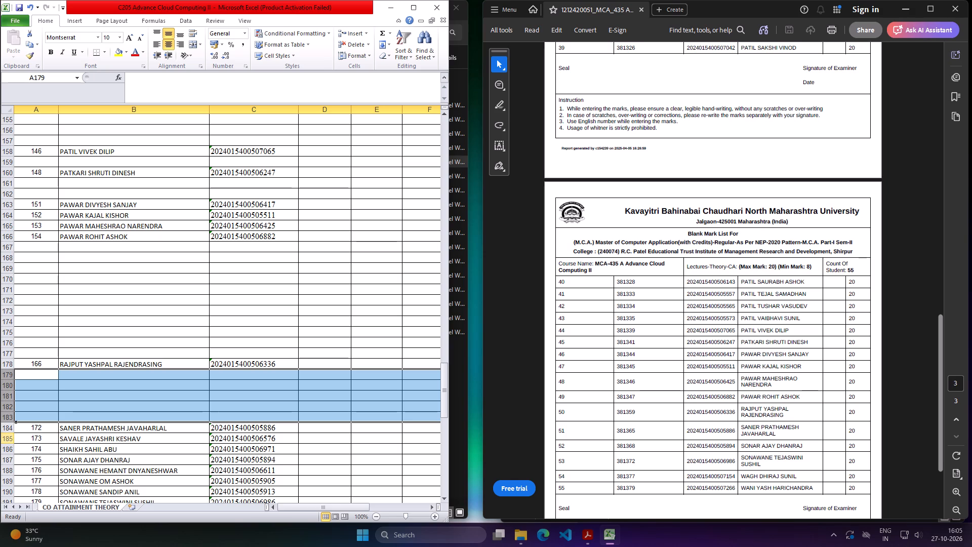
Clear the contents of rows 185, 186 and 188 to 190, serial numbers 173, 174 and 176 to 178, of unlisted students.
{"action": "left_click_drag", "start_coordinate": [12, 436], "coordinate": [12, 450]}
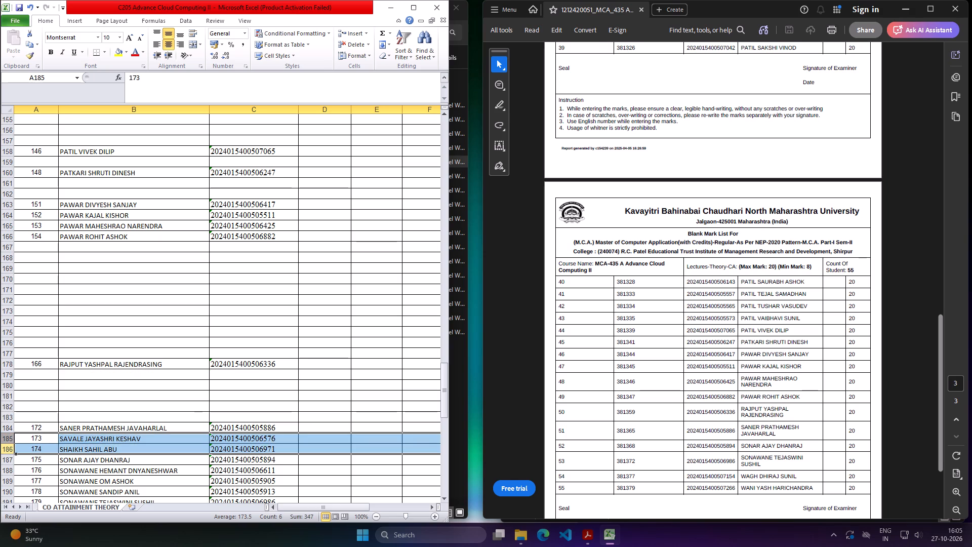
{"action": "key", "text": "Delete"}
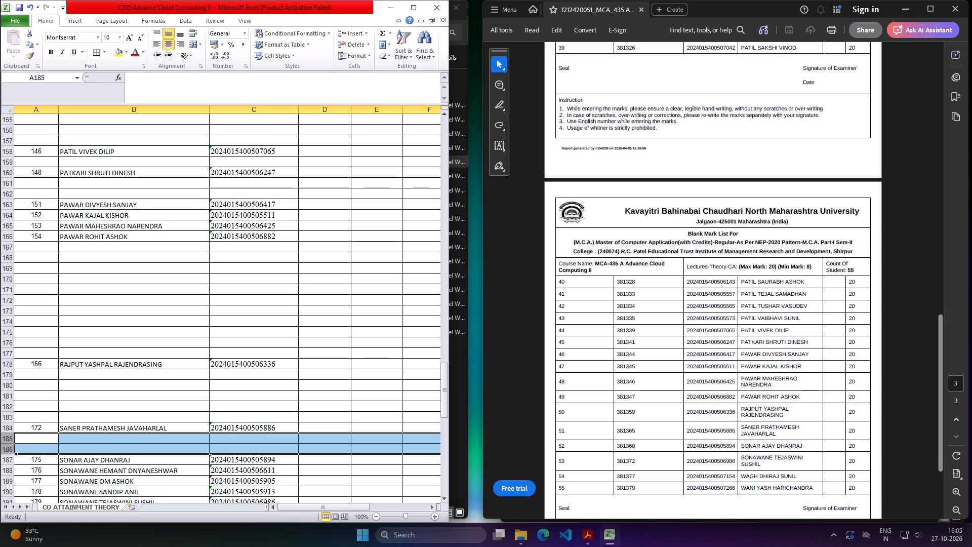
{"action": "left_click_drag", "start_coordinate": [9, 471], "coordinate": [9, 479]}
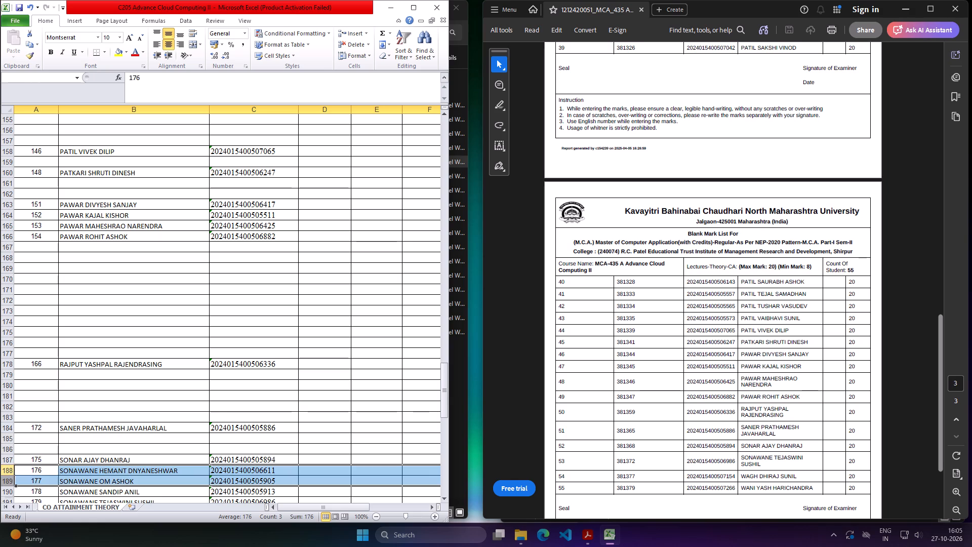
{"action": "left_click_drag", "start_coordinate": [9, 479], "coordinate": [11, 458]}
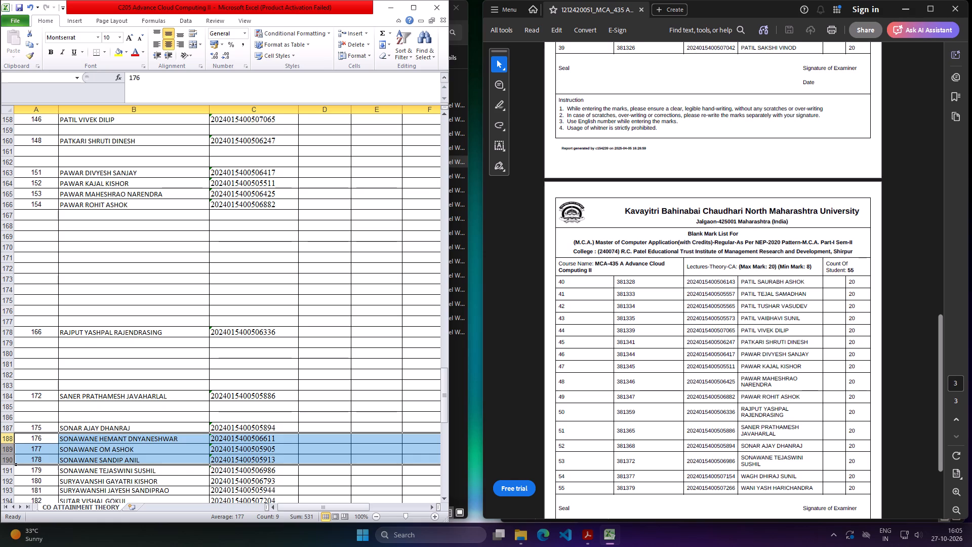
{"action": "key", "text": "Delete"}
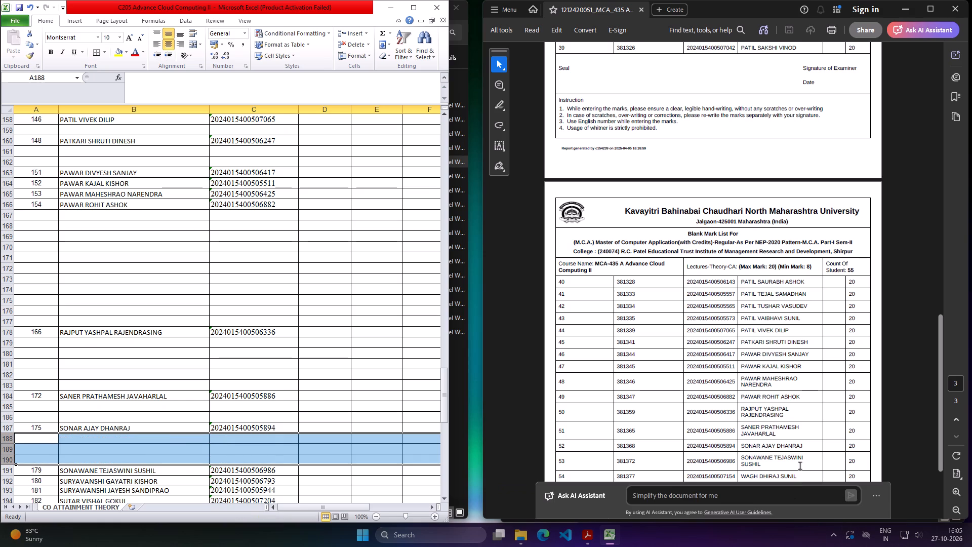
Check the end of the mark list's page 3 and clear rows 192 to 195, serial numbers 180 to 183, of unlisted students.
{"action": "left_click", "coordinate": [793, 448]}
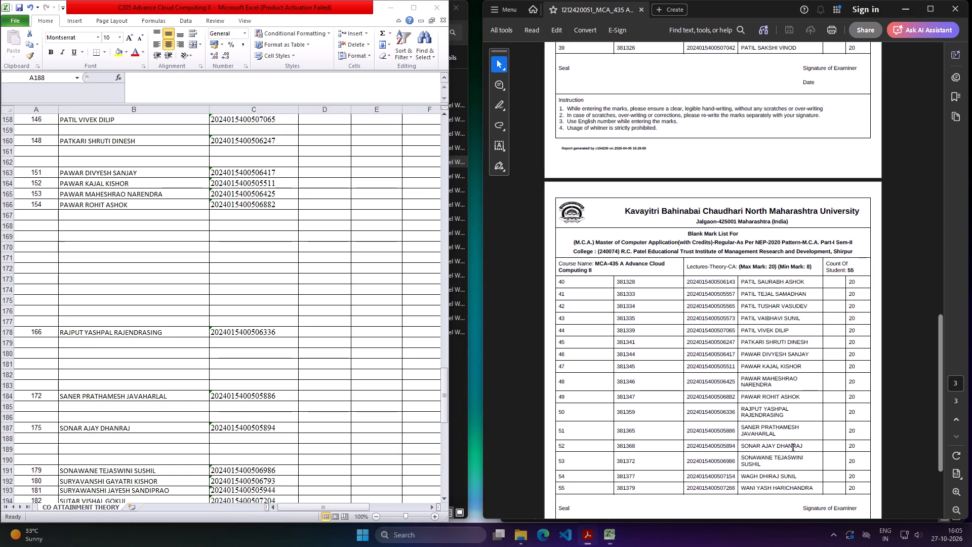
{"action": "scroll", "coordinate": [793, 448], "scroll_direction": "down", "scroll_amount": 1}
{"action": "scroll", "coordinate": [759, 399], "scroll_direction": "down", "scroll_amount": 8}
{"action": "scroll", "coordinate": [759, 399], "scroll_direction": "up", "scroll_amount": 2}
{"action": "scroll", "coordinate": [758, 399], "scroll_direction": "down", "scroll_amount": 3}
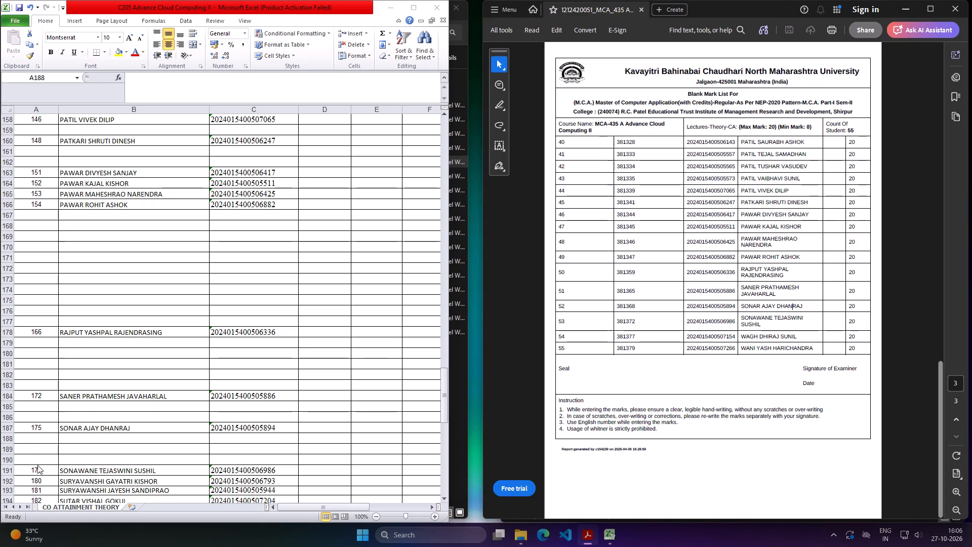
{"action": "left_click", "coordinate": [5, 482]}
{"action": "left_click_drag", "start_coordinate": [6, 482], "coordinate": [12, 407]}
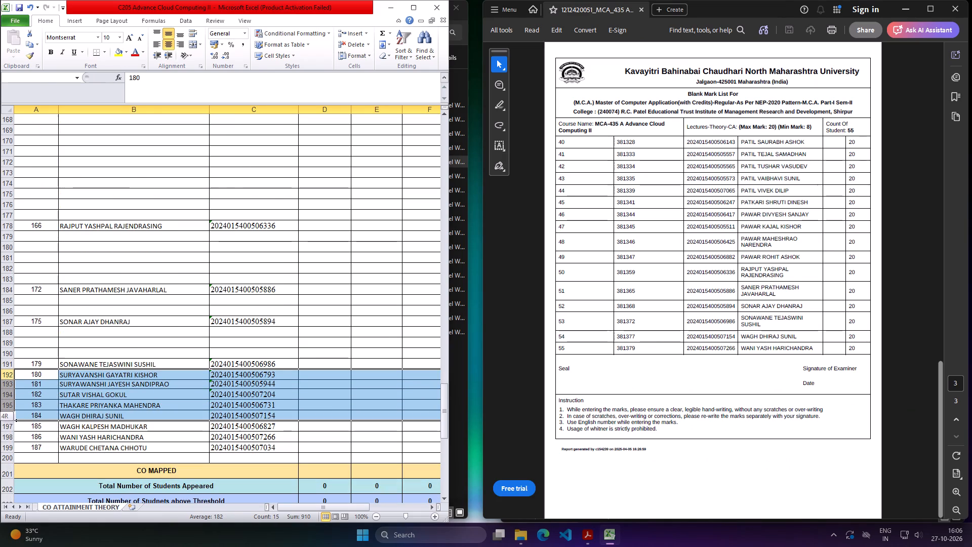
{"action": "left_click_drag", "start_coordinate": [12, 407], "coordinate": [12, 406]}
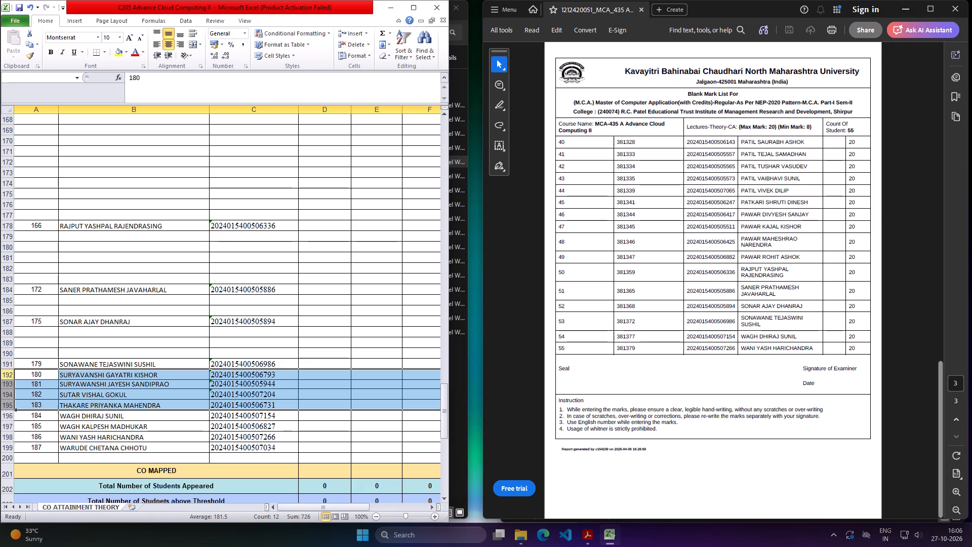
{"action": "key", "text": "Delete"}
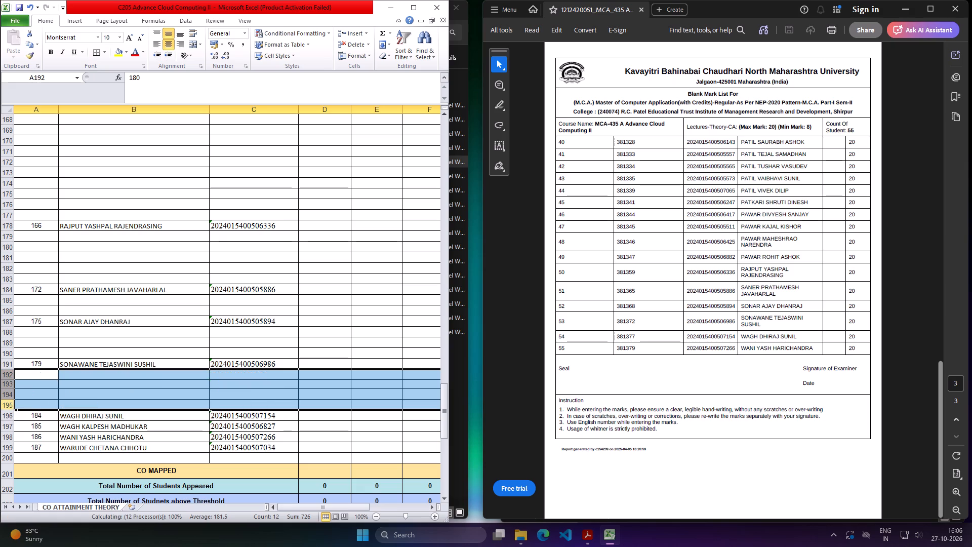
Clear the contents of rows 197 and 199, serial numbers 185 and 187, of students not in the mark list.
{"action": "left_click", "coordinate": [6, 425]}
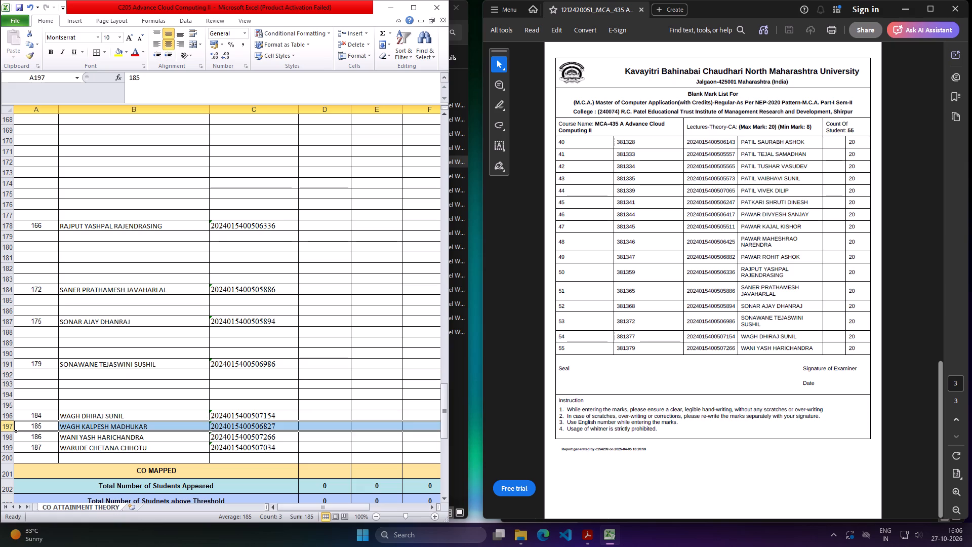
{"action": "key", "text": "Delete"}
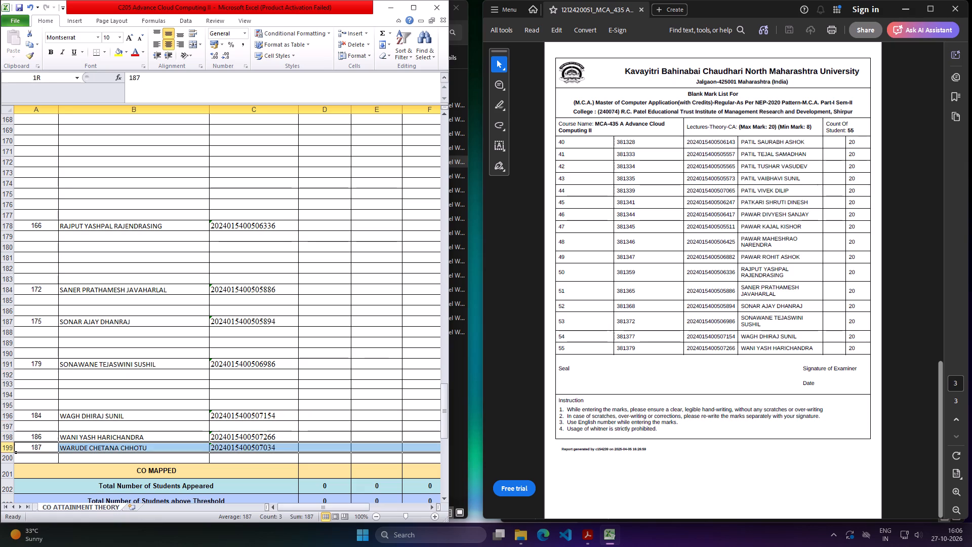
{"action": "left_click", "coordinate": [10, 448]}
{"action": "key", "text": "Delete"}
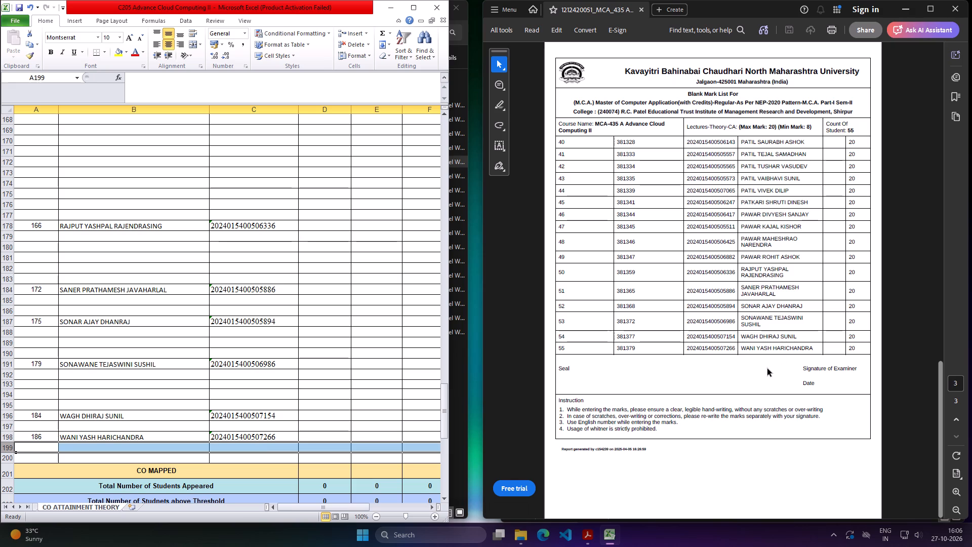
Delete the blank rows 13 to 18, 21, 22, 26 to 29, 31, 32, 34 and 36 near the top of the student list.
{"action": "scroll", "coordinate": [106, 318], "scroll_direction": "up", "scroll_amount": 16}
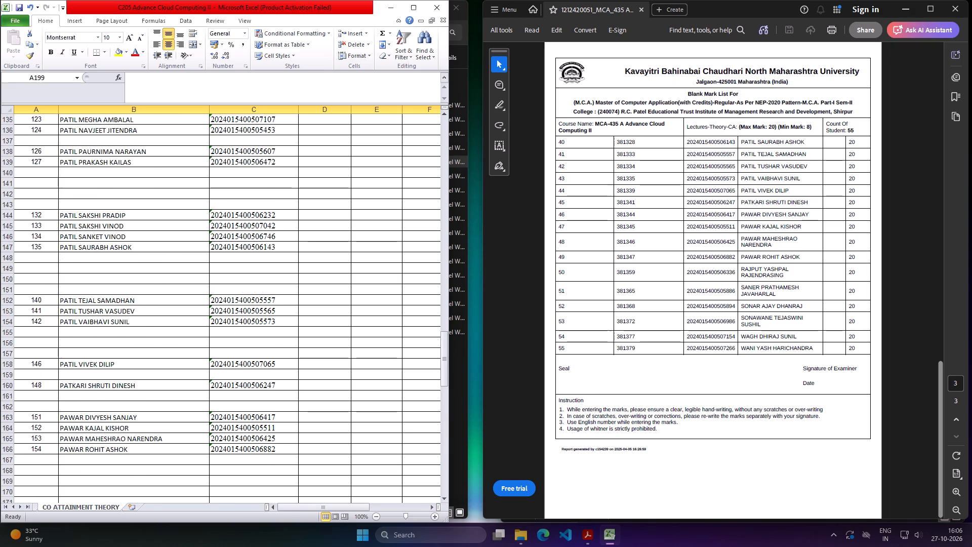
{"action": "scroll", "coordinate": [107, 317], "scroll_direction": "up", "scroll_amount": 20}
{"action": "scroll", "coordinate": [107, 317], "scroll_direction": "up", "scroll_amount": 20}
{"action": "scroll", "coordinate": [107, 317], "scroll_direction": "up", "scroll_amount": 5}
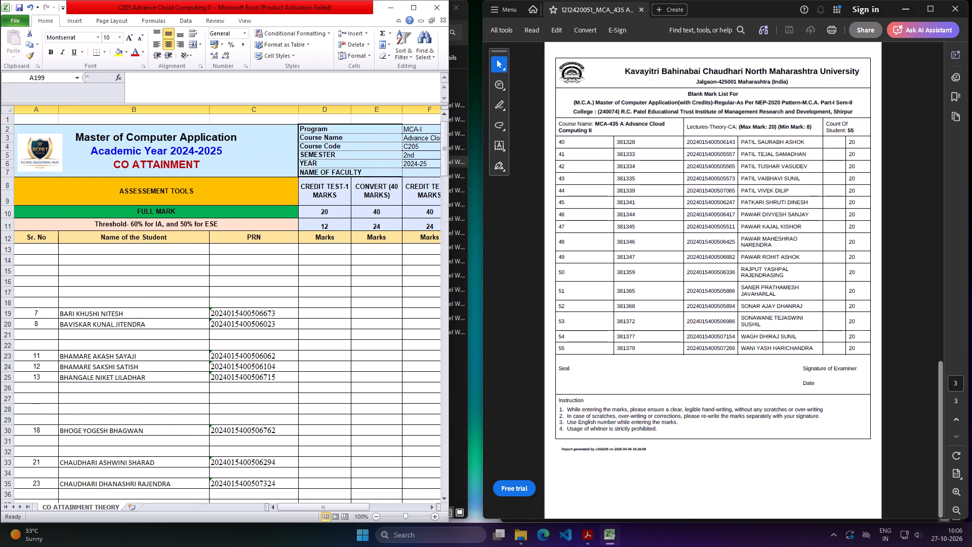
{"action": "left_click_drag", "start_coordinate": [12, 249], "coordinate": [7, 303]}
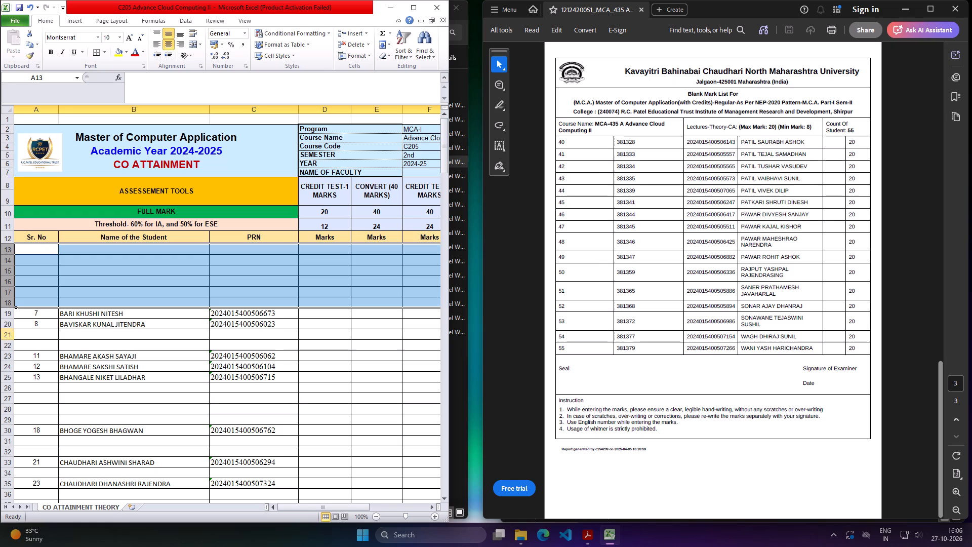
{"action": "left_click_drag", "start_coordinate": [11, 335], "coordinate": [11, 343], "text": "ctrl"}
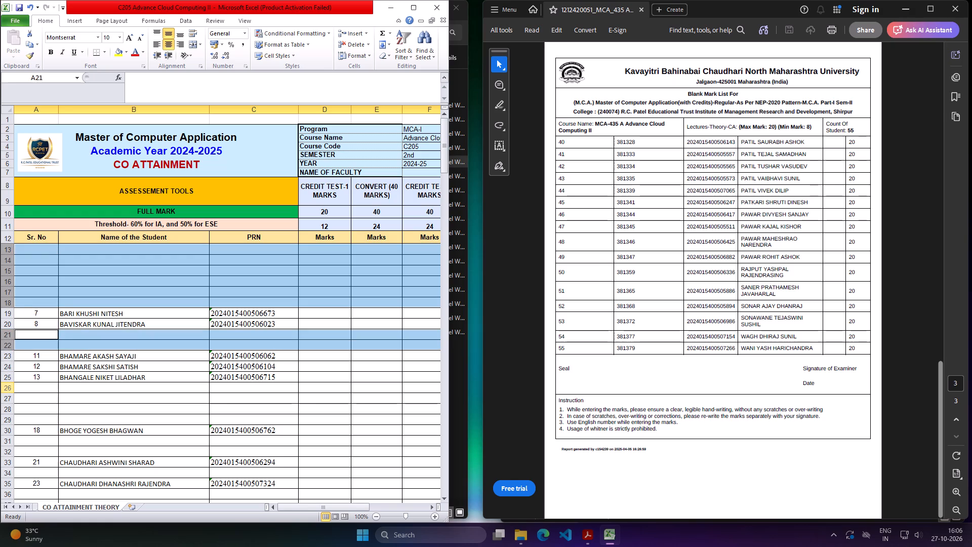
{"action": "left_click_drag", "start_coordinate": [9, 387], "coordinate": [12, 418], "text": "ctrl"}
{"action": "left_click_drag", "start_coordinate": [11, 440], "coordinate": [11, 451], "text": "ctrl"}
{"action": "left_click", "coordinate": [6, 475], "text": "ctrl"}
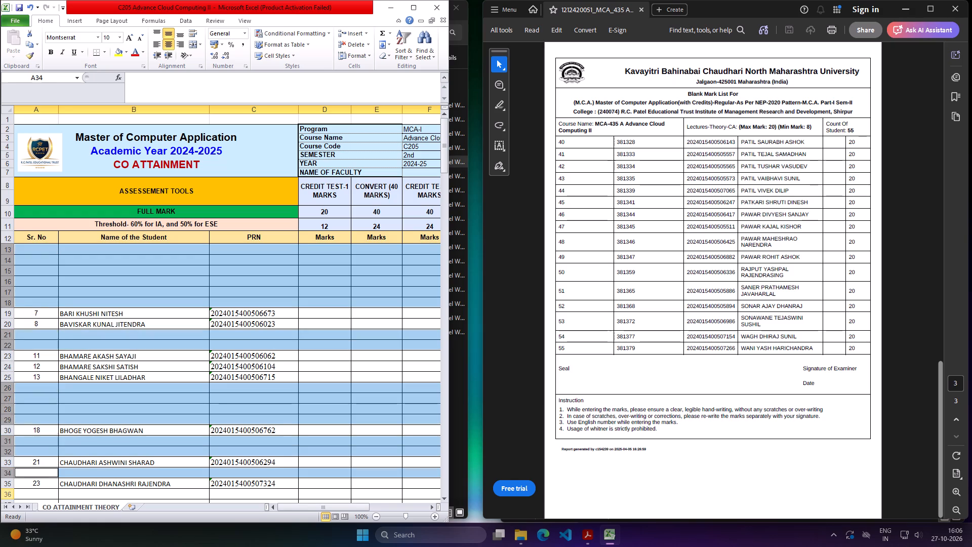
{"action": "left_click", "coordinate": [9, 493], "text": "ctrl"}
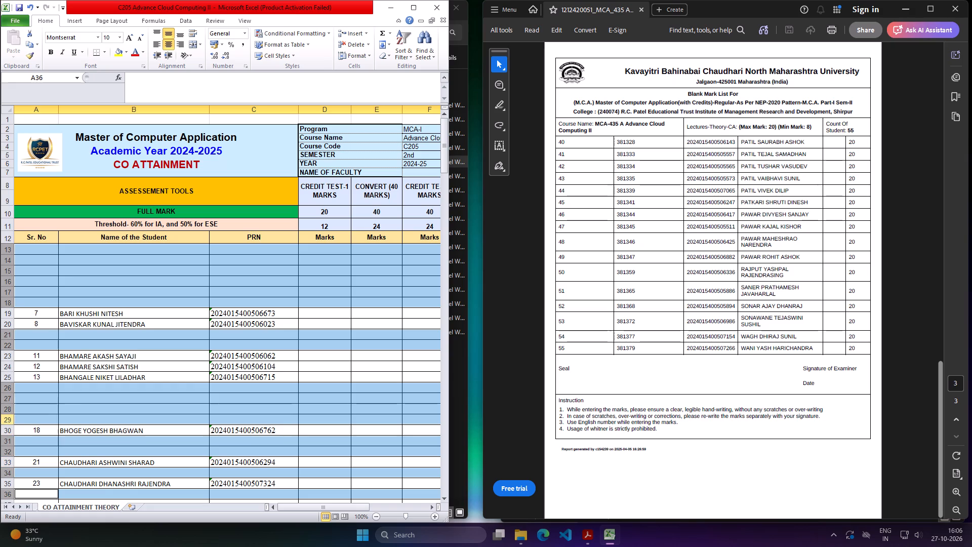
{"action": "right_click", "coordinate": [7, 417]}
{"action": "left_click", "coordinate": [43, 354]}
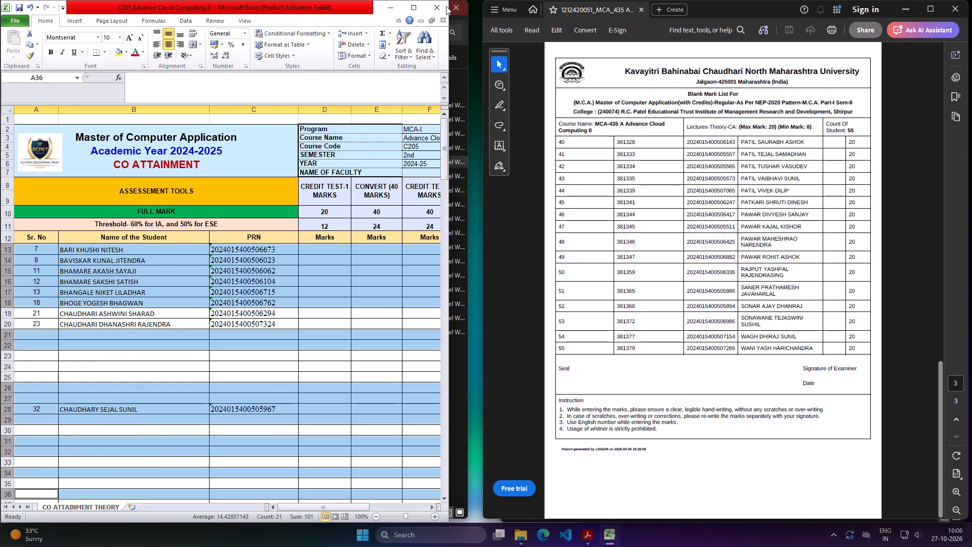
Delete the blank rows 21 to 27, 29 to 37 and 40 to 42 from the student list.
{"action": "left_click", "coordinate": [414, 10]}
{"action": "left_click", "coordinate": [102, 326]}
{"action": "scroll", "coordinate": [118, 335], "scroll_direction": "down", "scroll_amount": 2}
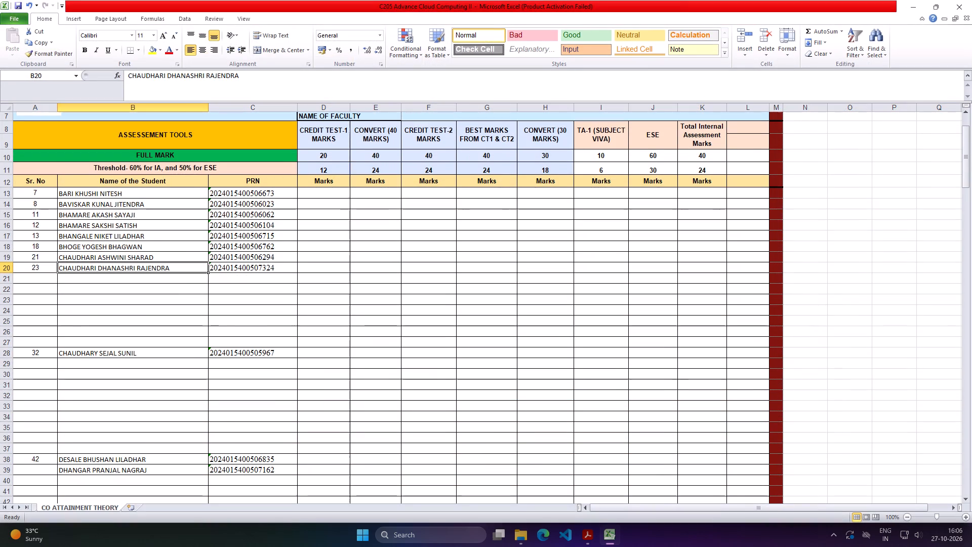
{"action": "left_click_drag", "start_coordinate": [9, 280], "coordinate": [5, 339]}
{"action": "left_click_drag", "start_coordinate": [6, 362], "coordinate": [11, 442], "text": "ctrl"}
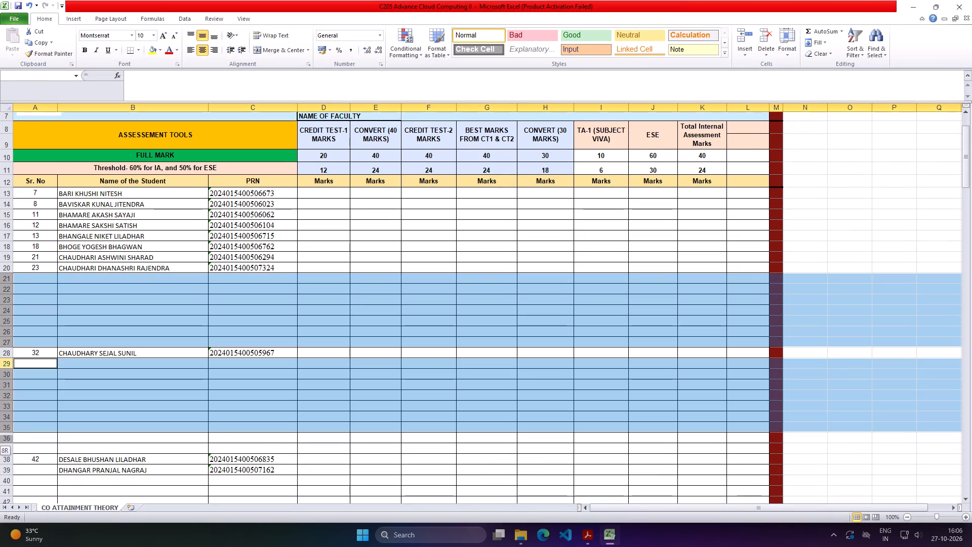
{"action": "left_click_drag", "start_coordinate": [11, 442], "coordinate": [11, 447], "text": "ctrl"}
{"action": "left_click_drag", "start_coordinate": [10, 482], "coordinate": [10, 499], "text": "ctrl"}
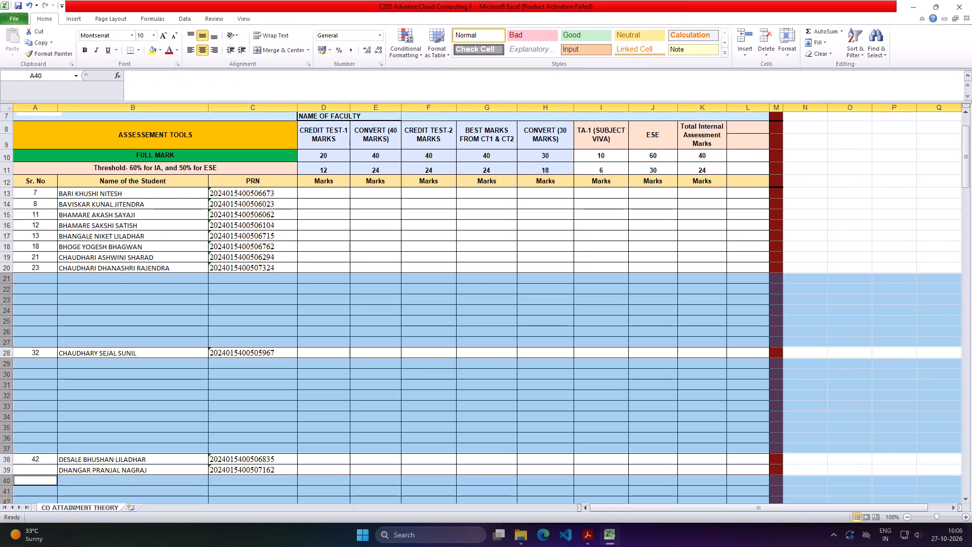
{"action": "right_click", "coordinate": [8, 332]}
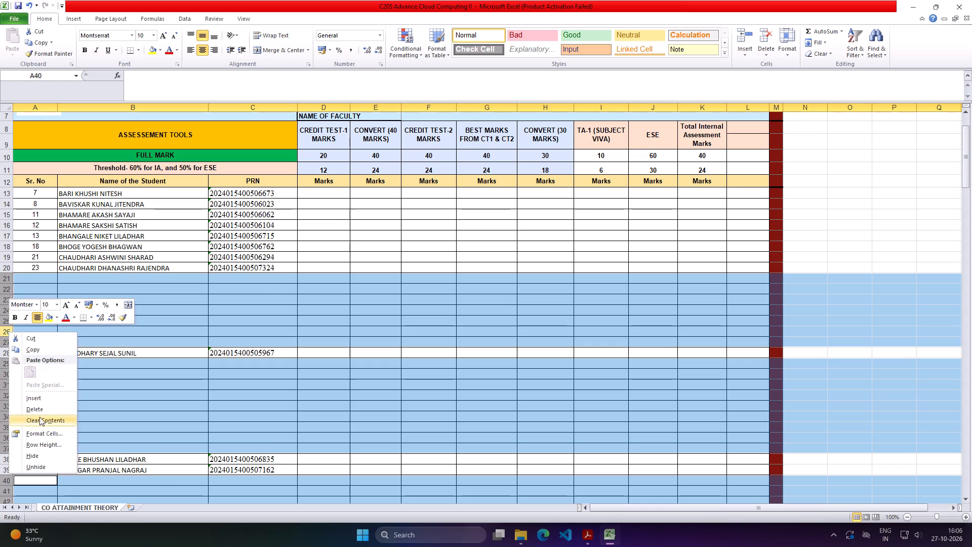
{"action": "left_click", "coordinate": [39, 409]}
{"action": "scroll", "coordinate": [83, 343], "scroll_direction": "down", "scroll_amount": 2}
{"action": "left_click", "coordinate": [62, 277]}
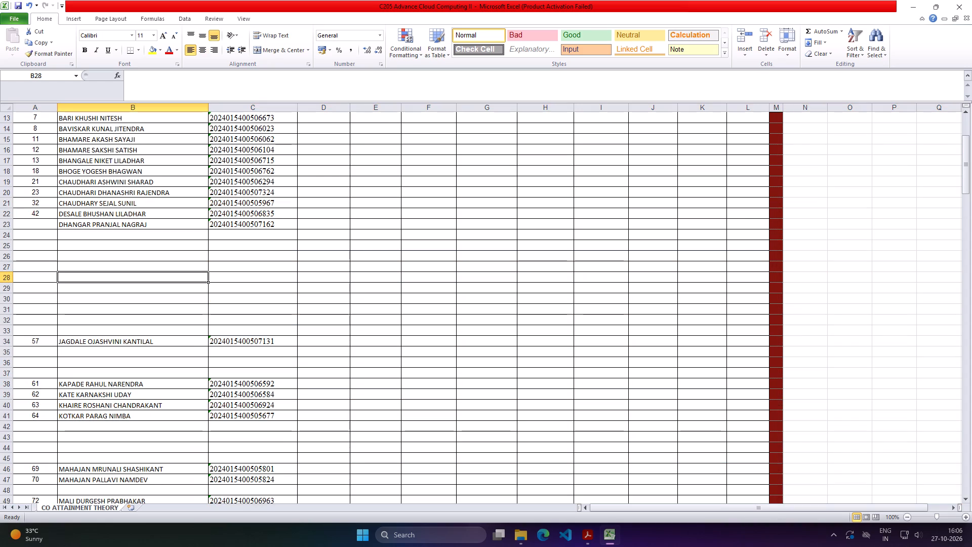
Delete the blank rows 24 to 33, 35 to 37, 42 to 45 and 48 from the student list.
{"action": "left_click_drag", "start_coordinate": [7, 235], "coordinate": [3, 328]}
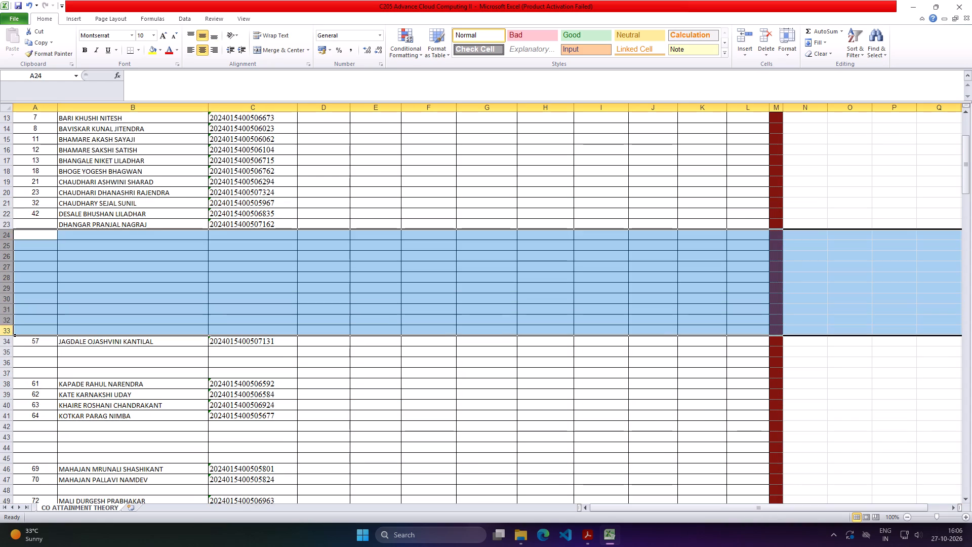
{"action": "left_click_drag", "start_coordinate": [8, 351], "coordinate": [8, 374], "text": "ctrl"}
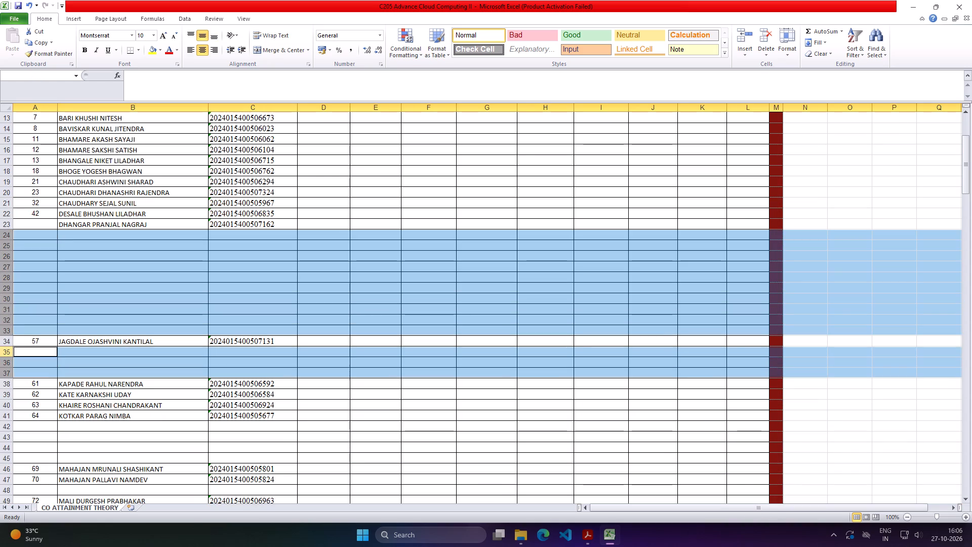
{"action": "left_click_drag", "start_coordinate": [5, 427], "coordinate": [9, 457], "text": "ctrl"}
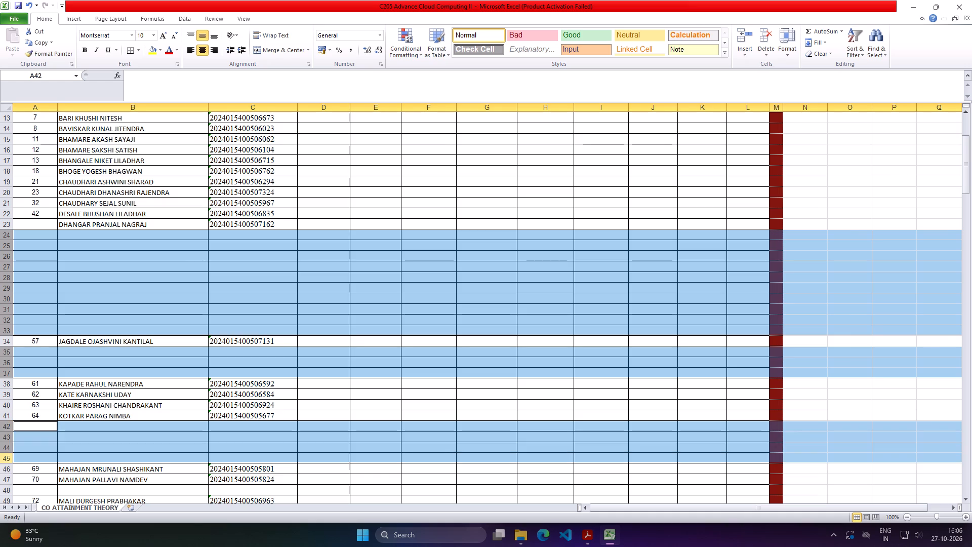
{"action": "left_click", "coordinate": [10, 490], "text": "ctrl"}
{"action": "right_click", "coordinate": [1, 288]}
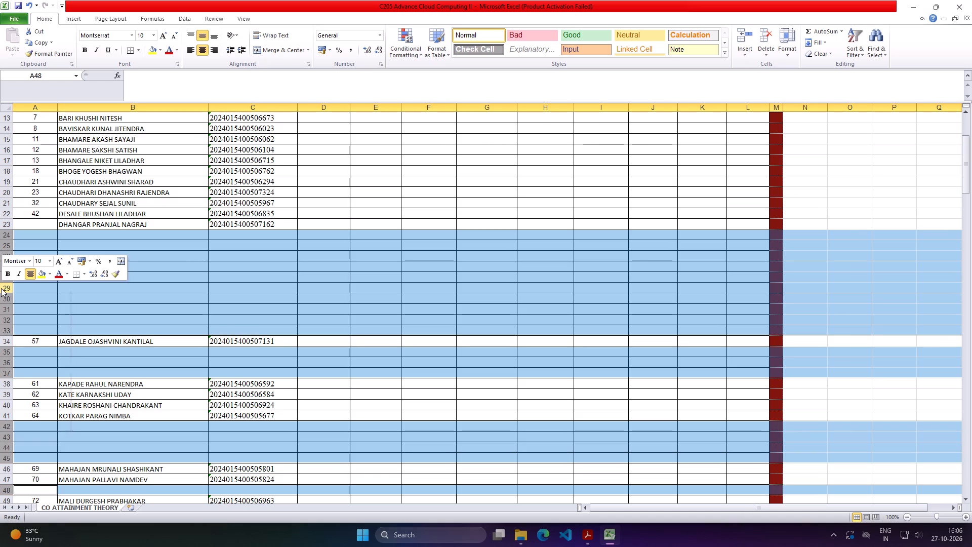
{"action": "left_click", "coordinate": [28, 369]}
{"action": "left_click", "coordinate": [123, 355]}
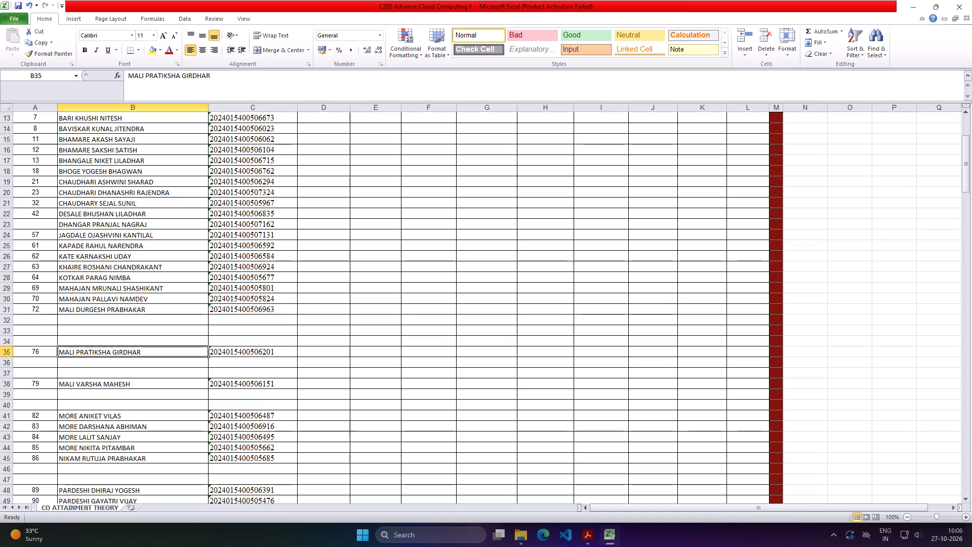
Delete the blank rows 32 to 34, 36, 37, 39, 40, 46 and 47 from the student list.
{"action": "left_click_drag", "start_coordinate": [7, 321], "coordinate": [10, 341]}
{"action": "left_click", "coordinate": [7, 365], "text": "ctrl"}
{"action": "left_click_drag", "start_coordinate": [7, 363], "coordinate": [8, 371], "text": "ctrl"}
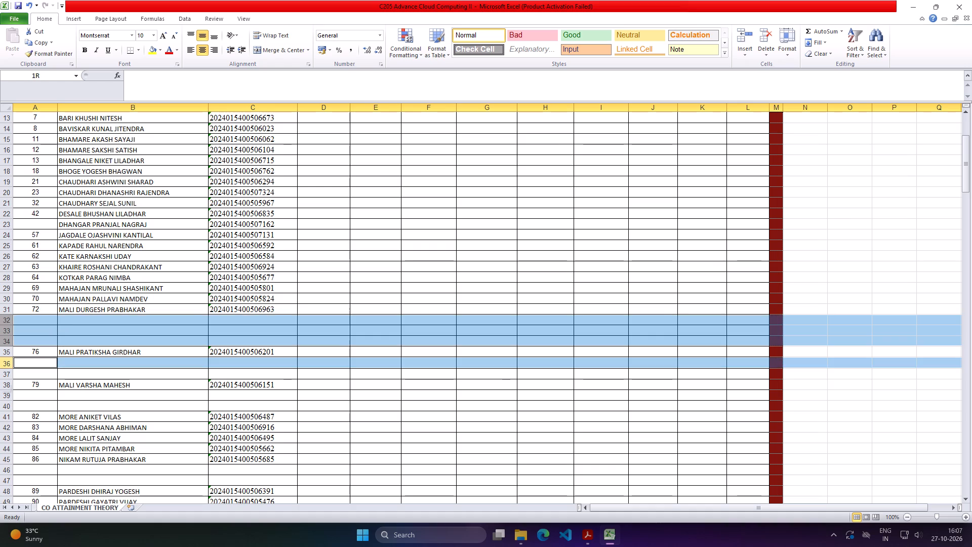
{"action": "left_click_drag", "start_coordinate": [8, 371], "coordinate": [8, 371], "text": "ctrl"}
{"action": "left_click_drag", "start_coordinate": [8, 396], "coordinate": [9, 407], "text": "ctrl"}
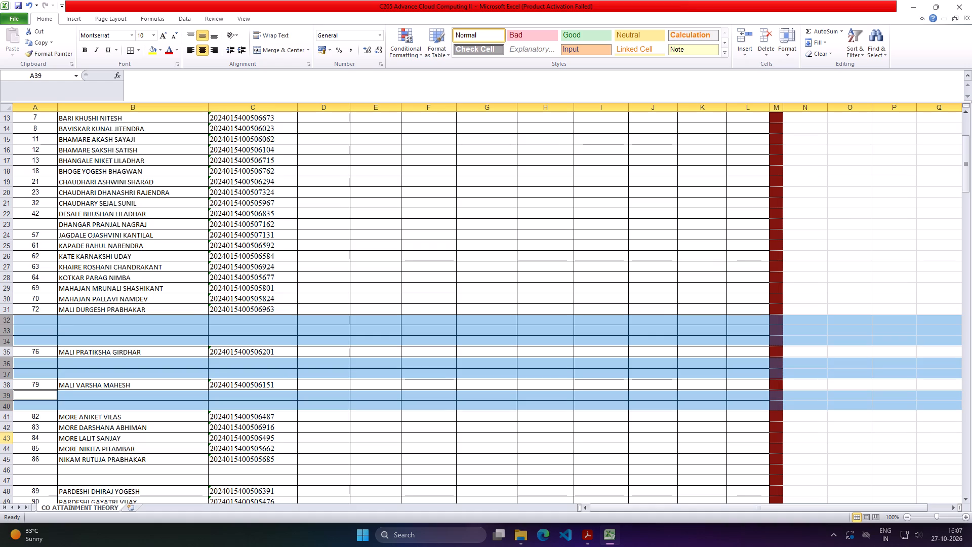
{"action": "left_click_drag", "start_coordinate": [13, 470], "coordinate": [11, 482], "text": "ctrl"}
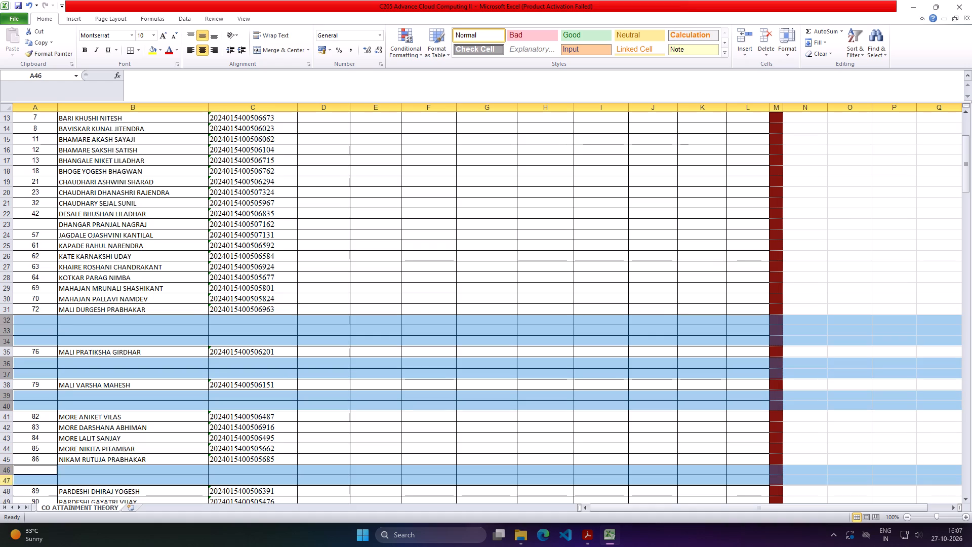
{"action": "right_click", "coordinate": [9, 335]}
{"action": "left_click", "coordinate": [42, 414]}
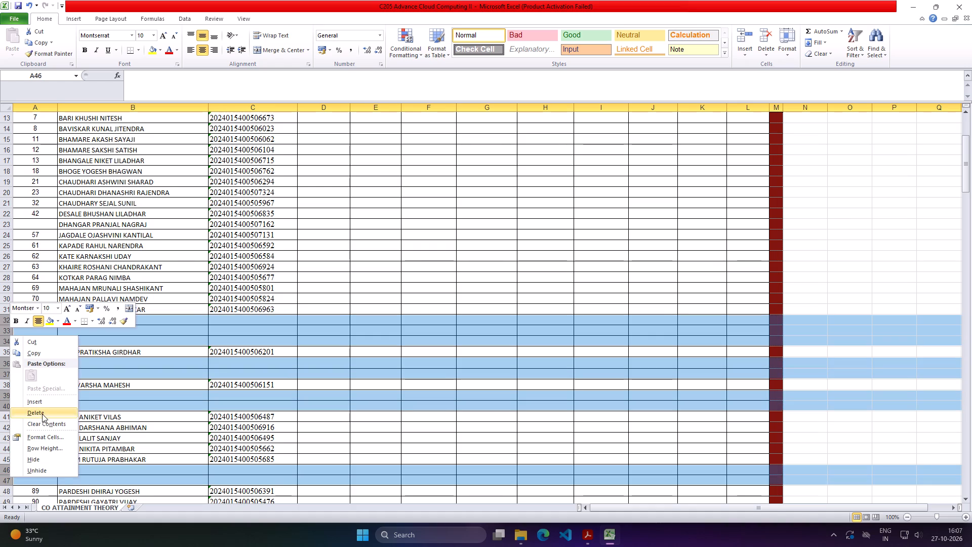
{"action": "scroll", "coordinate": [155, 356], "scroll_direction": "down", "scroll_amount": 2}
{"action": "left_click", "coordinate": [117, 390]}
Delete the blank rows 41, 42, 44 to 47, 49 to 56 and 58 to 67 from the student list.
{"action": "scroll", "coordinate": [158, 303], "scroll_direction": "down", "scroll_amount": 2}
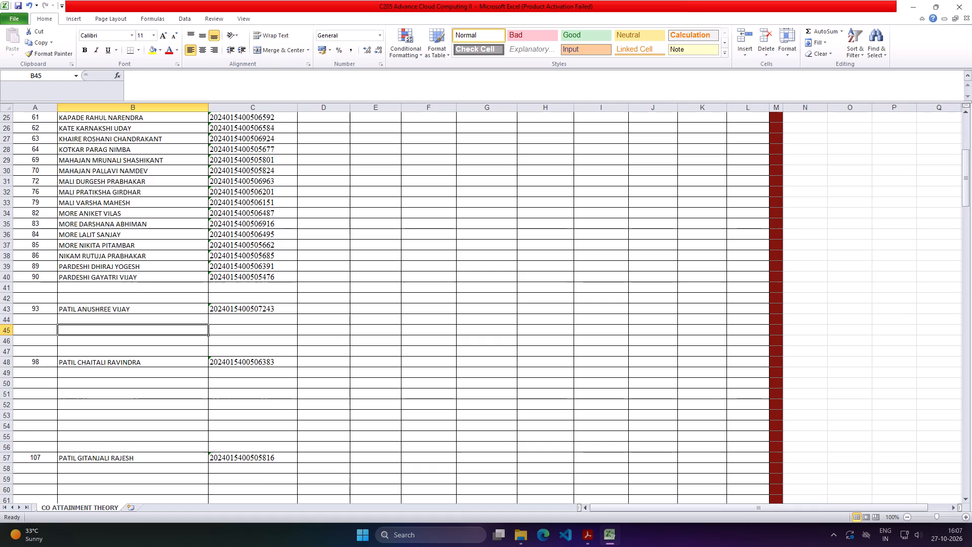
{"action": "scroll", "coordinate": [158, 303], "scroll_direction": "down", "scroll_amount": 2}
{"action": "left_click_drag", "start_coordinate": [8, 223], "coordinate": [10, 239]}
{"action": "left_click_drag", "start_coordinate": [8, 257], "coordinate": [9, 288], "text": "ctrl"}
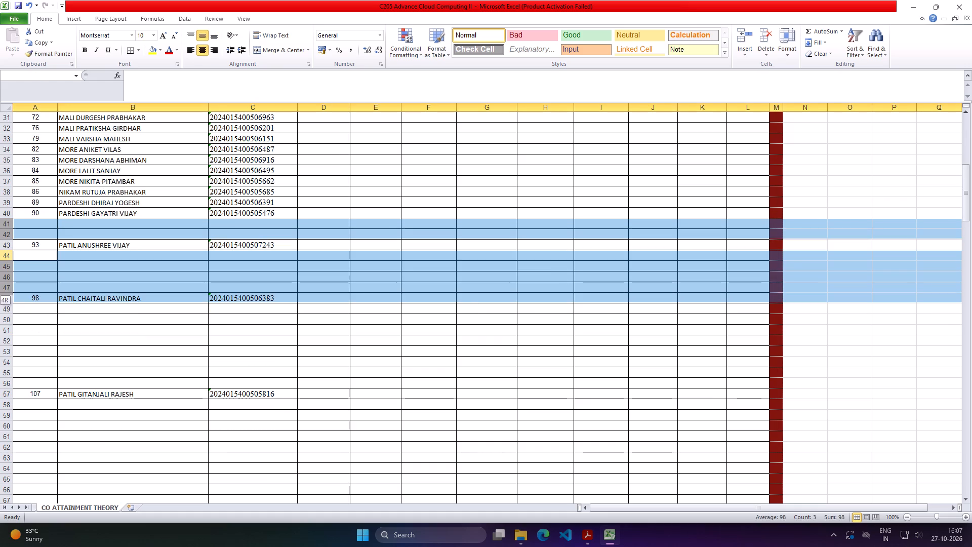
{"action": "left_click_drag", "start_coordinate": [9, 288], "coordinate": [9, 287], "text": "ctrl"}
{"action": "left_click_drag", "start_coordinate": [12, 308], "coordinate": [12, 376], "text": "ctrl"}
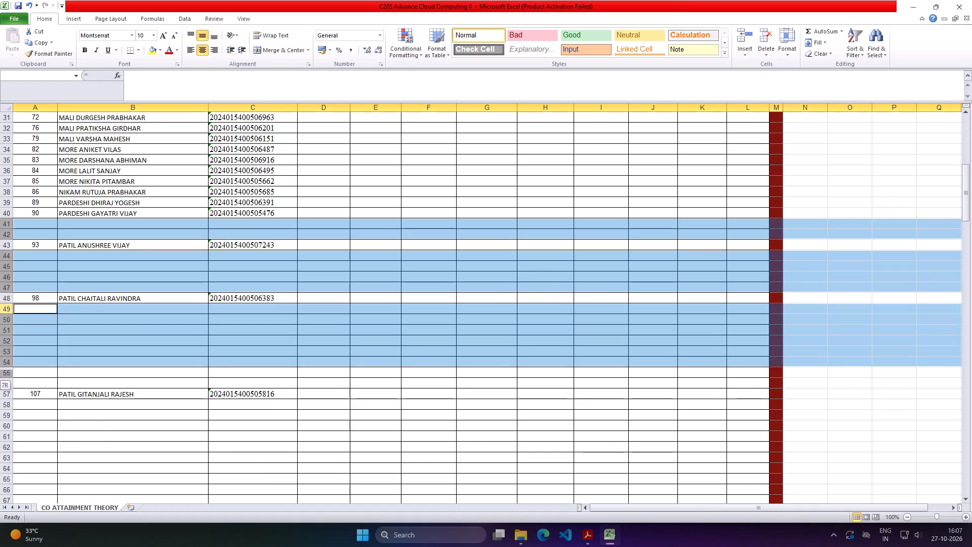
{"action": "left_click_drag", "start_coordinate": [12, 376], "coordinate": [12, 381], "text": "ctrl"}
{"action": "left_click_drag", "start_coordinate": [5, 406], "coordinate": [5, 490], "text": "ctrl"}
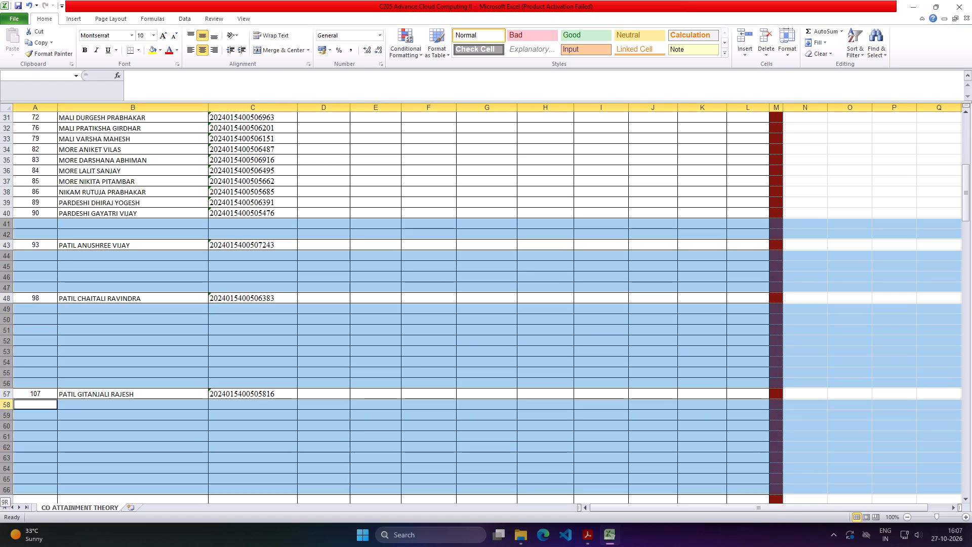
{"action": "left_click_drag", "start_coordinate": [5, 490], "coordinate": [7, 501], "text": "ctrl"}
{"action": "right_click", "coordinate": [10, 341]}
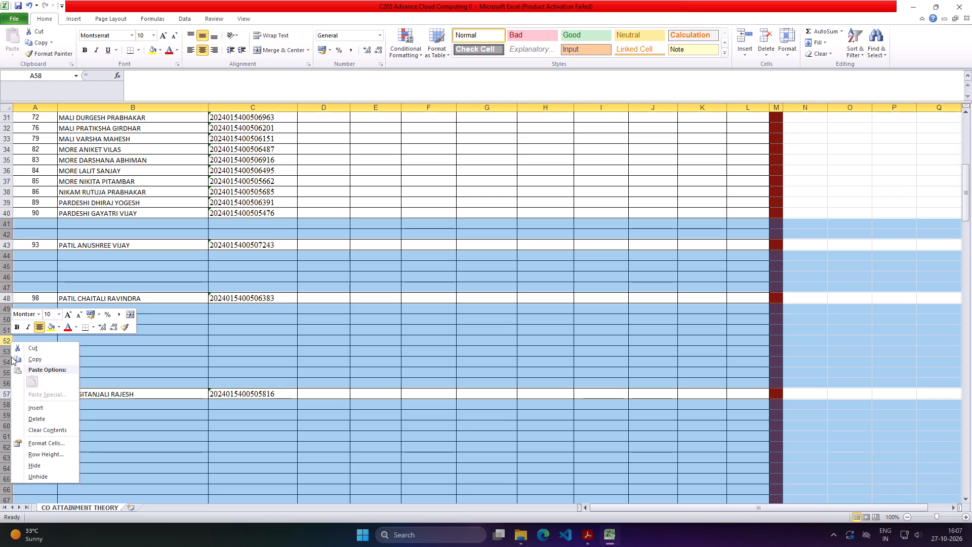
{"action": "left_click", "coordinate": [39, 416]}
{"action": "left_click", "coordinate": [104, 322]}
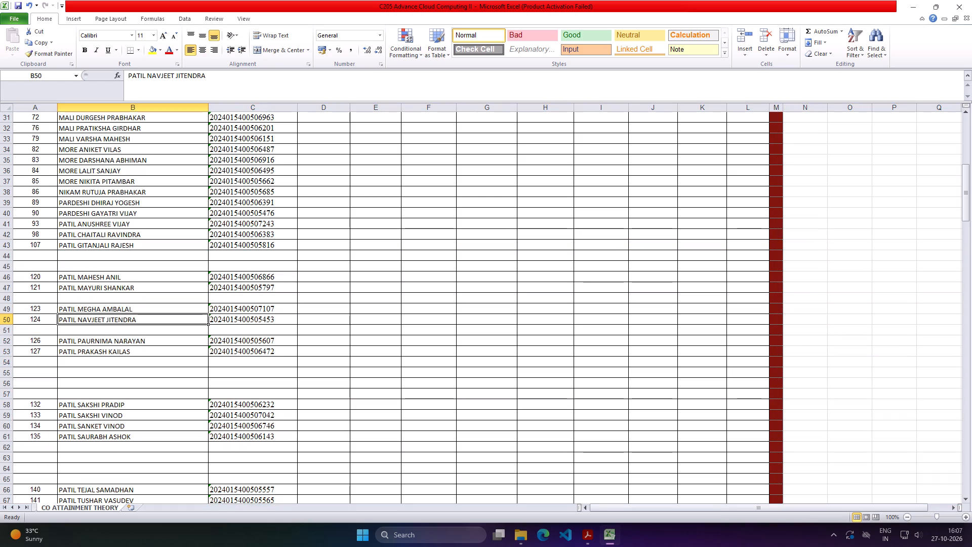
Delete the blank rows 44, 45, 48, 51, 54 to 57 and 62 to 65 from the student list.
{"action": "left_click_drag", "start_coordinate": [8, 254], "coordinate": [6, 267]}
{"action": "left_click", "coordinate": [7, 299], "text": "ctrl"}
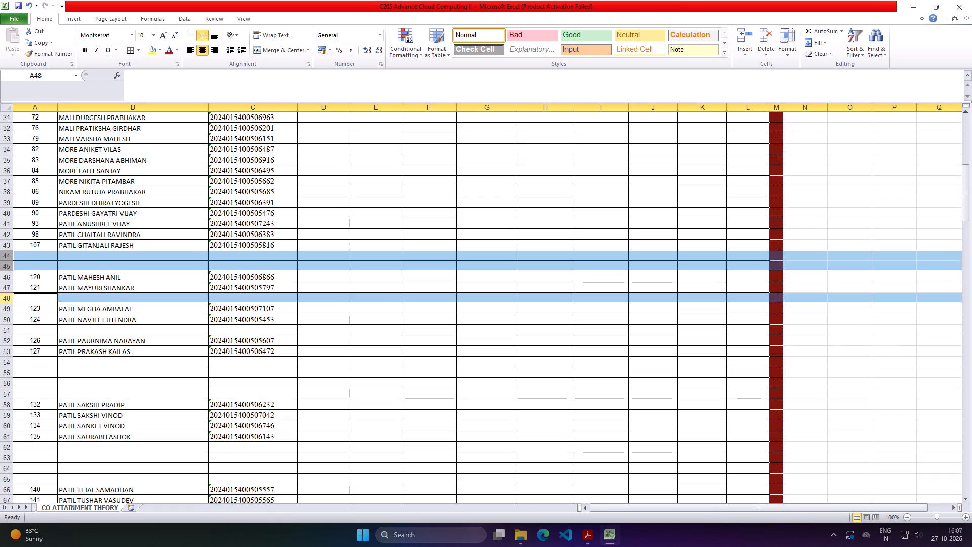
{"action": "left_click", "coordinate": [10, 328], "text": "ctrl"}
{"action": "left_click_drag", "start_coordinate": [11, 362], "coordinate": [12, 396], "text": "ctrl"}
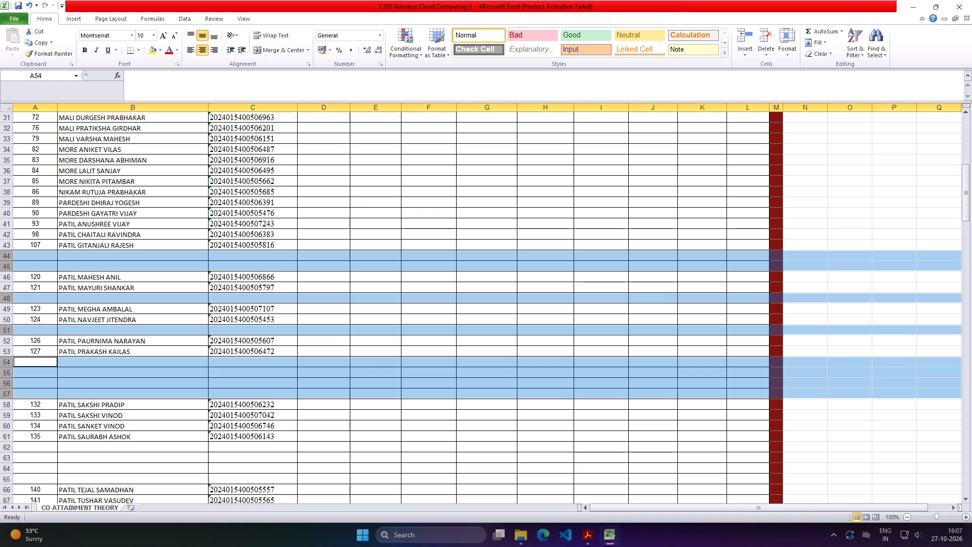
{"action": "left_click_drag", "start_coordinate": [7, 447], "coordinate": [8, 478], "text": "ctrl"}
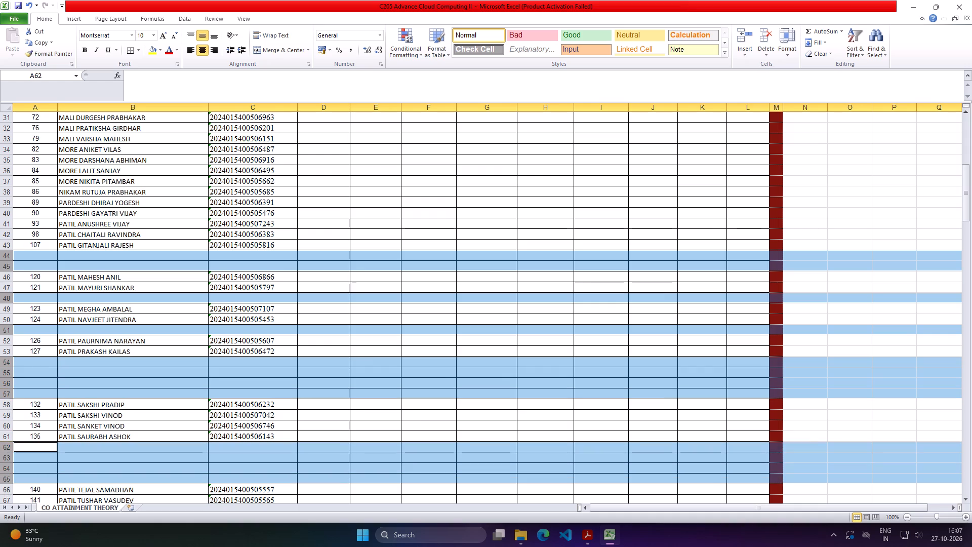
{"action": "right_click", "coordinate": [8, 331]}
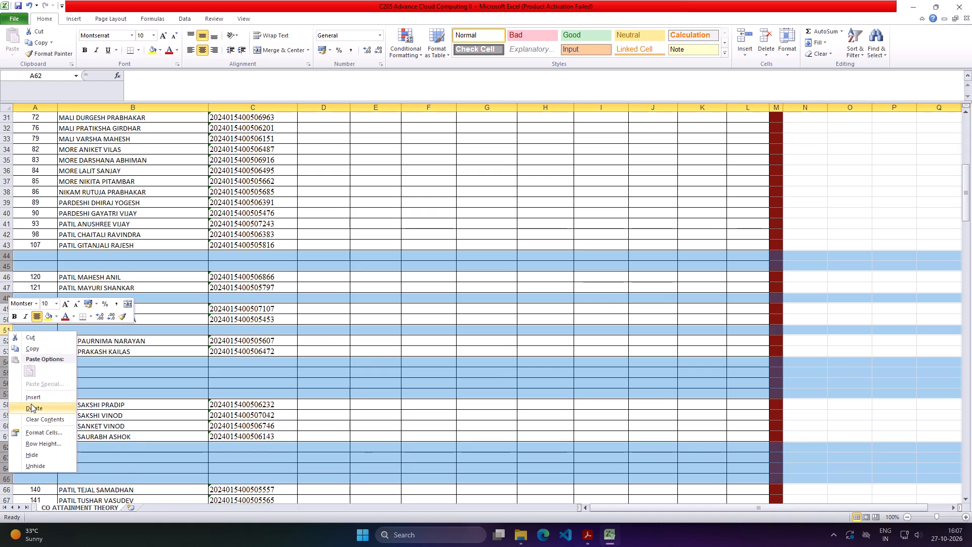
{"action": "left_click", "coordinate": [32, 407]}
{"action": "left_click", "coordinate": [102, 358]}
Delete the blank rows 57 to 59, 61, 63, 64, 69 to 79, 81 to 85, 87, 88, 90 to 92, 94 to 97, 99 and 101.
{"action": "scroll", "coordinate": [124, 333], "scroll_direction": "down", "scroll_amount": 6}
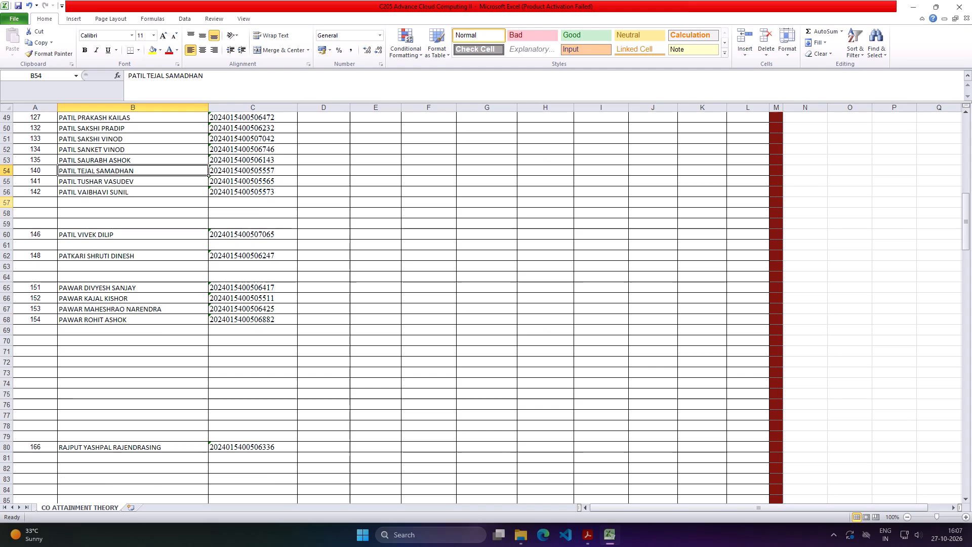
{"action": "left_click_drag", "start_coordinate": [6, 203], "coordinate": [6, 225]}
{"action": "left_click", "coordinate": [8, 246], "text": "ctrl"}
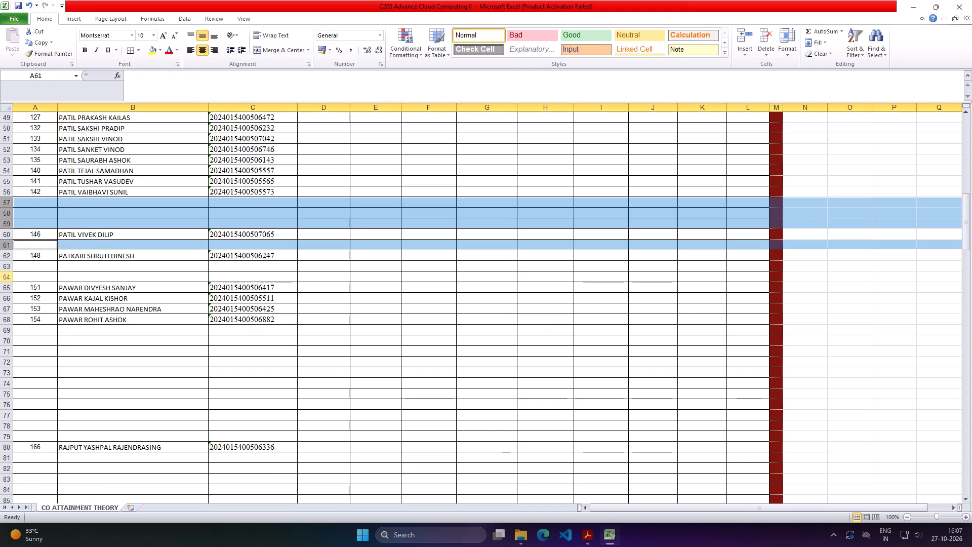
{"action": "left_click_drag", "start_coordinate": [8, 266], "coordinate": [8, 277], "text": "ctrl"}
{"action": "left_click_drag", "start_coordinate": [12, 330], "coordinate": [12, 338], "text": "ctrl"}
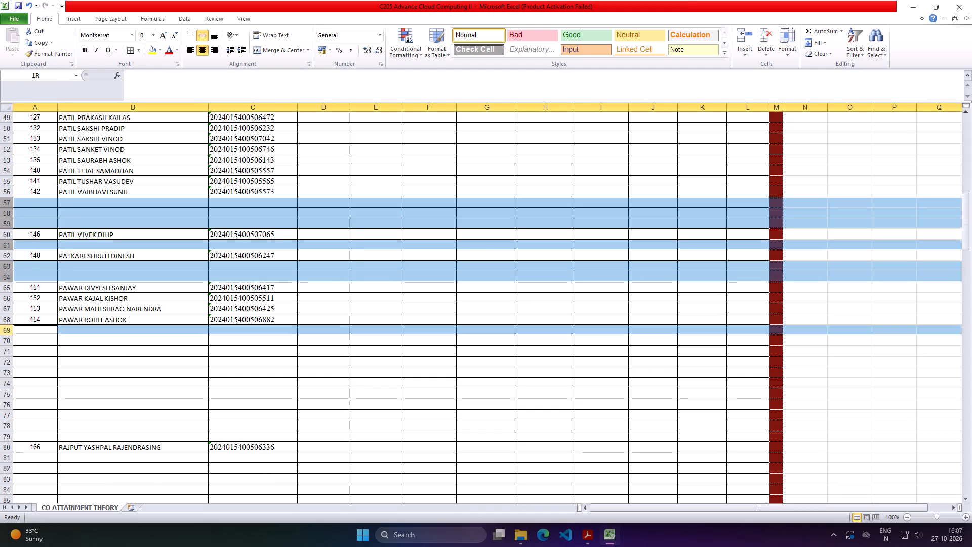
{"action": "left_click_drag", "start_coordinate": [12, 338], "coordinate": [14, 434], "text": "ctrl"}
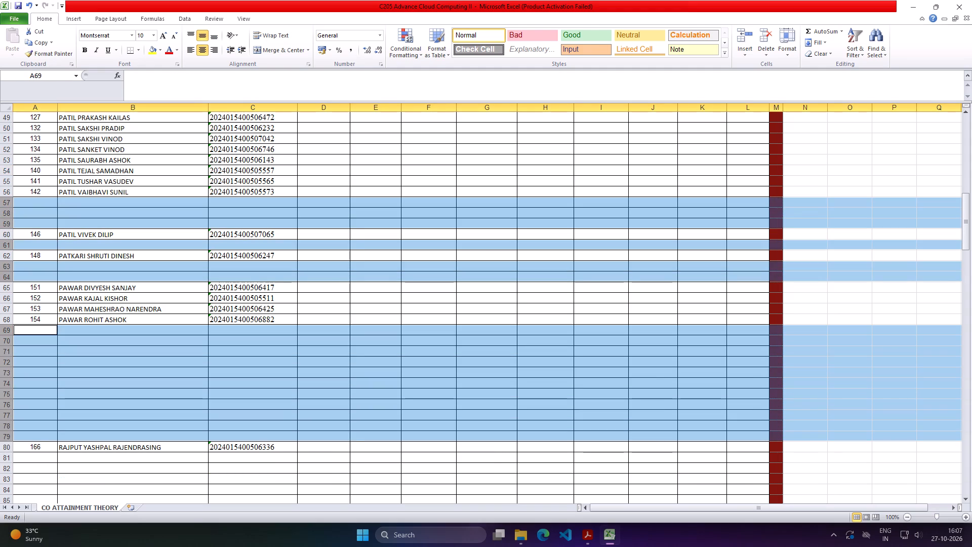
{"action": "left_click_drag", "start_coordinate": [8, 458], "coordinate": [14, 465], "text": "ctrl"}
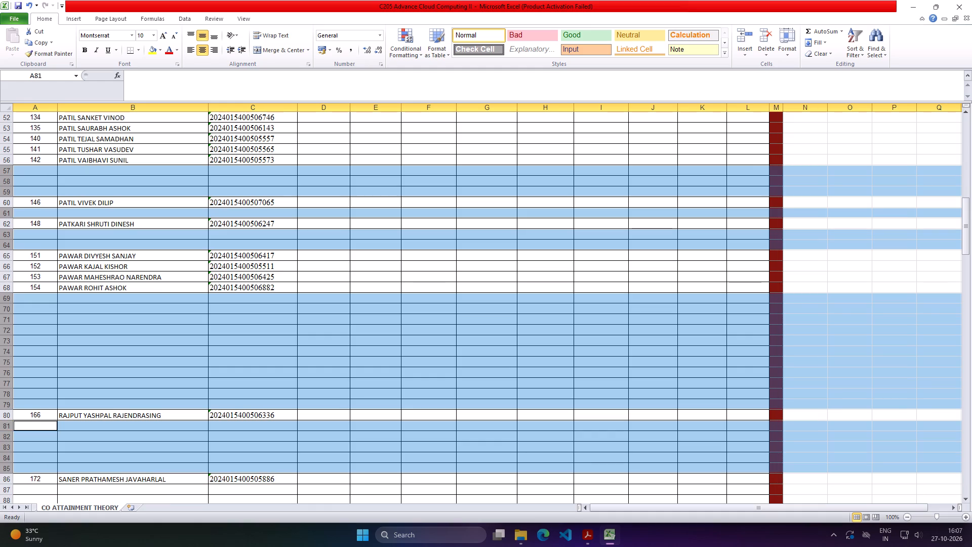
{"action": "left_click_drag", "start_coordinate": [11, 489], "coordinate": [9, 515], "text": "ctrl"}
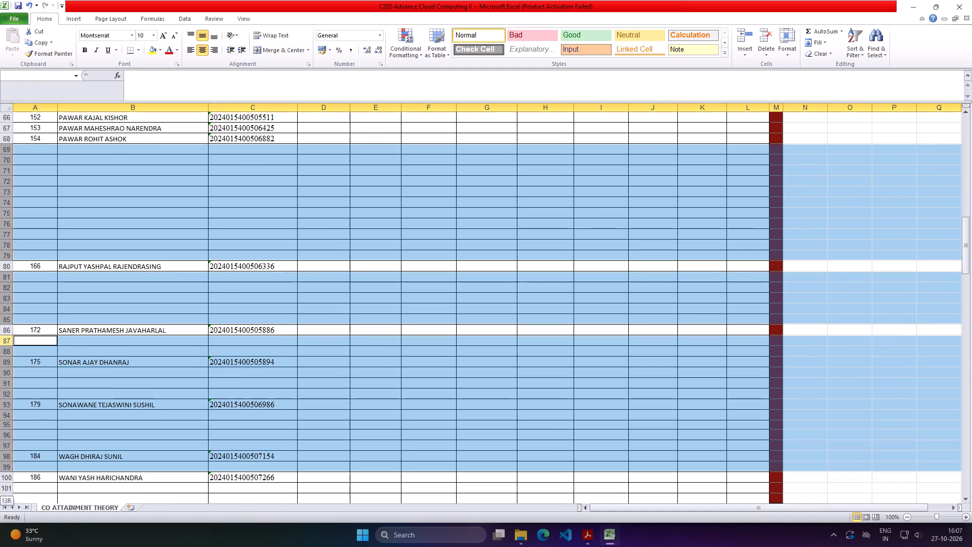
{"action": "left_click_drag", "start_coordinate": [9, 515], "coordinate": [6, 351], "text": "ctrl"}
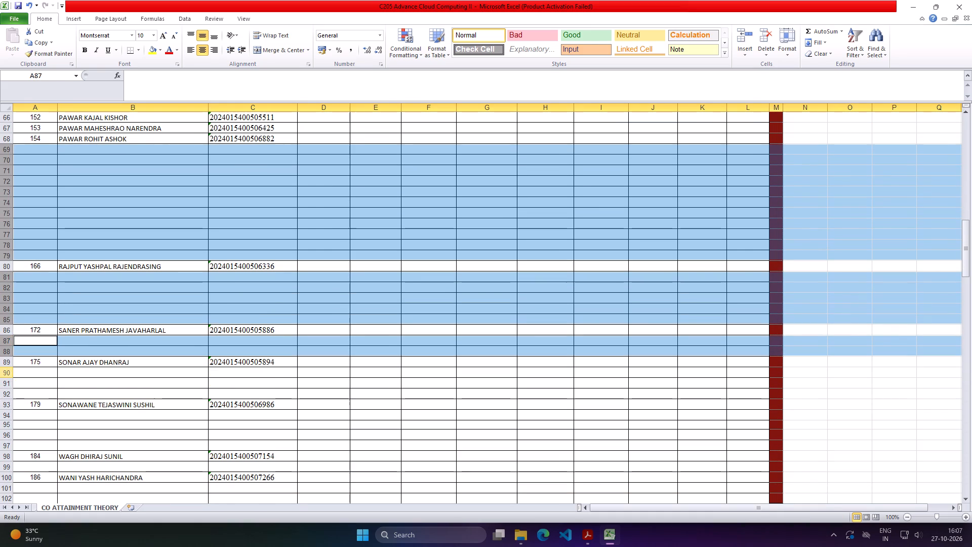
{"action": "left_click_drag", "start_coordinate": [9, 371], "coordinate": [9, 394], "text": "ctrl"}
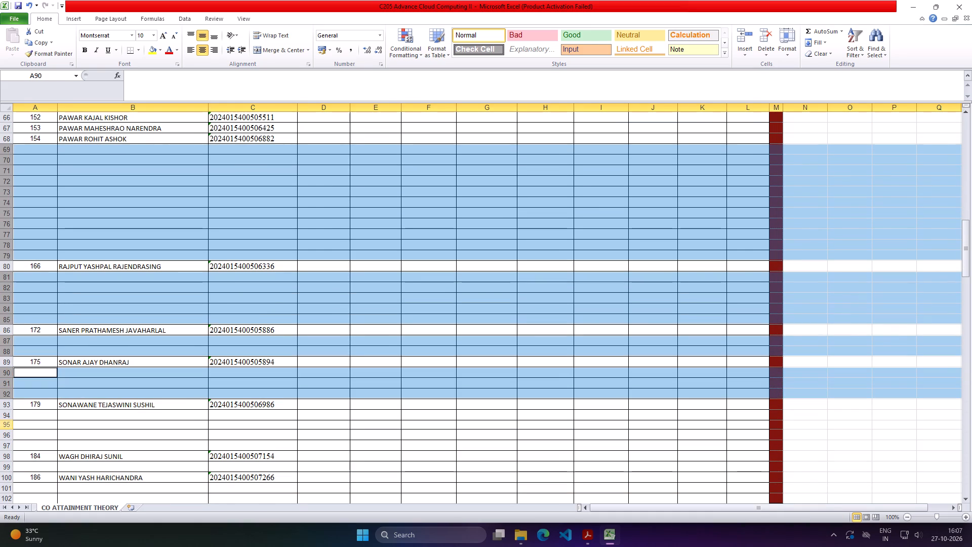
{"action": "left_click_drag", "start_coordinate": [8, 417], "coordinate": [8, 443], "text": "ctrl"}
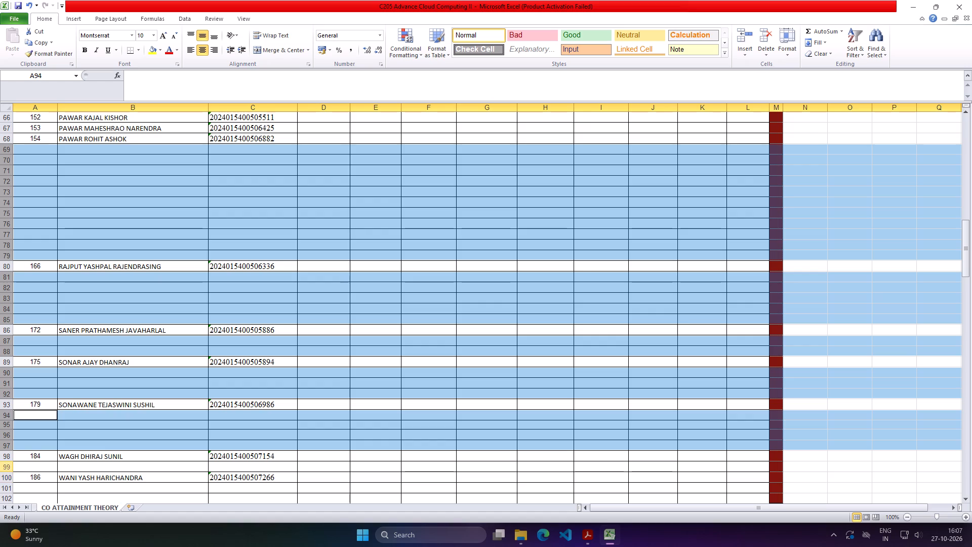
{"action": "left_click", "coordinate": [7, 466], "text": "ctrl"}
{"action": "left_click", "coordinate": [9, 494], "text": "ctrl"}
{"action": "left_click", "coordinate": [9, 491], "text": "ctrl"}
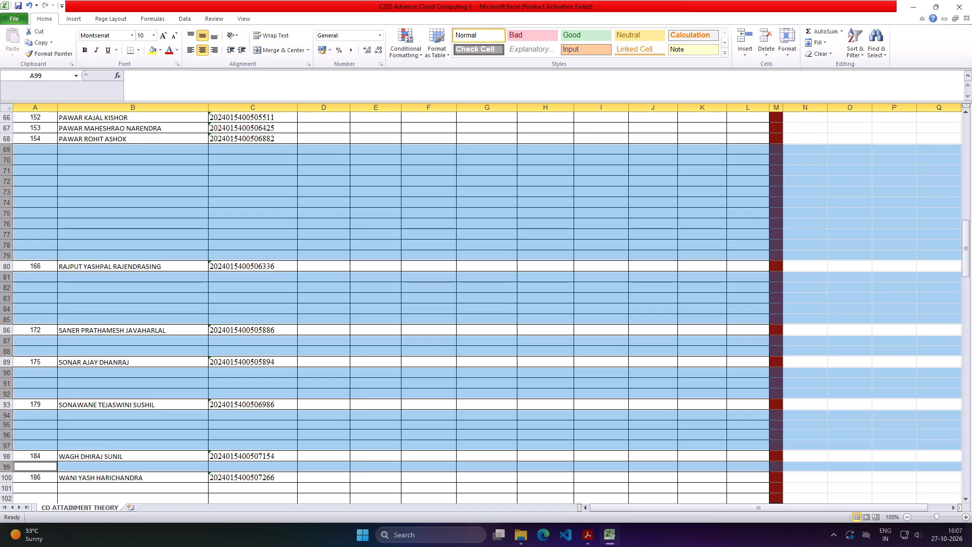
{"action": "left_click", "coordinate": [7, 487], "text": "ctrl"}
{"action": "right_click", "coordinate": [4, 298]}
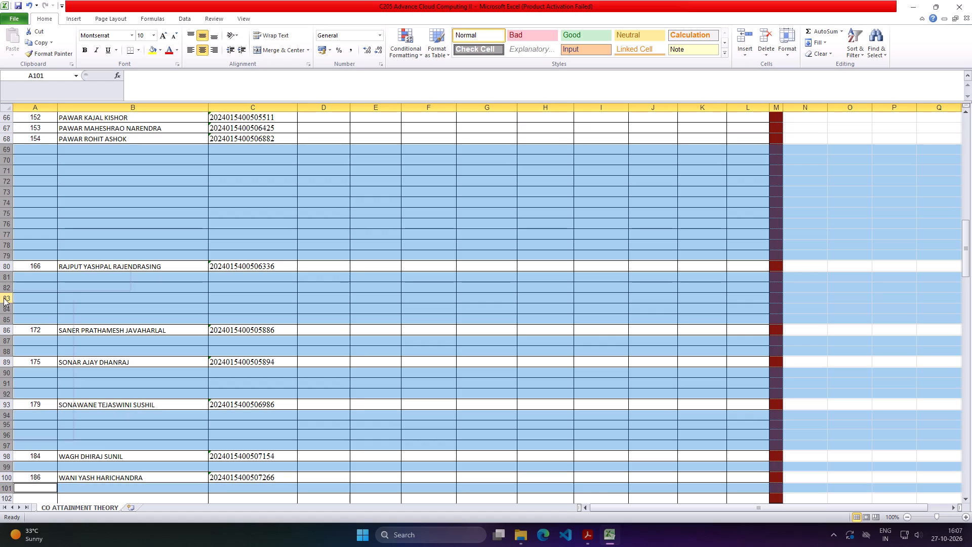
{"action": "left_click", "coordinate": [36, 370]}
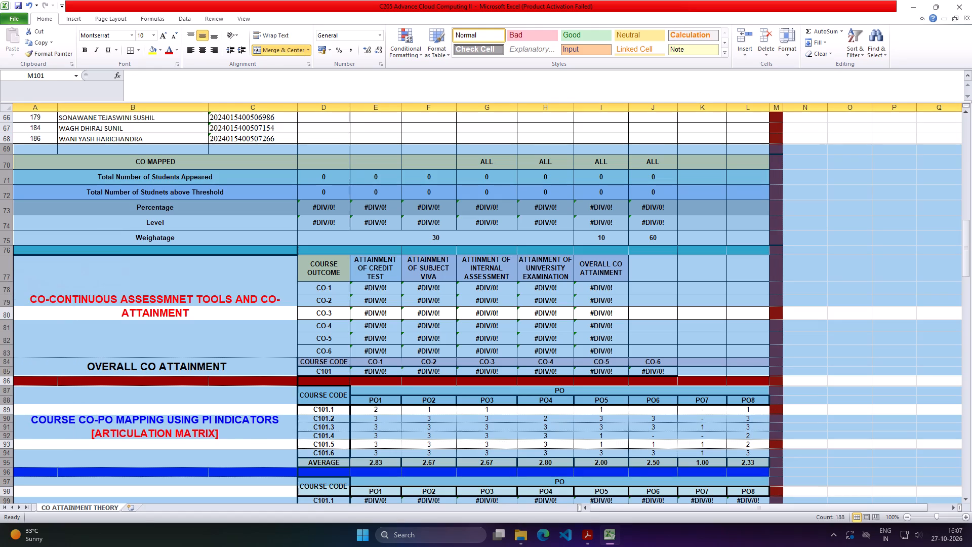
{"action": "left_click", "coordinate": [146, 290]}
Renumber the Sr. No column from row 13, entering 1 to 5 and extending the series down to 56 at the last student in row 68.
{"action": "scroll", "coordinate": [178, 222], "scroll_direction": "up", "scroll_amount": 4}
{"action": "scroll", "coordinate": [180, 226], "scroll_direction": "up", "scroll_amount": 20}
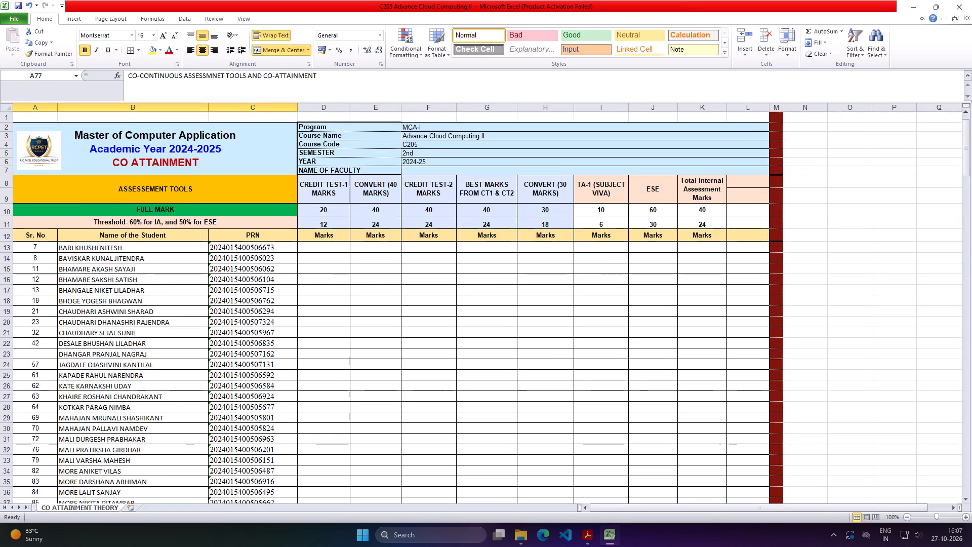
{"action": "left_click", "coordinate": [34, 250]}
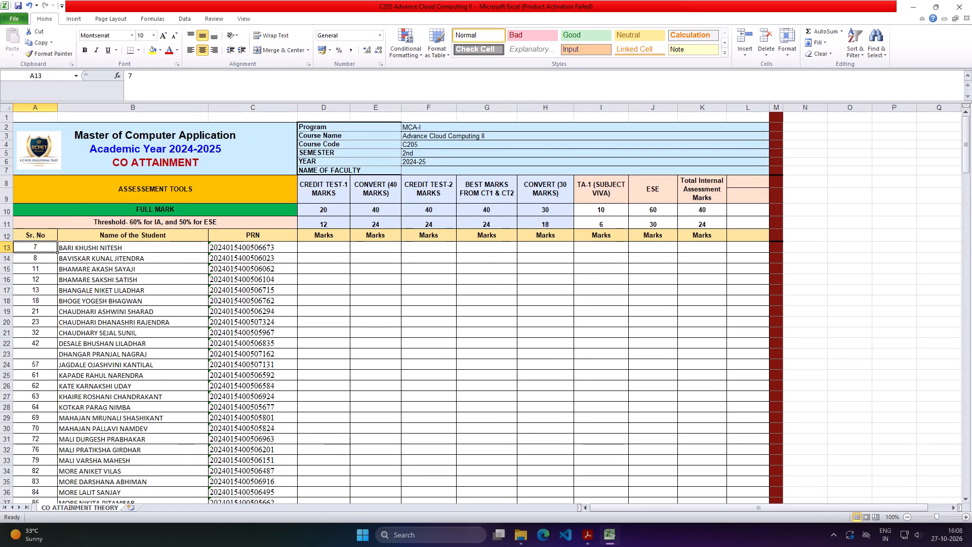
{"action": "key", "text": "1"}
{"action": "key", "text": "Return"}
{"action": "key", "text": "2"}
{"action": "key", "text": "Return"}
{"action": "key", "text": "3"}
{"action": "key", "text": "Return"}
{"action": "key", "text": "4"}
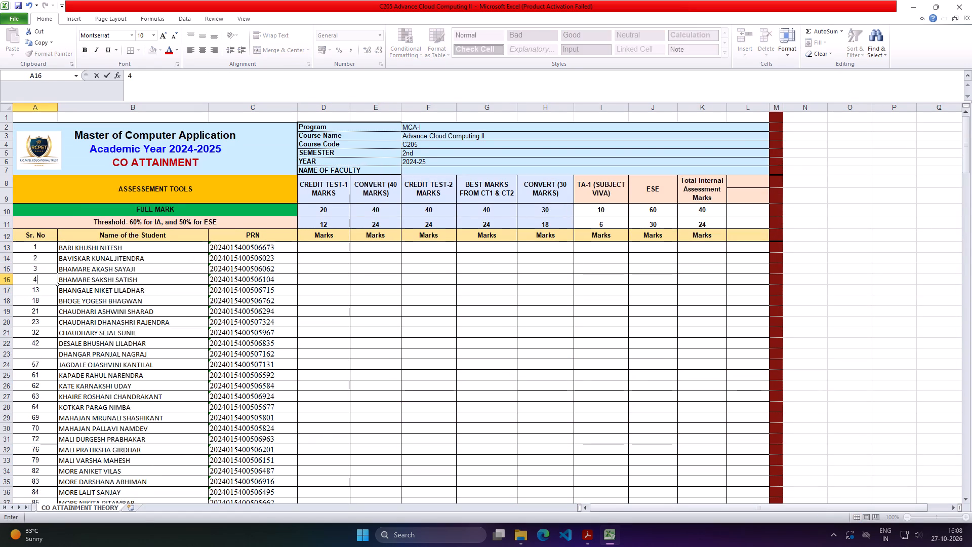
{"action": "key", "text": "Return"}
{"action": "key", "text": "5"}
{"action": "left_click_drag", "start_coordinate": [42, 247], "coordinate": [47, 289]}
{"action": "left_click_drag", "start_coordinate": [59, 294], "coordinate": [57, 302]}
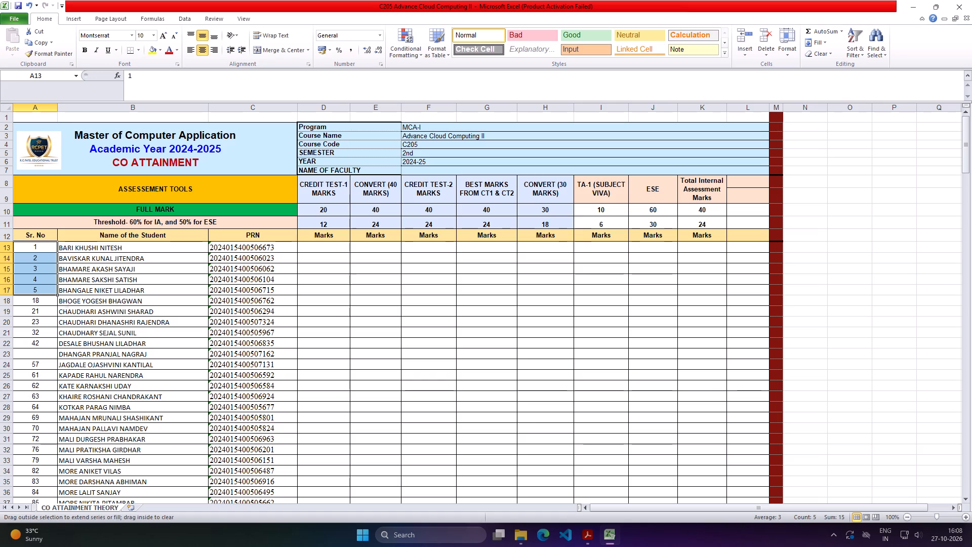
{"action": "left_click_drag", "start_coordinate": [57, 302], "coordinate": [64, 546]}
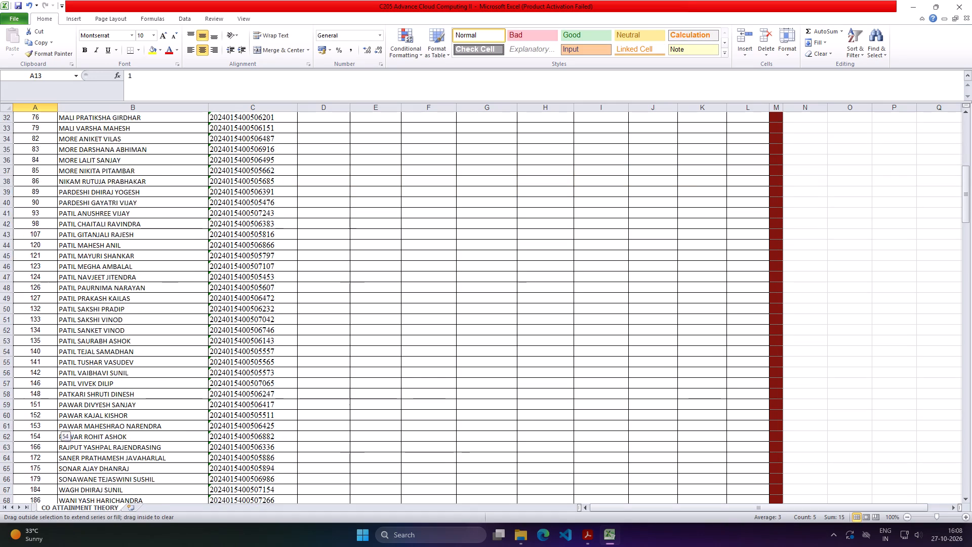
{"action": "left_click_drag", "start_coordinate": [64, 546], "coordinate": [53, 482]}
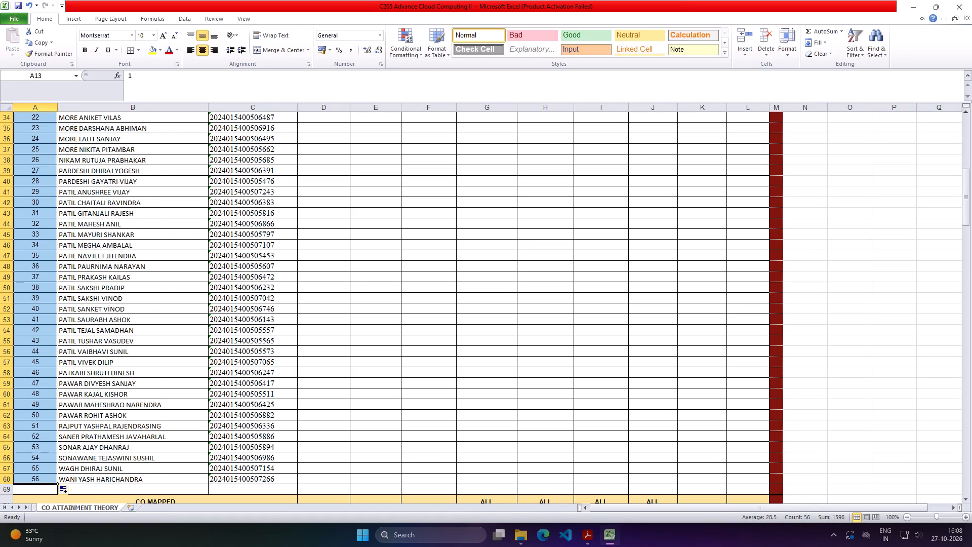
Review the renumbered student list from the first entries down to the last student row.
{"action": "scroll", "coordinate": [214, 397], "scroll_direction": "up", "scroll_amount": 6}
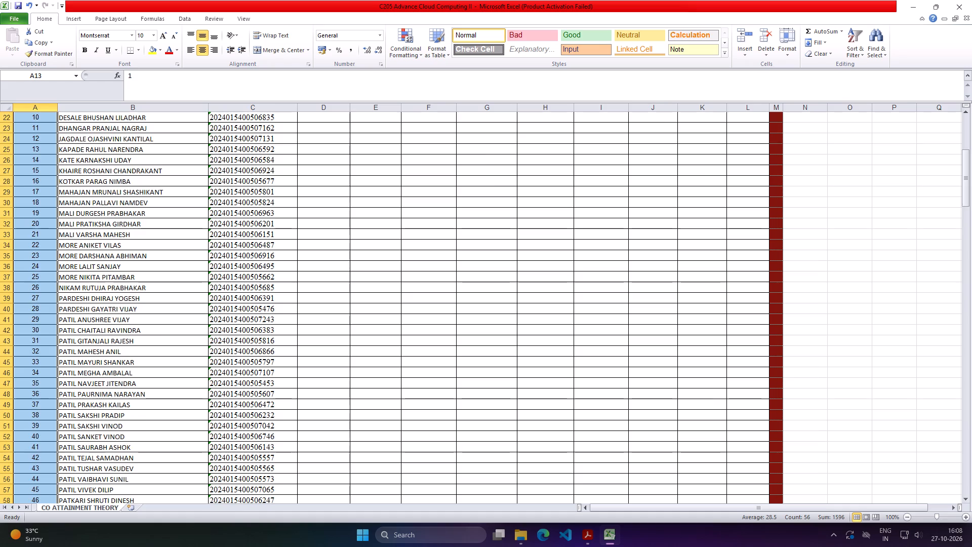
{"action": "scroll", "coordinate": [214, 397], "scroll_direction": "up", "scroll_amount": 3}
{"action": "scroll", "coordinate": [178, 395], "scroll_direction": "down", "scroll_amount": 7}
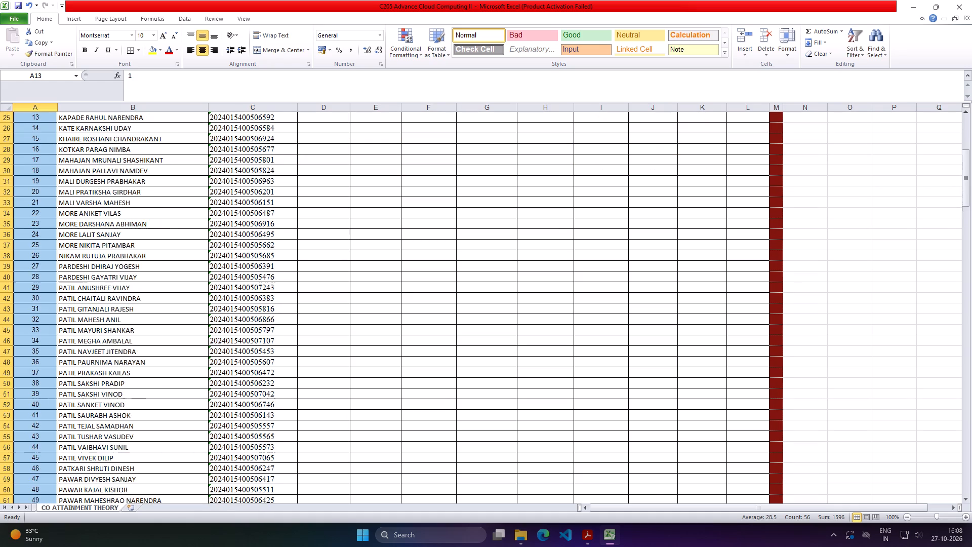
{"action": "scroll", "coordinate": [178, 395], "scroll_direction": "down", "scroll_amount": 3}
{"action": "scroll", "coordinate": [178, 395], "scroll_direction": "up", "scroll_amount": 6}
{"action": "scroll", "coordinate": [178, 395], "scroll_direction": "down", "scroll_amount": 4}
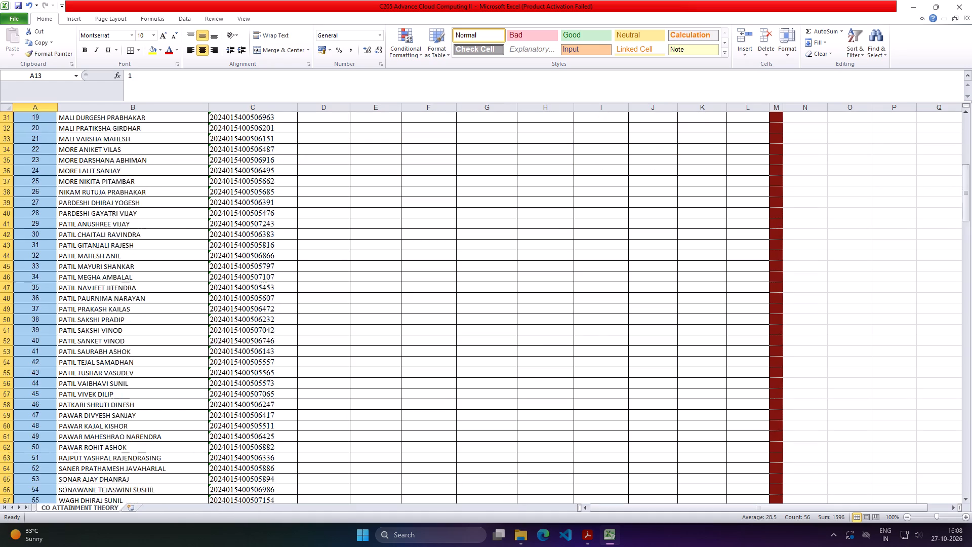
{"action": "scroll", "coordinate": [178, 395], "scroll_direction": "down", "scroll_amount": 1}
Switch to the PDF mark list in Adobe Acrobat and compare its entries 1 to 39 with the worksheet's serial numbers and names.
{"action": "key", "text": "alt+Tab"}
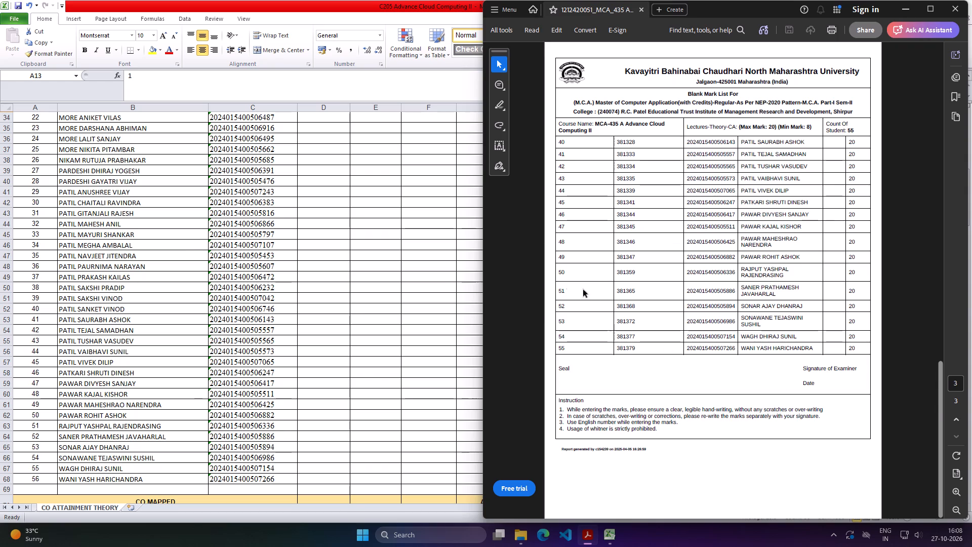
{"action": "scroll", "coordinate": [196, 244], "scroll_direction": "up", "scroll_amount": 4}
{"action": "left_click", "coordinate": [196, 241]}
{"action": "scroll", "coordinate": [196, 241], "scroll_direction": "up", "scroll_amount": 10}
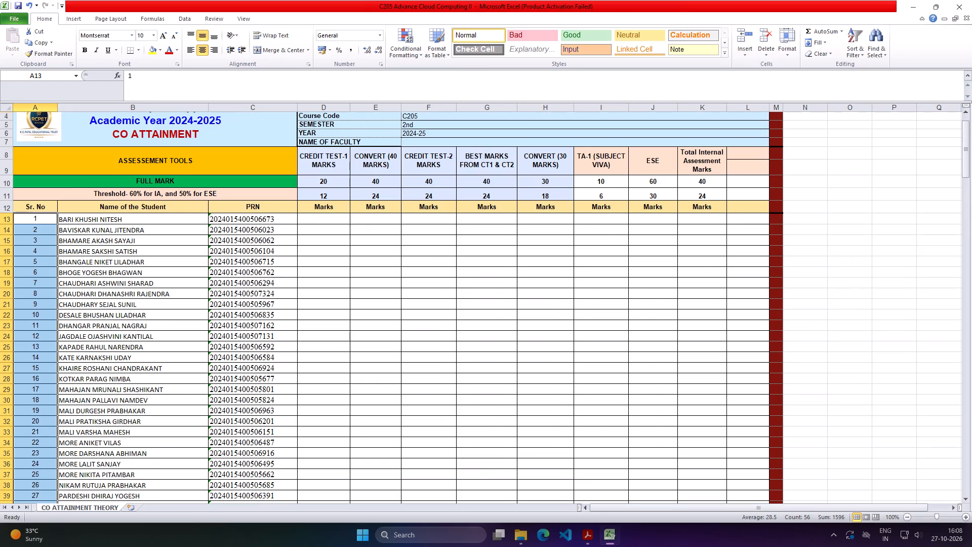
{"action": "key", "text": "alt+Tab"}
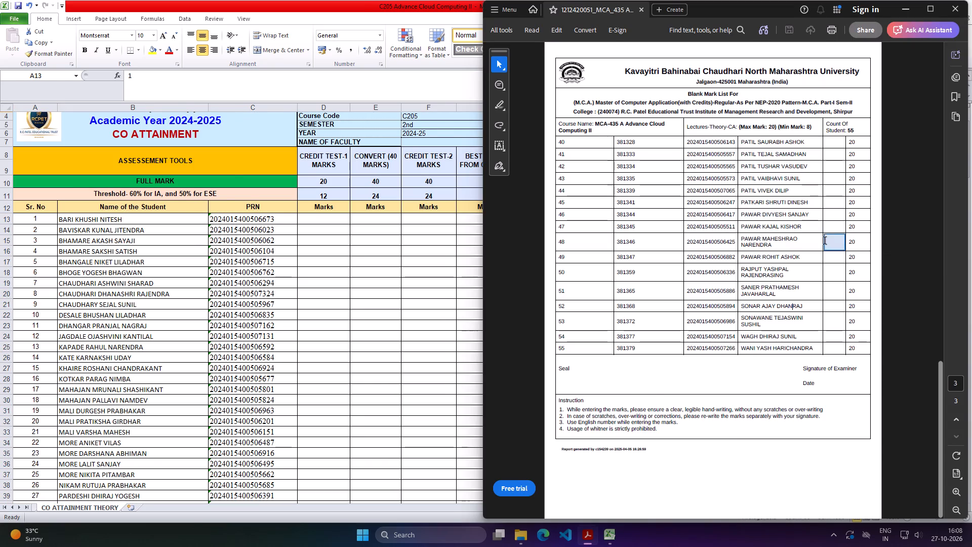
{"action": "left_click_drag", "start_coordinate": [941, 406], "coordinate": [943, 340]}
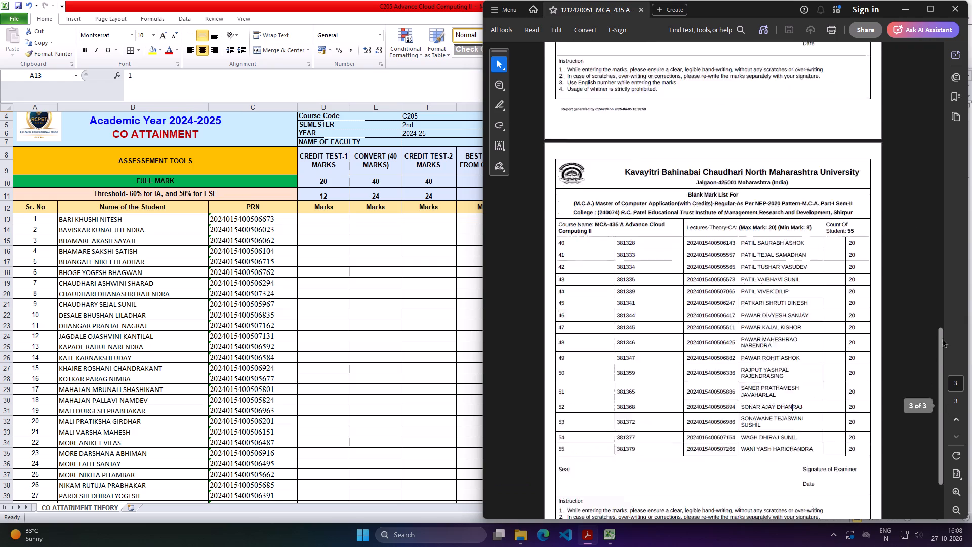
{"action": "left_click_drag", "start_coordinate": [943, 340], "coordinate": [958, 97]}
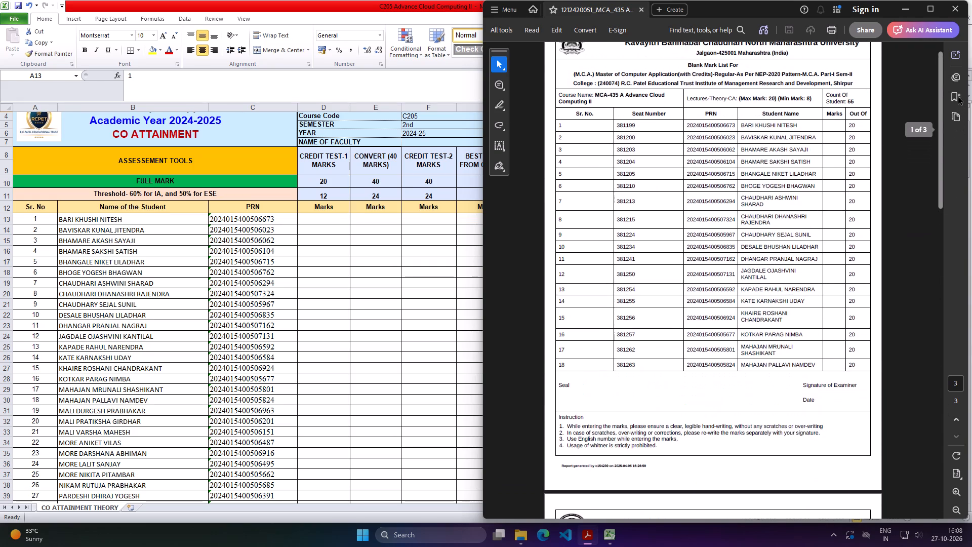
{"action": "left_click_drag", "start_coordinate": [958, 97], "coordinate": [958, 98]}
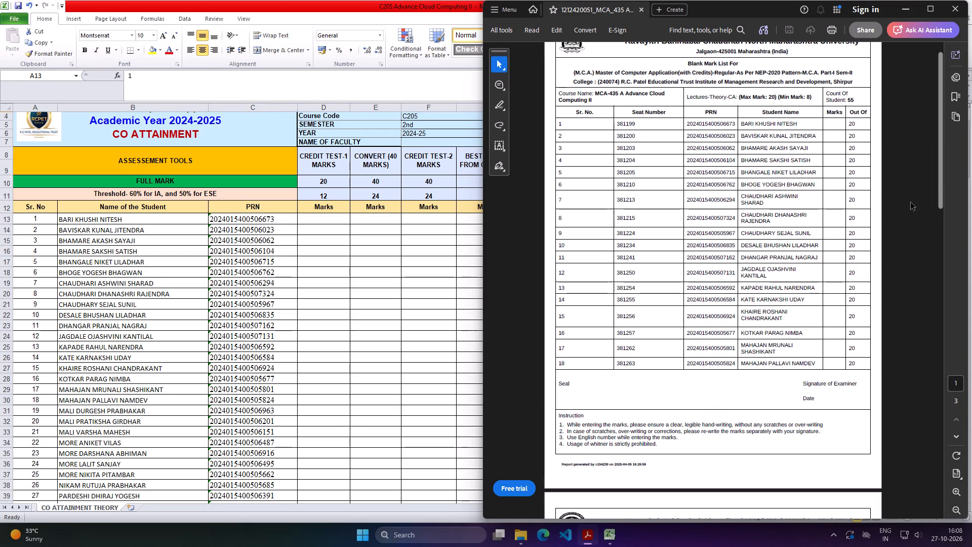
{"action": "left_click_drag", "start_coordinate": [941, 180], "coordinate": [934, 318]}
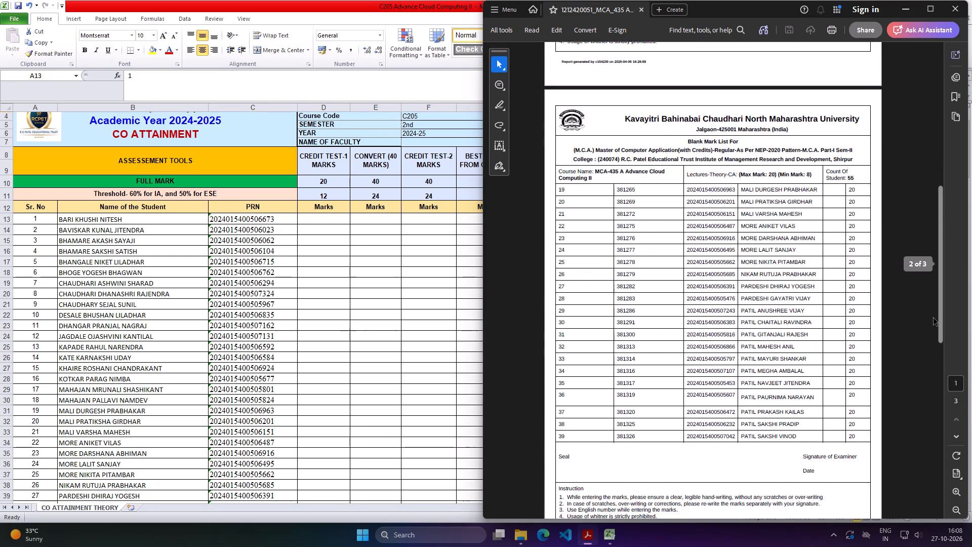
{"action": "left_click_drag", "start_coordinate": [934, 318], "coordinate": [934, 319]}
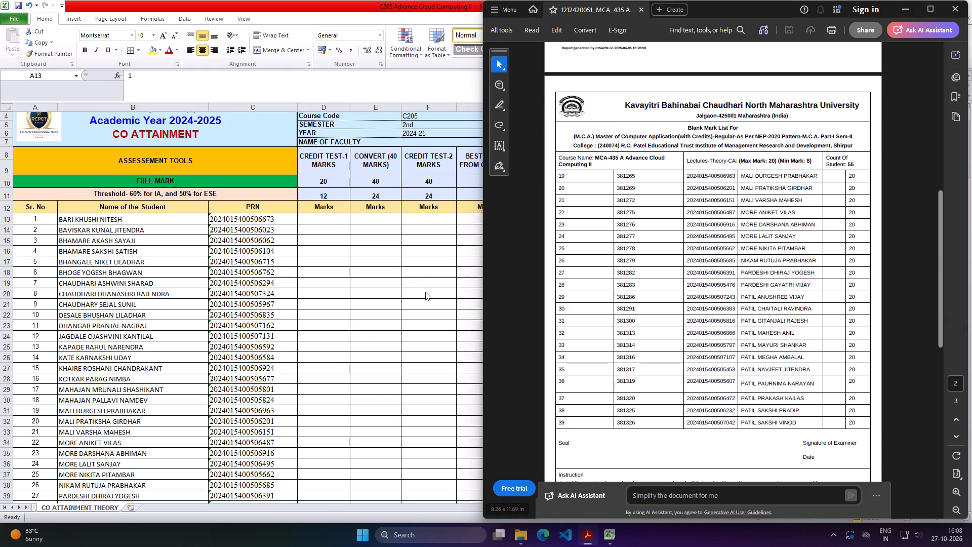
{"action": "left_click", "coordinate": [252, 290]}
{"action": "scroll", "coordinate": [305, 288], "scroll_direction": "down", "scroll_amount": 5}
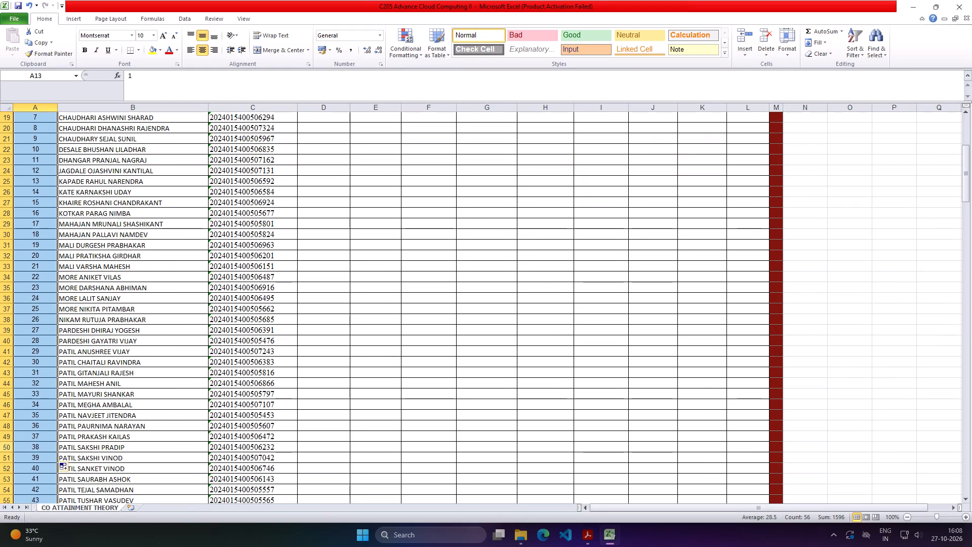
{"action": "key", "text": "alt+Tab"}
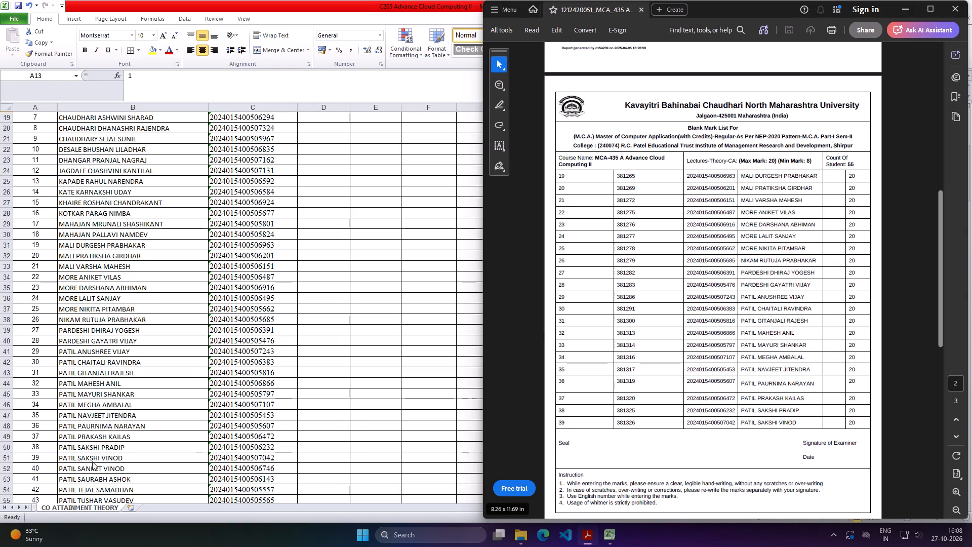
Compare entries 40 to 55 of the PDF mark list with the remaining student rows of the worksheet.
{"action": "left_click_drag", "start_coordinate": [943, 285], "coordinate": [949, 432]}
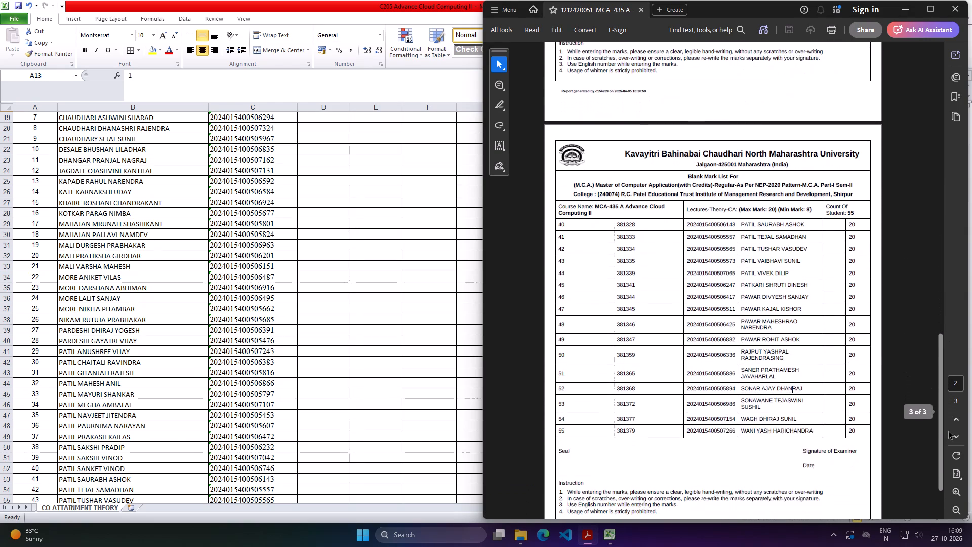
{"action": "left_click_drag", "start_coordinate": [949, 432], "coordinate": [950, 433]}
{"action": "left_click", "coordinate": [306, 384]}
{"action": "scroll", "coordinate": [306, 384], "scroll_direction": "down", "scroll_amount": 3}
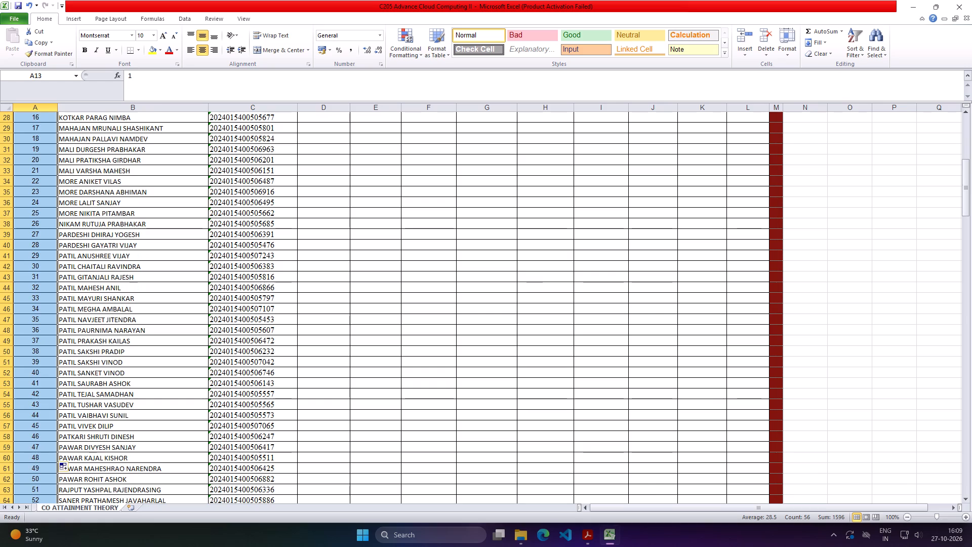
{"action": "scroll", "coordinate": [306, 384], "scroll_direction": "down", "scroll_amount": 2}
{"action": "key", "text": "alt+Tab"}
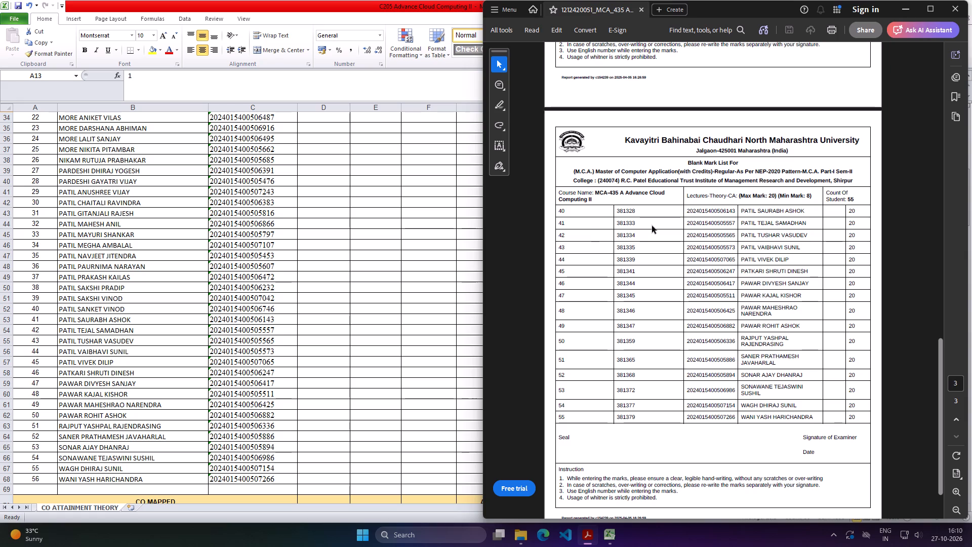
{"action": "scroll", "coordinate": [652, 226], "scroll_direction": "up", "scroll_amount": 2}
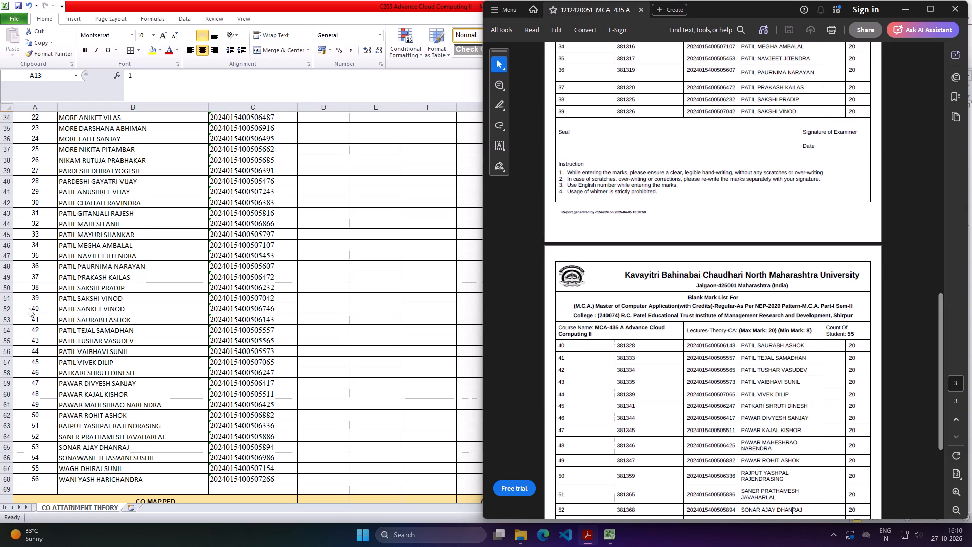
Delete row 52, the student with serial number 40 who is missing from the mark list.
{"action": "left_click", "coordinate": [3, 307]}
{"action": "left_click", "coordinate": [8, 307]}
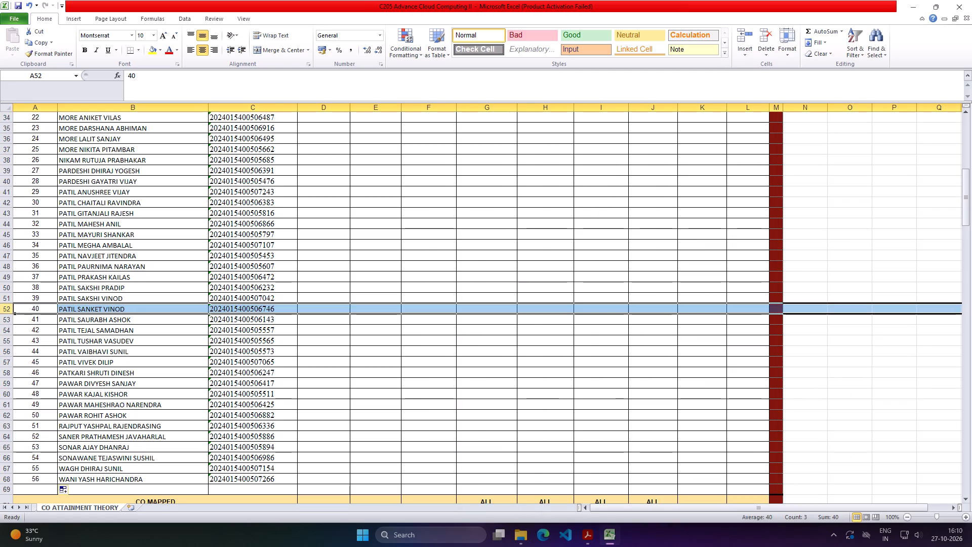
{"action": "key", "text": "Delete"}
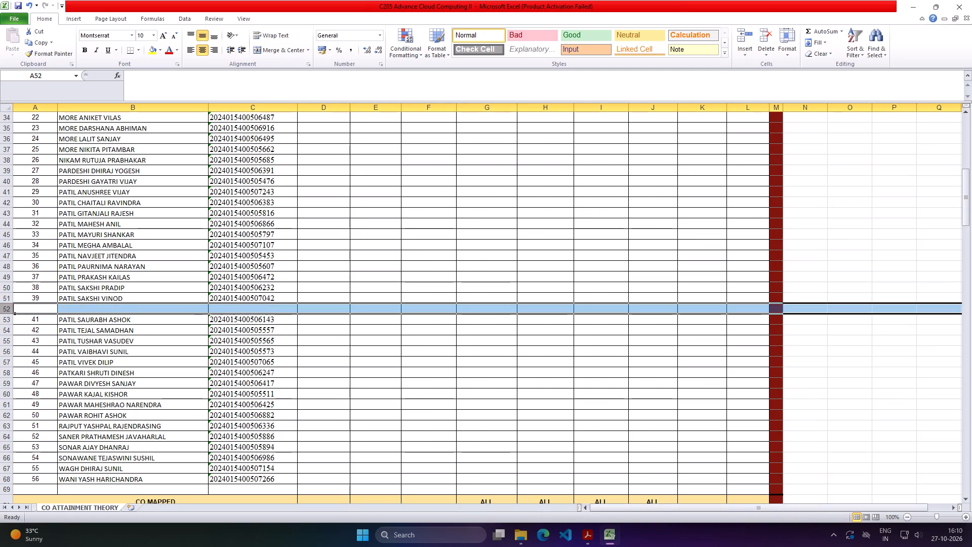
{"action": "right_click", "coordinate": [10, 313]}
{"action": "right_click", "coordinate": [7, 308]}
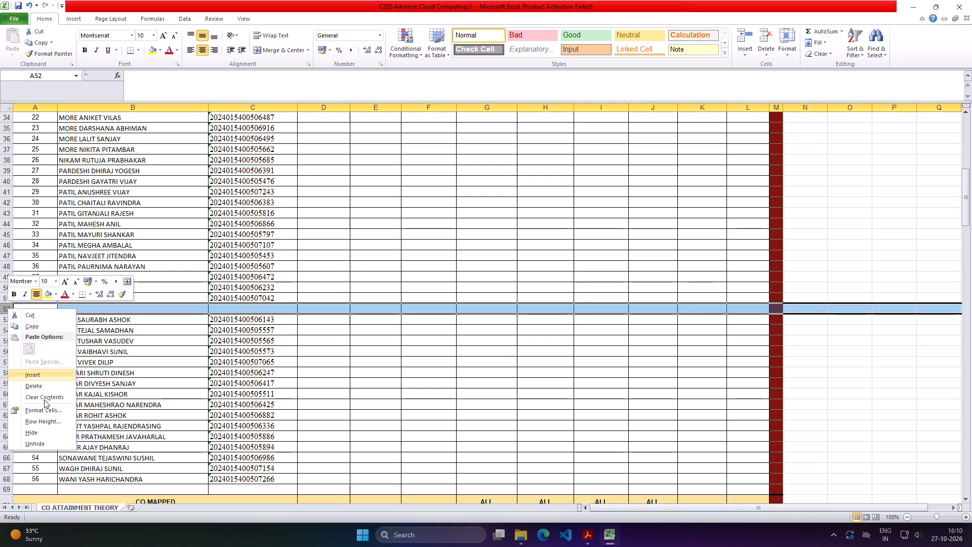
{"action": "left_click", "coordinate": [37, 383]}
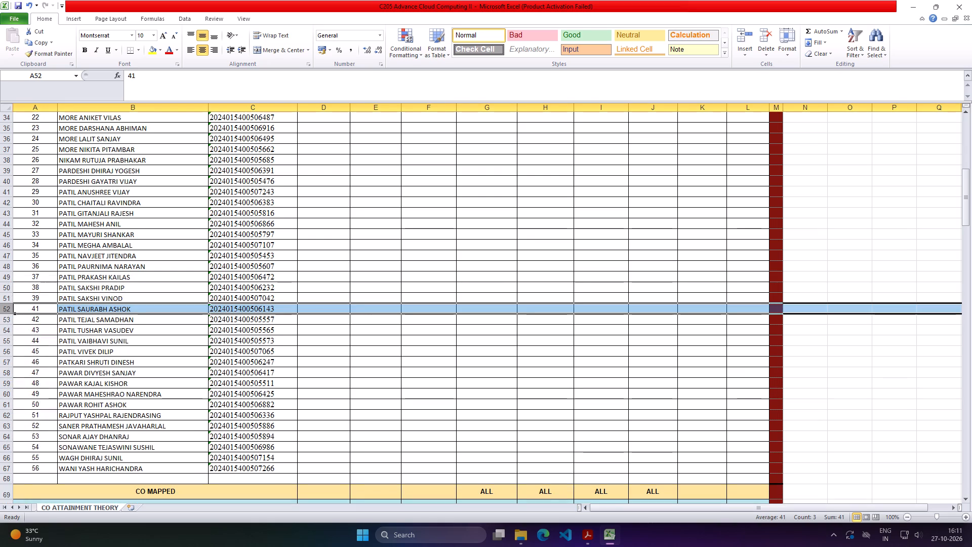
Renumber the Sr. No column by extending the series from rows 45 to 51 down to 55 in row 67.
{"action": "left_click", "coordinate": [41, 300]}
{"action": "left_click_drag", "start_coordinate": [40, 232], "coordinate": [40, 293]}
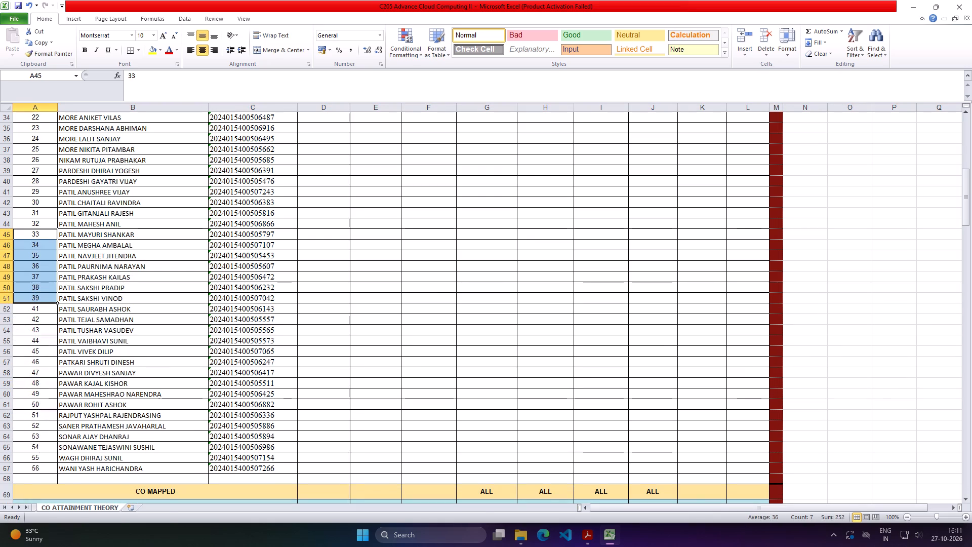
{"action": "left_click_drag", "start_coordinate": [57, 301], "coordinate": [57, 472]}
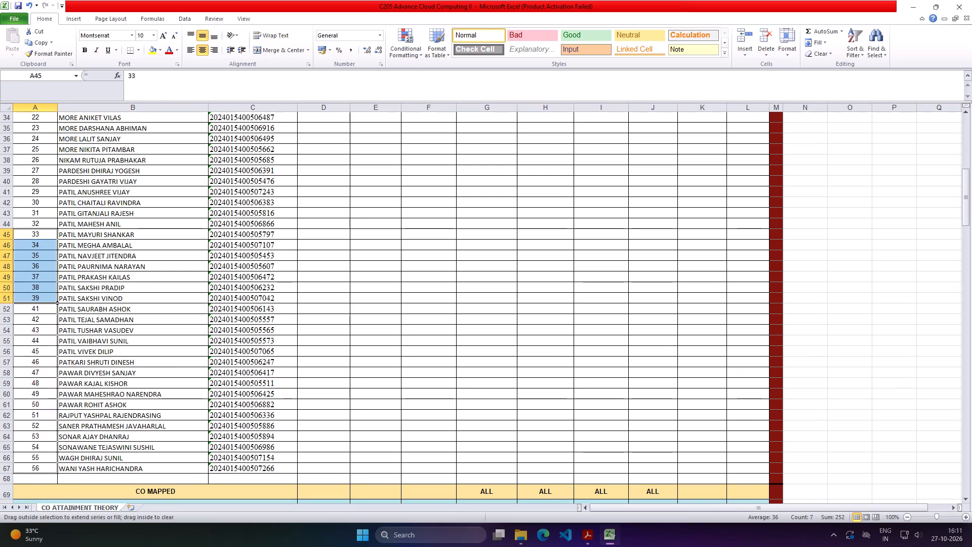
Save and close the C205 Advance Cloud Computing II workbook, and close the PDF mark list.
{"action": "key", "text": "alt+Tab"}
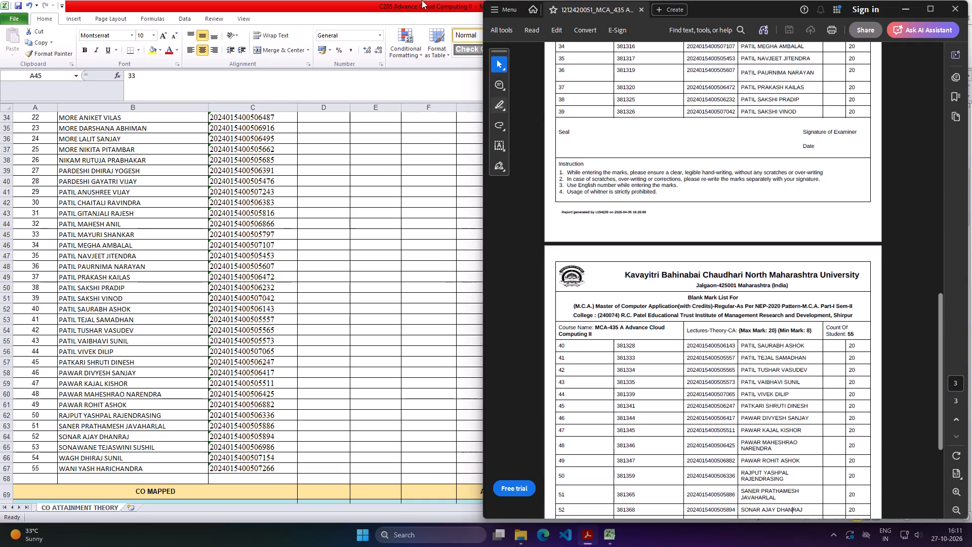
{"action": "left_click", "coordinate": [399, 8]}
{"action": "key", "text": "ctrl+s"}
{"action": "key", "text": "ctrl+s"}
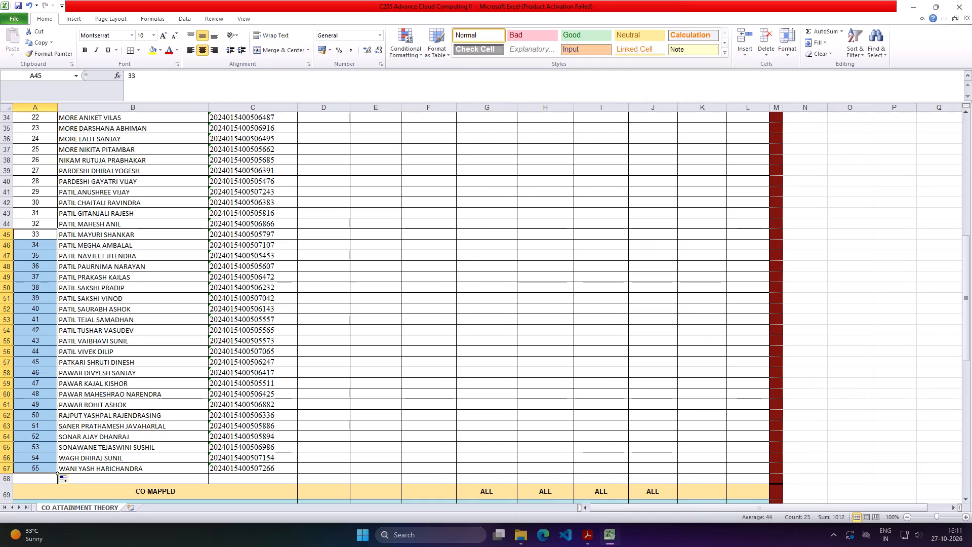
{"action": "key", "text": "ctrl+s"}
{"action": "key", "text": "ctrl+s"}
{"action": "key", "text": "ctrl+s"}
{"action": "key", "text": "ctrl+s"}
{"action": "key", "text": "alt+F4"}
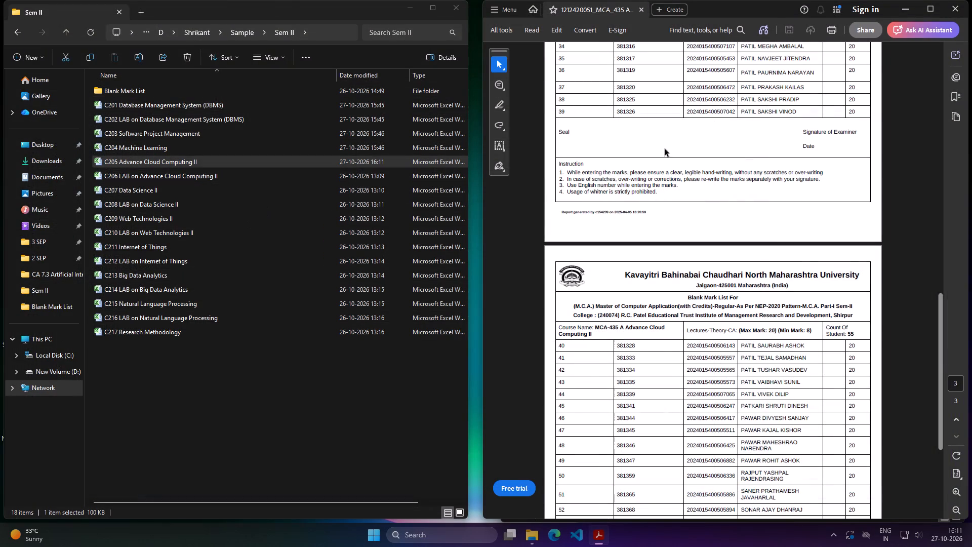
{"action": "left_click", "coordinate": [961, 10]}
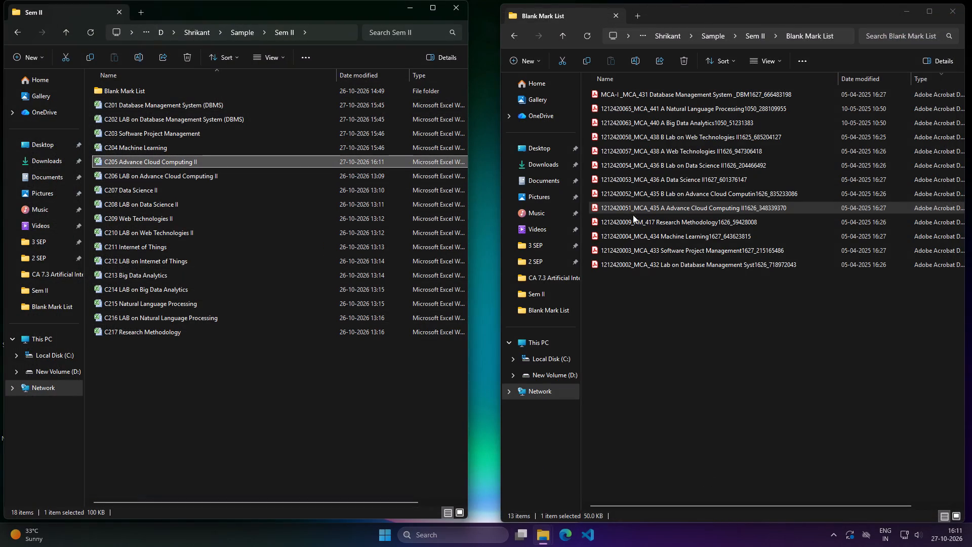
Open the C206 LAB on Advance Cloud Computing II workbook and place its restored window beside the Sem II folder window.
{"action": "double_click", "coordinate": [212, 170]}
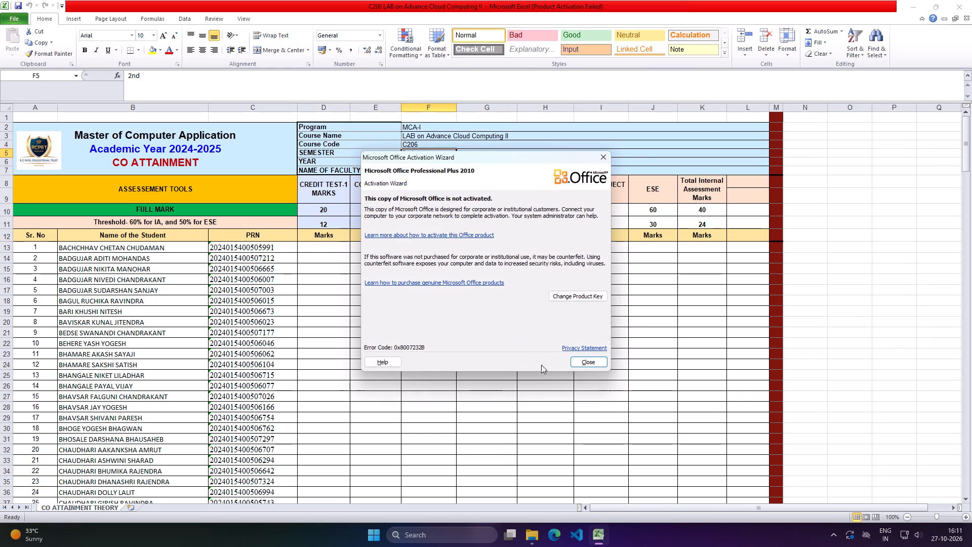
{"action": "left_click", "coordinate": [602, 153]}
{"action": "left_click", "coordinate": [938, 4]}
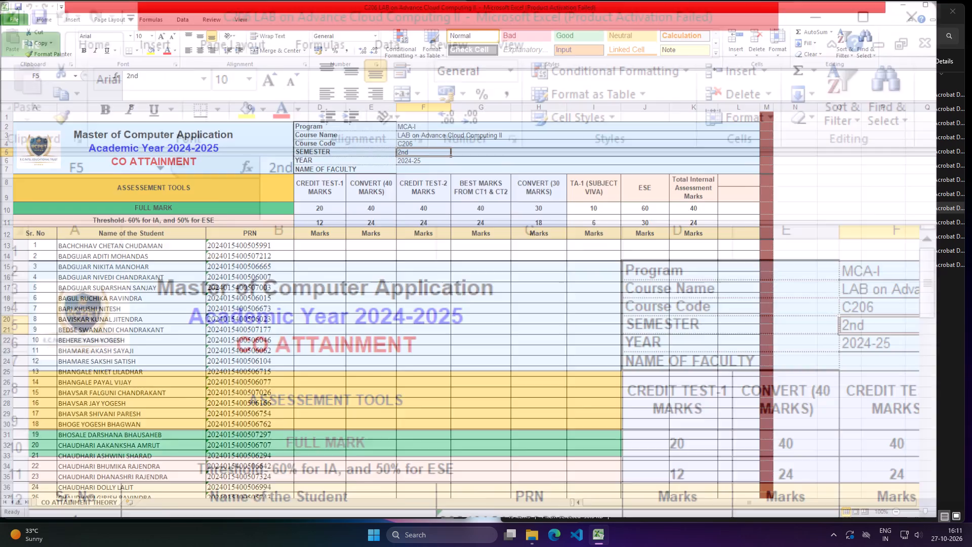
{"action": "left_click_drag", "start_coordinate": [320, 22], "coordinate": [706, 39]}
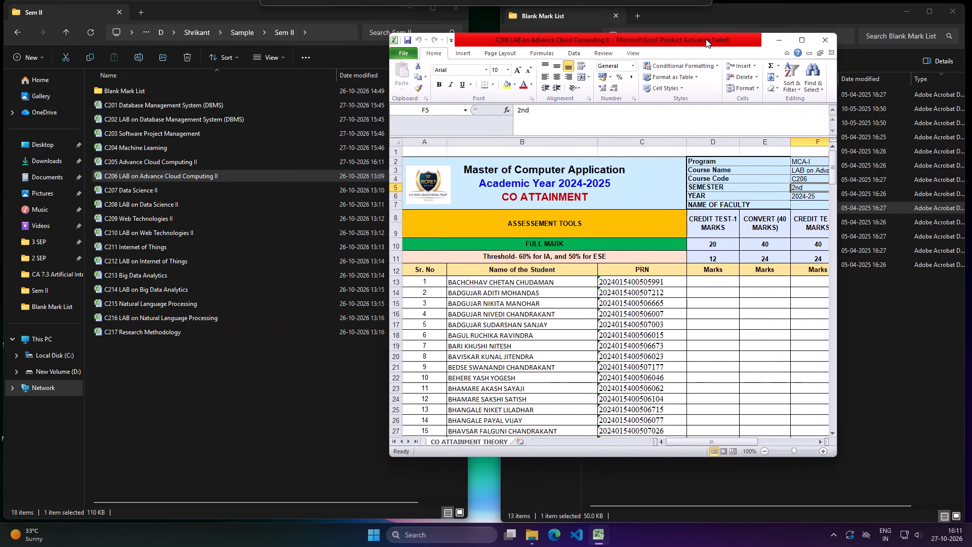
{"action": "left_click_drag", "start_coordinate": [706, 39], "coordinate": [802, 5]}
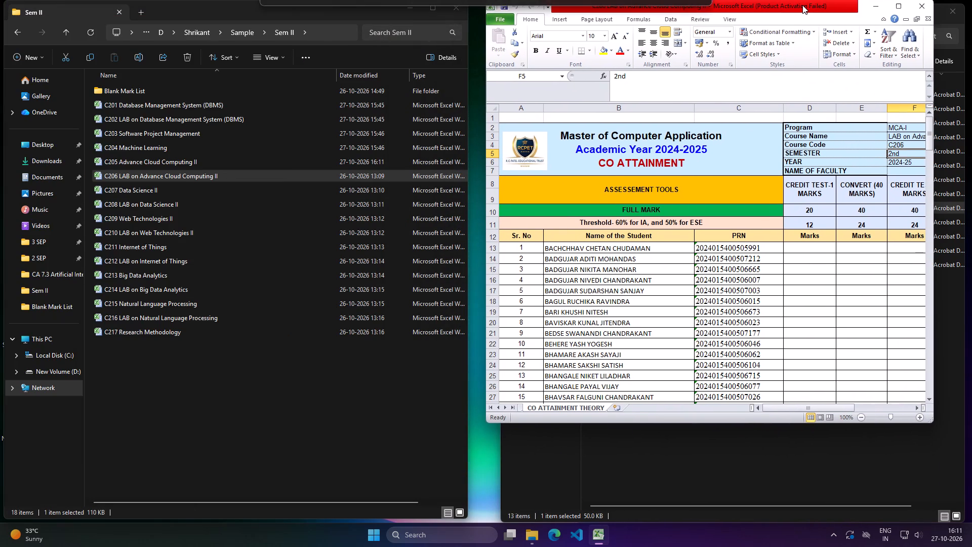
{"action": "left_click_drag", "start_coordinate": [802, 5], "coordinate": [812, 8]}
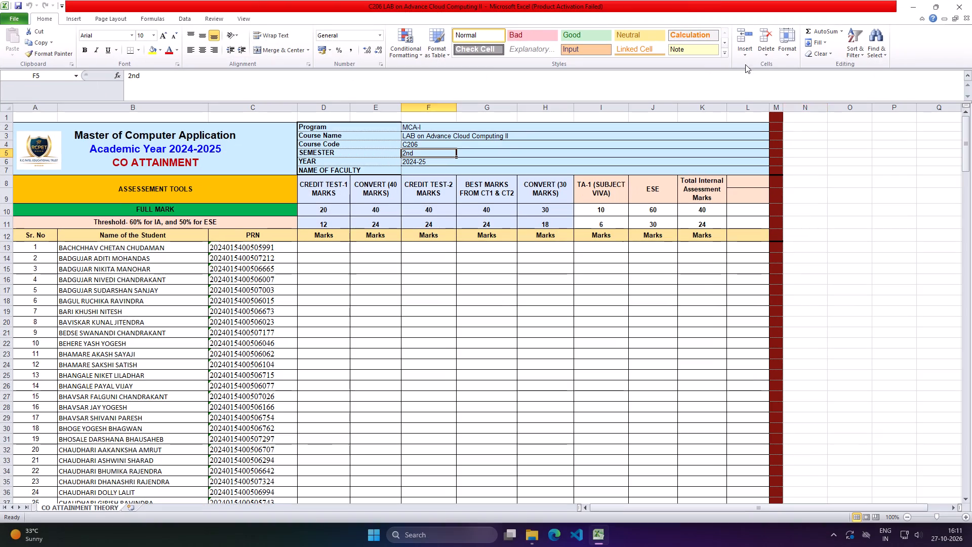
{"action": "left_click", "coordinate": [937, 5]}
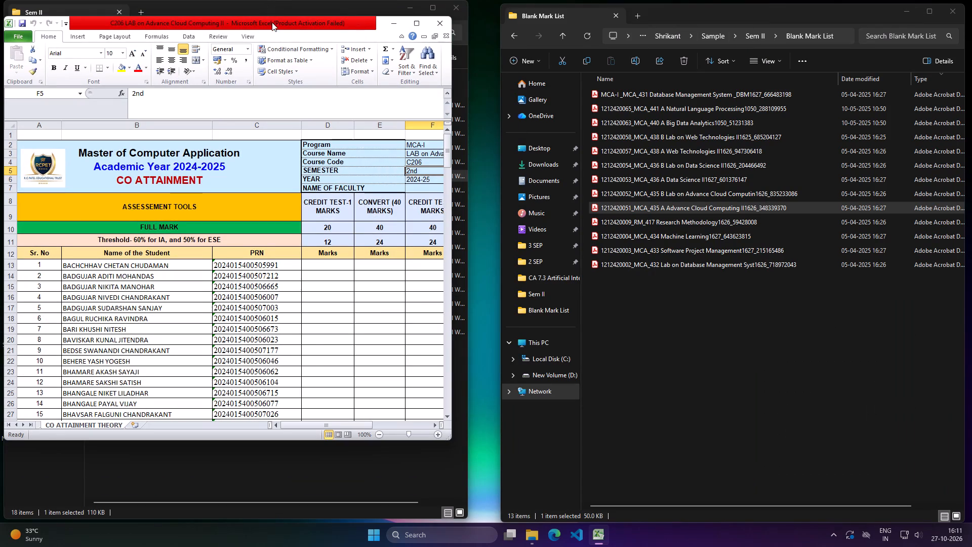
{"action": "left_click_drag", "start_coordinate": [272, 22], "coordinate": [791, 63]}
{"action": "left_click_drag", "start_coordinate": [804, 56], "coordinate": [812, 12]}
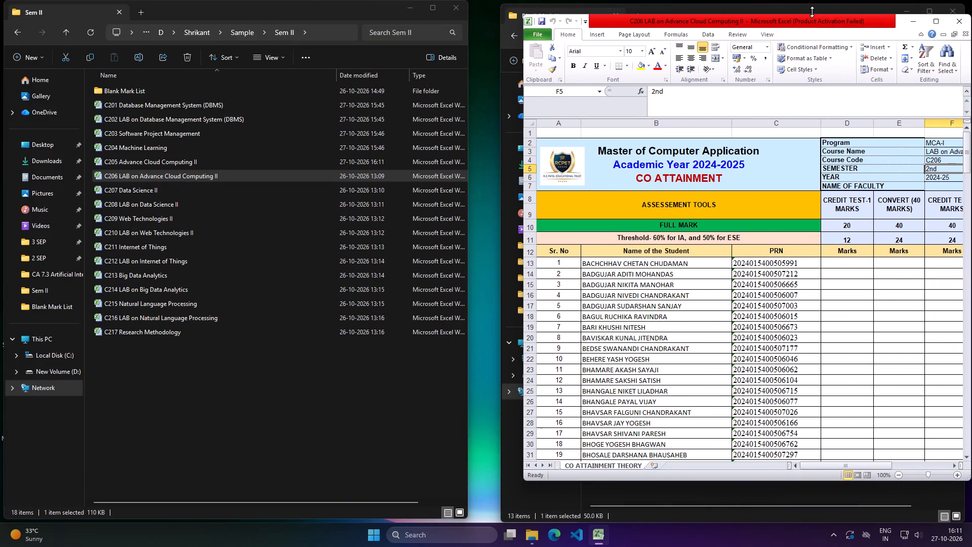
{"action": "left_click_drag", "start_coordinate": [812, 12], "coordinate": [814, 0]}
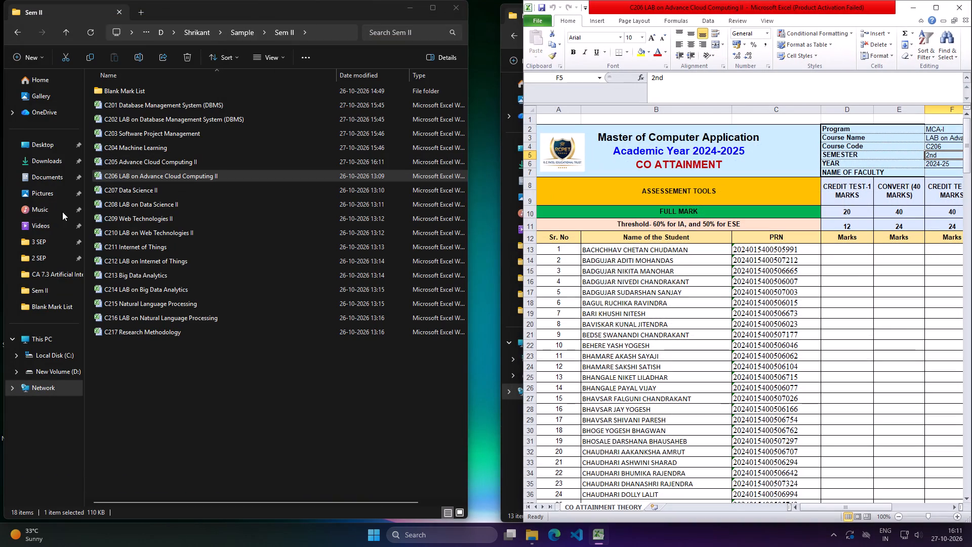
Open the C205 Advance Cloud Computing II workbook and copy its student rows 13 to 68.
{"action": "double_click", "coordinate": [164, 166]}
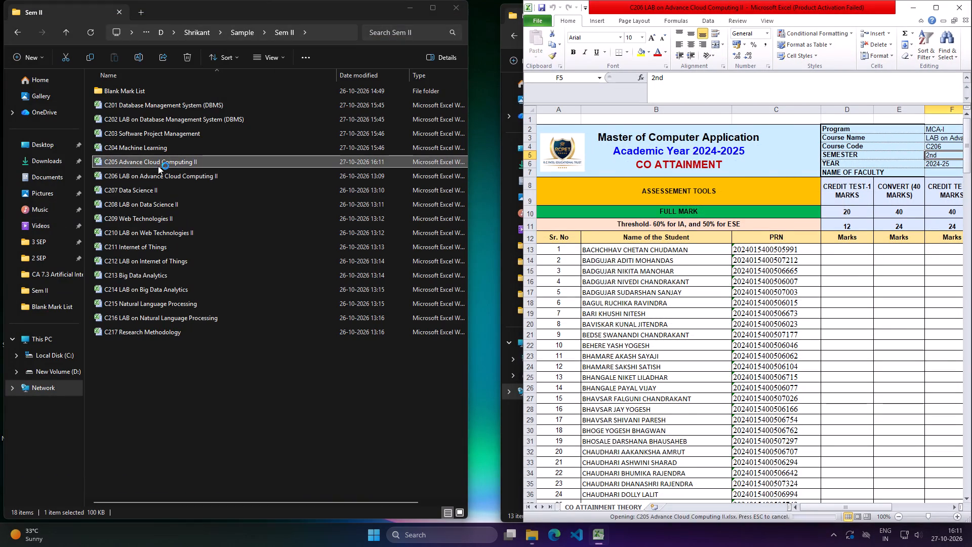
{"action": "left_click", "coordinate": [798, 475]}
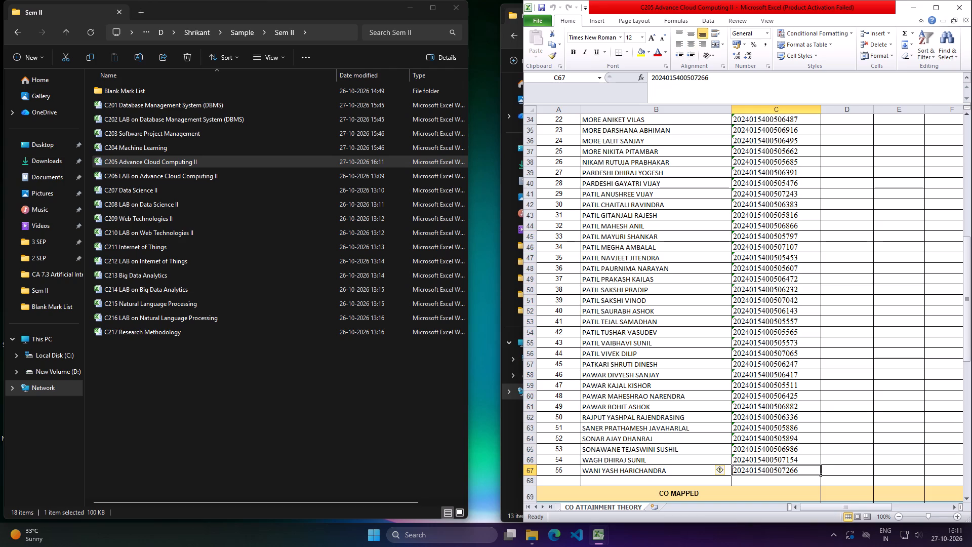
{"action": "scroll", "coordinate": [556, 169], "scroll_direction": "up", "scroll_amount": 11}
{"action": "scroll", "coordinate": [539, 252], "scroll_direction": "down", "scroll_amount": 3}
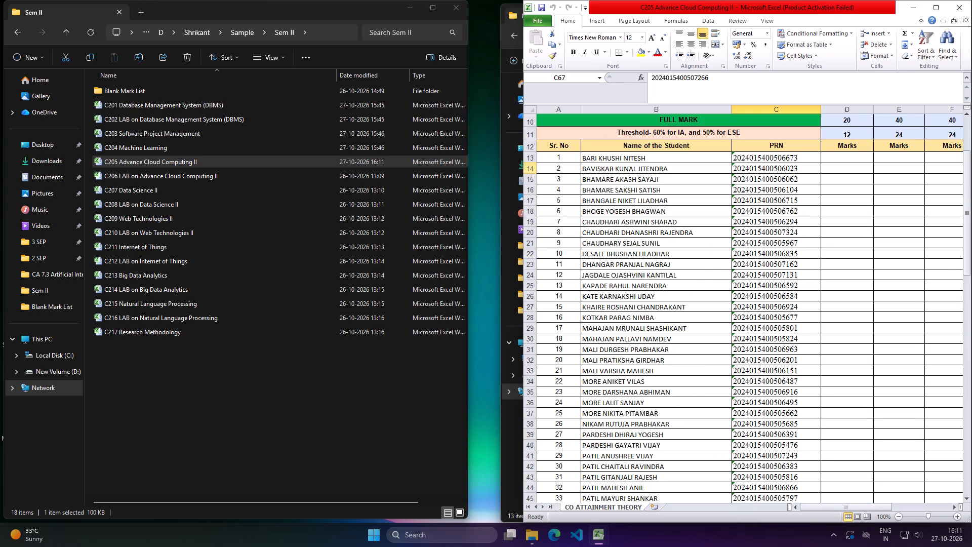
{"action": "left_click_drag", "start_coordinate": [535, 159], "coordinate": [537, 507]}
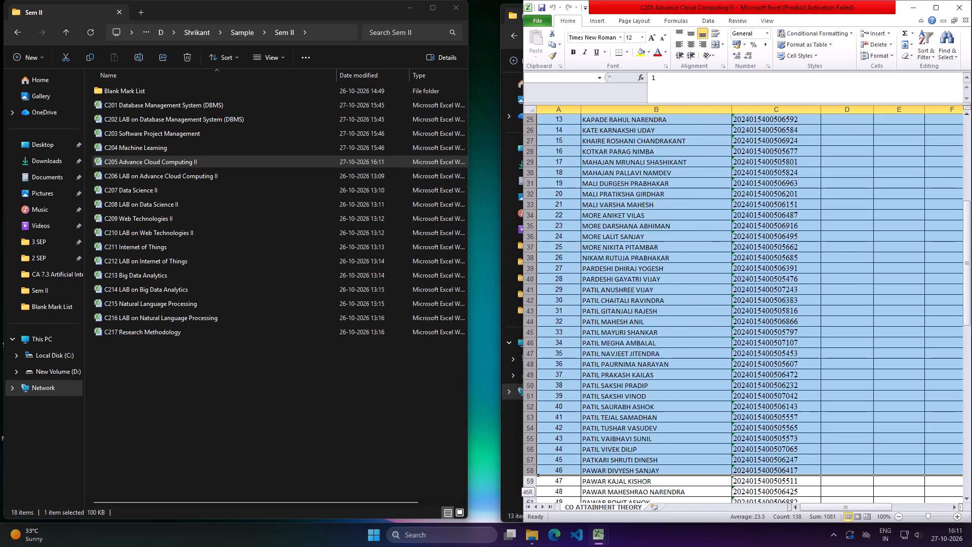
{"action": "left_click_drag", "start_coordinate": [537, 507], "coordinate": [541, 458]}
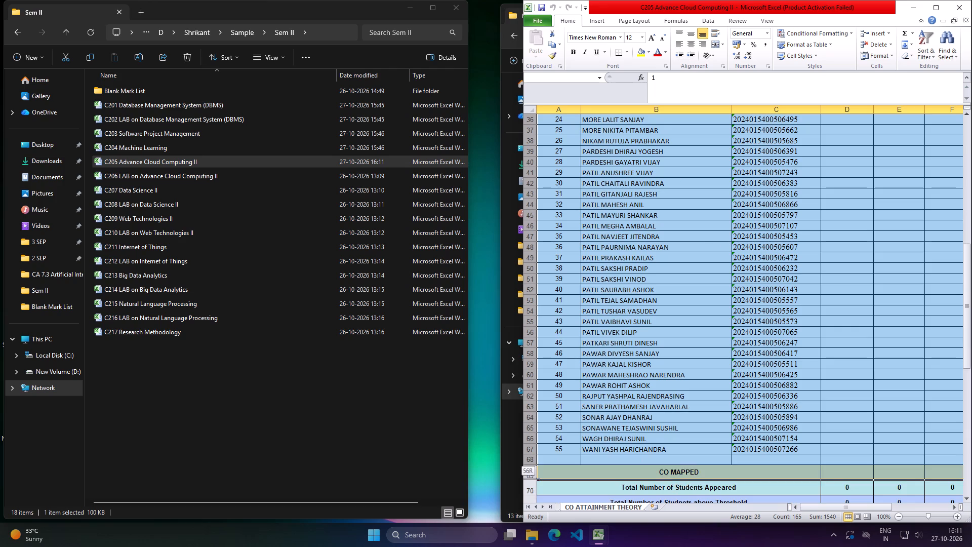
{"action": "left_click_drag", "start_coordinate": [541, 458], "coordinate": [538, 456]}
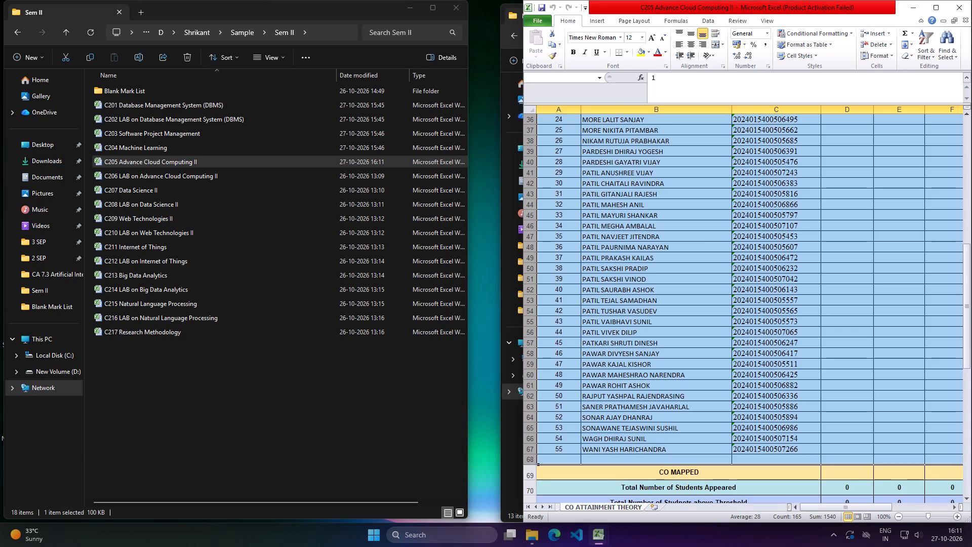
{"action": "key", "text": "ctrl+c"}
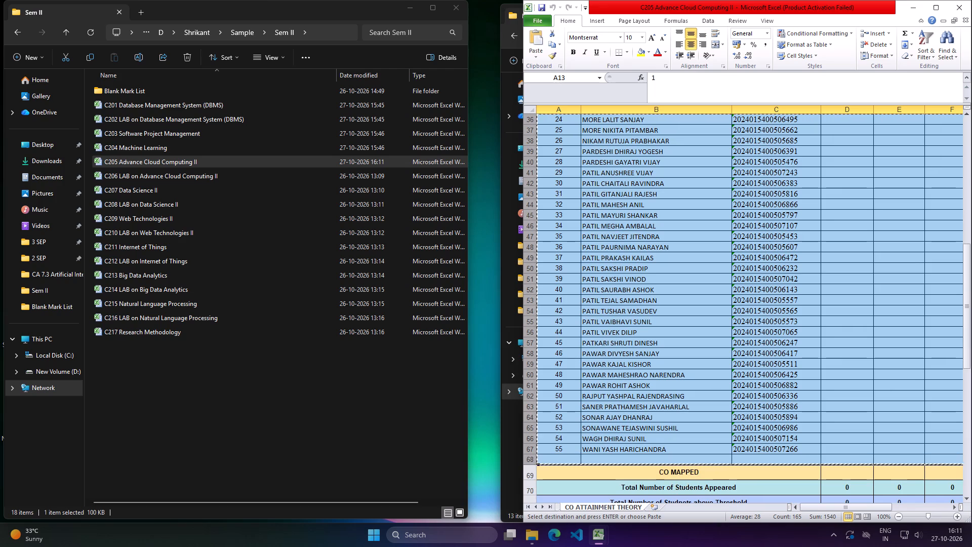
Switch to the C206 workbook and paste the copied student rows over its list from row 13.
{"action": "key", "text": "alt+Tab"}
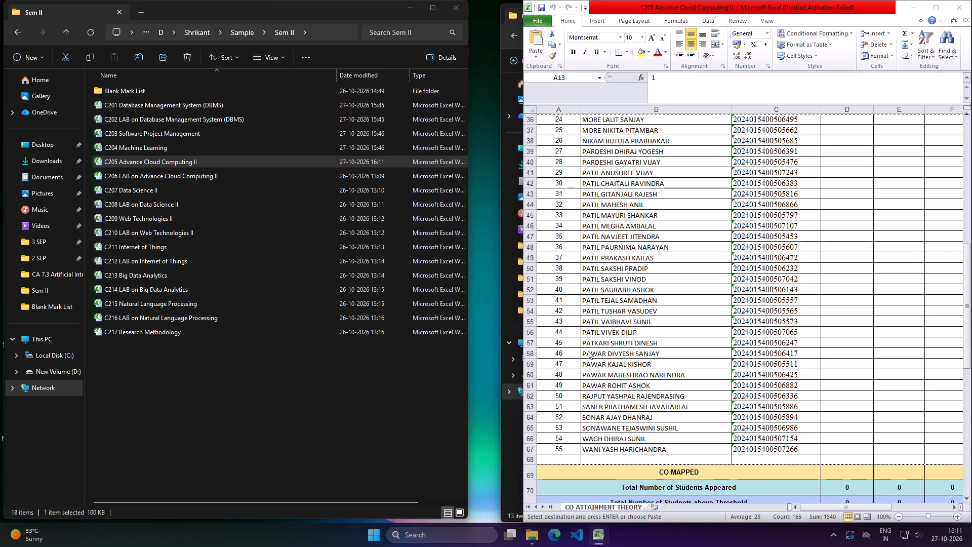
{"action": "key", "text": "alt+Tab"}
{"action": "key", "text": "alt+Tab"}
{"action": "key", "text": "alt+Tab"}
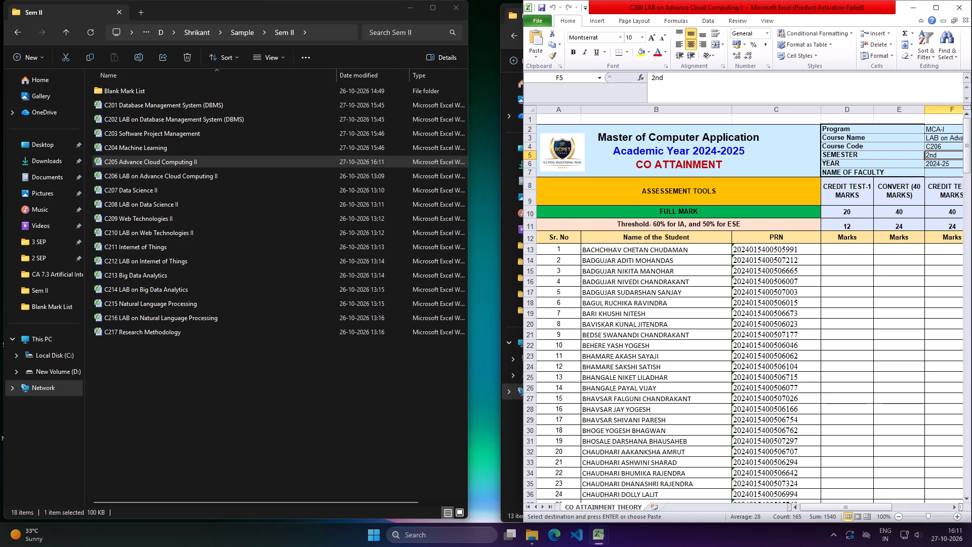
{"action": "left_click_drag", "start_coordinate": [531, 247], "coordinate": [560, 546]}
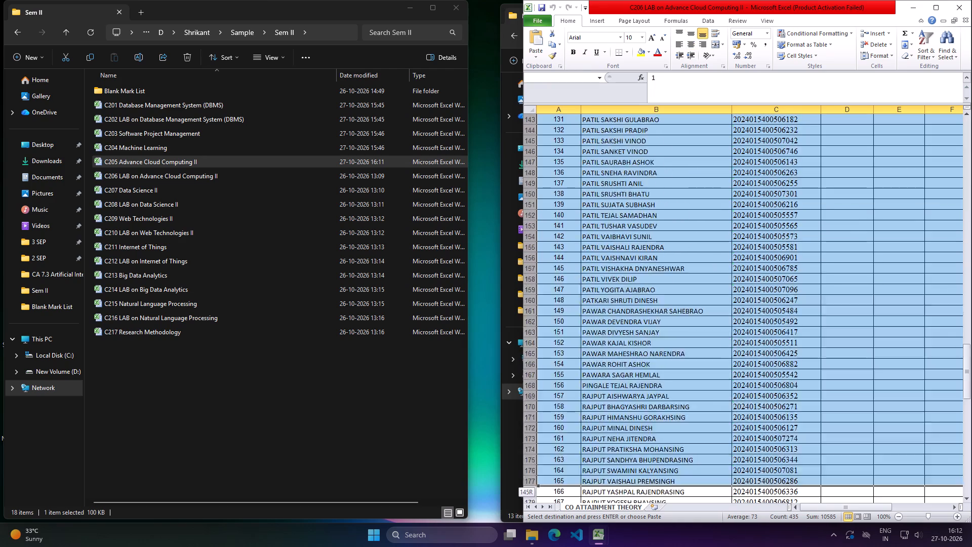
{"action": "left_click_drag", "start_coordinate": [560, 546], "coordinate": [552, 184]}
{"action": "key", "text": "ctrl+v"}
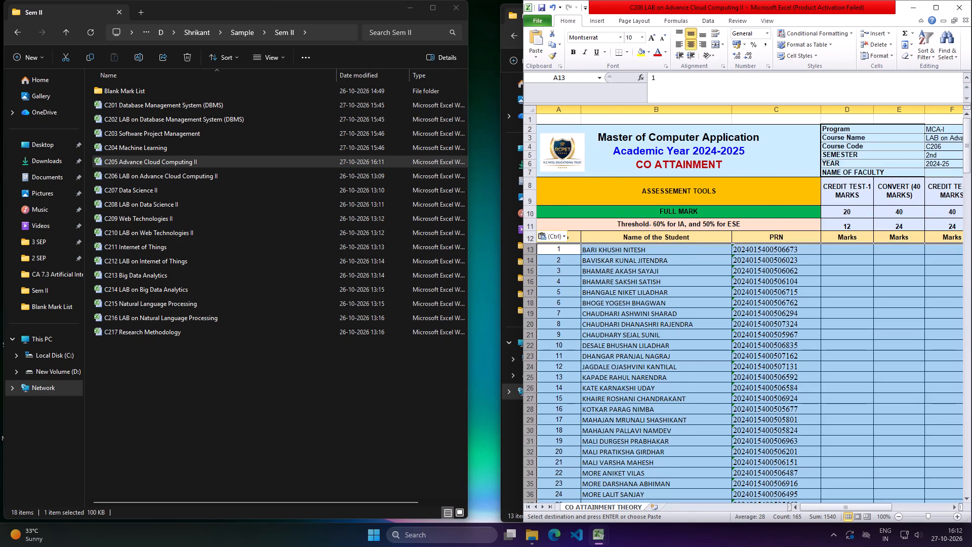
Delete the leftover student rows 69 to 199 below the pasted list in the C206 workbook.
{"action": "scroll", "coordinate": [582, 292], "scroll_direction": "down", "scroll_amount": 16}
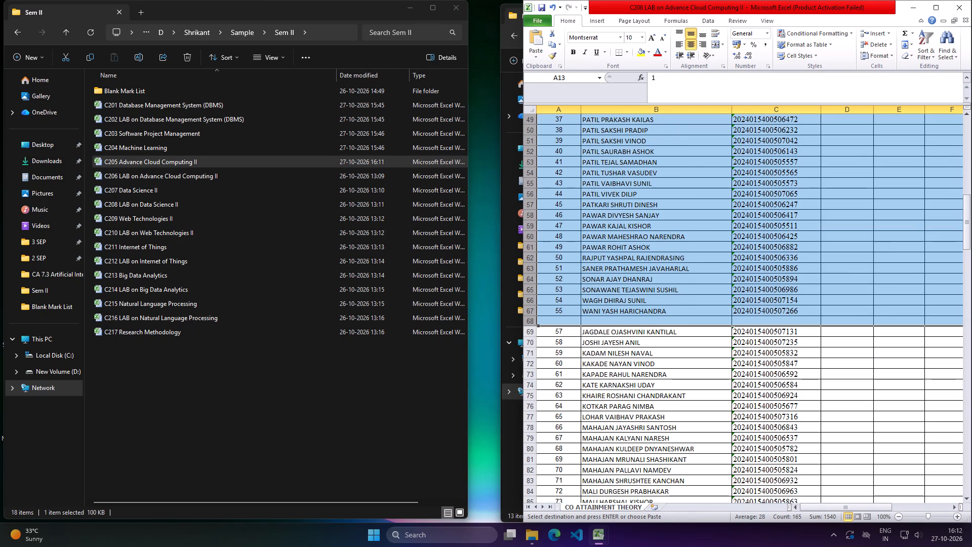
{"action": "left_click", "coordinate": [525, 332]}
{"action": "left_click_drag", "start_coordinate": [533, 331], "coordinate": [543, 405]}
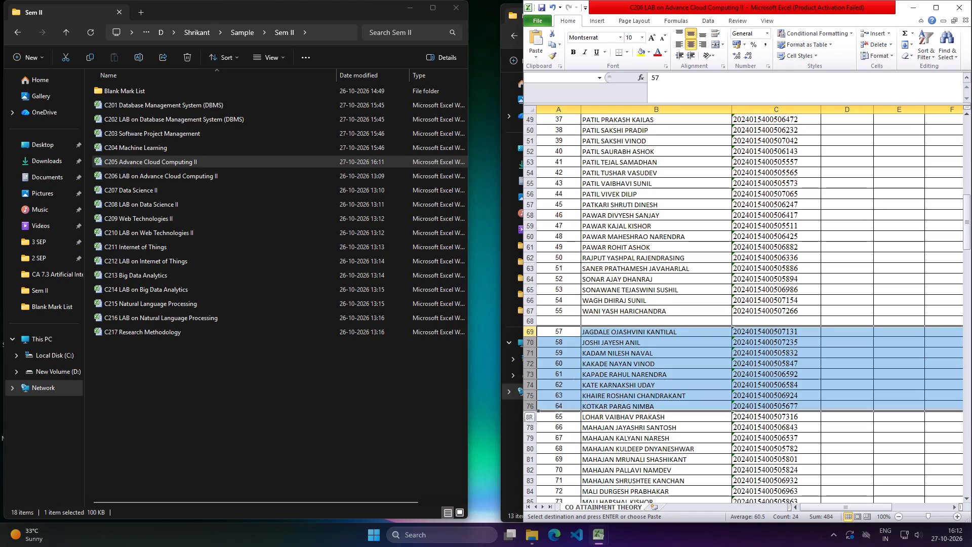
{"action": "left_click_drag", "start_coordinate": [543, 405], "coordinate": [551, 502]}
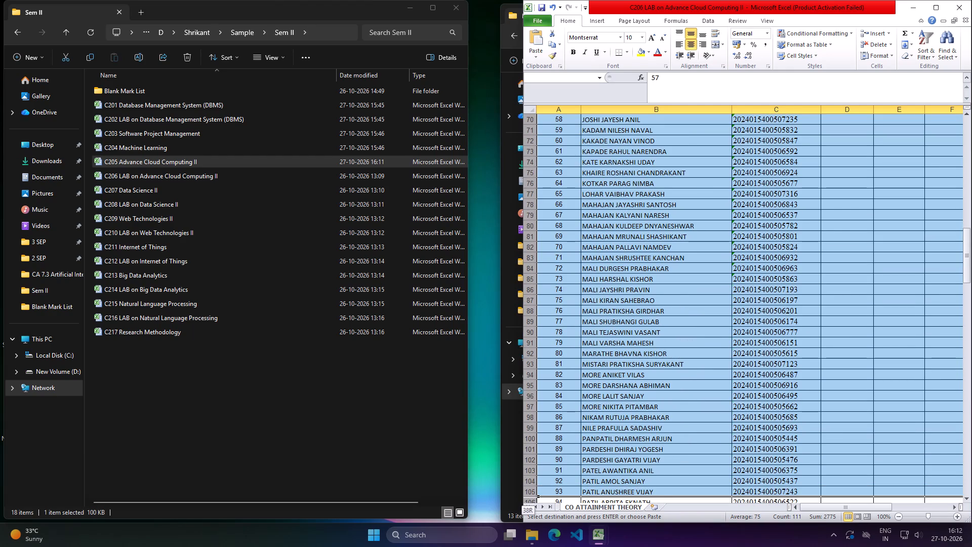
{"action": "left_click_drag", "start_coordinate": [551, 502], "coordinate": [542, 514]}
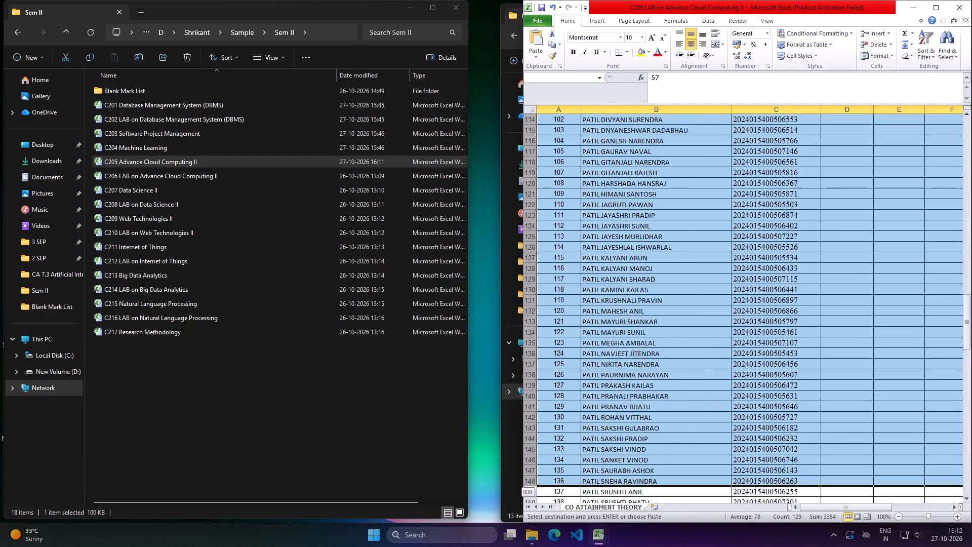
{"action": "left_click_drag", "start_coordinate": [542, 514], "coordinate": [544, 510]}
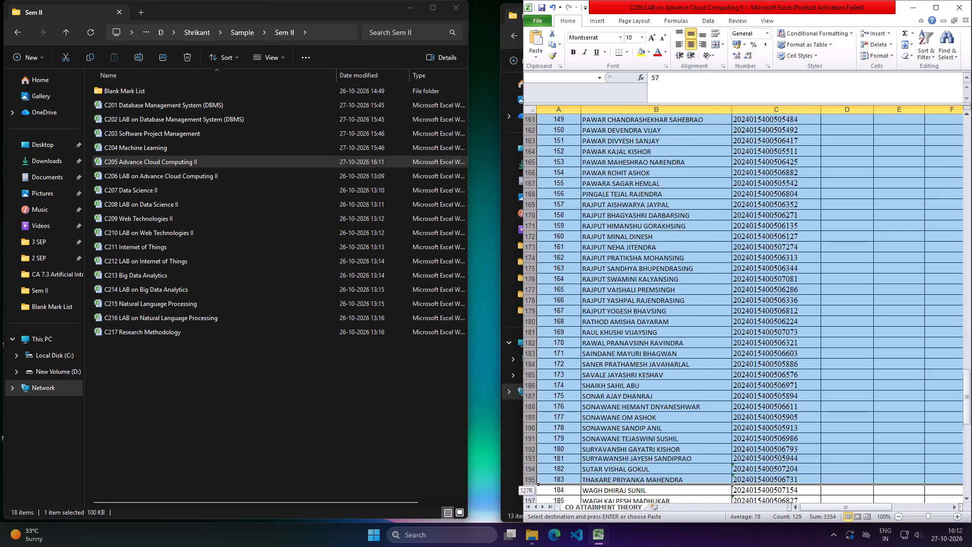
{"action": "left_click_drag", "start_coordinate": [544, 510], "coordinate": [541, 449]}
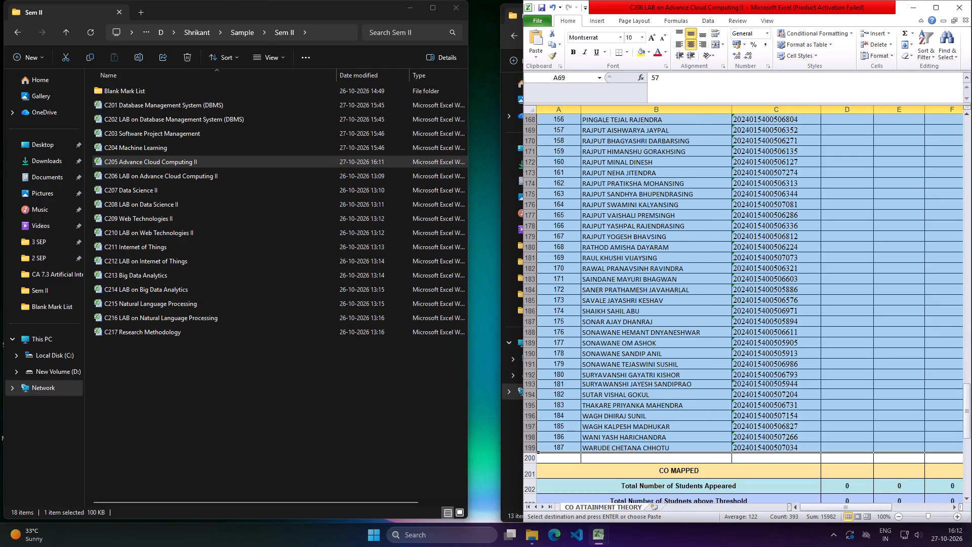
{"action": "right_click", "coordinate": [534, 423]}
{"action": "left_click", "coordinate": [566, 357]}
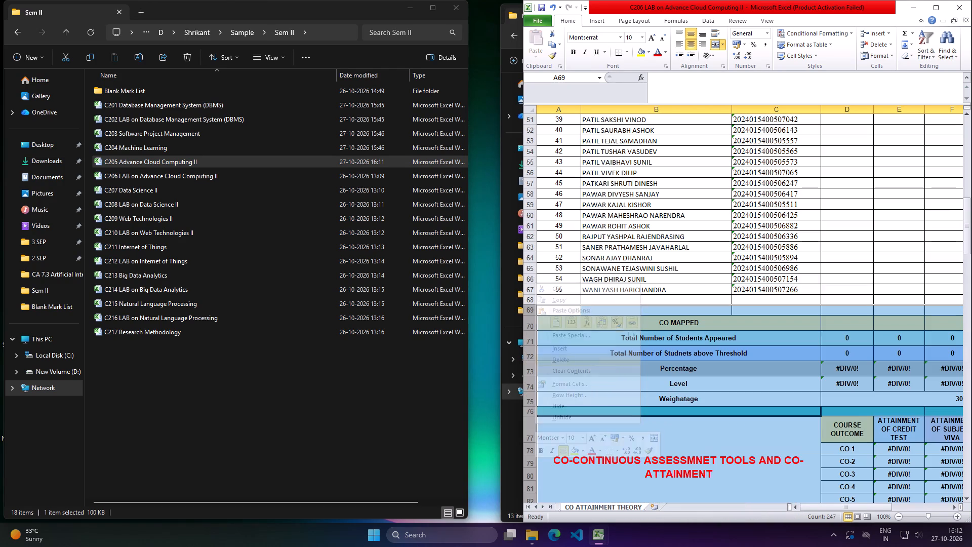
{"action": "left_click", "coordinate": [597, 299]}
{"action": "scroll", "coordinate": [683, 304], "scroll_direction": "up", "scroll_amount": 1}
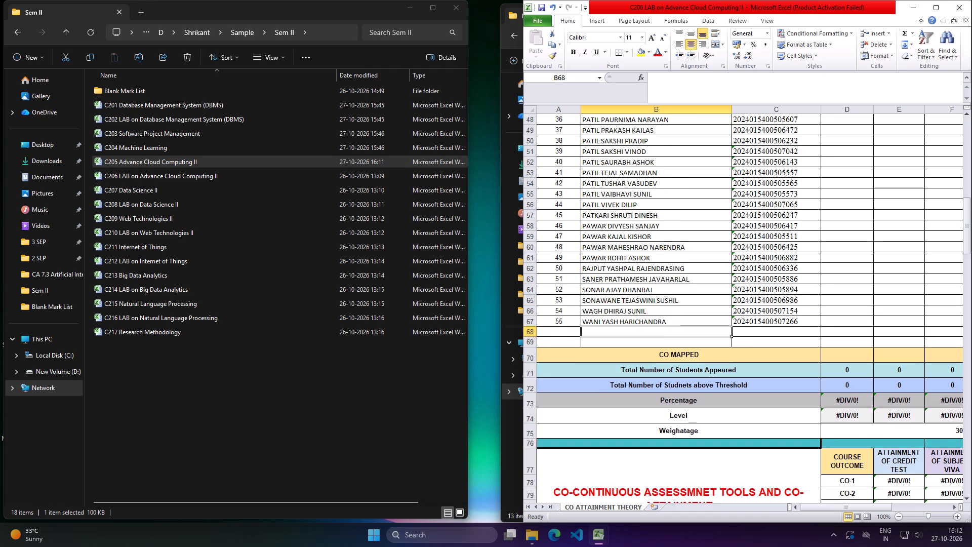
{"action": "scroll", "coordinate": [683, 304], "scroll_direction": "up", "scroll_amount": 20}
{"action": "scroll", "coordinate": [683, 304], "scroll_direction": "up", "scroll_amount": 2}
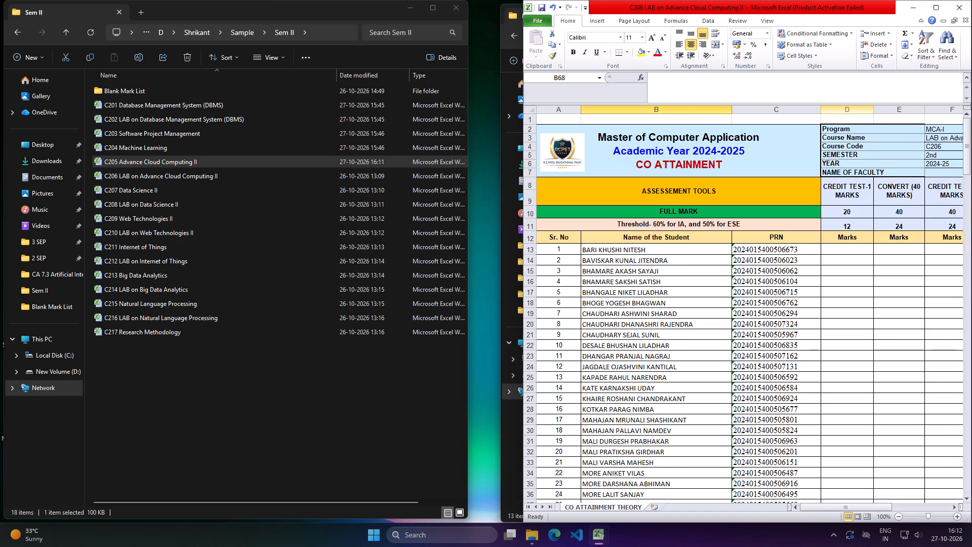
Save and close the C206 LAB on Advance Cloud Computing II workbook and the C205 Advance Cloud Computing II workbook.
{"action": "key", "text": "ctrl+s"}
{"action": "key", "text": "ctrl+s"}
{"action": "key", "text": "ctrl+s"}
{"action": "left_click", "coordinate": [971, 4]}
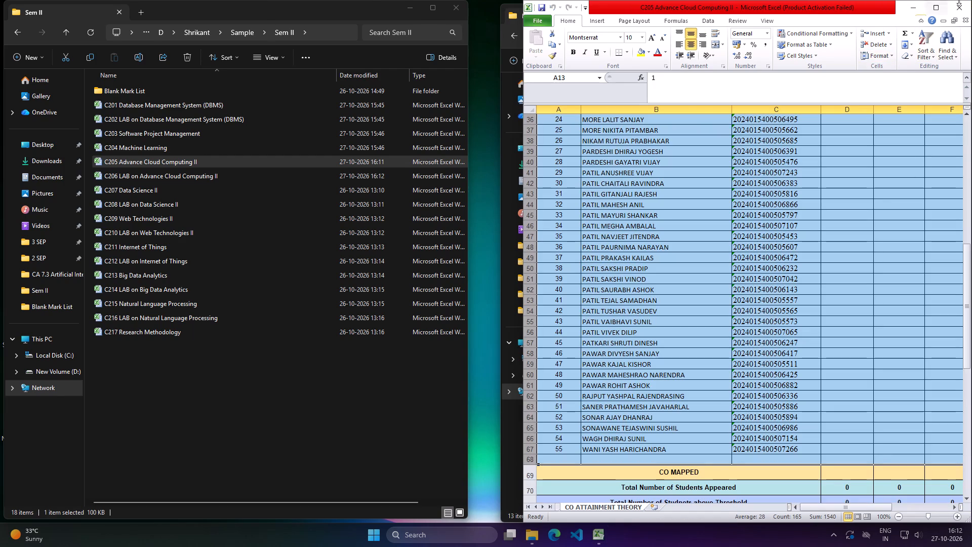
{"action": "key", "text": "ctrl+s"}
{"action": "key", "text": "ctrl+s"}
{"action": "left_click", "coordinate": [963, 3]}
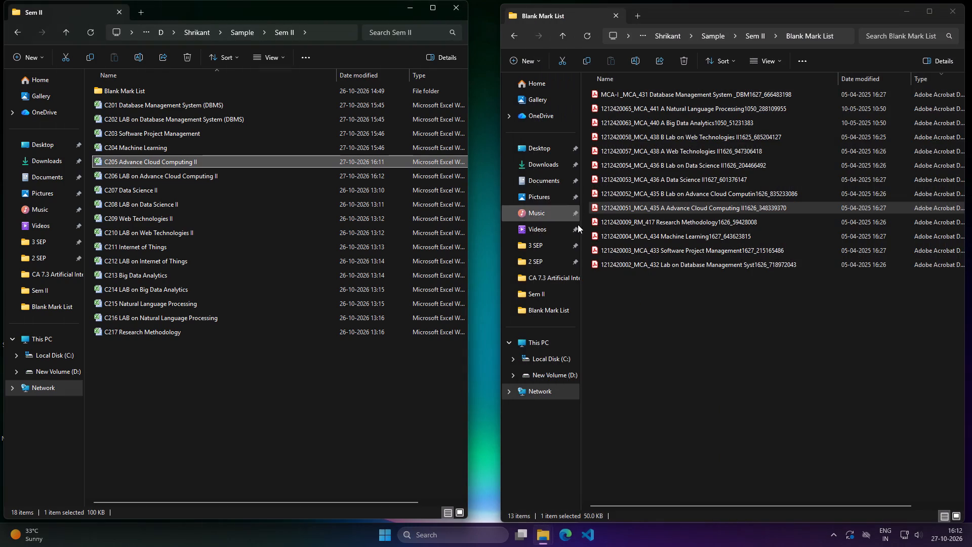
Open the MCA_436 A Data Science II mark list PDF and the C207 Data Science II workbook, dismissing the activation notice.
{"action": "left_click", "coordinate": [175, 191]}
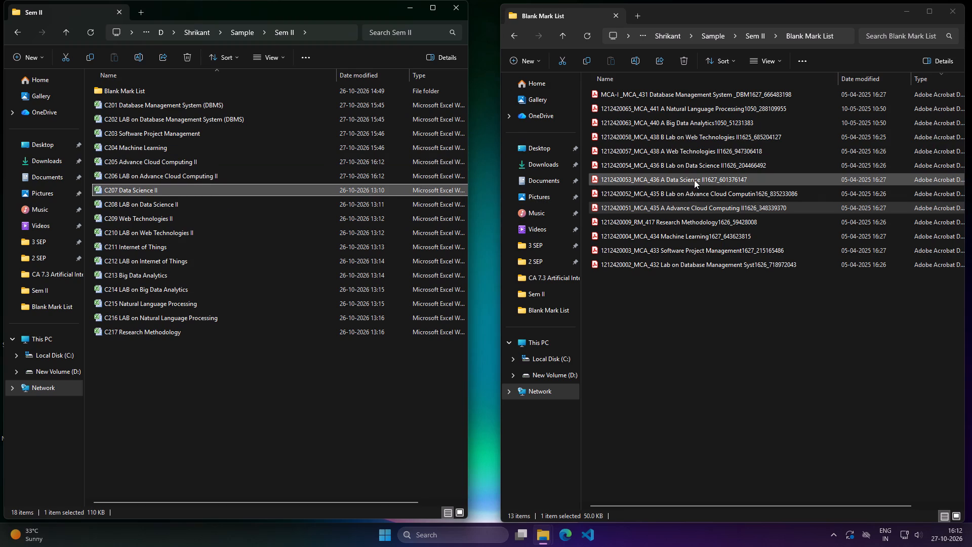
{"action": "double_click", "coordinate": [694, 179]}
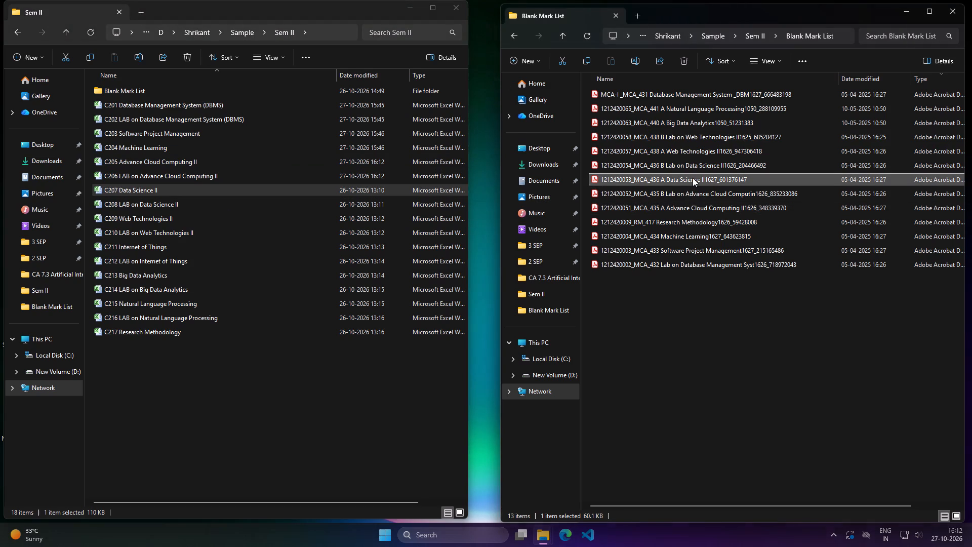
{"action": "double_click", "coordinate": [158, 189]}
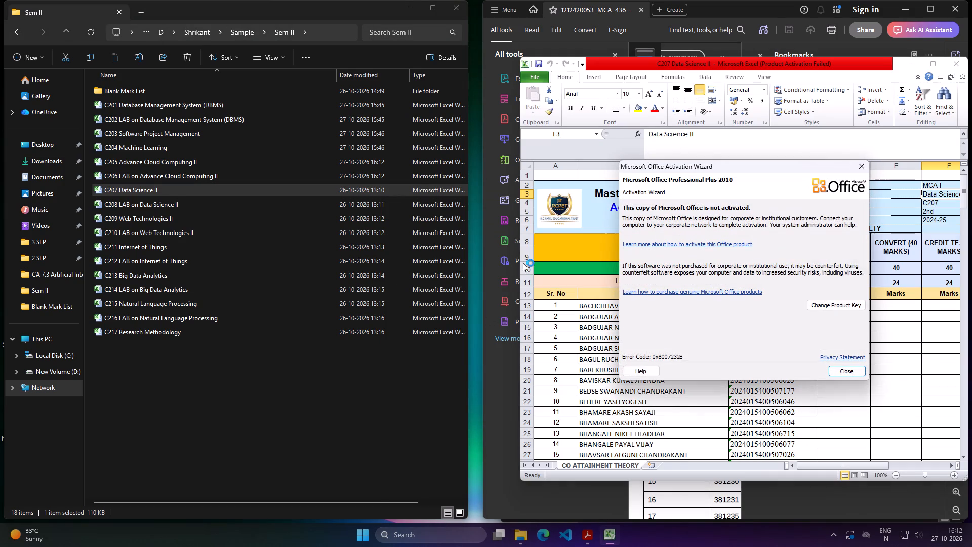
{"action": "left_click", "coordinate": [845, 370]}
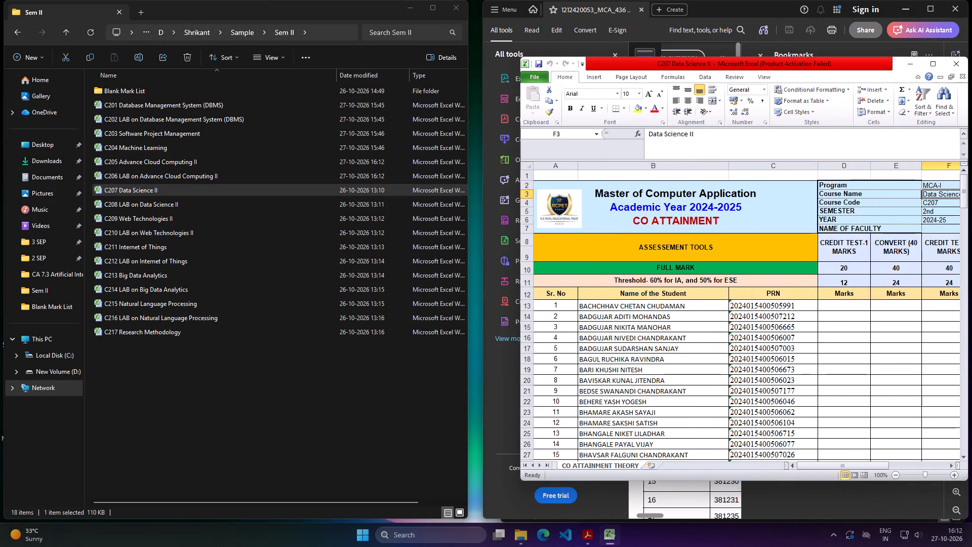
Fit the Data Science II mark list PDF window to full screen height beside the Sem II folder window.
{"action": "left_click_drag", "start_coordinate": [765, 14], "coordinate": [759, 14]}
{"action": "left_click_drag", "start_coordinate": [759, 14], "coordinate": [749, 11]}
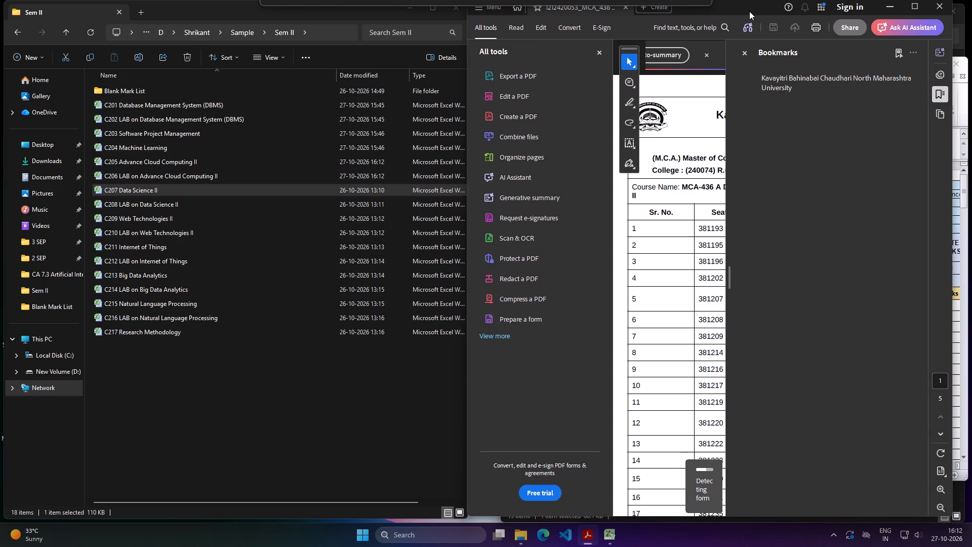
{"action": "left_click_drag", "start_coordinate": [749, 11], "coordinate": [764, 16]}
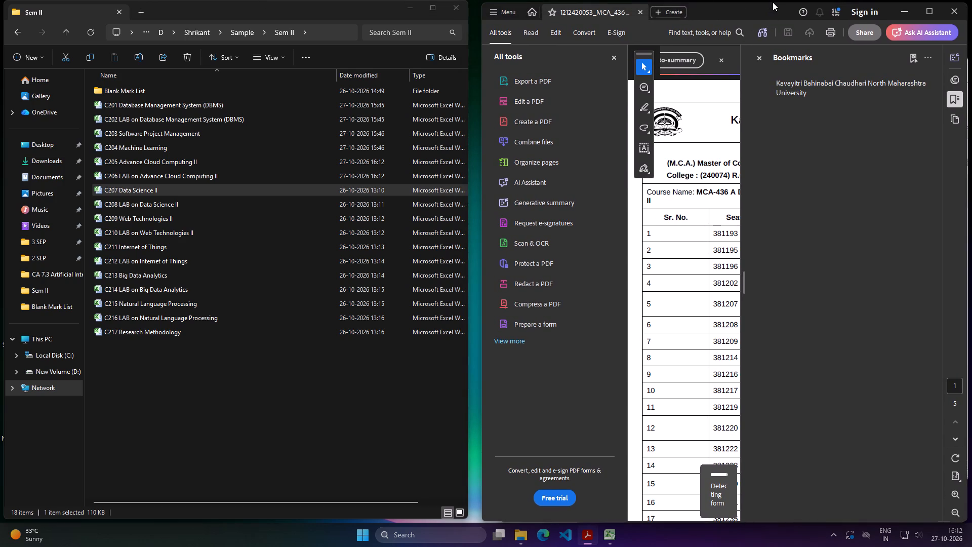
{"action": "left_click", "coordinate": [773, 2]}
{"action": "left_click", "coordinate": [775, 4]}
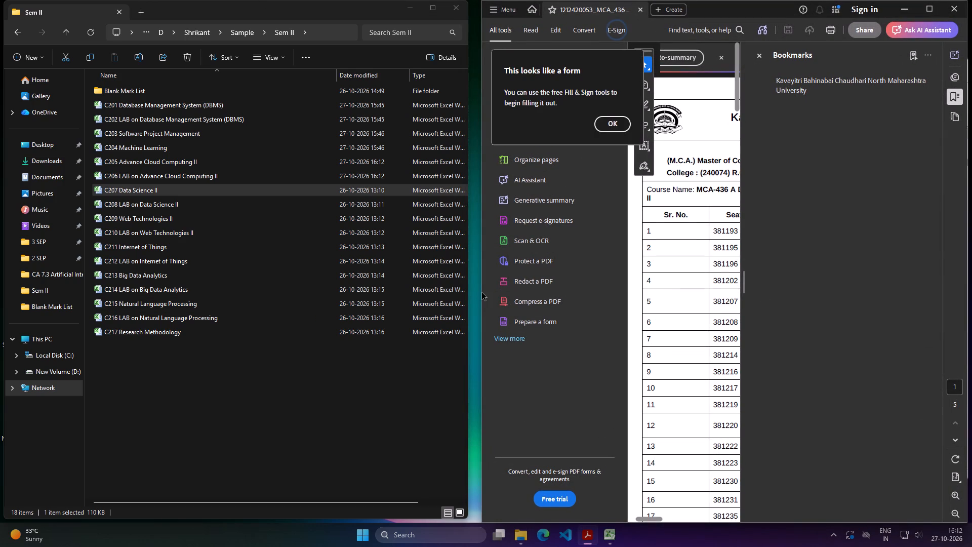
{"action": "left_click_drag", "start_coordinate": [481, 293], "coordinate": [466, 293]}
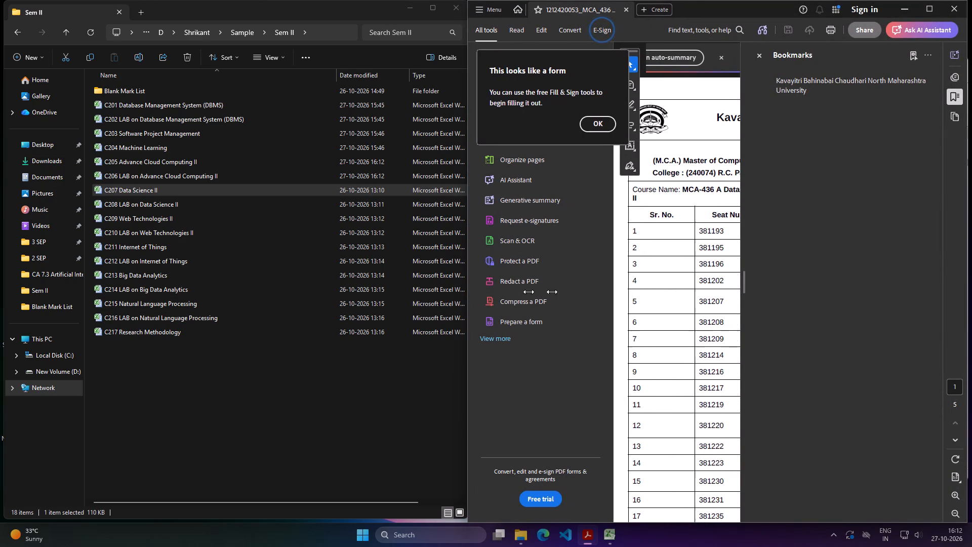
Clear the bookmarks, tools, form notice and AI summary banner from the PDF so the mark list table fills the window.
{"action": "left_click", "coordinate": [759, 60]}
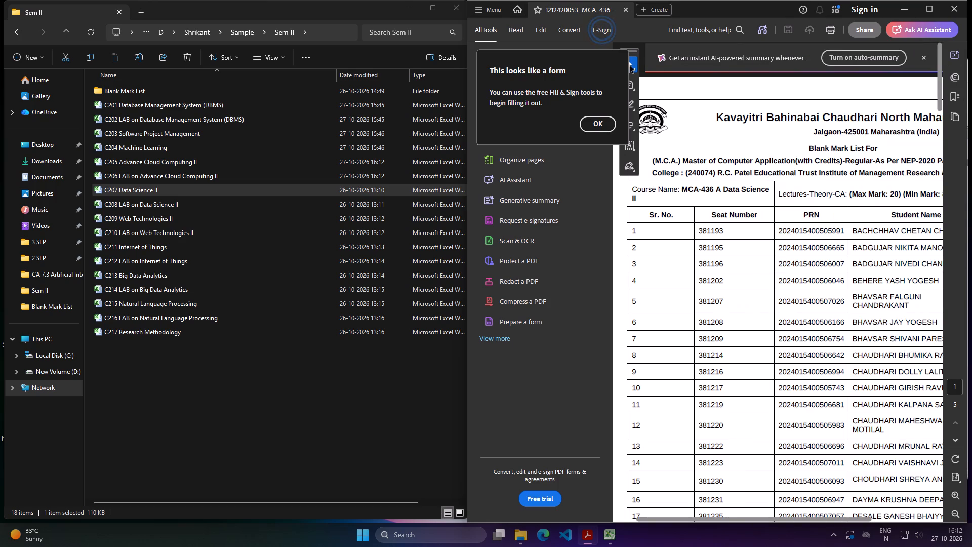
{"action": "left_click", "coordinate": [600, 124]}
{"action": "left_click", "coordinate": [601, 57]}
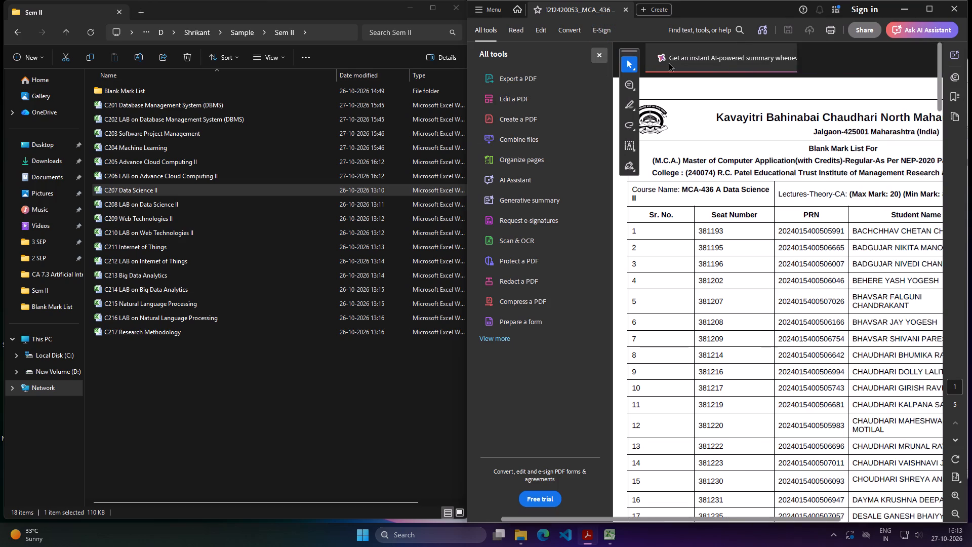
{"action": "left_click", "coordinate": [932, 59]}
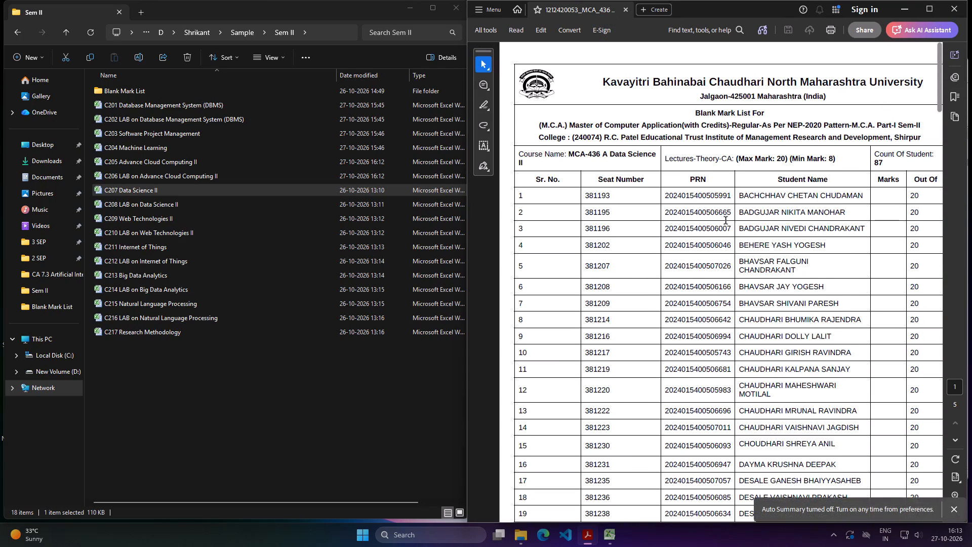
{"action": "scroll", "coordinate": [726, 221], "scroll_direction": "down", "scroll_amount": 2, "text": "ctrl"}
{"action": "scroll", "coordinate": [726, 221], "scroll_direction": "up", "scroll_amount": 1, "text": "ctrl"}
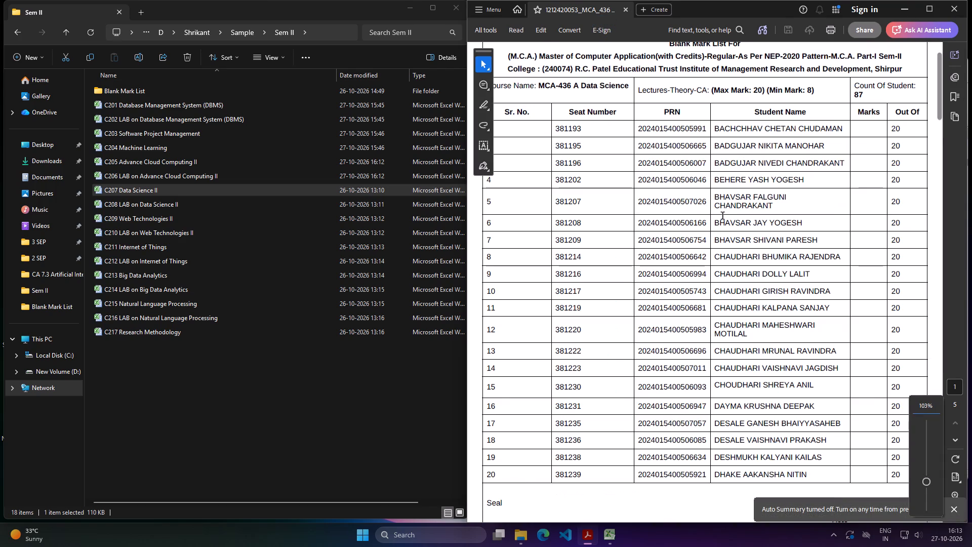
Stretch the C207 Data Science II workbook window to full screen height and place it side by side with the PDF mark list.
{"action": "key", "text": "alt+Tab"}
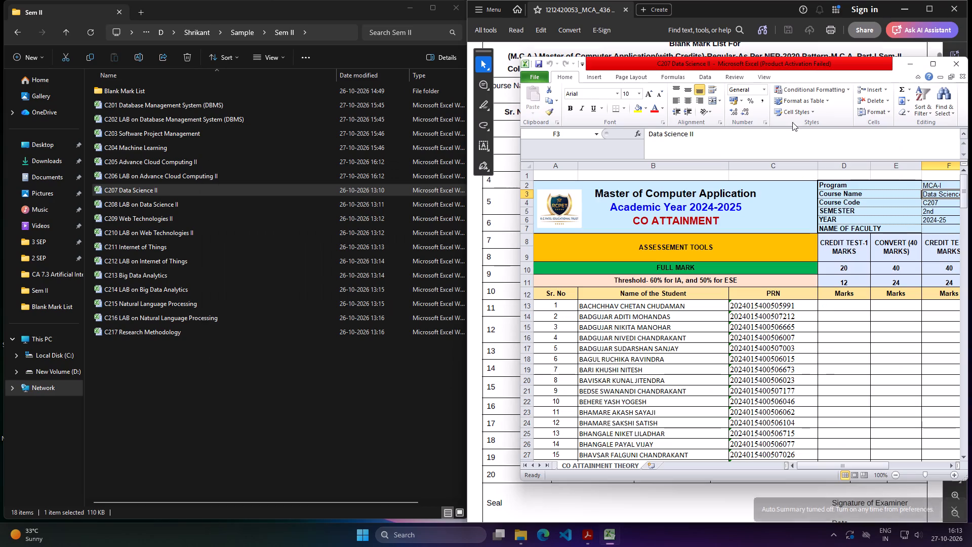
{"action": "left_click_drag", "start_coordinate": [869, 57], "coordinate": [869, 44]}
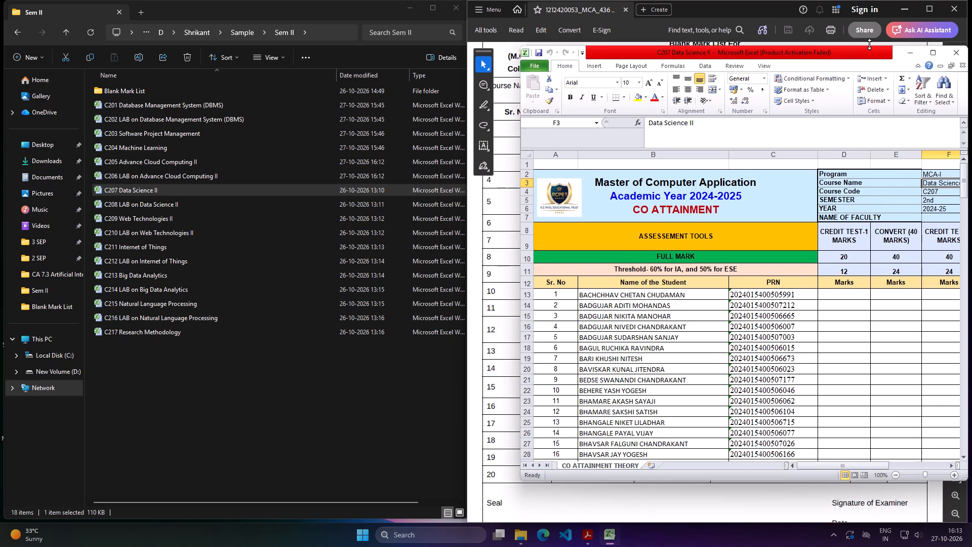
{"action": "left_click_drag", "start_coordinate": [869, 44], "coordinate": [871, 4]}
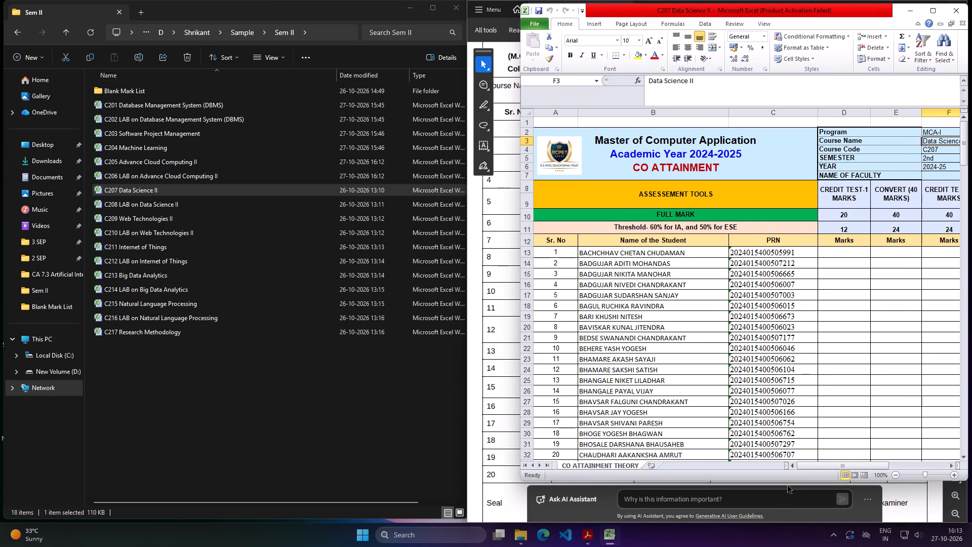
{"action": "left_click_drag", "start_coordinate": [788, 485], "coordinate": [787, 502]}
{"action": "key", "text": "alt+Tab"}
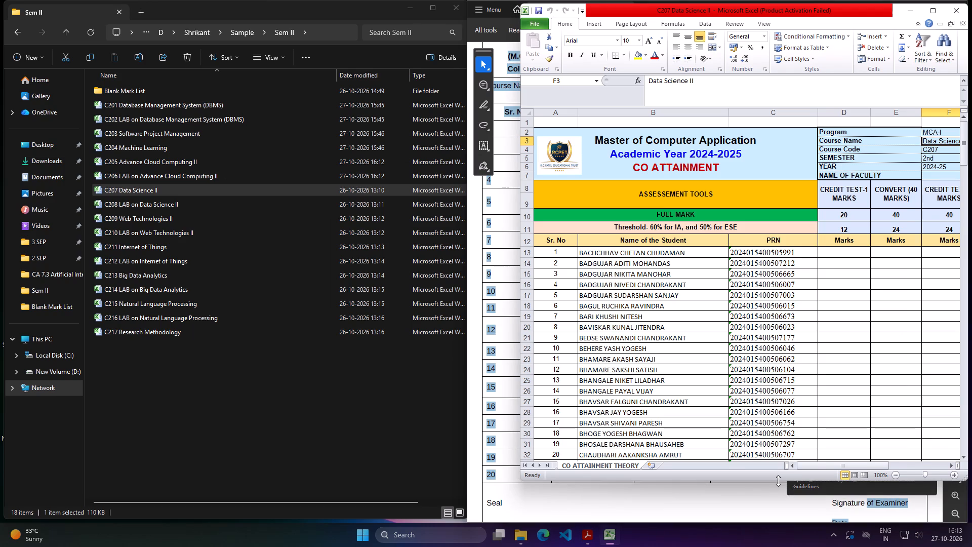
{"action": "left_click_drag", "start_coordinate": [778, 481], "coordinate": [777, 520]}
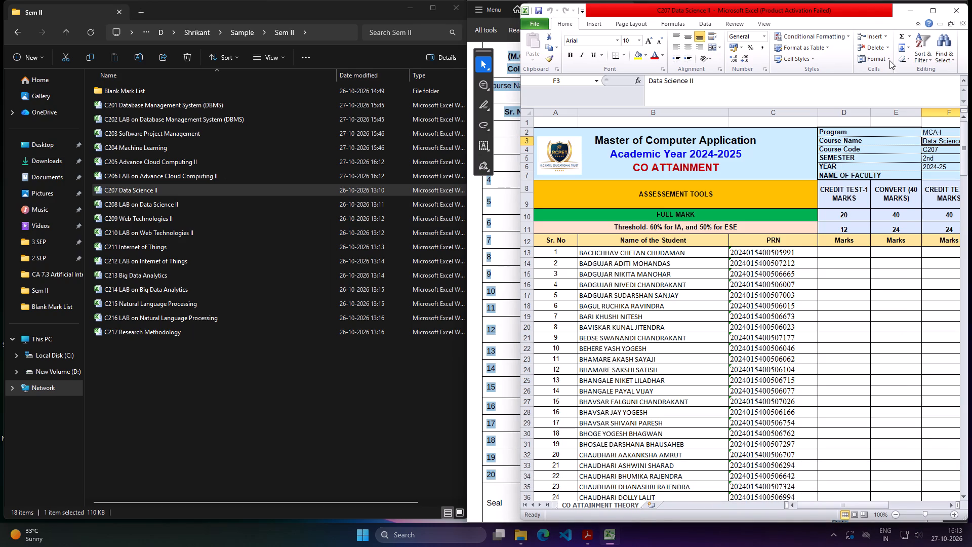
{"action": "left_click_drag", "start_coordinate": [864, 13], "coordinate": [377, 20]}
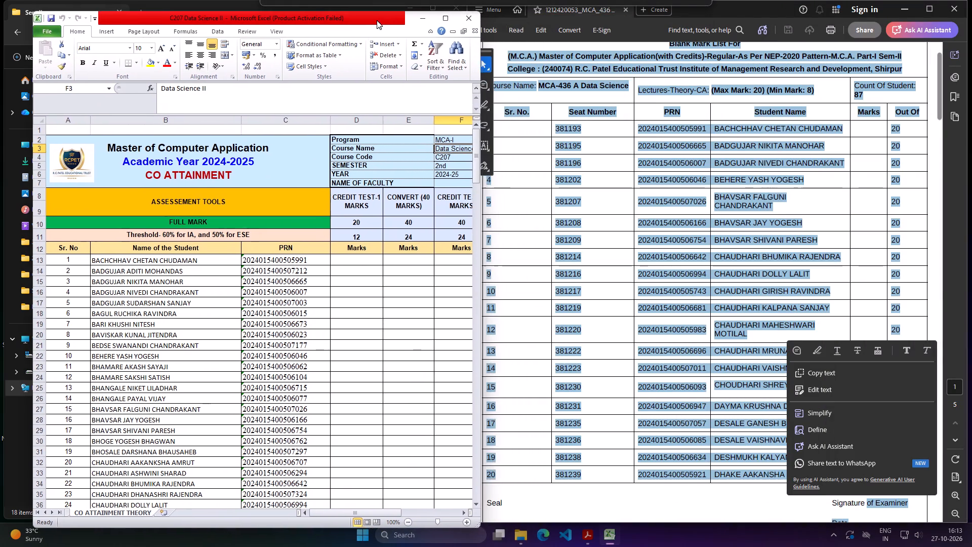
{"action": "left_click_drag", "start_coordinate": [377, 20], "coordinate": [349, 12]}
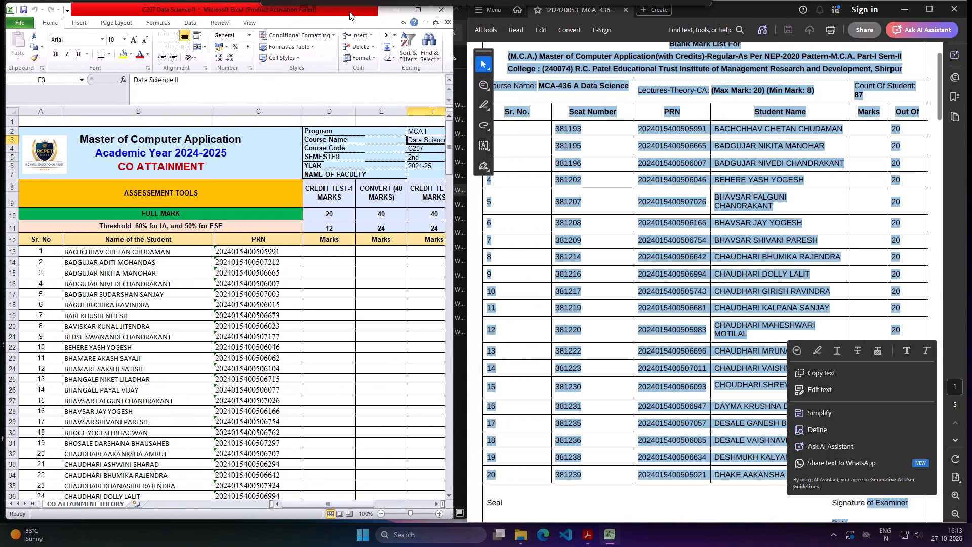
{"action": "left_click_drag", "start_coordinate": [349, 12], "coordinate": [348, 12]}
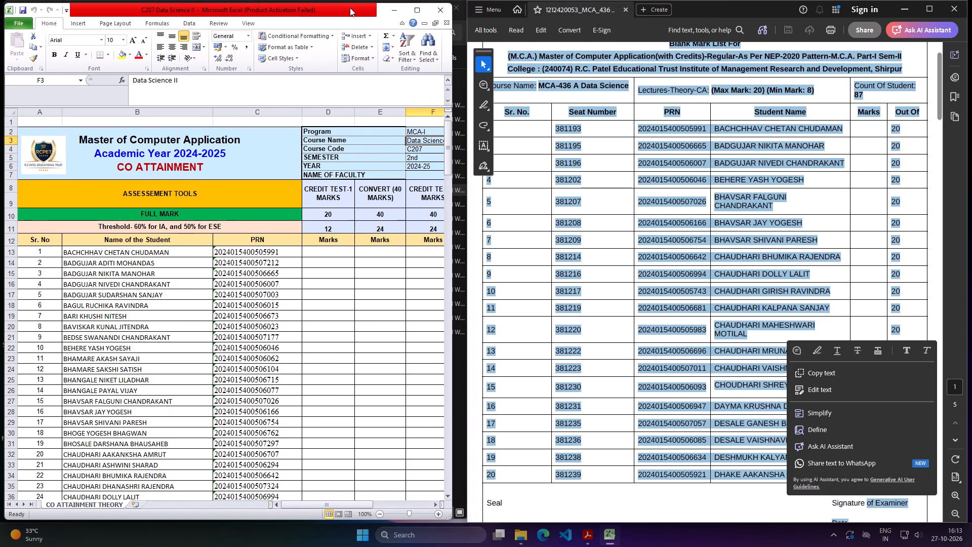
{"action": "left_click", "coordinate": [352, 3]}
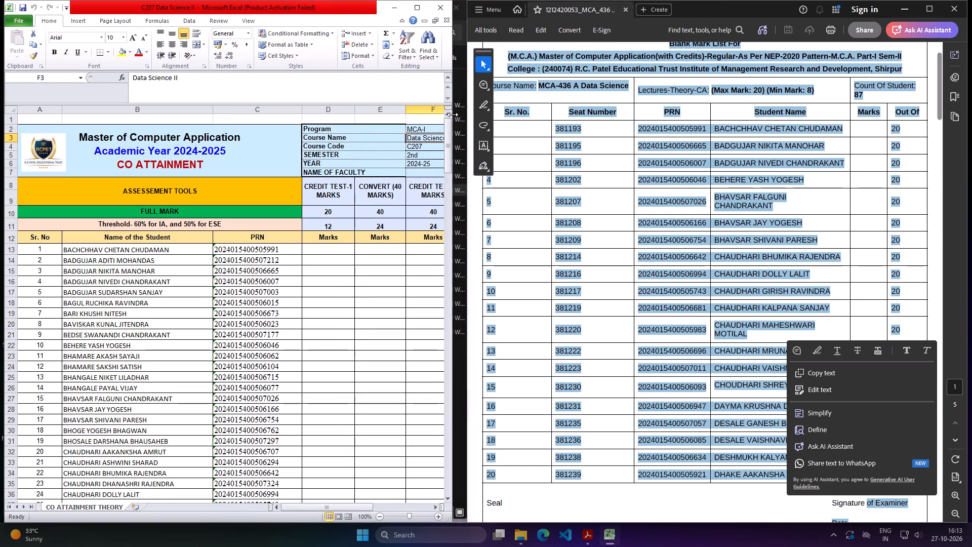
{"action": "left_click_drag", "start_coordinate": [453, 114], "coordinate": [466, 114]}
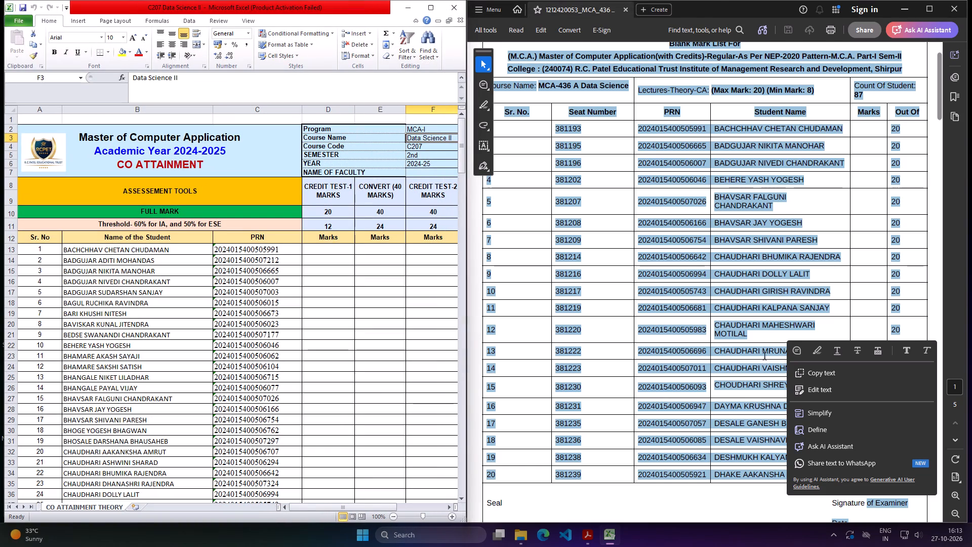
{"action": "left_click", "coordinate": [656, 294]}
{"action": "left_click", "coordinate": [166, 327]}
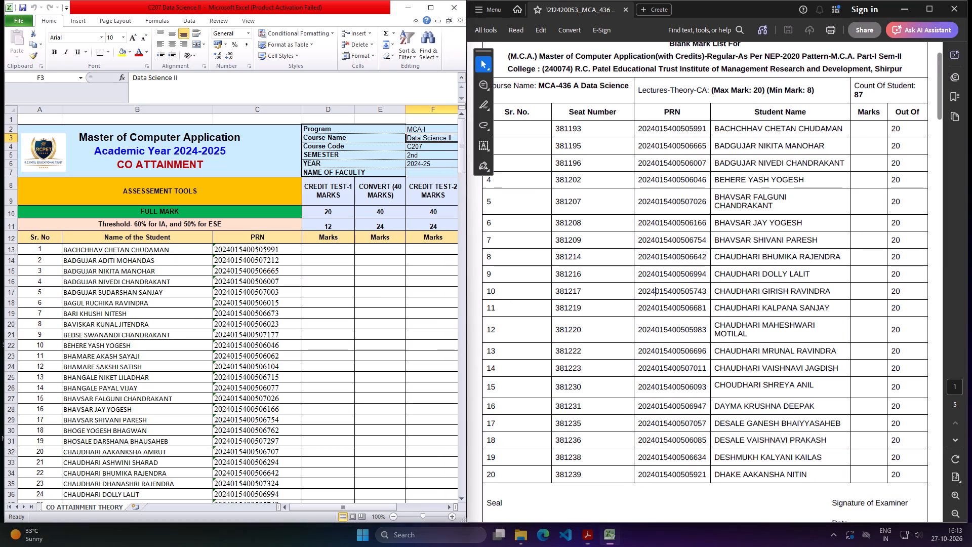
{"action": "scroll", "coordinate": [640, 200], "scroll_direction": "up", "scroll_amount": 2}
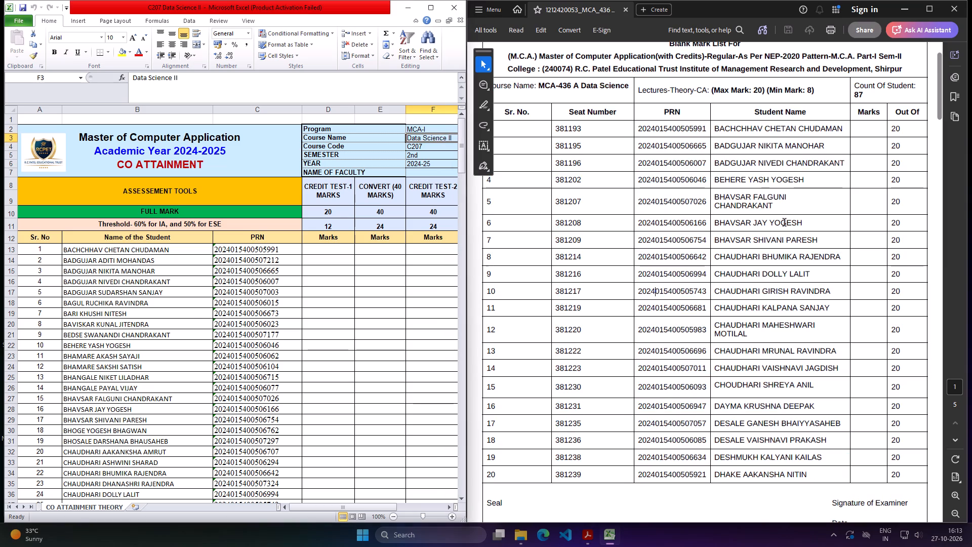
Clear the contents of rows 14, 17 to 21 and 23 to 26, whose students are missing from the PDF mark list.
{"action": "left_click", "coordinate": [785, 223]}
{"action": "left_click", "coordinate": [223, 276]}
{"action": "left_click", "coordinate": [10, 261]}
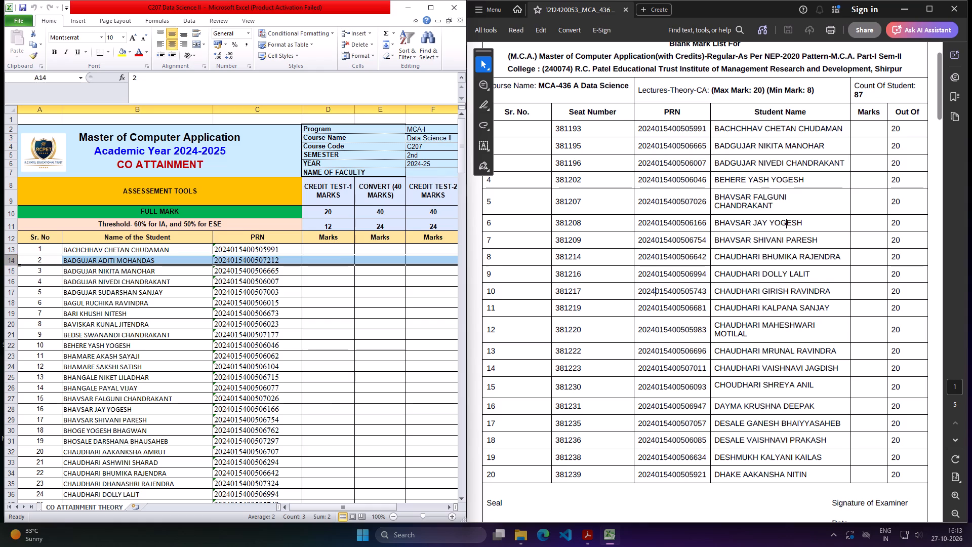
{"action": "key", "text": "Delete"}
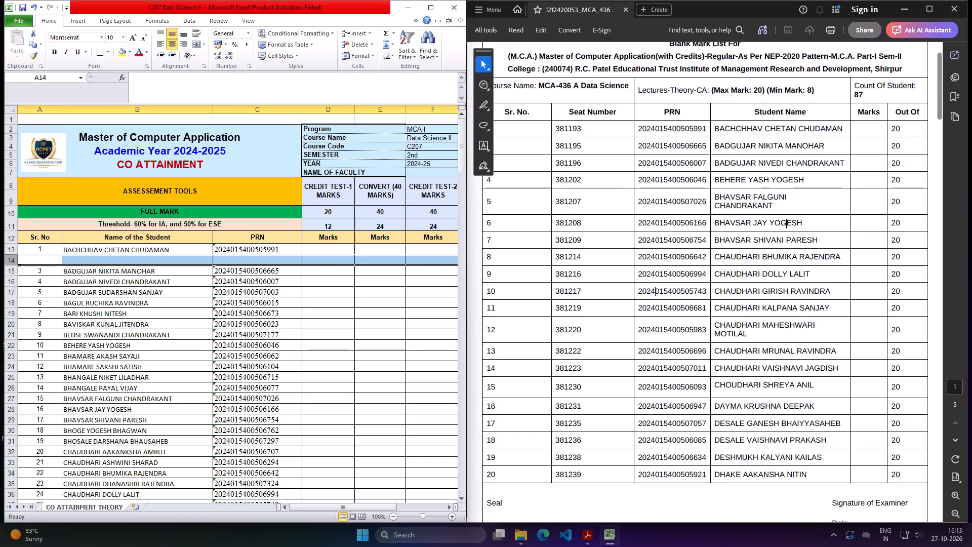
{"action": "left_click_drag", "start_coordinate": [14, 292], "coordinate": [12, 330]}
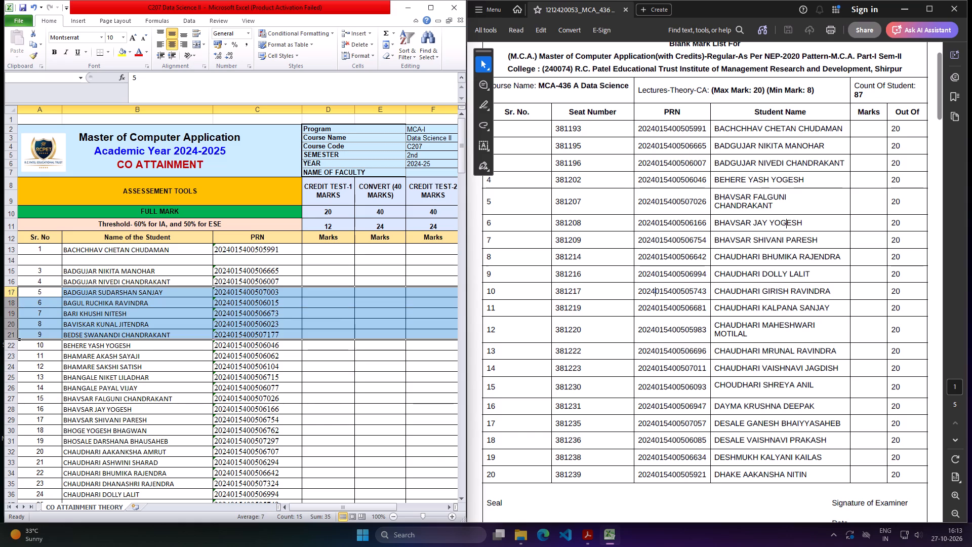
{"action": "key", "text": "Delete"}
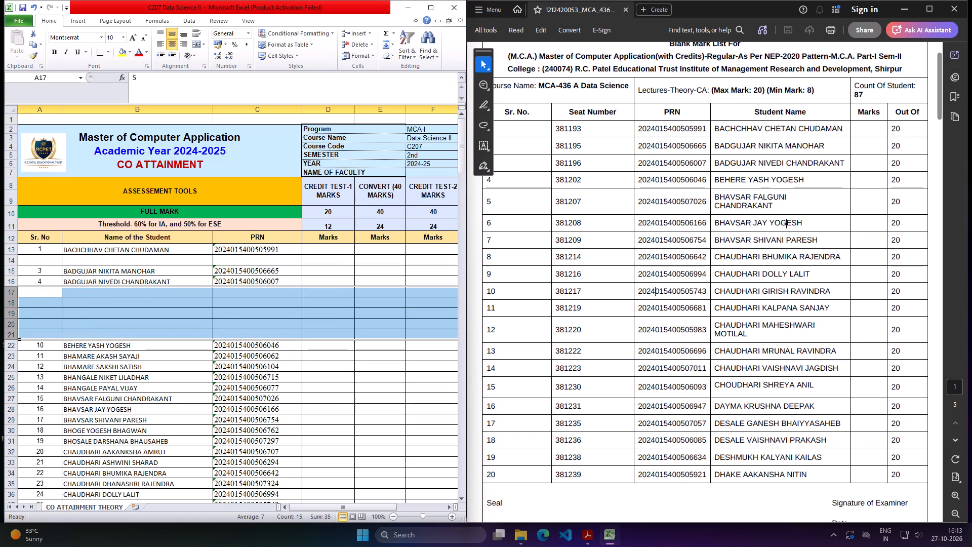
{"action": "left_click_drag", "start_coordinate": [14, 357], "coordinate": [13, 361]}
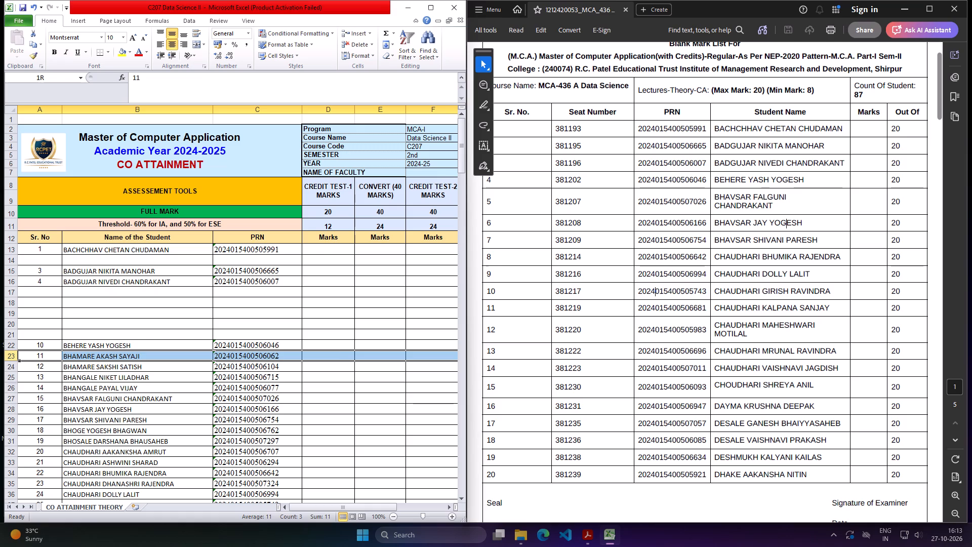
{"action": "left_click_drag", "start_coordinate": [13, 361], "coordinate": [23, 387]}
{"action": "key", "text": "Delete"}
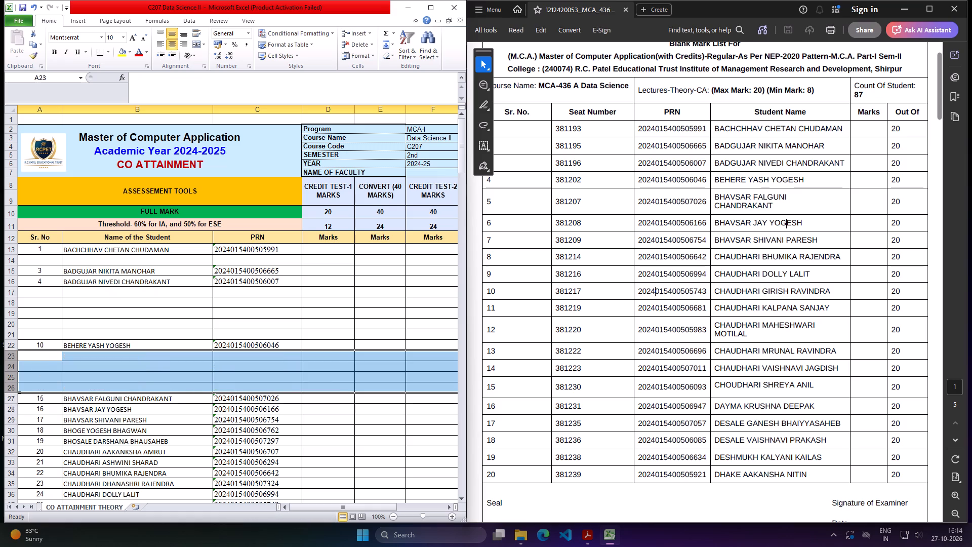
Check the worksheet students against the mark list and clear the contents of rows 30 to 33 and row 35.
{"action": "left_click", "coordinate": [772, 241]}
{"action": "left_click", "coordinate": [772, 241]}
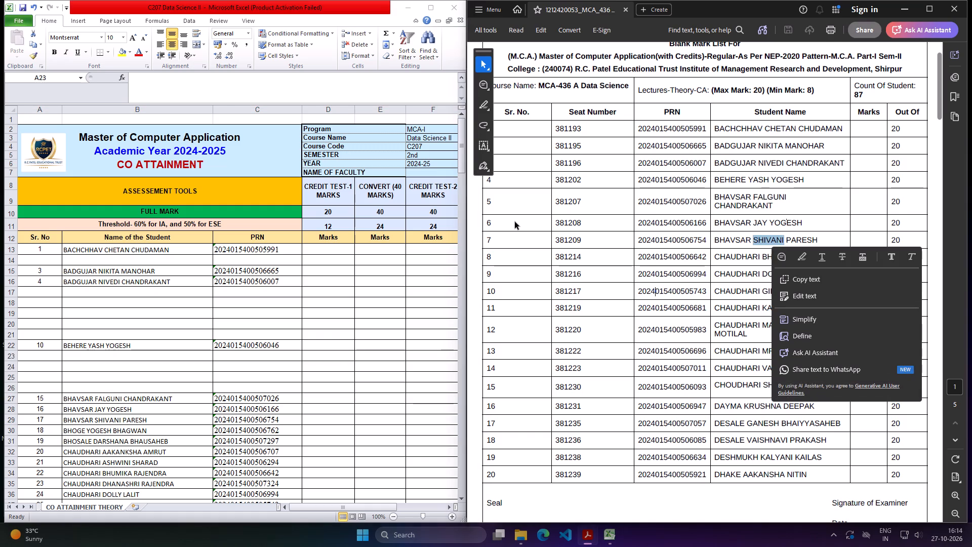
{"action": "left_click", "coordinate": [9, 409]}
{"action": "left_click", "coordinate": [8, 412]}
{"action": "left_click", "coordinate": [10, 411]}
{"action": "left_click", "coordinate": [8, 419]}
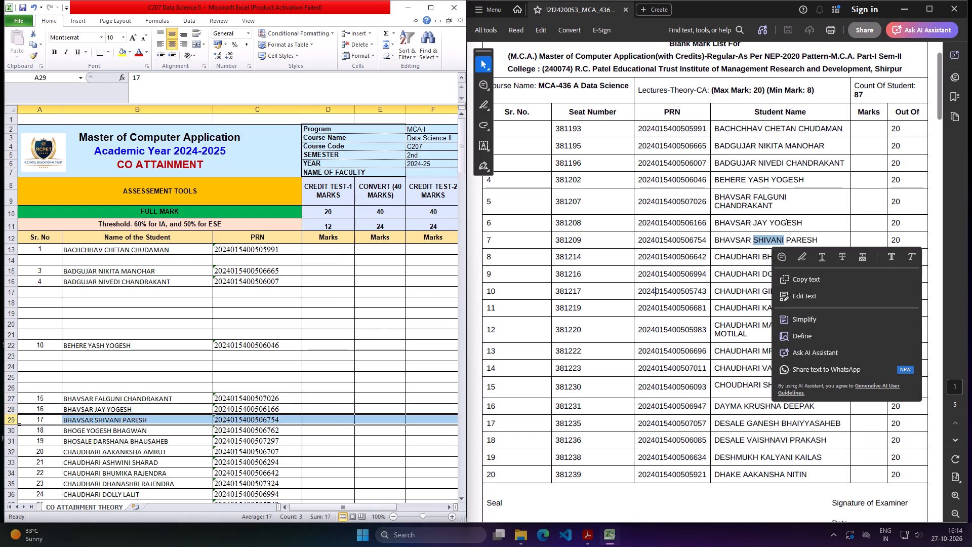
{"action": "left_click", "coordinate": [685, 309]}
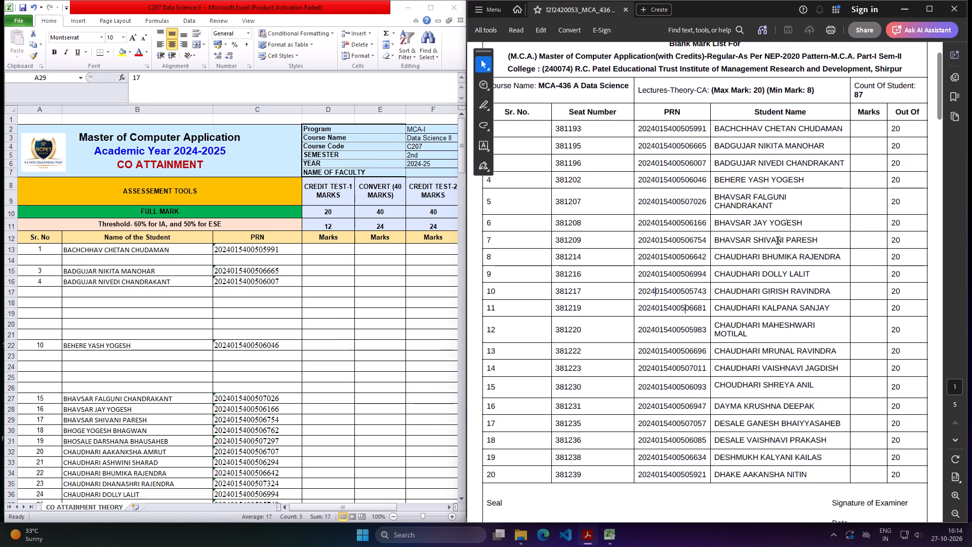
{"action": "left_click", "coordinate": [12, 431]}
{"action": "left_click_drag", "start_coordinate": [11, 431], "coordinate": [9, 466]}
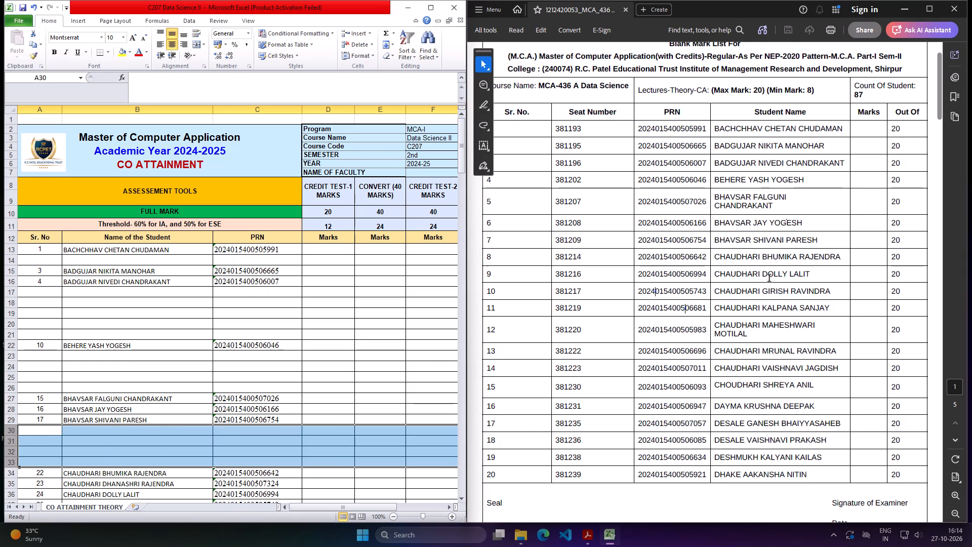
{"action": "left_click", "coordinate": [12, 483]}
{"action": "key", "text": "Delete"}
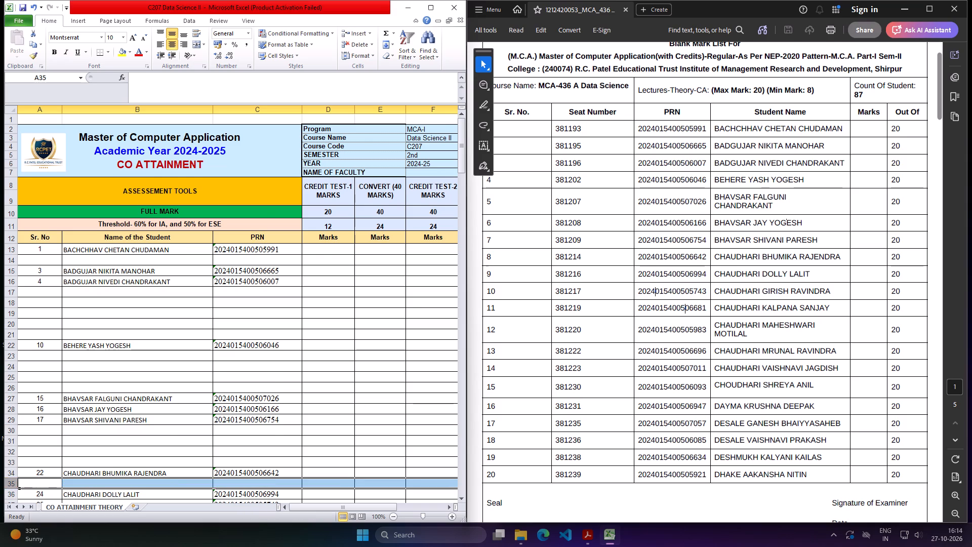
Clear the contents of rows 38, 41 and 44 to 49, whose students are not in the mark list.
{"action": "scroll", "coordinate": [141, 331], "scroll_direction": "down", "scroll_amount": 8}
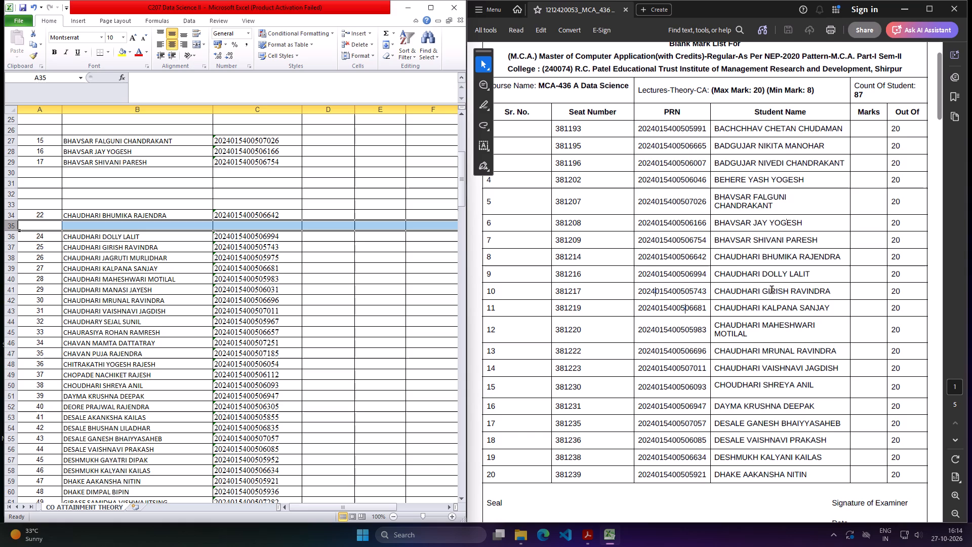
{"action": "left_click", "coordinate": [15, 256]}
{"action": "key", "text": "Delete"}
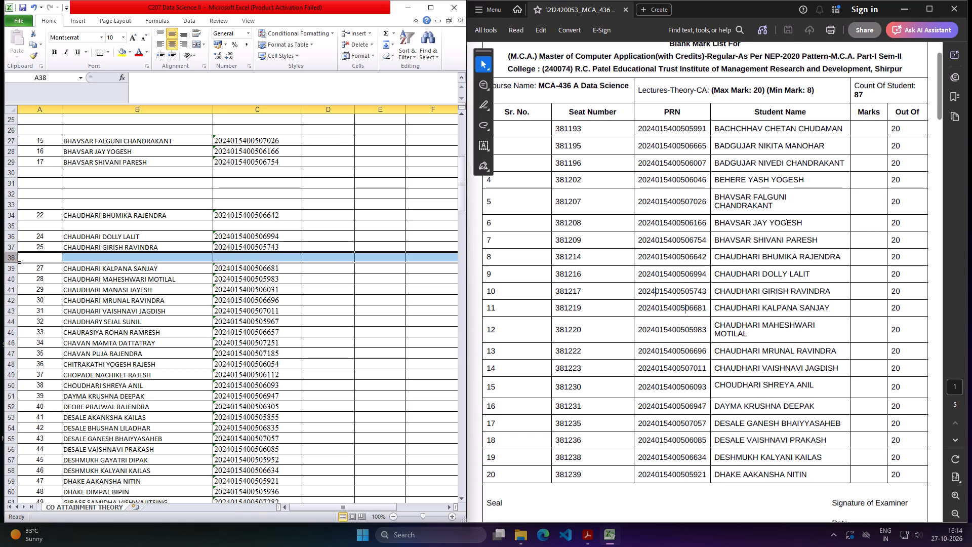
{"action": "left_click", "coordinate": [10, 289]}
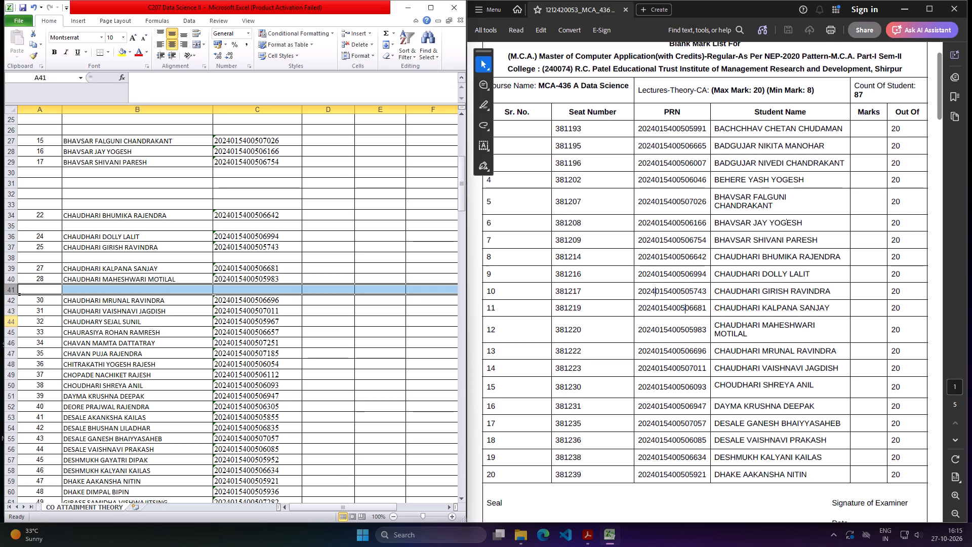
{"action": "left_click_drag", "start_coordinate": [10, 321], "coordinate": [11, 338]}
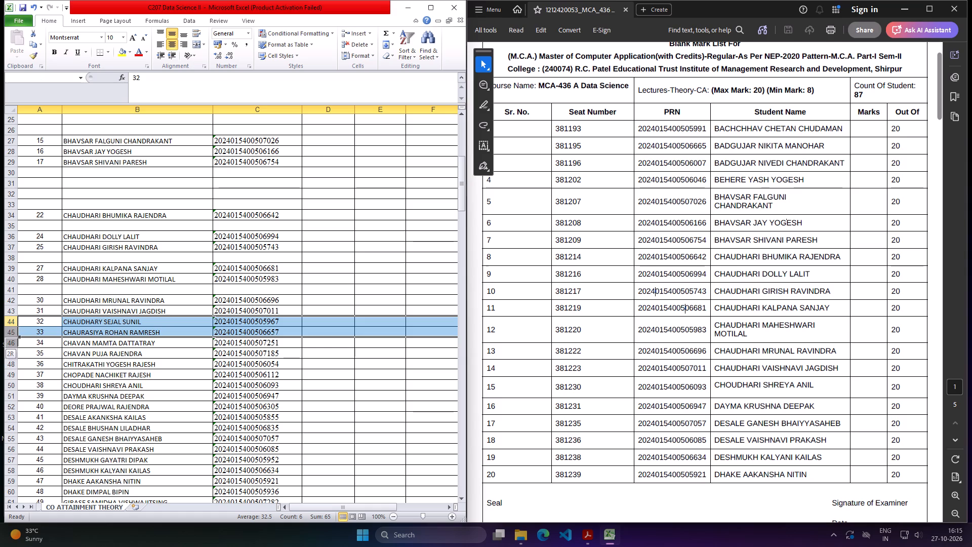
{"action": "left_click_drag", "start_coordinate": [11, 338], "coordinate": [11, 372]}
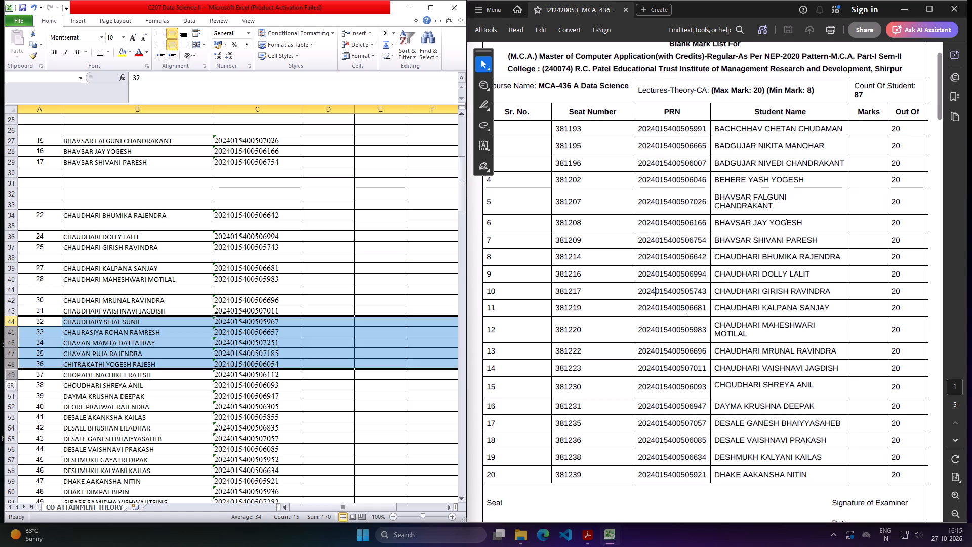
{"action": "left_click_drag", "start_coordinate": [11, 372], "coordinate": [11, 373]}
{"action": "key", "text": "Delete"}
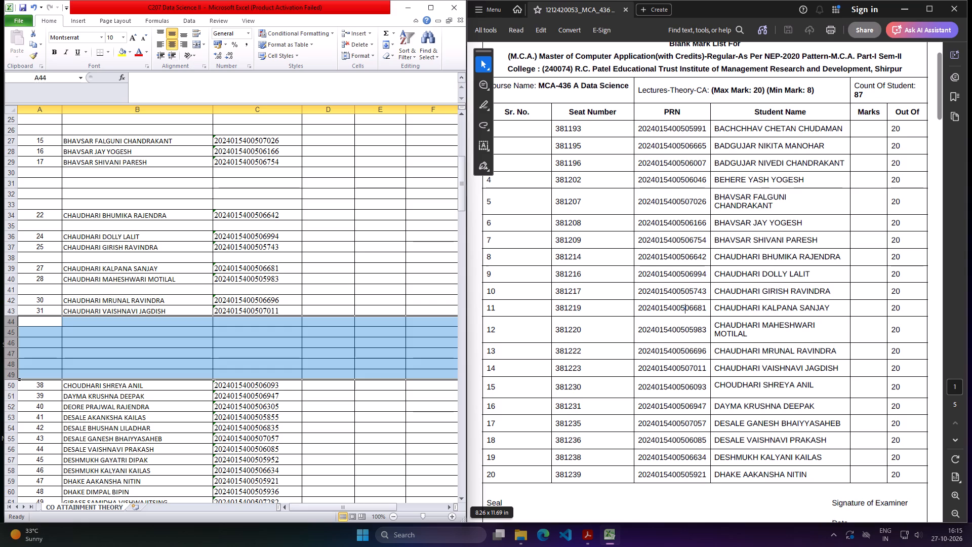
Clear the contents of rows 51 to 54 and rows 57 to 58 in the student table.
{"action": "left_click_drag", "start_coordinate": [14, 395], "coordinate": [26, 415]}
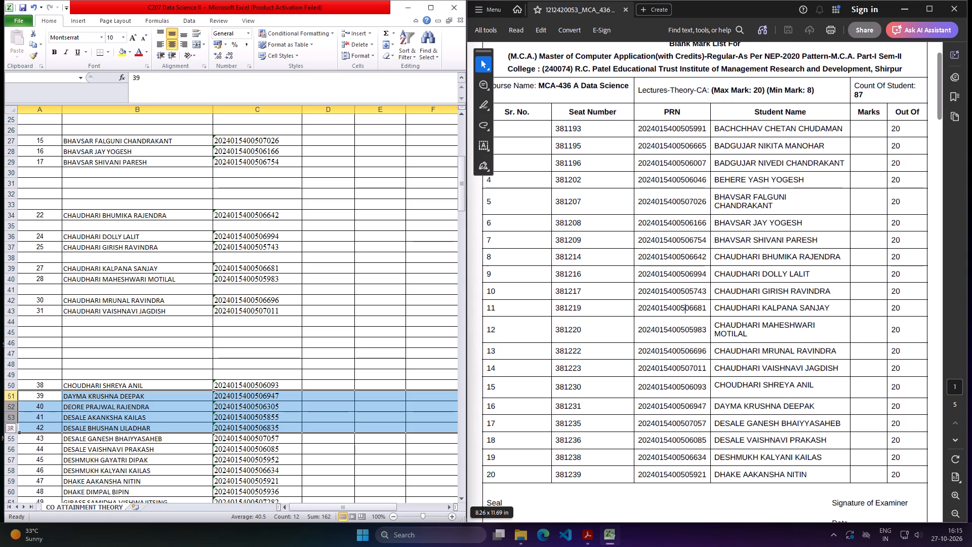
{"action": "left_click_drag", "start_coordinate": [26, 415], "coordinate": [24, 423]}
{"action": "key", "text": "Delete"}
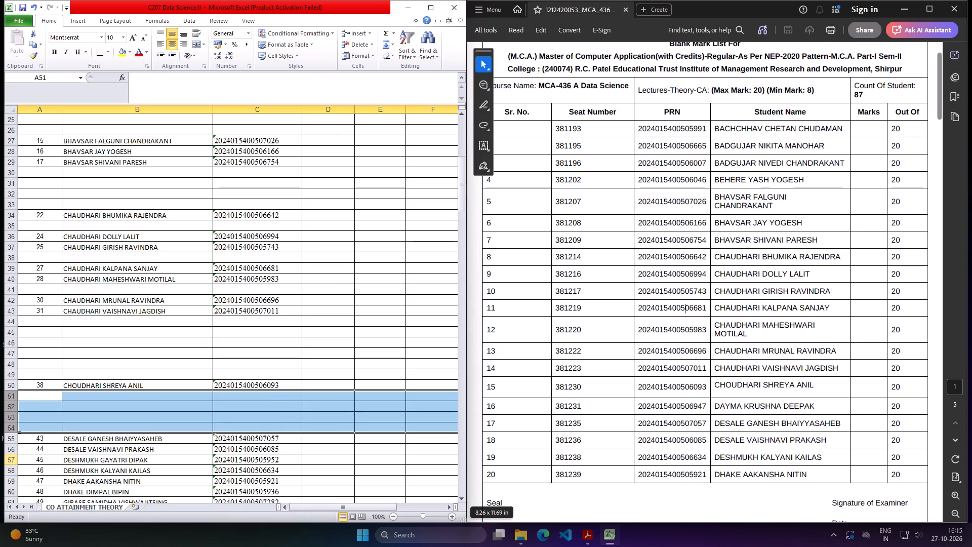
{"action": "left_click", "coordinate": [9, 461]}
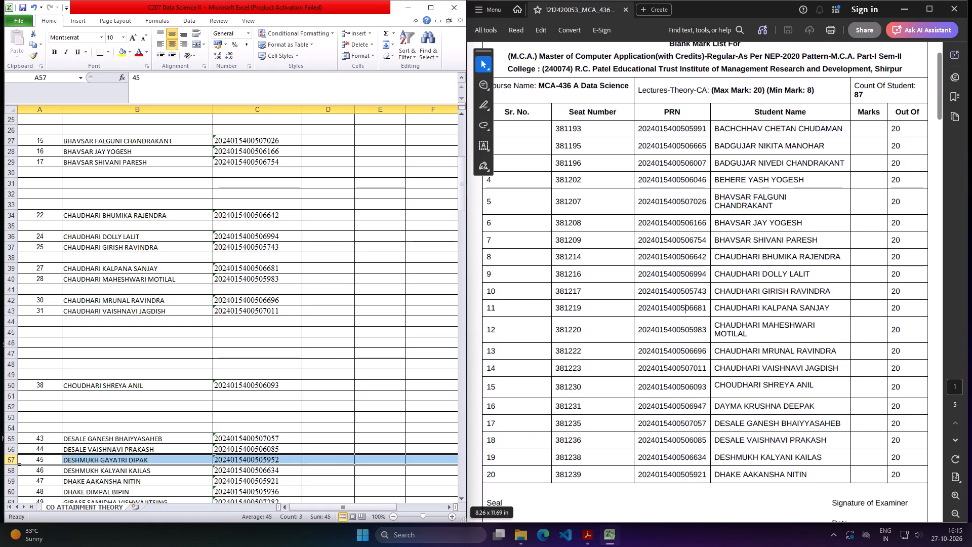
{"action": "left_click_drag", "start_coordinate": [9, 461], "coordinate": [10, 473]}
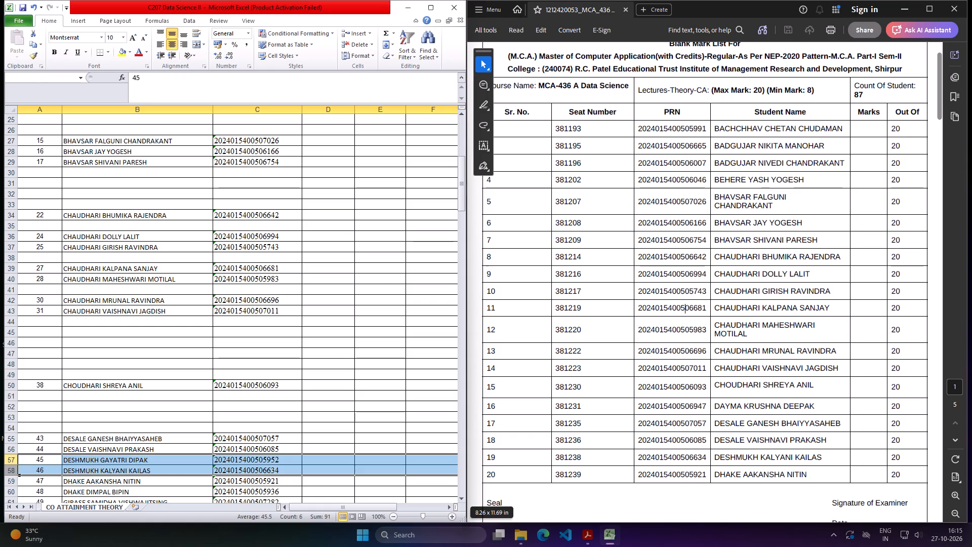
{"action": "key", "text": "Delete"}
Continue the comparison with page 2 of the mark list and clear the contents of rows 60 and 64.
{"action": "scroll", "coordinate": [206, 393], "scroll_direction": "down", "scroll_amount": 5}
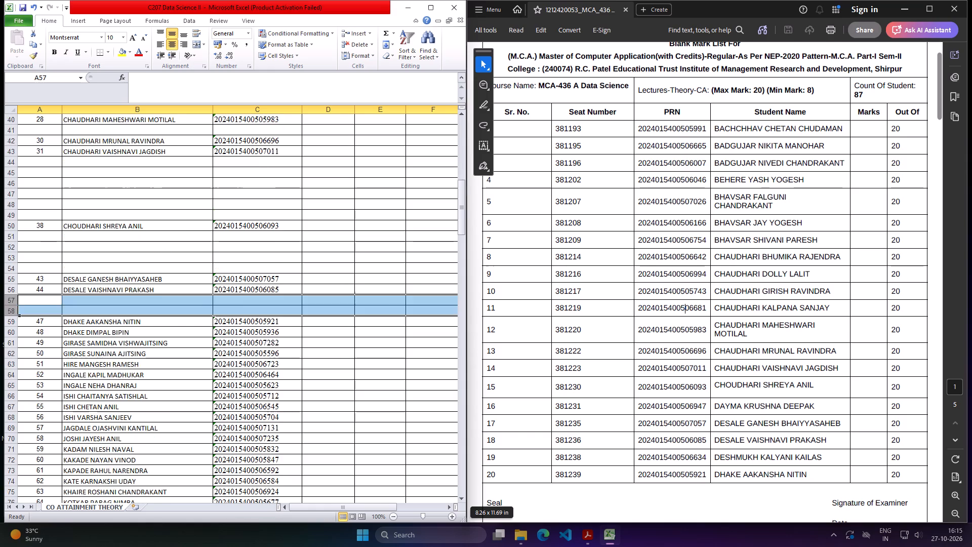
{"action": "scroll", "coordinate": [206, 393], "scroll_direction": "down", "scroll_amount": 4}
{"action": "left_click", "coordinate": [710, 301]}
{"action": "scroll", "coordinate": [706, 303], "scroll_direction": "down", "scroll_amount": 1}
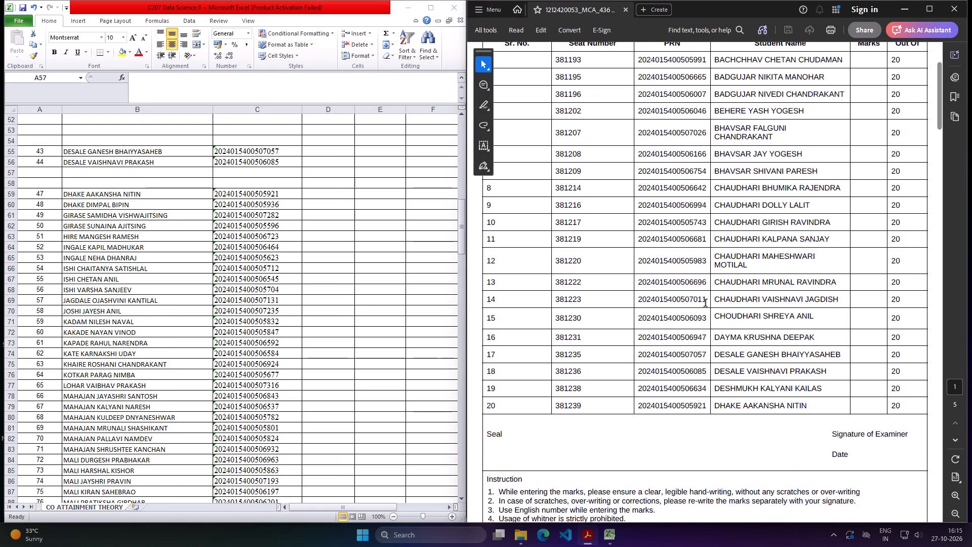
{"action": "scroll", "coordinate": [701, 305], "scroll_direction": "down", "scroll_amount": 4}
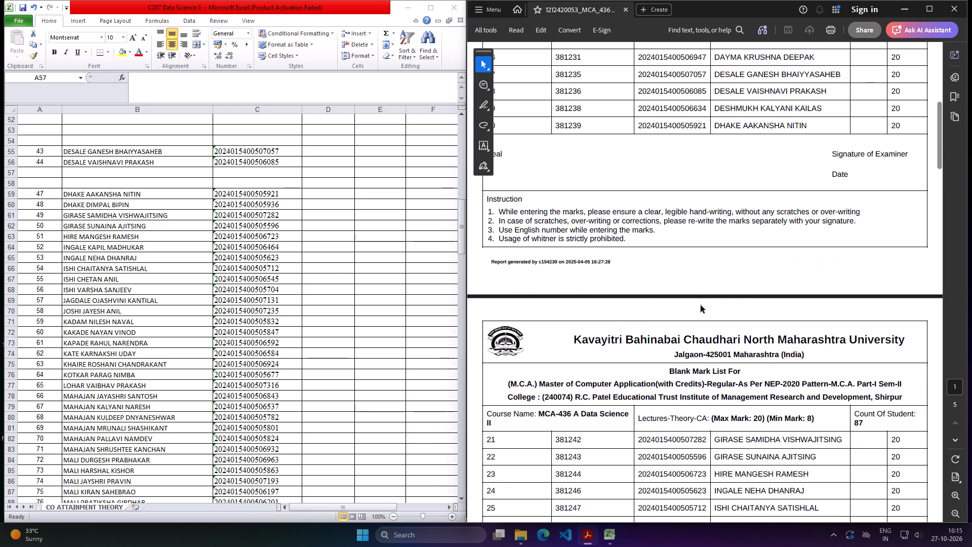
{"action": "scroll", "coordinate": [701, 305], "scroll_direction": "down", "scroll_amount": 2}
{"action": "scroll", "coordinate": [701, 305], "scroll_direction": "up", "scroll_amount": 1}
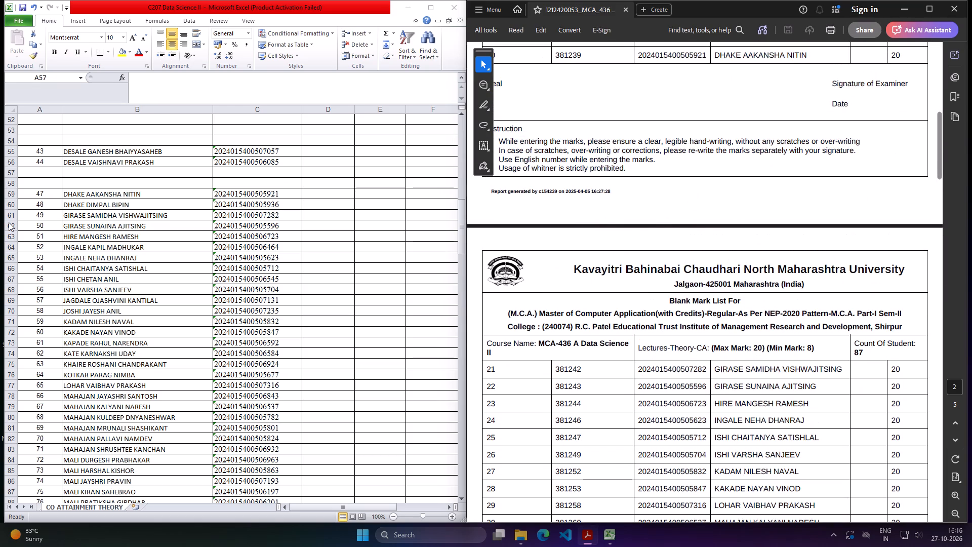
{"action": "double_click", "coordinate": [12, 205]}
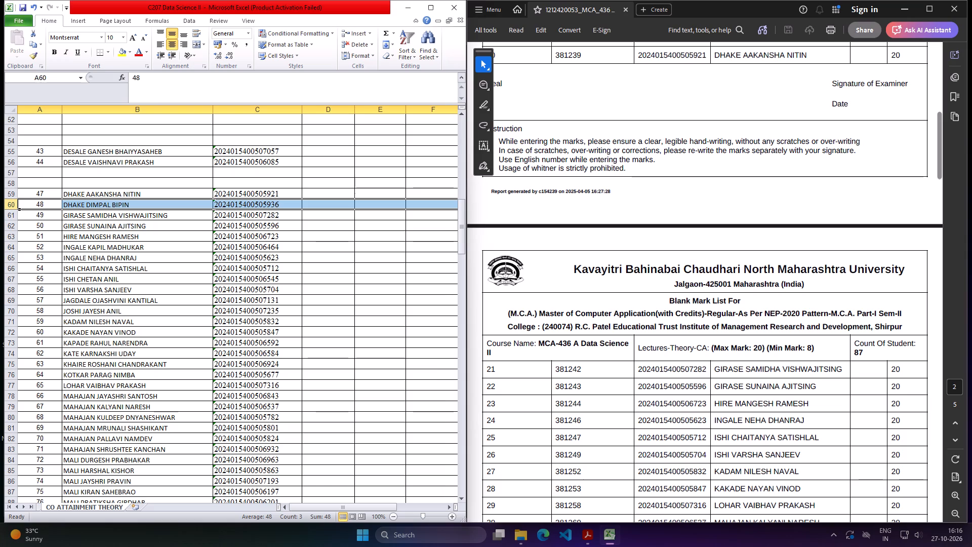
{"action": "key", "text": "Delete"}
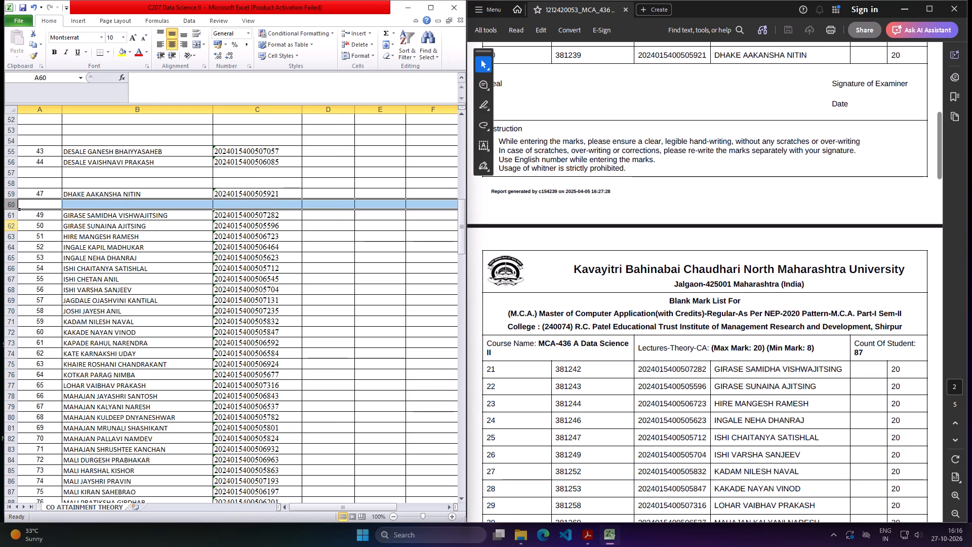
{"action": "left_click", "coordinate": [12, 239]}
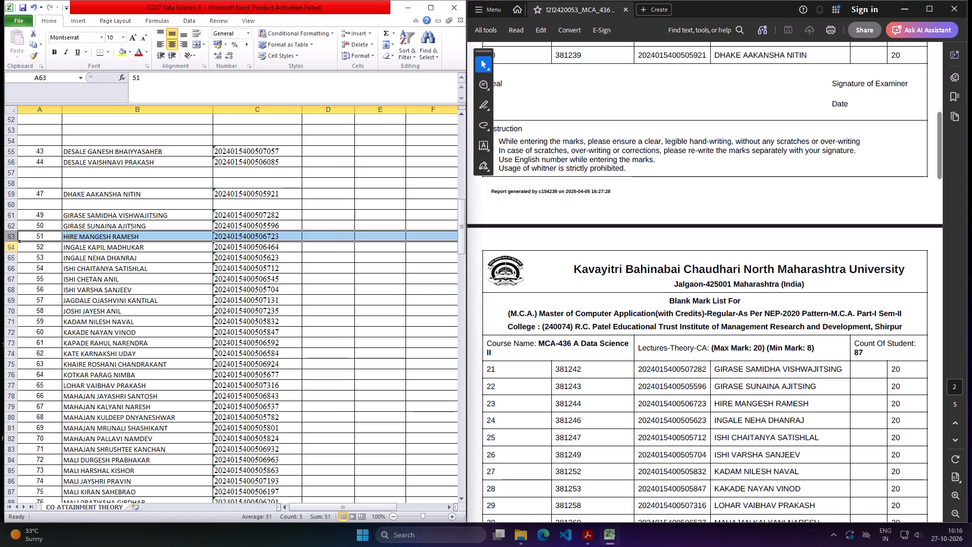
{"action": "left_click", "coordinate": [15, 250]}
{"action": "left_click", "coordinate": [12, 249]}
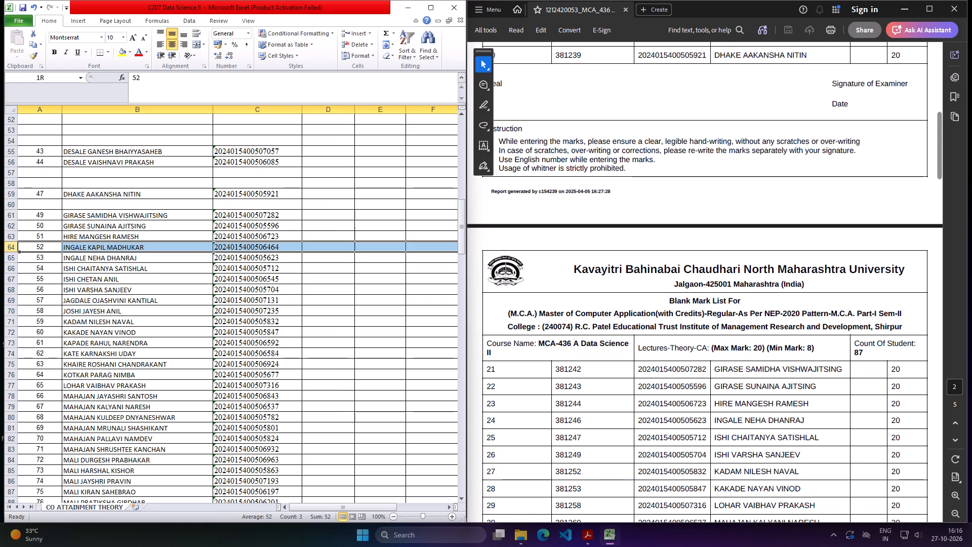
{"action": "key", "text": "Delete"}
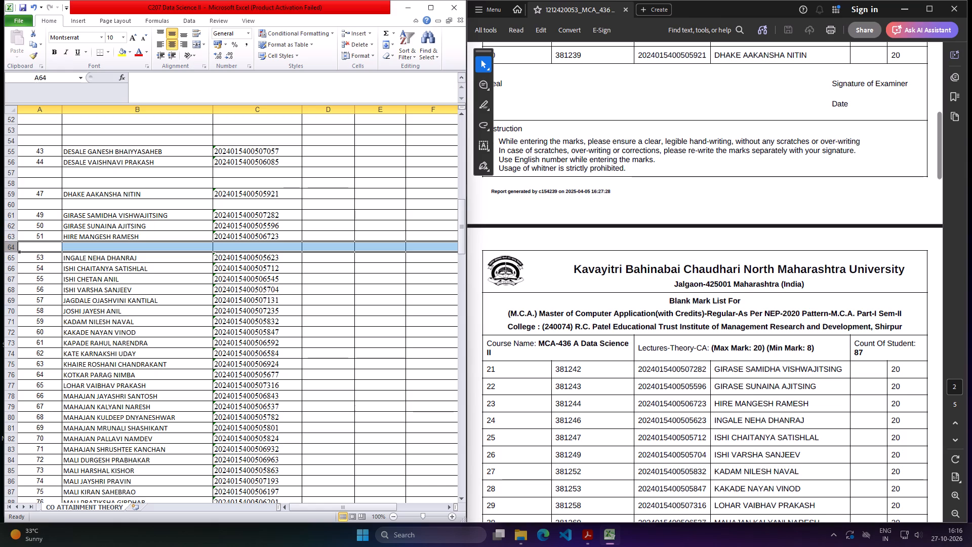
Clear the contents of row 67, rows 69 to 70 and rows 73 to 76, whose students are not in the mark list.
{"action": "left_click", "coordinate": [13, 278]}
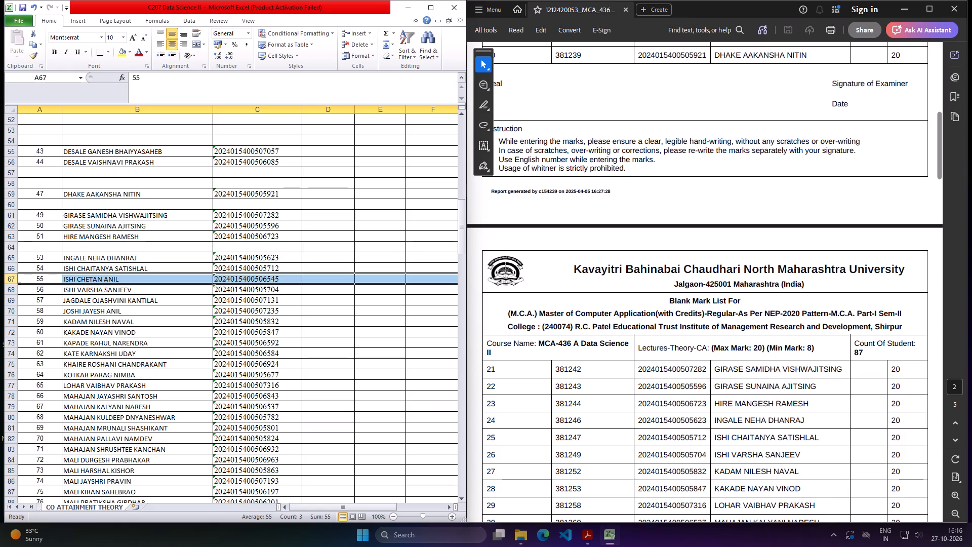
{"action": "key", "text": "backslash"}
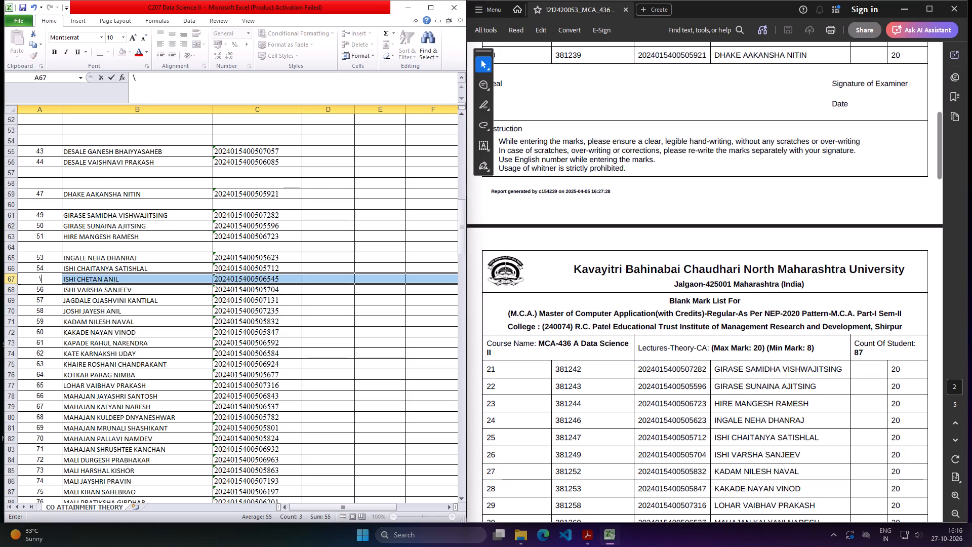
{"action": "left_click", "coordinate": [13, 279]}
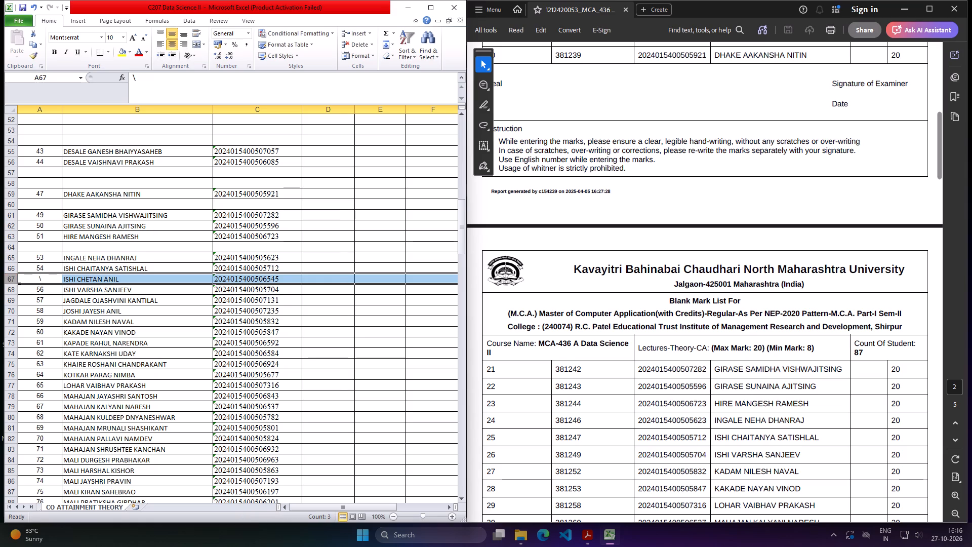
{"action": "key", "text": "Delete"}
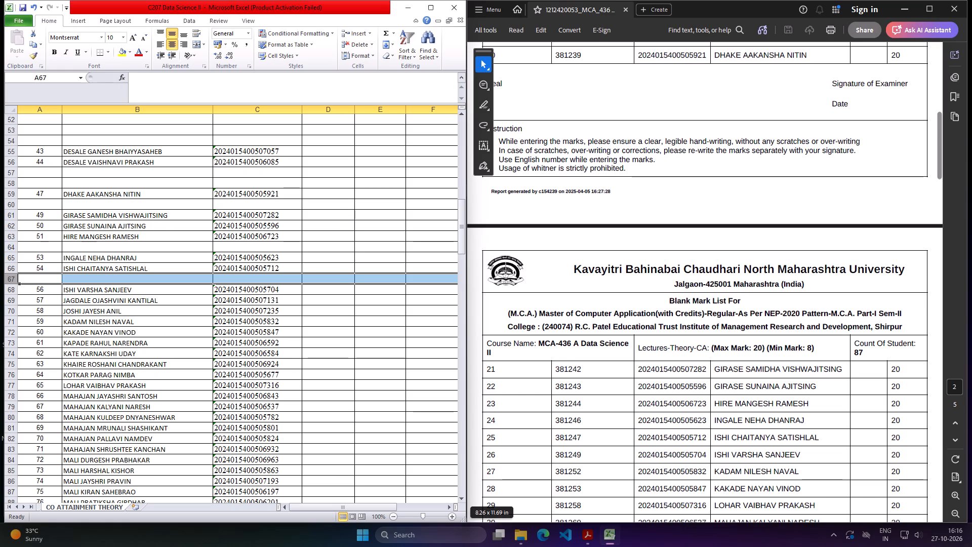
{"action": "left_click_drag", "start_coordinate": [12, 299], "coordinate": [13, 310]}
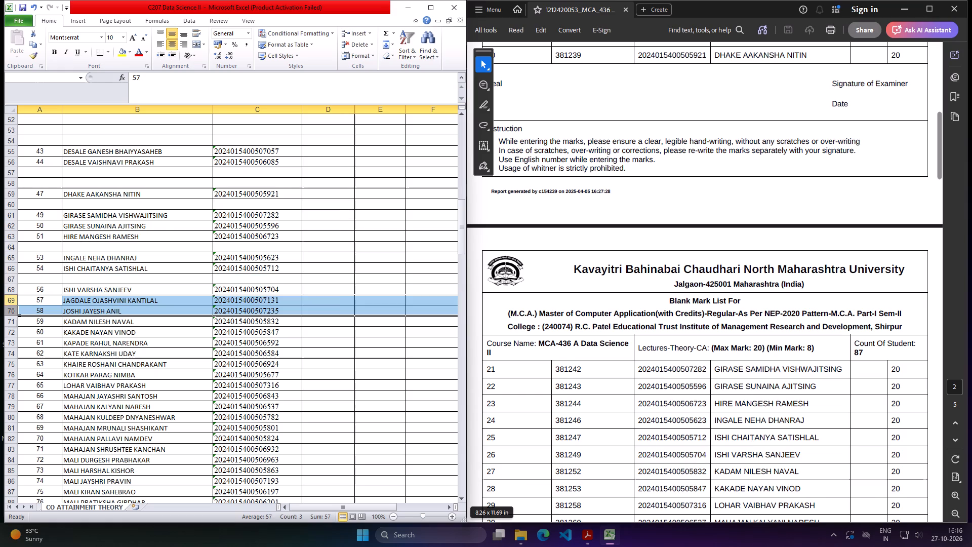
{"action": "left_click_drag", "start_coordinate": [13, 310], "coordinate": [13, 312]}
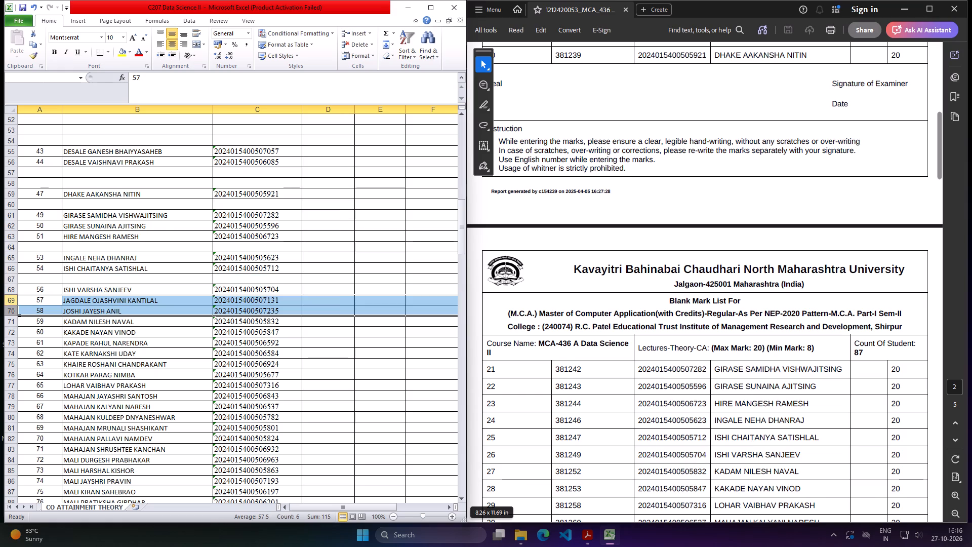
{"action": "key", "text": "Delete"}
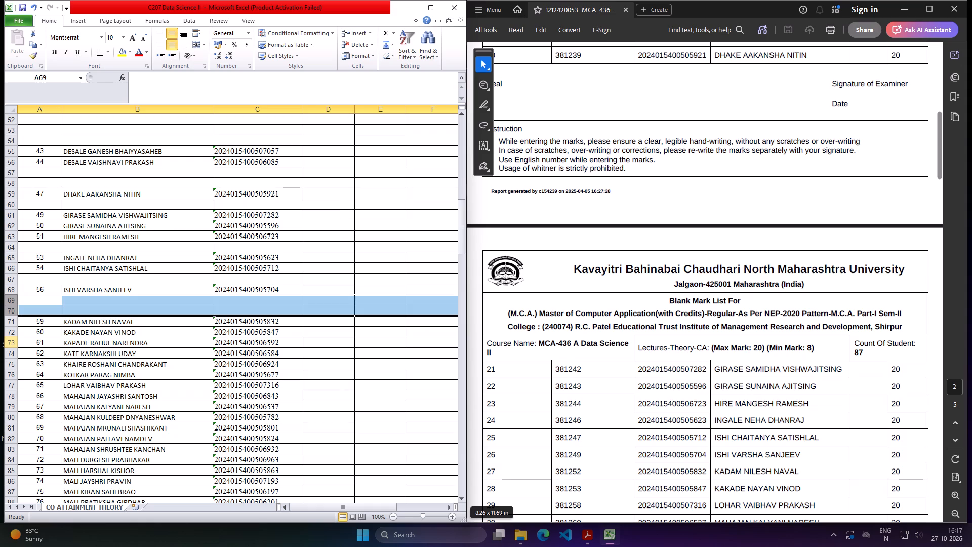
{"action": "left_click_drag", "start_coordinate": [9, 343], "coordinate": [5, 378]}
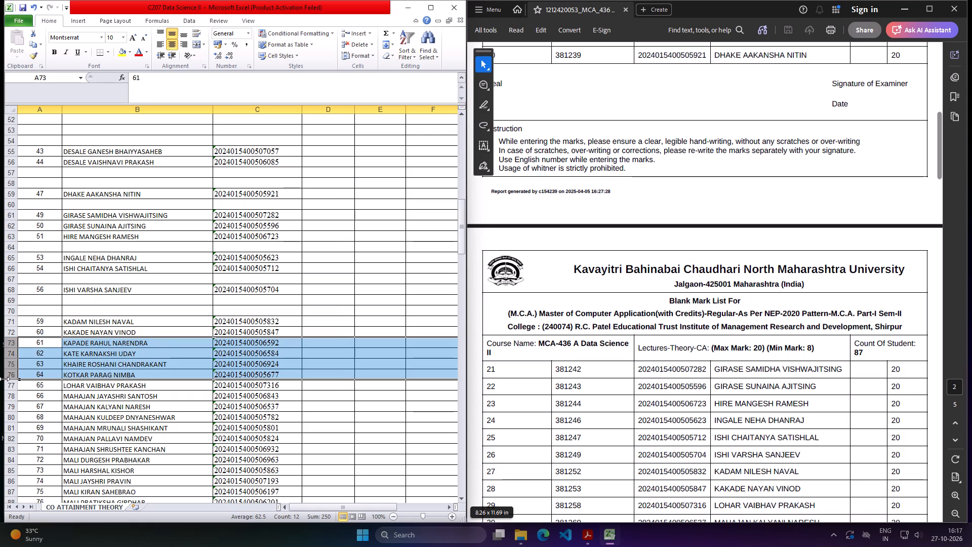
{"action": "scroll", "coordinate": [823, 375], "scroll_direction": "down", "scroll_amount": 1}
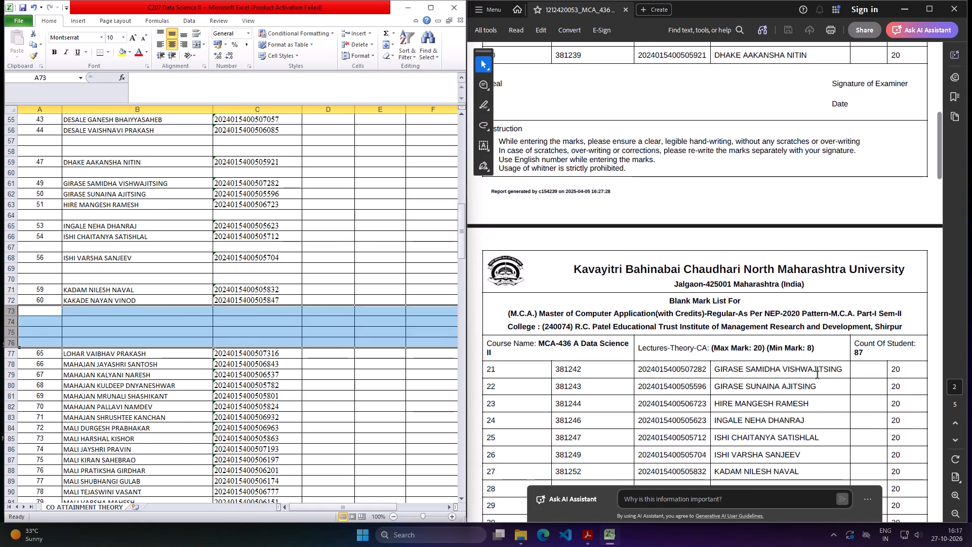
Continue down page 2 of the mark list and clear the contents of row 78 and rows 80 to 84 for unlisted students.
{"action": "left_click", "coordinate": [818, 375]}
{"action": "scroll", "coordinate": [818, 375], "scroll_direction": "down", "scroll_amount": 5}
{"action": "scroll", "coordinate": [762, 319], "scroll_direction": "up", "scroll_amount": 1}
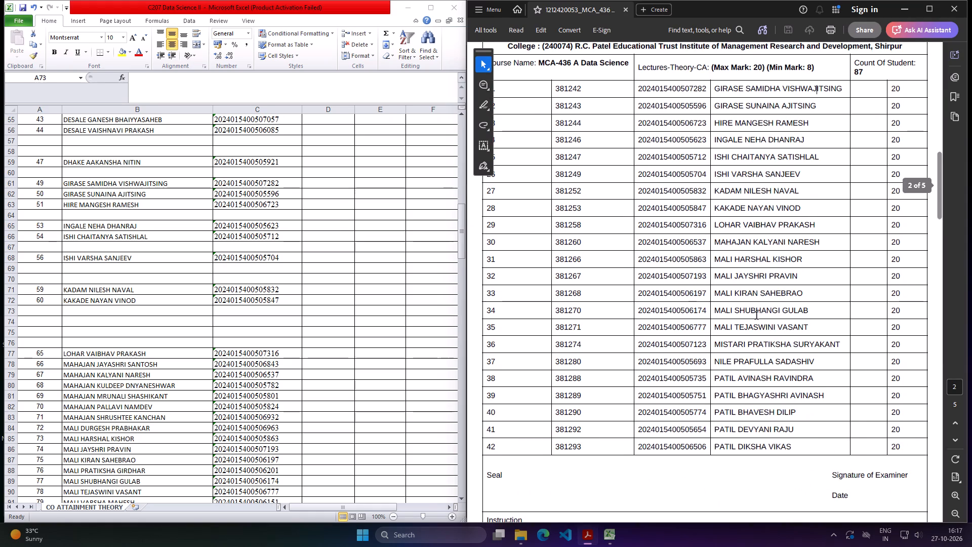
{"action": "left_click", "coordinate": [118, 335]}
{"action": "scroll", "coordinate": [216, 317], "scroll_direction": "down", "scroll_amount": 3}
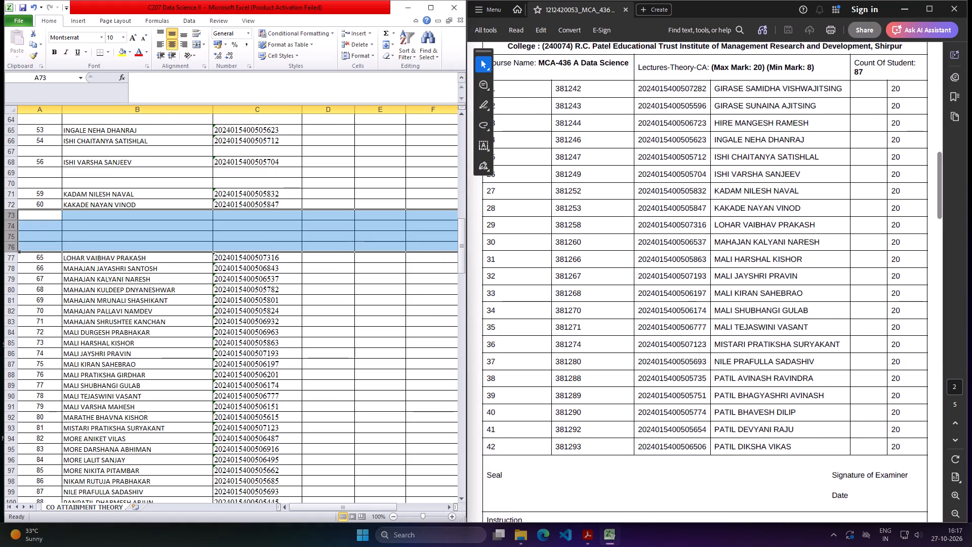
{"action": "left_click", "coordinate": [10, 267]}
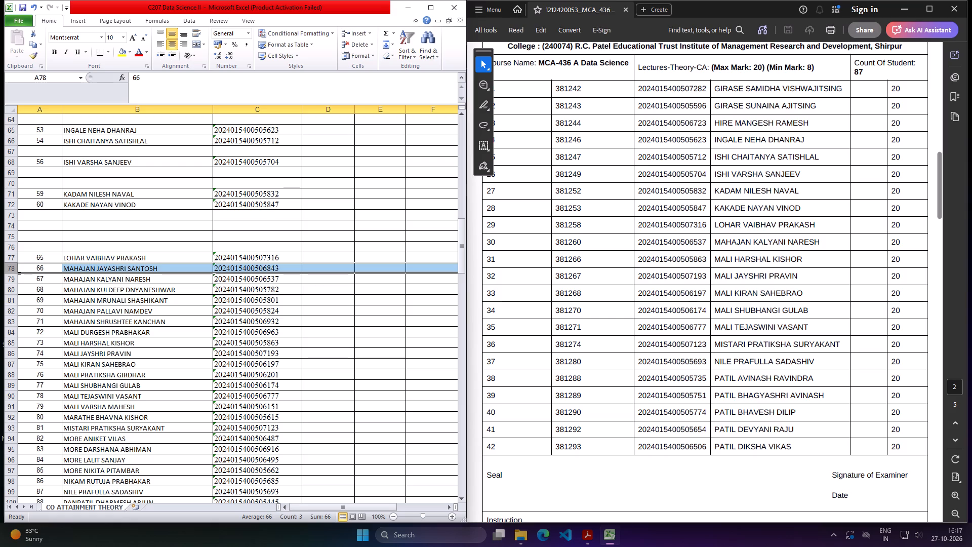
{"action": "key", "text": "Delete"}
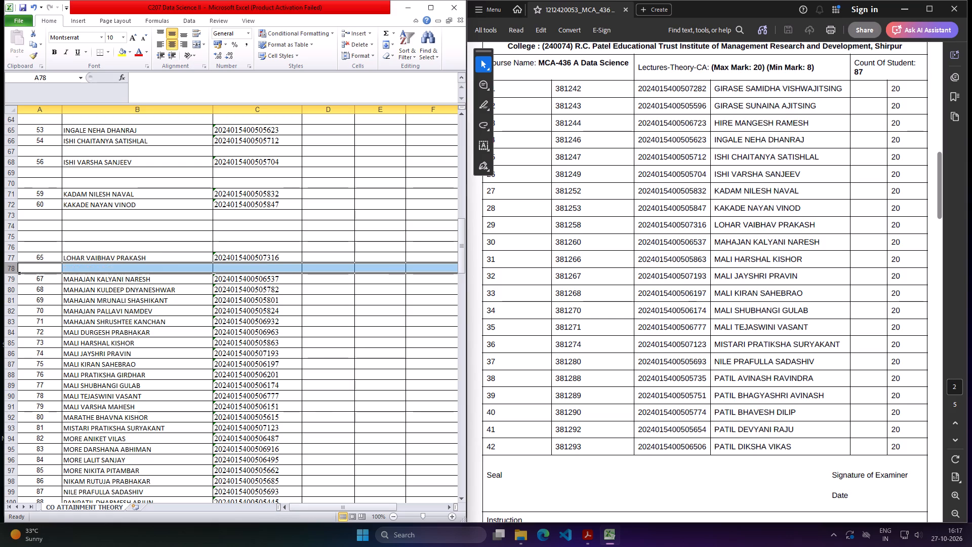
{"action": "left_click_drag", "start_coordinate": [13, 288], "coordinate": [13, 312]}
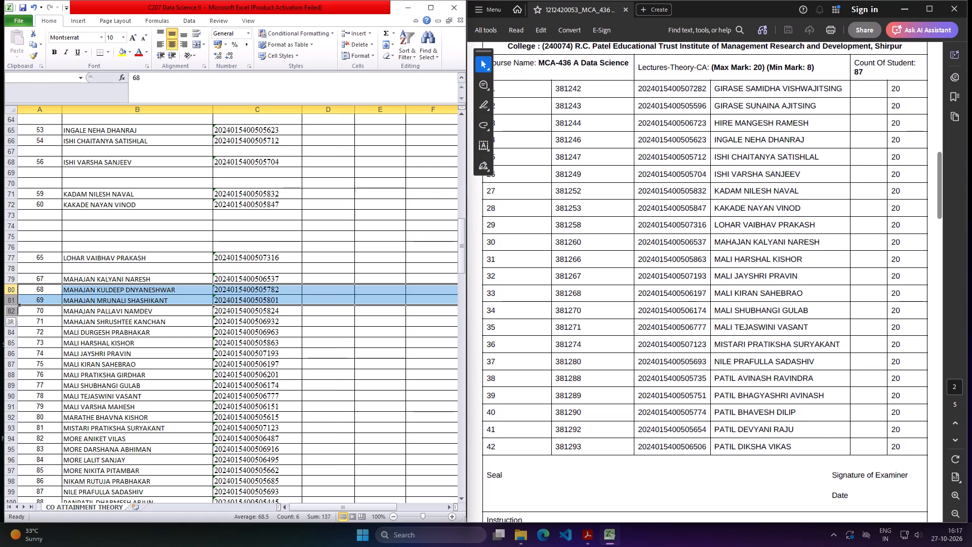
{"action": "left_click_drag", "start_coordinate": [13, 312], "coordinate": [15, 334]}
{"action": "key", "text": "Delete"}
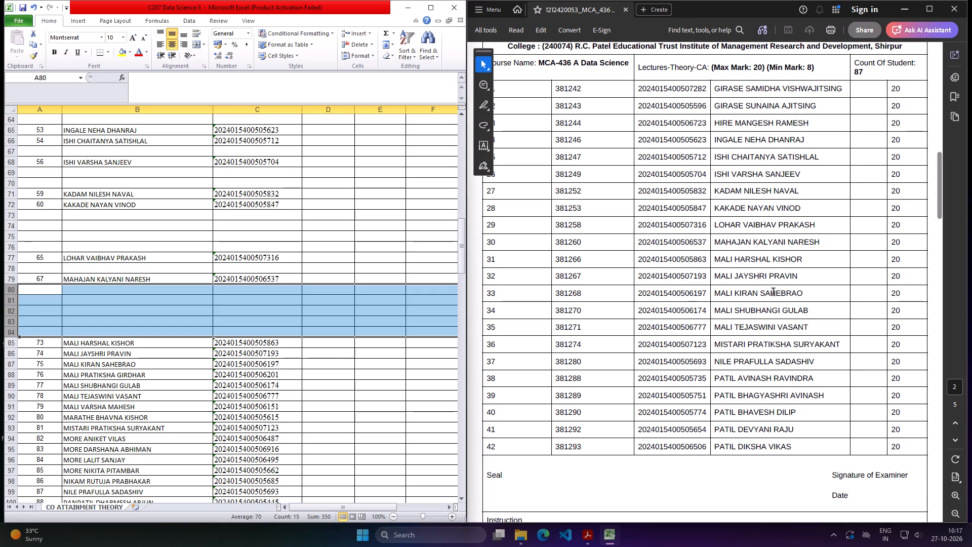
Clear the contents of rows 88, 91 and 92 and rows 94 to 98, whose students are not in the mark list.
{"action": "left_click", "coordinate": [12, 374]}
{"action": "key", "text": "Delete"}
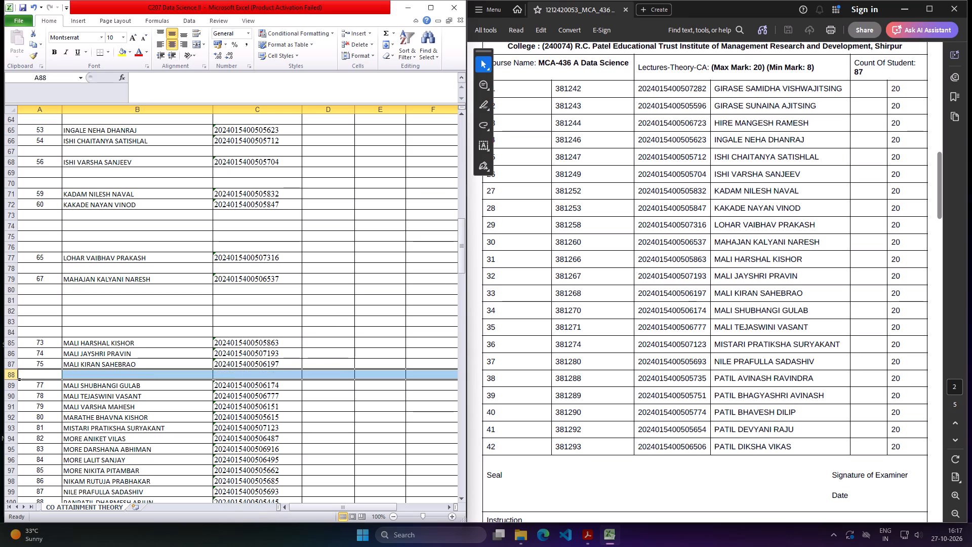
{"action": "left_click", "coordinate": [15, 408]}
{"action": "key", "text": "Delete"}
{"action": "left_click", "coordinate": [15, 415]}
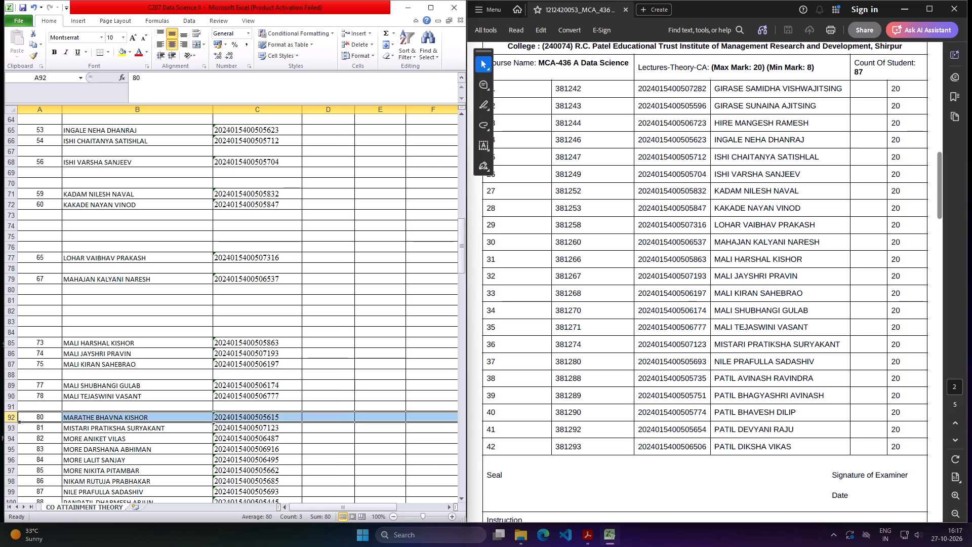
{"action": "key", "text": "Delete"}
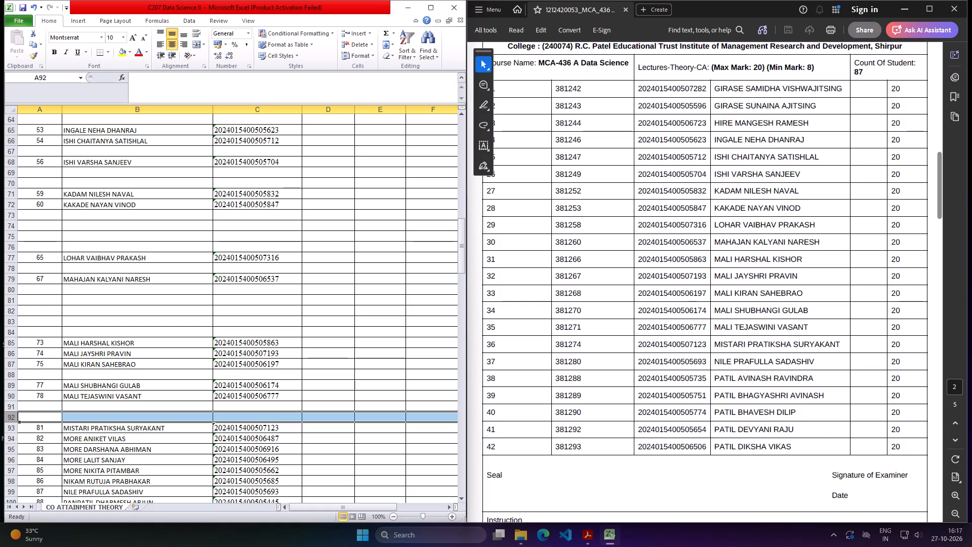
{"action": "left_click_drag", "start_coordinate": [12, 435], "coordinate": [10, 448]}
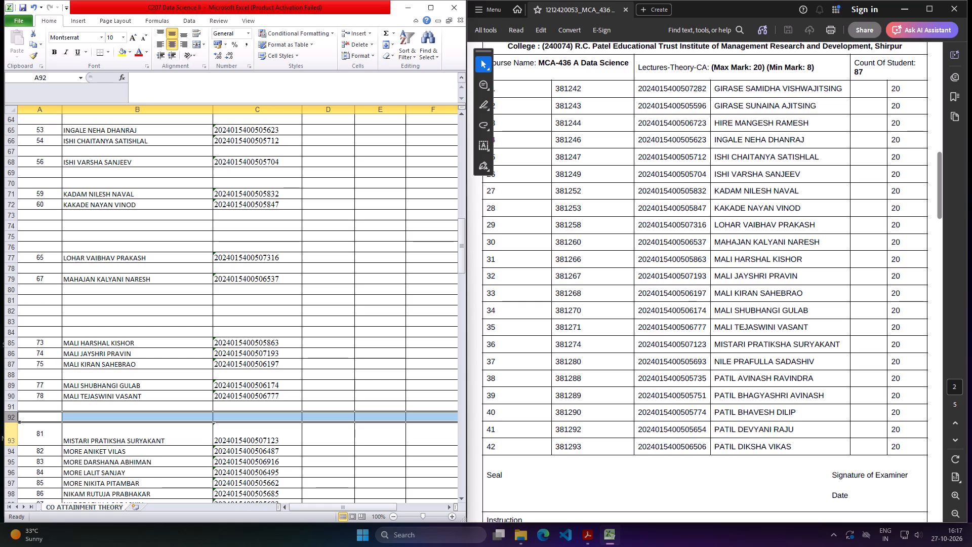
{"action": "key", "text": "ctrl+z"}
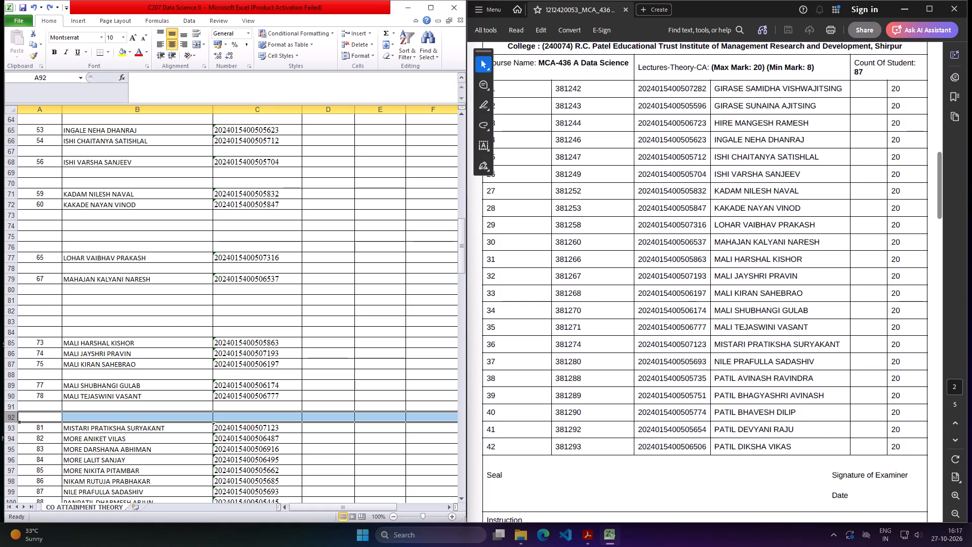
{"action": "left_click_drag", "start_coordinate": [14, 438], "coordinate": [12, 466]}
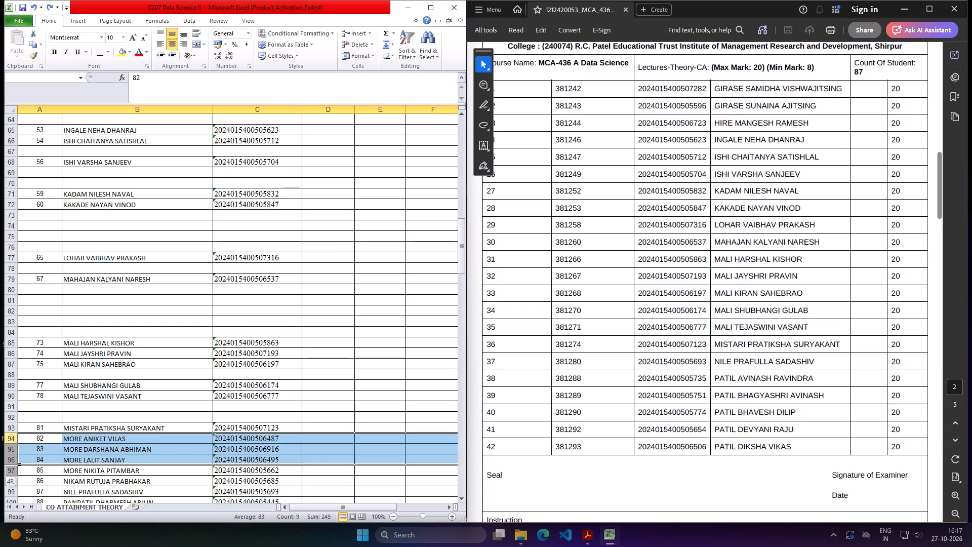
{"action": "left_click_drag", "start_coordinate": [12, 466], "coordinate": [11, 484]}
{"action": "key", "text": "Delete"}
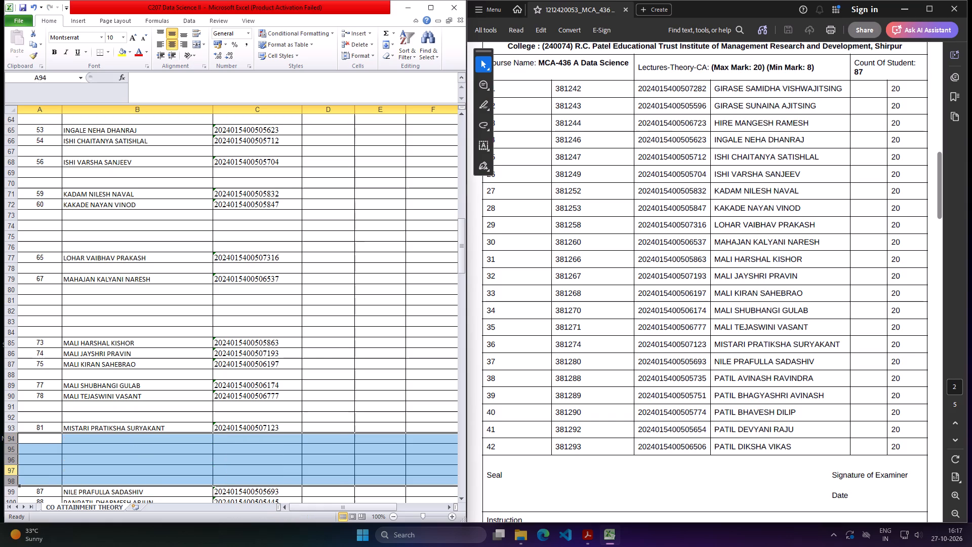
Clear the contents of rows 100 to 106 and row 110, whose students are not on page 2 of the mark list.
{"action": "scroll", "coordinate": [154, 375], "scroll_direction": "down", "scroll_amount": 6}
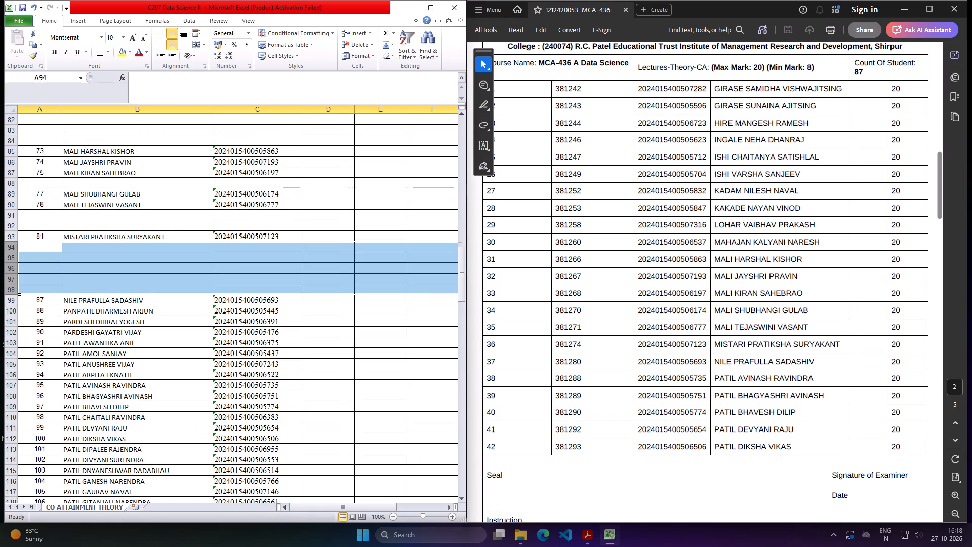
{"action": "key", "text": "Delete"}
{"action": "left_click_drag", "start_coordinate": [8, 309], "coordinate": [8, 348]}
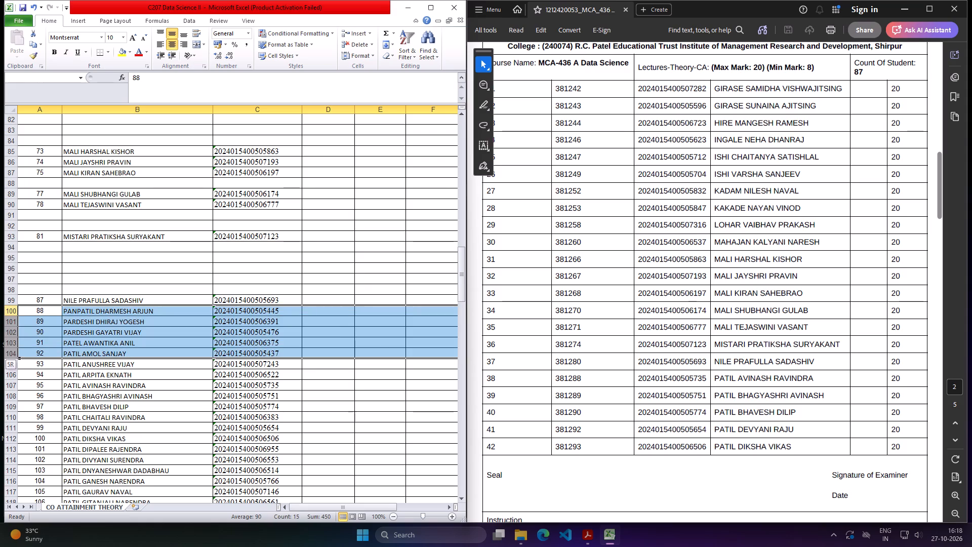
{"action": "left_click_drag", "start_coordinate": [8, 348], "coordinate": [10, 339]}
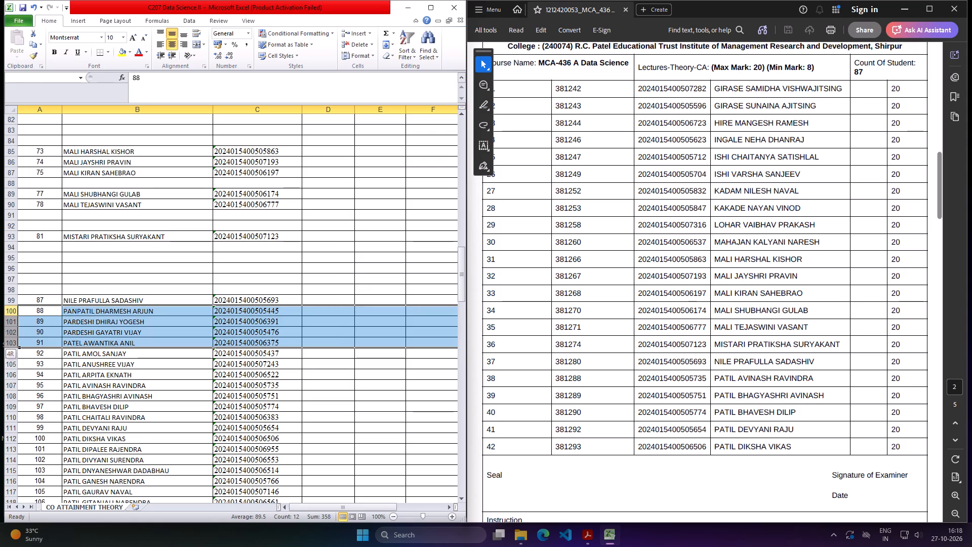
{"action": "left_click_drag", "start_coordinate": [10, 339], "coordinate": [11, 371]}
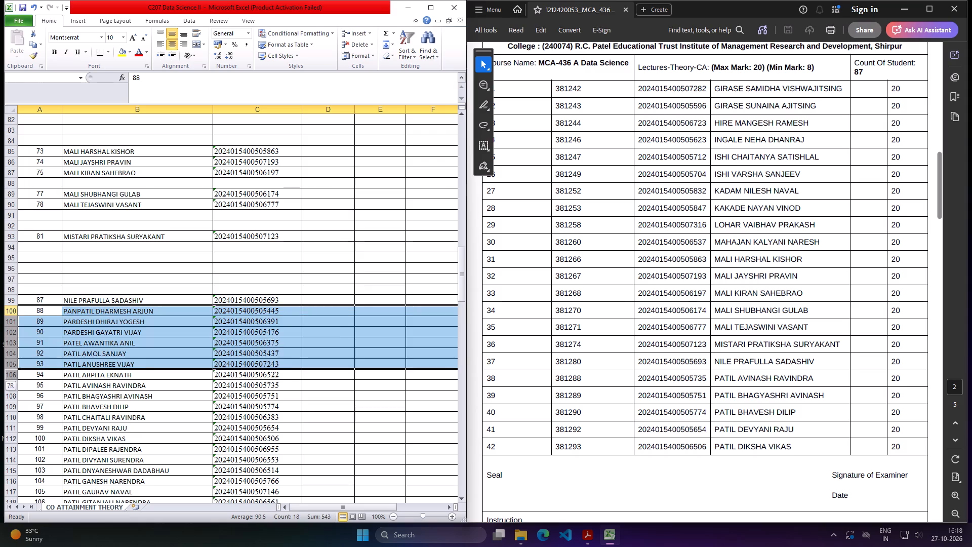
{"action": "left_click_drag", "start_coordinate": [11, 371], "coordinate": [11, 374]}
{"action": "key", "text": "Delete"}
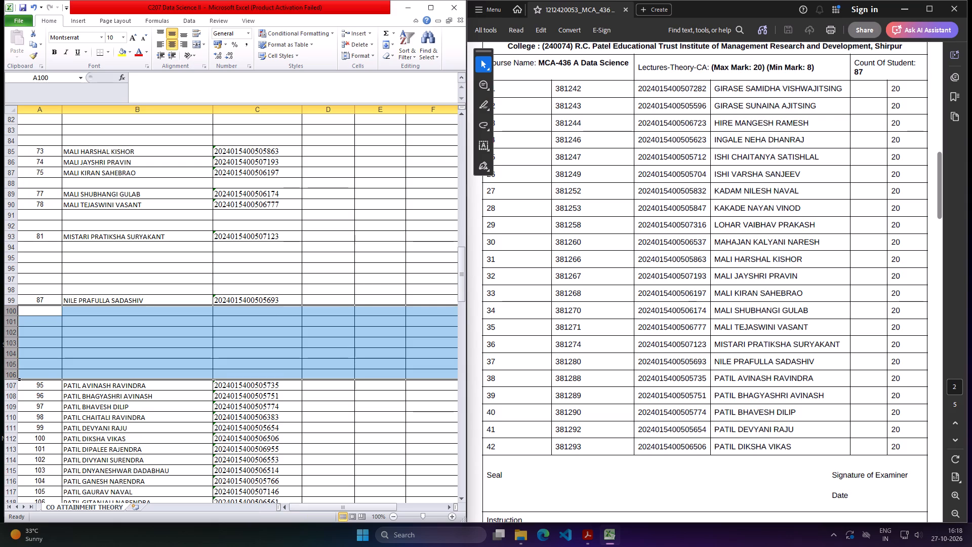
{"action": "left_click", "coordinate": [10, 417]}
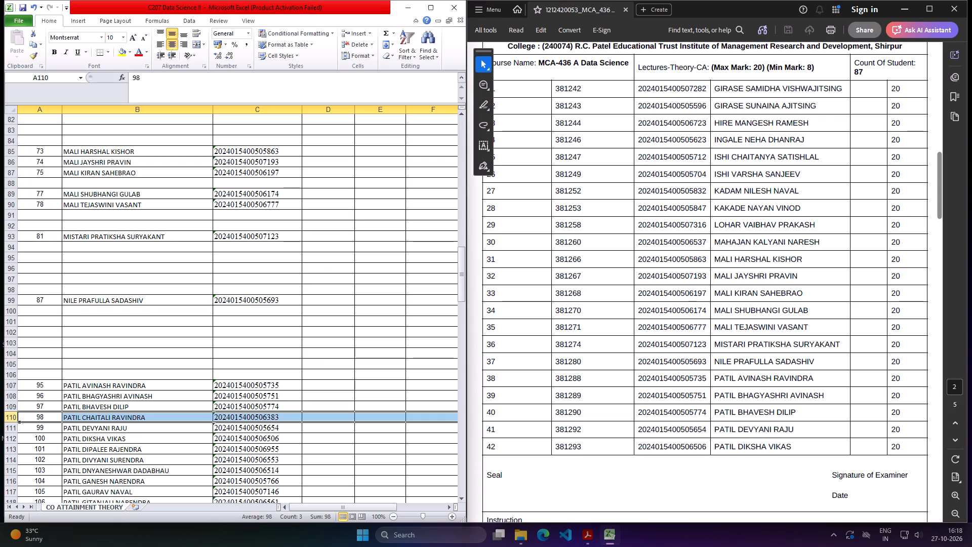
{"action": "key", "text": "Delete"}
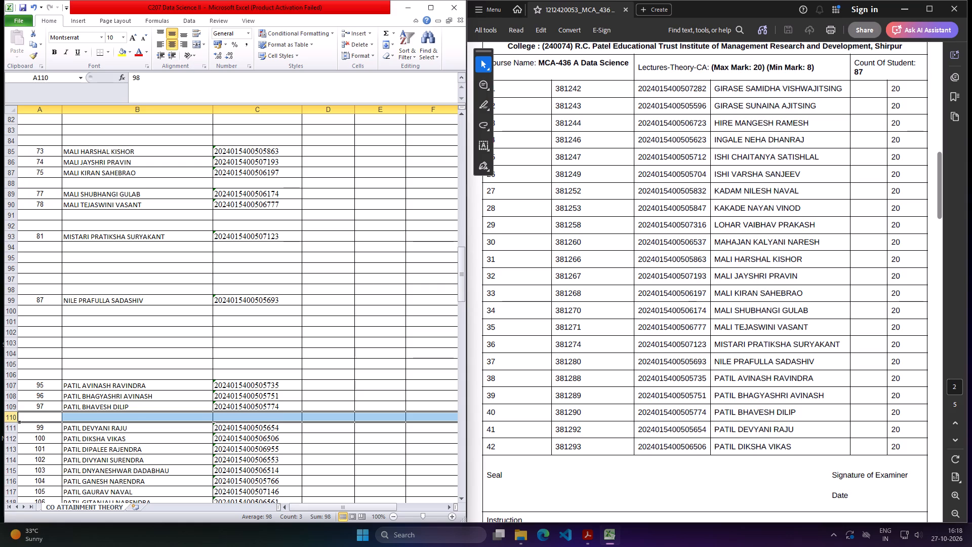
Check the sheet from row 113 against page 3 of the mark list and clear the contents of unlisted rows 115 to 117.
{"action": "left_click", "coordinate": [11, 448]}
{"action": "left_click", "coordinate": [646, 348]}
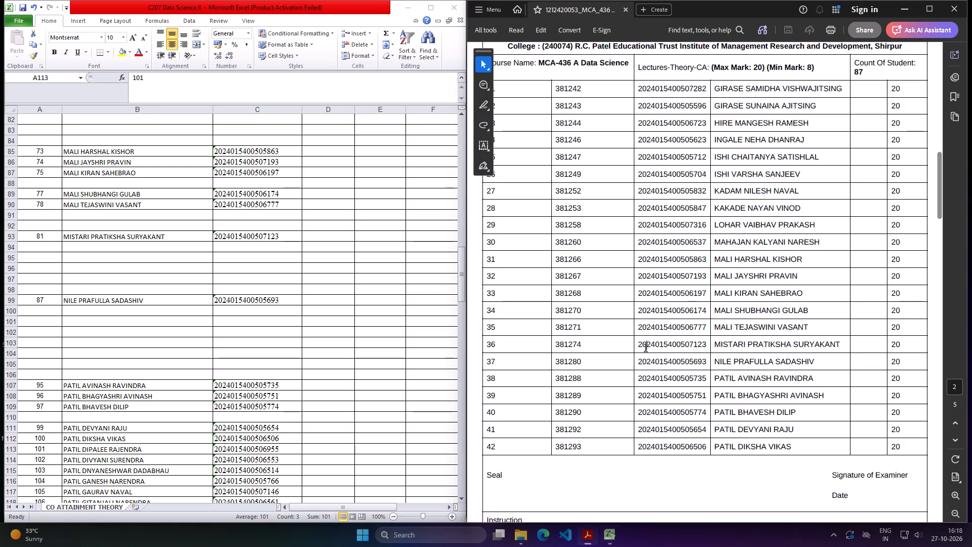
{"action": "scroll", "coordinate": [646, 348], "scroll_direction": "down", "scroll_amount": 9}
{"action": "scroll", "coordinate": [646, 348], "scroll_direction": "up", "scroll_amount": 1}
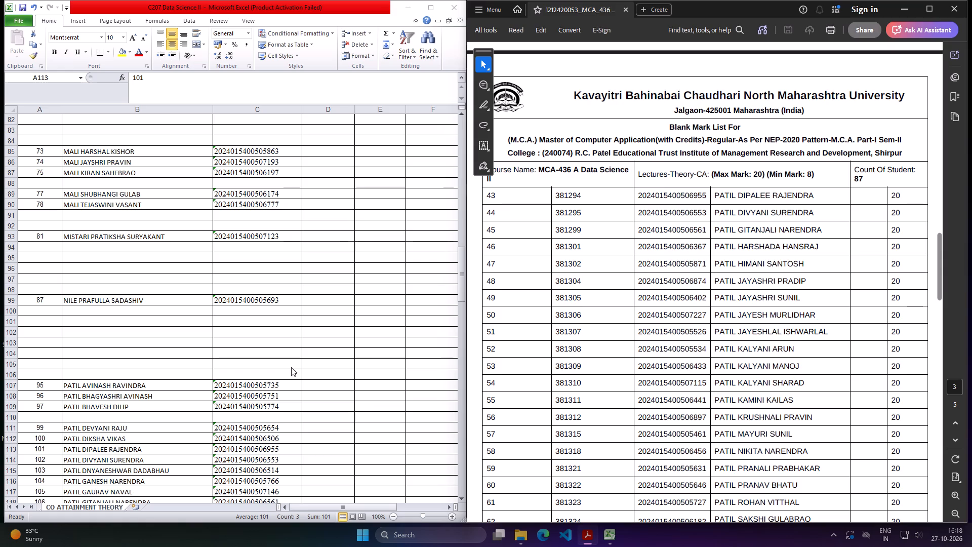
{"action": "left_click", "coordinate": [15, 447]}
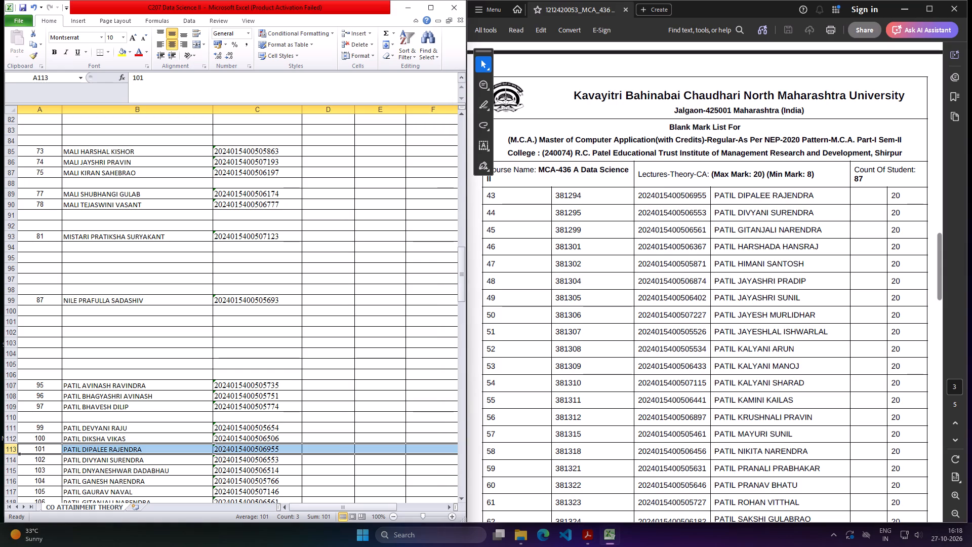
{"action": "left_click", "coordinate": [14, 463]}
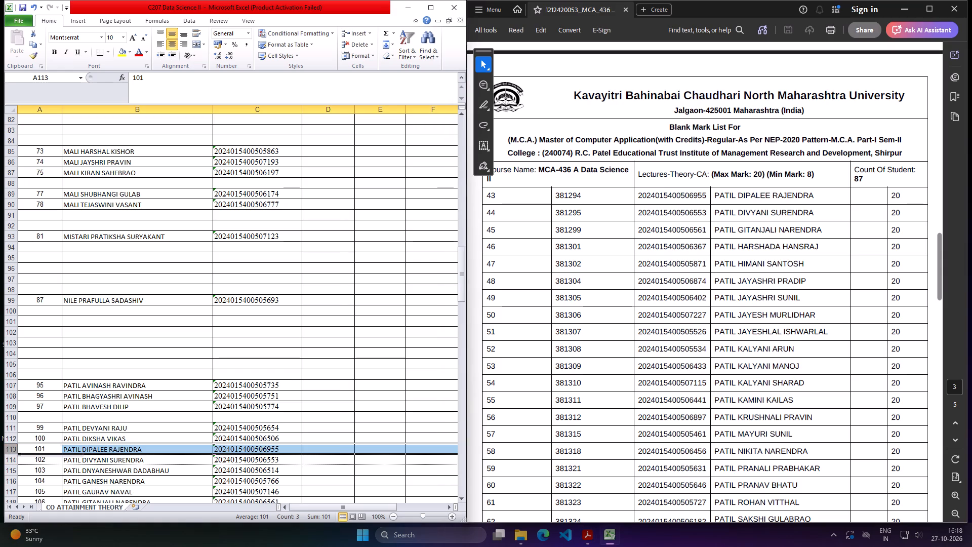
{"action": "left_click", "coordinate": [14, 460]}
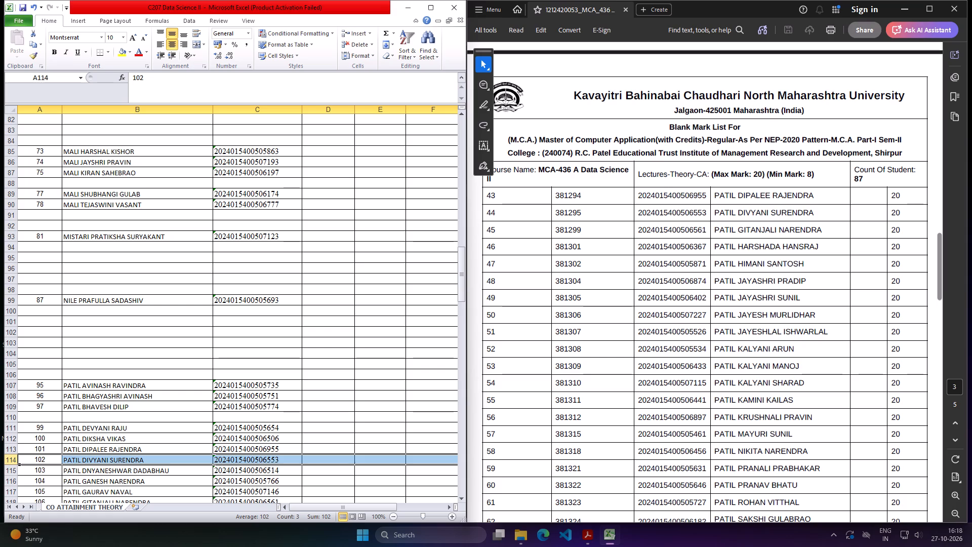
{"action": "left_click_drag", "start_coordinate": [14, 472], "coordinate": [11, 493]}
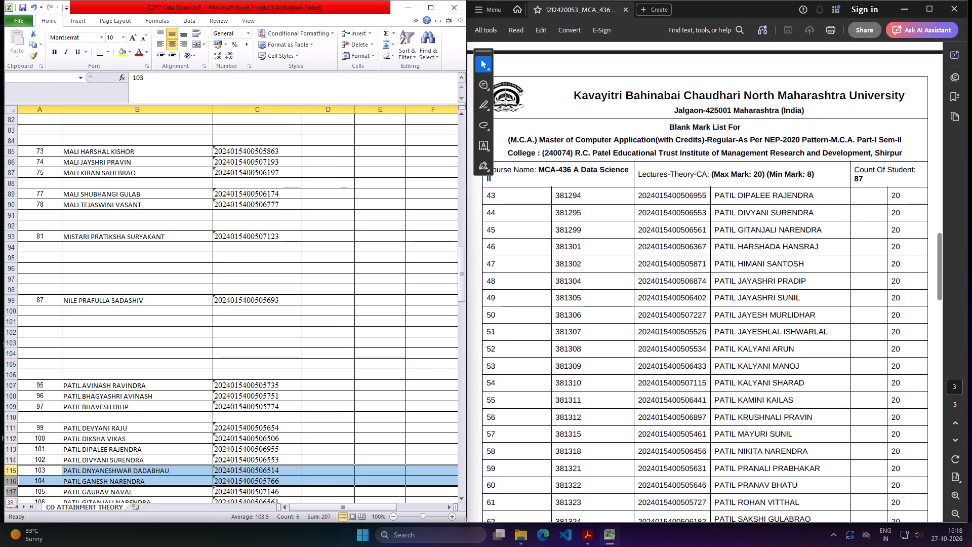
{"action": "left_click_drag", "start_coordinate": [11, 493], "coordinate": [11, 494]}
{"action": "key", "text": "Delete"}
Clear the contents of rows 119 and 122, whose students are not on page 3 of the mark list.
{"action": "scroll", "coordinate": [81, 440], "scroll_direction": "down", "scroll_amount": 2}
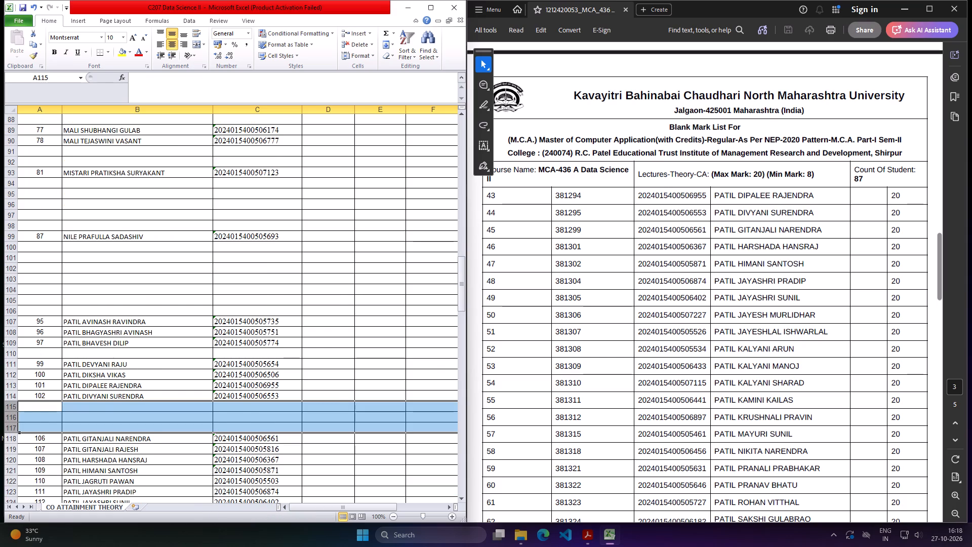
{"action": "scroll", "coordinate": [81, 440], "scroll_direction": "down", "scroll_amount": 1}
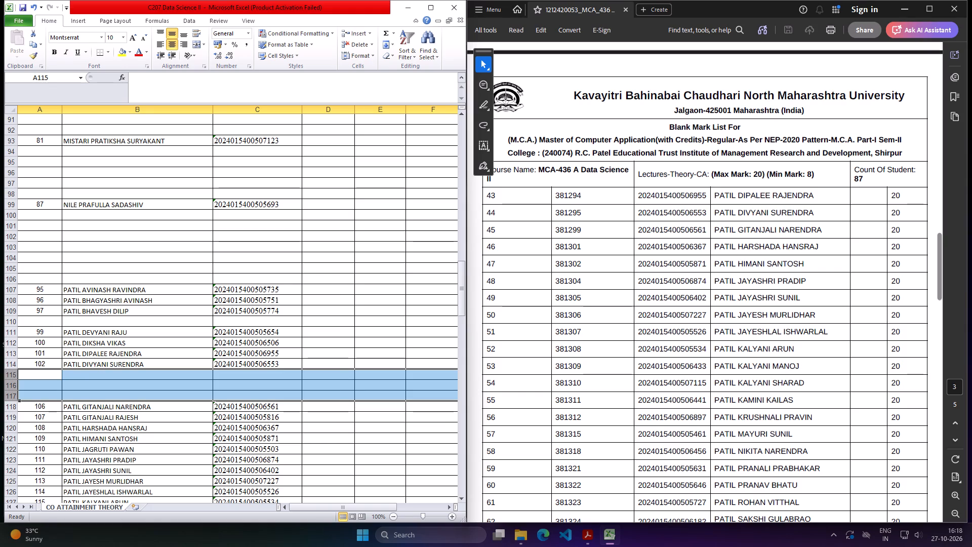
{"action": "left_click", "coordinate": [17, 416]}
{"action": "key", "text": "Delete"}
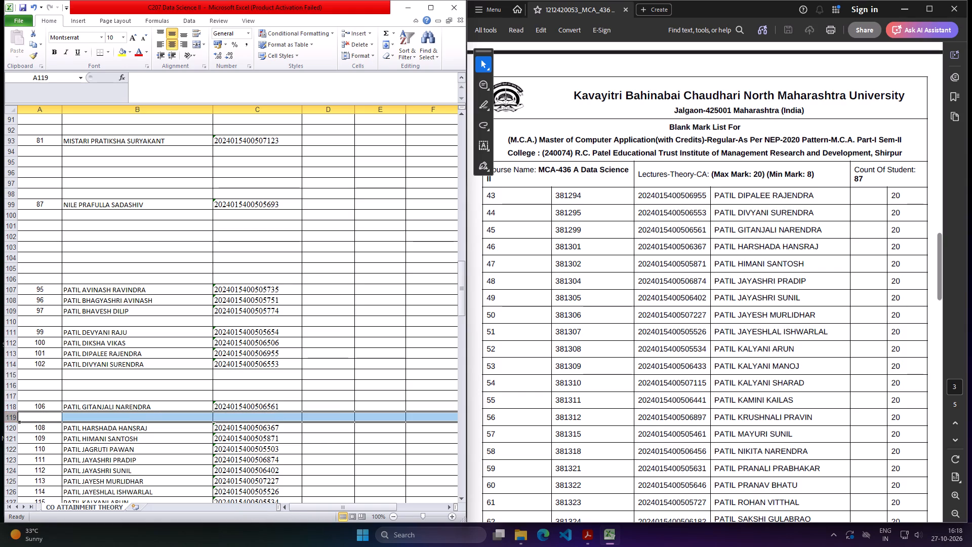
{"action": "left_click", "coordinate": [11, 449]}
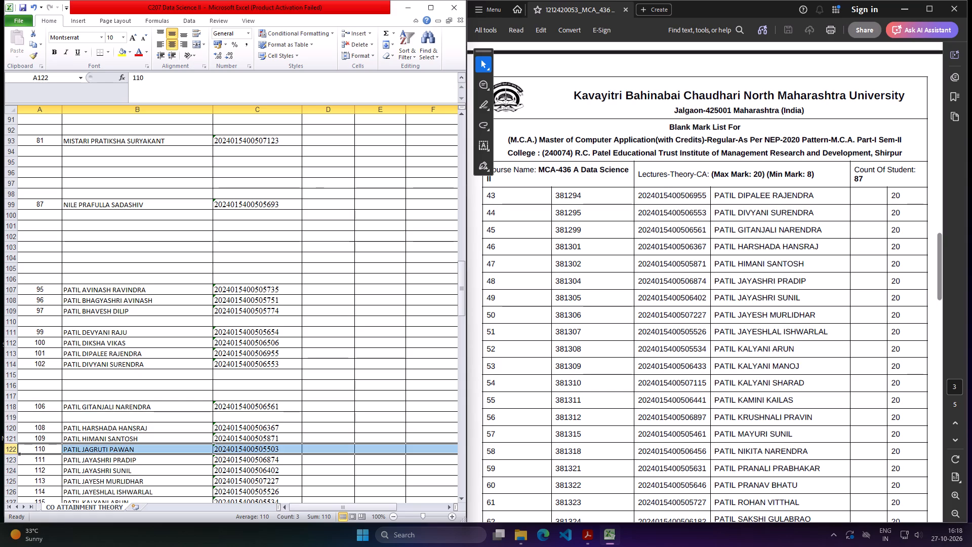
{"action": "key", "text": "Delete"}
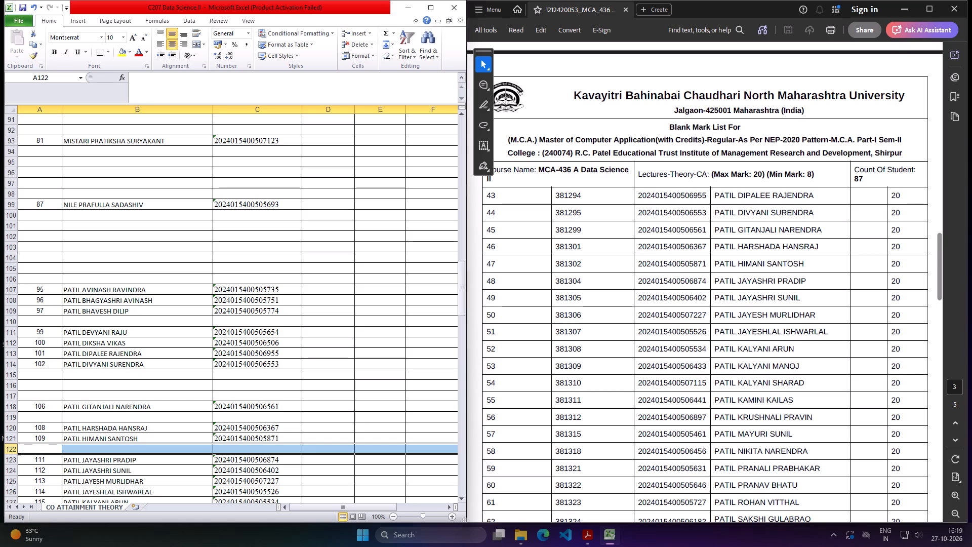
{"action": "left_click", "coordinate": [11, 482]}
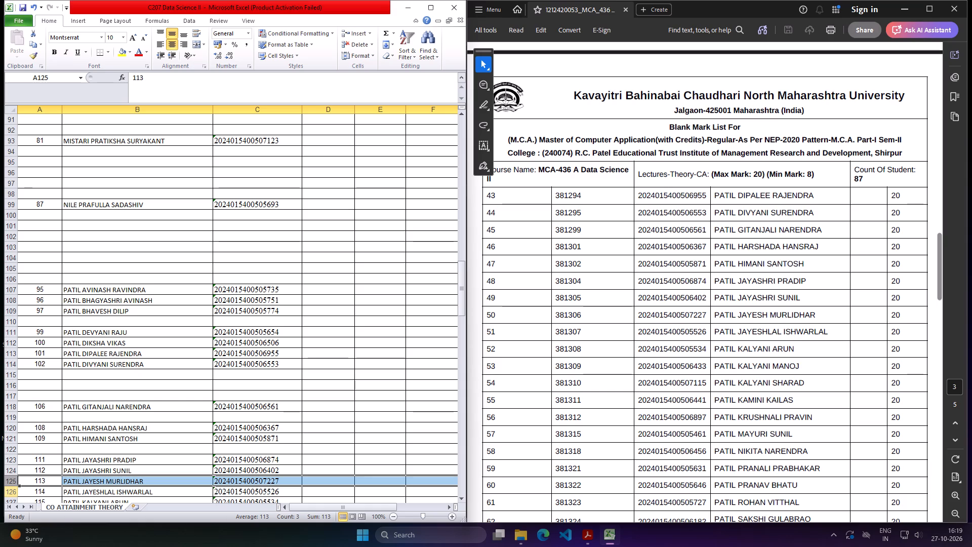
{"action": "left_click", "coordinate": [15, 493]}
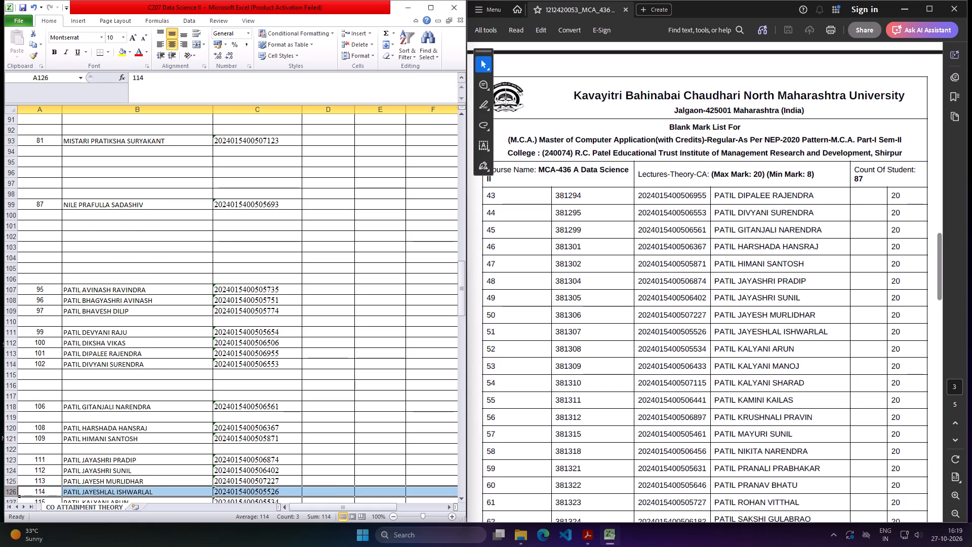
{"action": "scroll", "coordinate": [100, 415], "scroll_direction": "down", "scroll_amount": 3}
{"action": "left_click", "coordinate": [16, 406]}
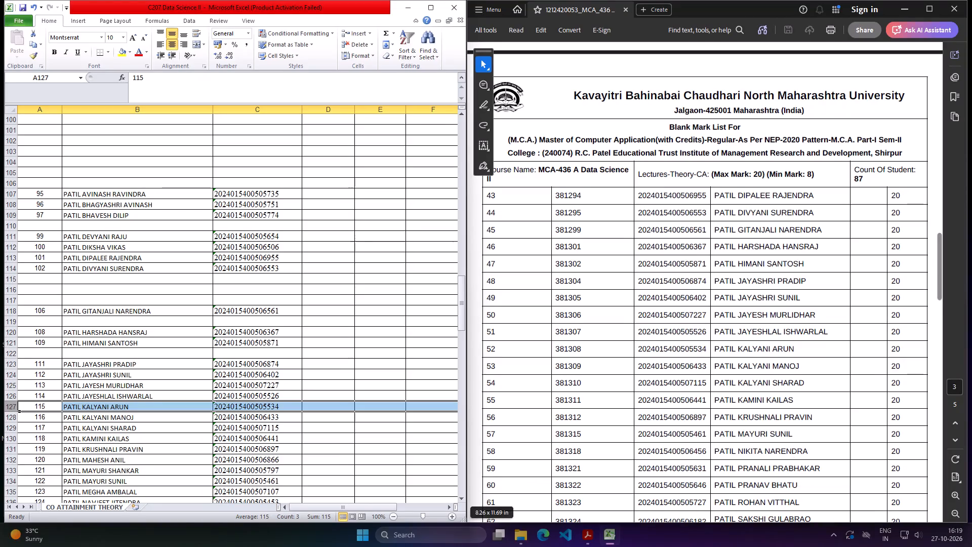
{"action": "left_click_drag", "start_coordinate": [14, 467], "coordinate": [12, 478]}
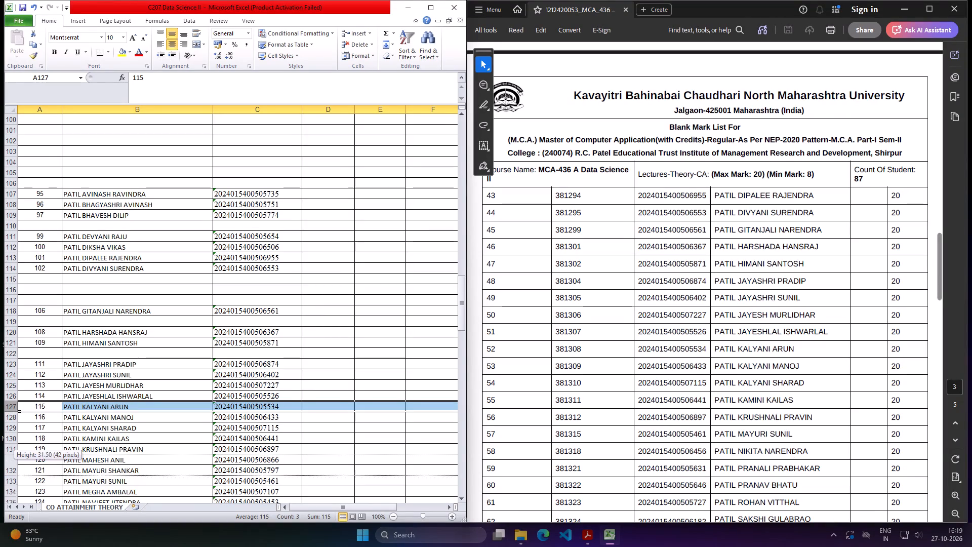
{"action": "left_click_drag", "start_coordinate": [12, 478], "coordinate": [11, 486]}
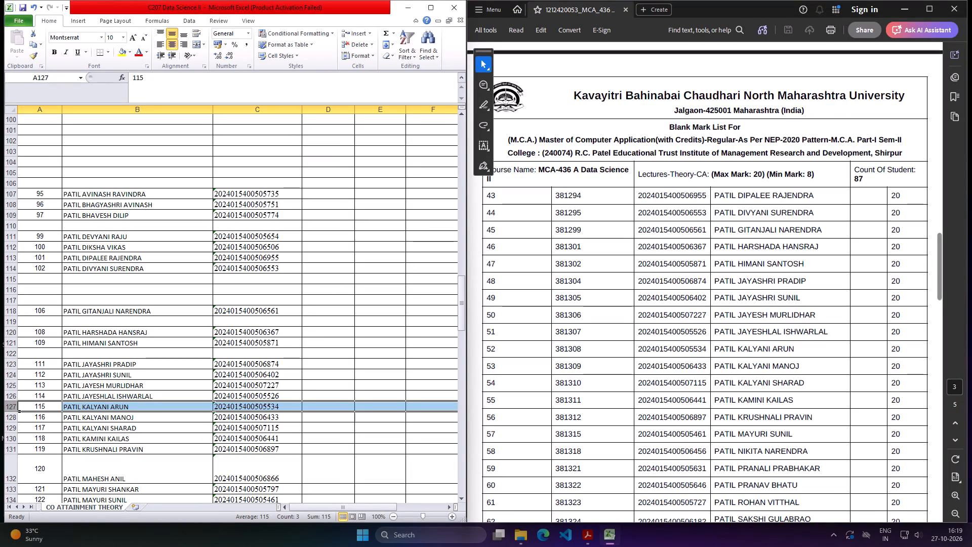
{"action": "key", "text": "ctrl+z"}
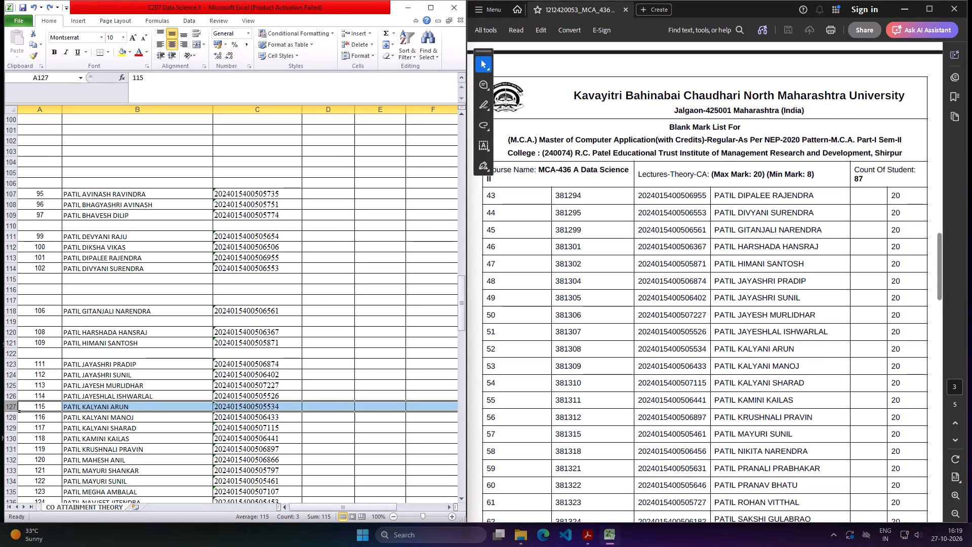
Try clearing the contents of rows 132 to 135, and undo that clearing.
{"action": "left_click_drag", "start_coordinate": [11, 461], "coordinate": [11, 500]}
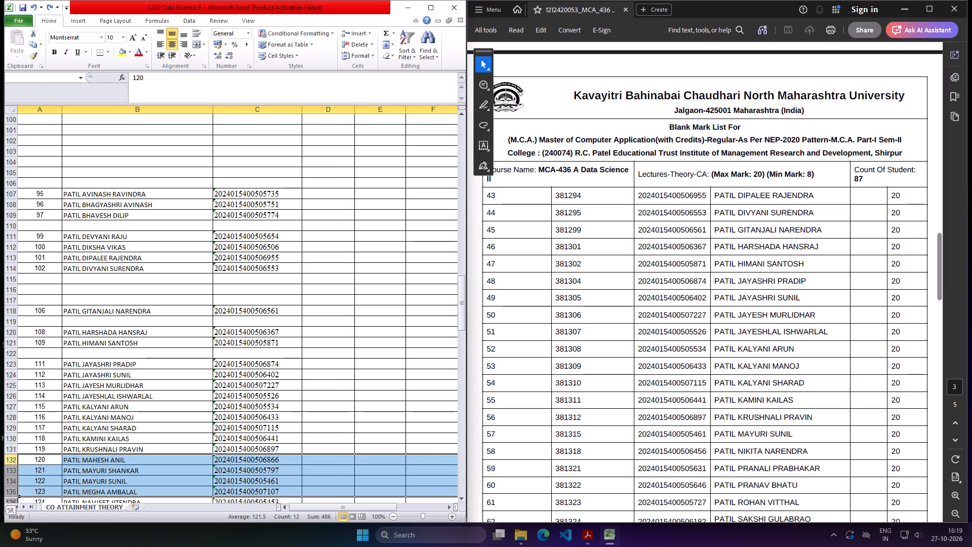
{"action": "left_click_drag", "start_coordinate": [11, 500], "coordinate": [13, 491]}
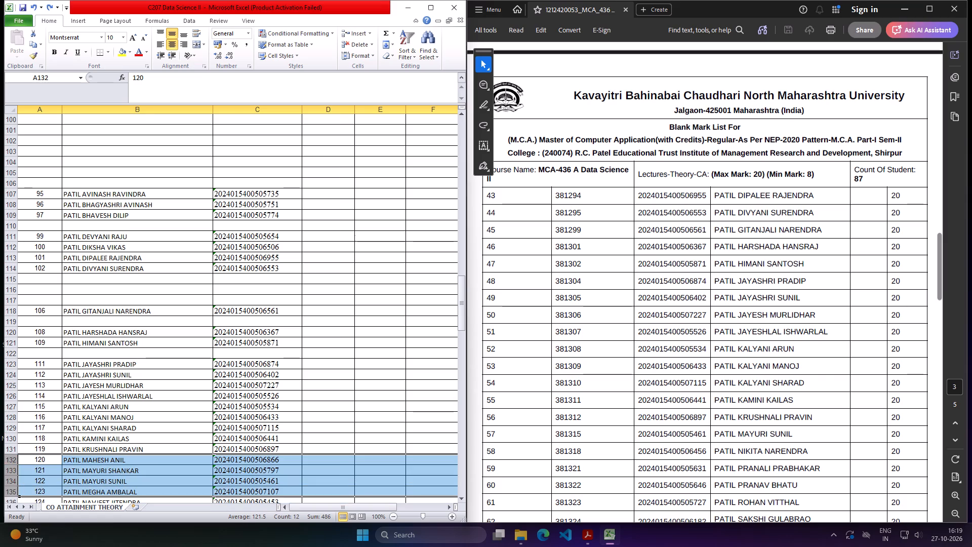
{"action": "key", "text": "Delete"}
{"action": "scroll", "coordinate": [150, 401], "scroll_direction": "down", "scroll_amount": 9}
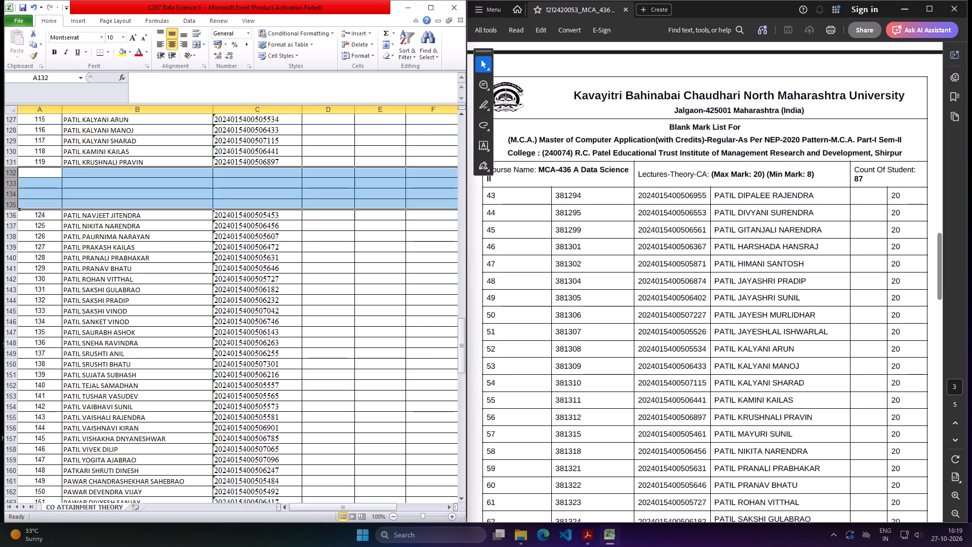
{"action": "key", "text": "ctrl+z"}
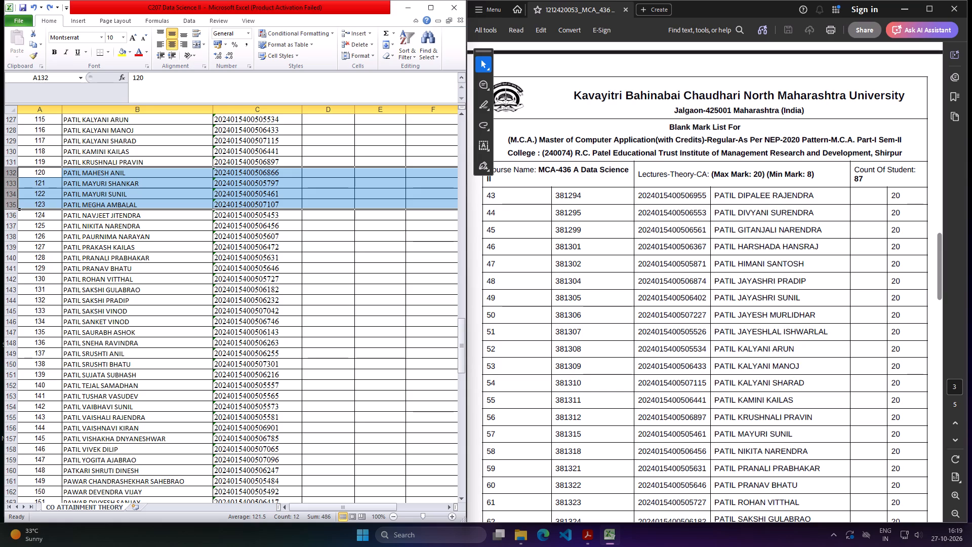
Clear the contents of rows 132 to 133 and rows 135 to 136, whose students are not in the mark list.
{"action": "left_click", "coordinate": [39, 187]}
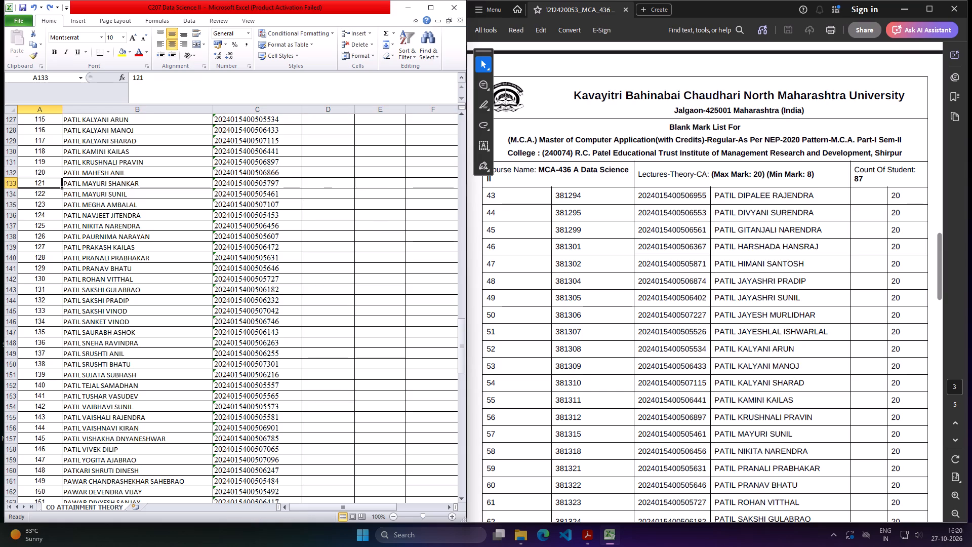
{"action": "left_click_drag", "start_coordinate": [38, 184], "coordinate": [37, 177]}
{"action": "left_click_drag", "start_coordinate": [13, 174], "coordinate": [7, 188]}
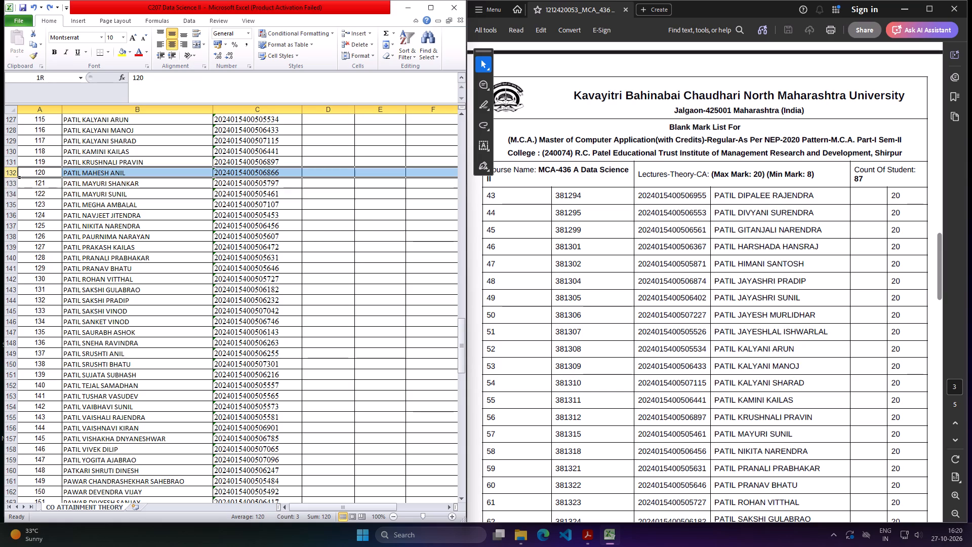
{"action": "left_click", "coordinate": [12, 172]}
{"action": "left_click_drag", "start_coordinate": [12, 172], "coordinate": [10, 180]}
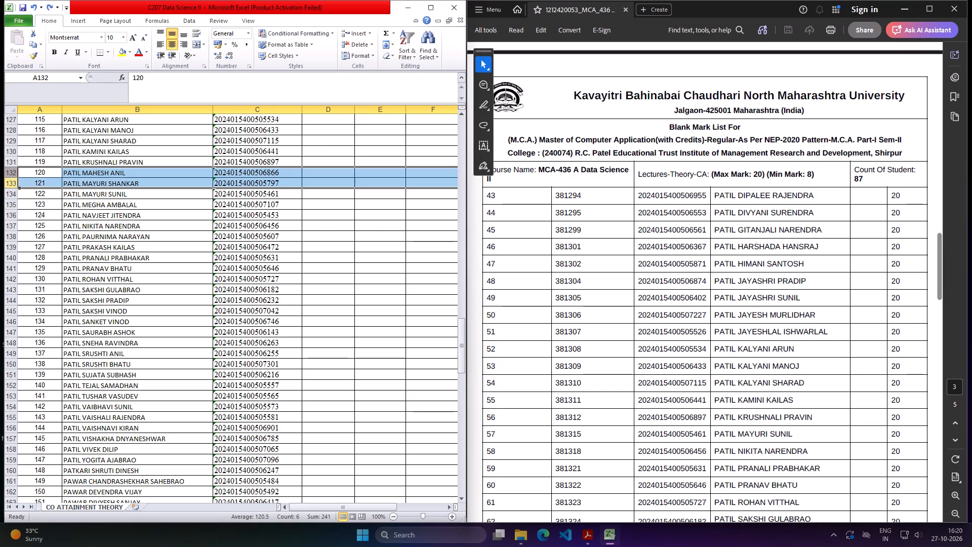
{"action": "key", "text": "Delete"}
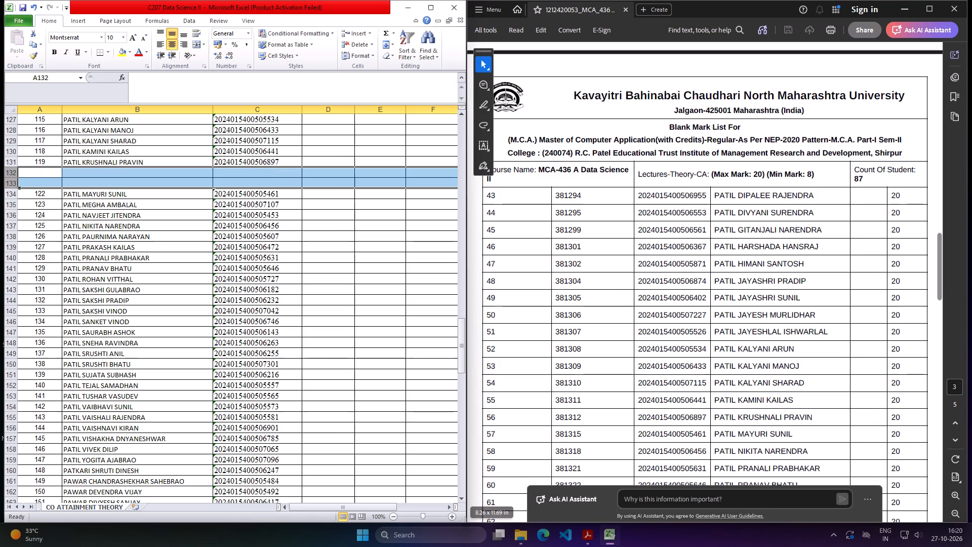
{"action": "left_click_drag", "start_coordinate": [13, 205], "coordinate": [13, 216]}
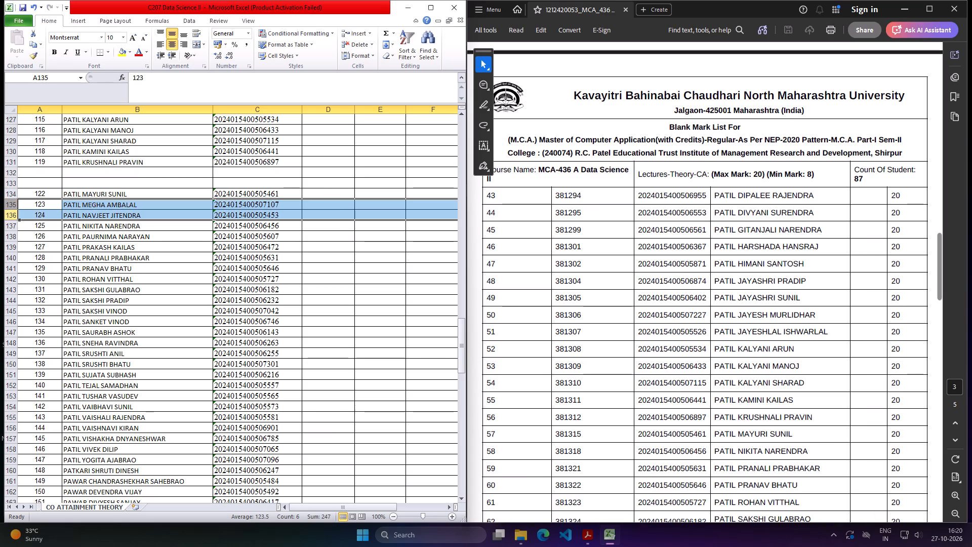
{"action": "key", "text": "Delete"}
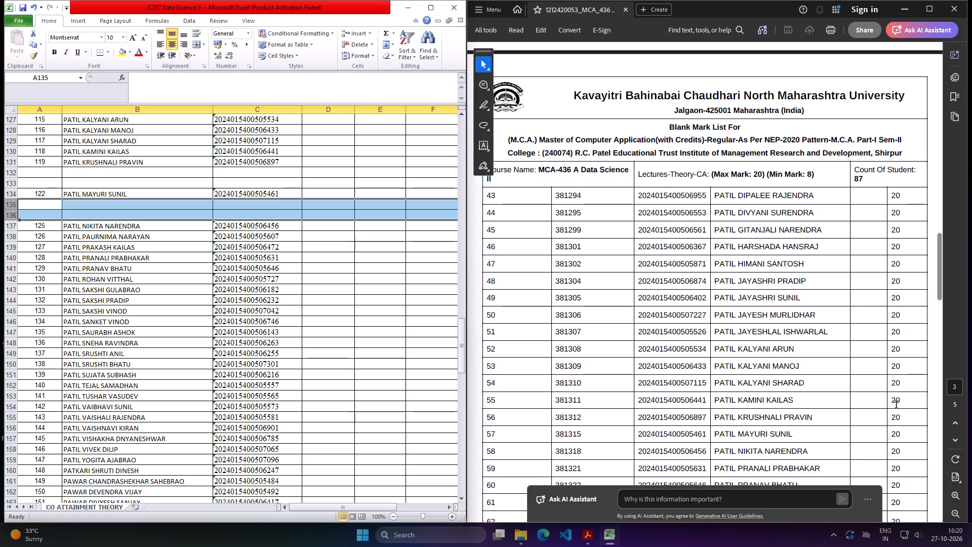
Dismiss the AI Assistant bar covering the lower entries of the mark list PDF.
{"action": "left_click", "coordinate": [866, 501]}
{"action": "left_click", "coordinate": [861, 481]}
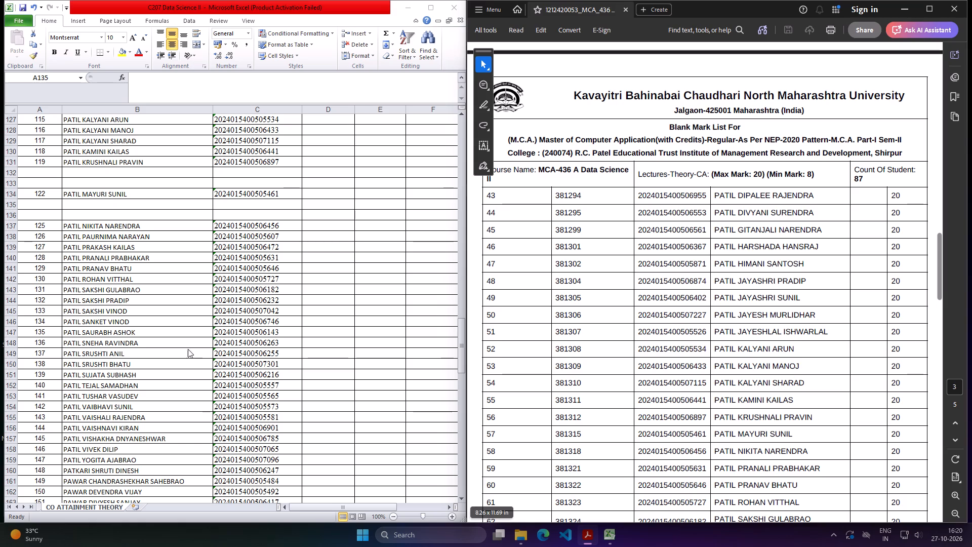
Clear the contents of rows 138 to 139, rows 144 to 145 and row 147, whose students are not on page 3 of the mark list.
{"action": "left_click_drag", "start_coordinate": [13, 246], "coordinate": [13, 239]}
{"action": "left_click_drag", "start_coordinate": [12, 245], "coordinate": [13, 236]}
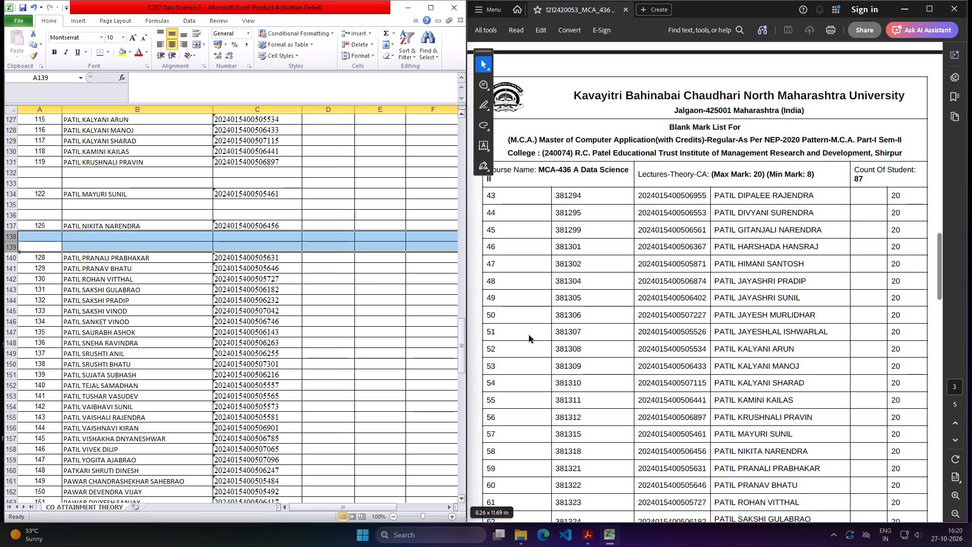
{"action": "scroll", "coordinate": [646, 365], "scroll_direction": "down", "scroll_amount": 2}
{"action": "left_click", "coordinate": [655, 363]}
{"action": "scroll", "coordinate": [655, 363], "scroll_direction": "down", "scroll_amount": 4}
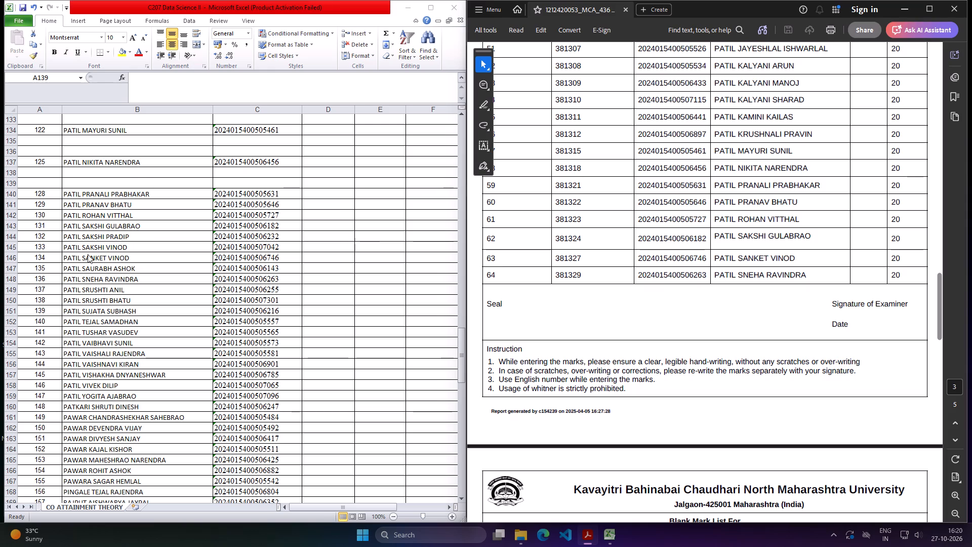
{"action": "left_click", "coordinate": [145, 224]}
{"action": "left_click", "coordinate": [145, 224]}
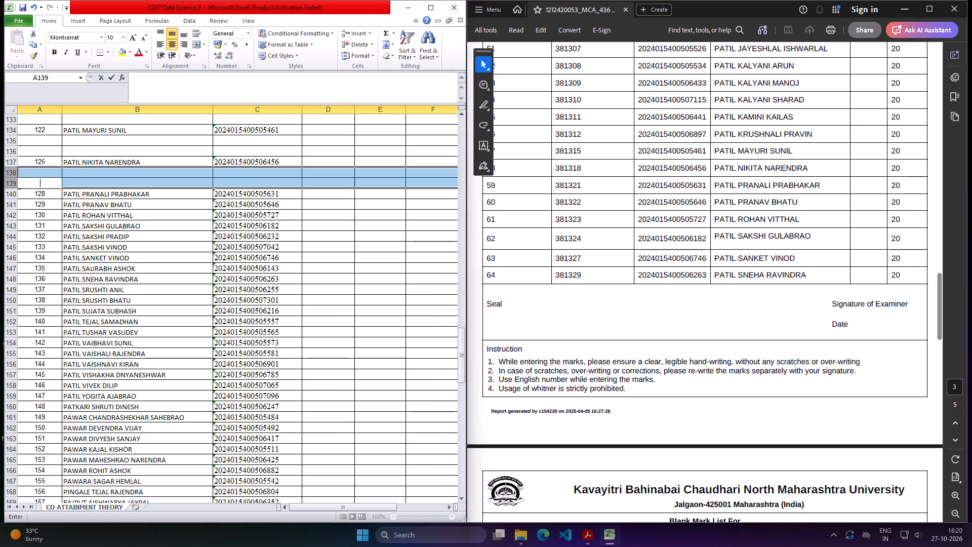
{"action": "left_click", "coordinate": [147, 224]}
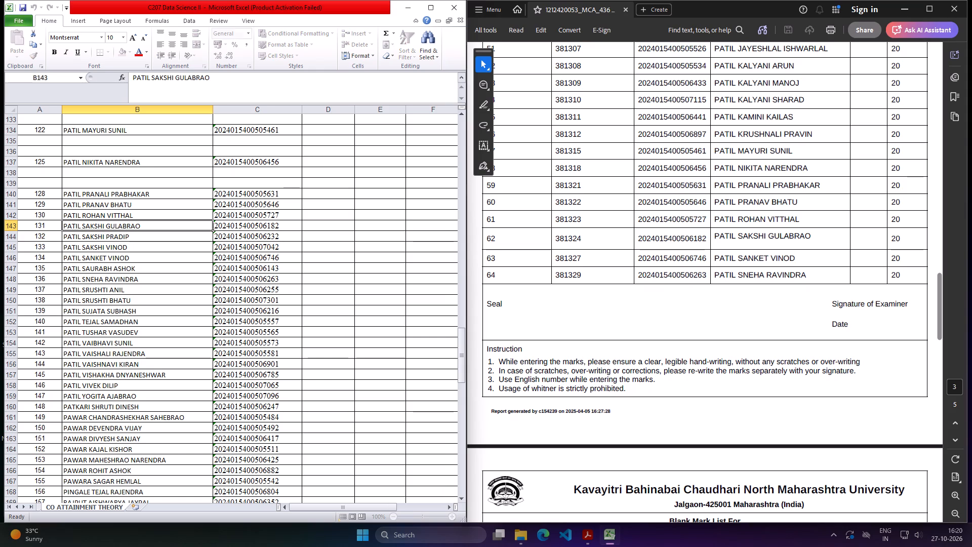
{"action": "left_click_drag", "start_coordinate": [13, 237], "coordinate": [13, 247]}
{"action": "key", "text": "Delete"}
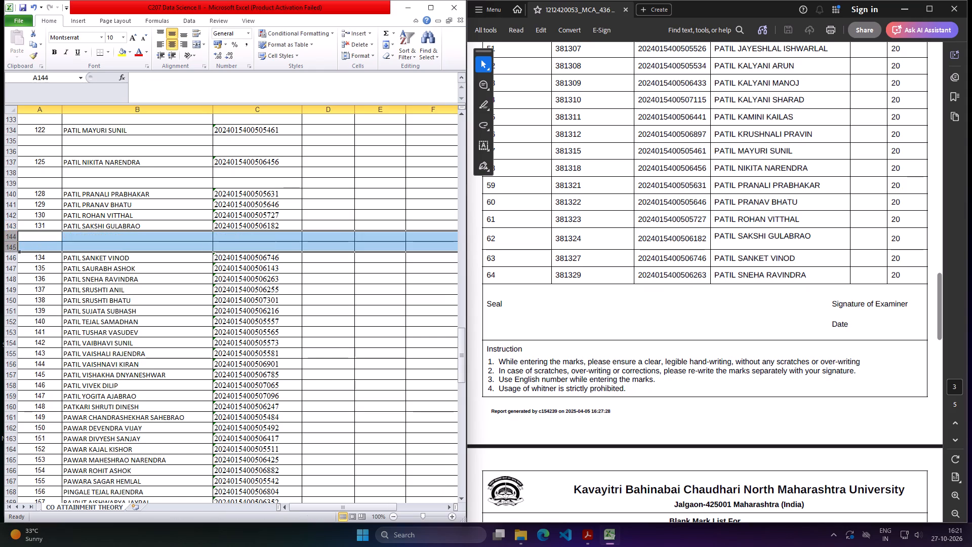
{"action": "left_click", "coordinate": [10, 270]}
{"action": "key", "text": "Delete"}
Clear the contents of rows 152 to 154 and rows 156 to 158, whose students are not on page 4 of the mark list.
{"action": "left_click", "coordinate": [764, 278]}
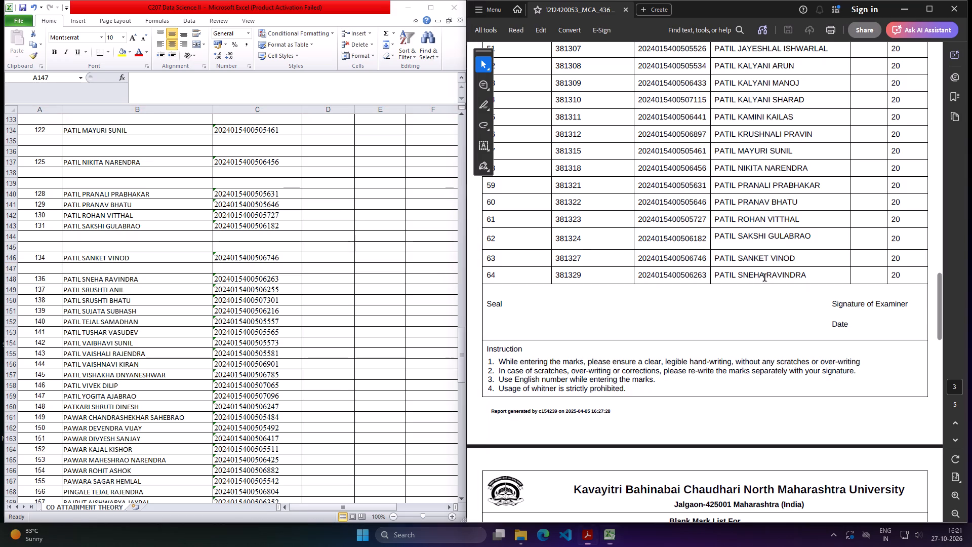
{"action": "scroll", "coordinate": [765, 278], "scroll_direction": "down", "scroll_amount": 5}
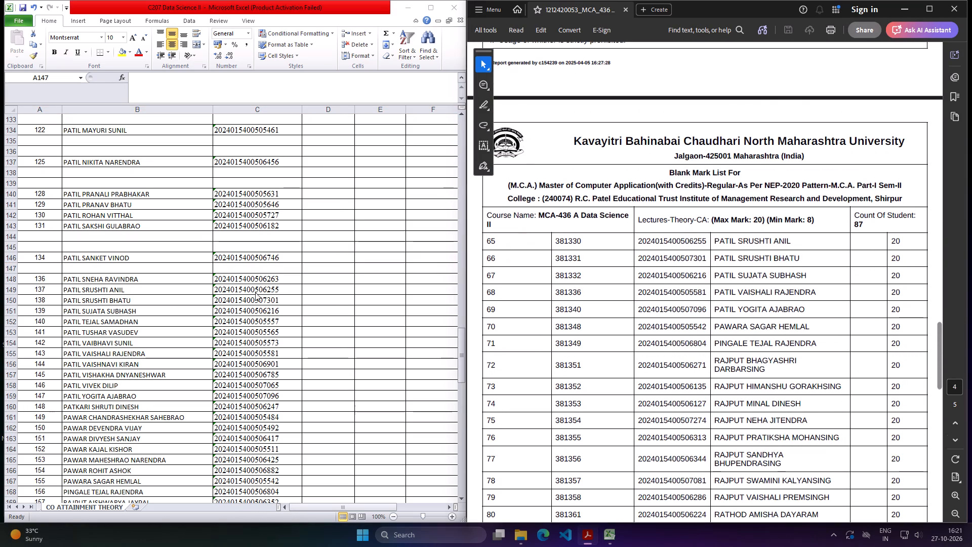
{"action": "left_click", "coordinate": [9, 290]}
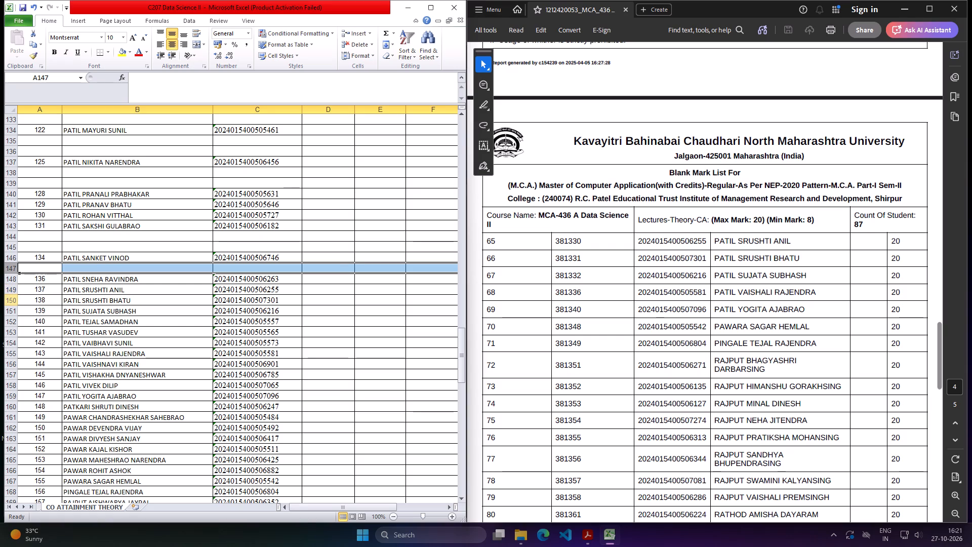
{"action": "left_click", "coordinate": [11, 302]}
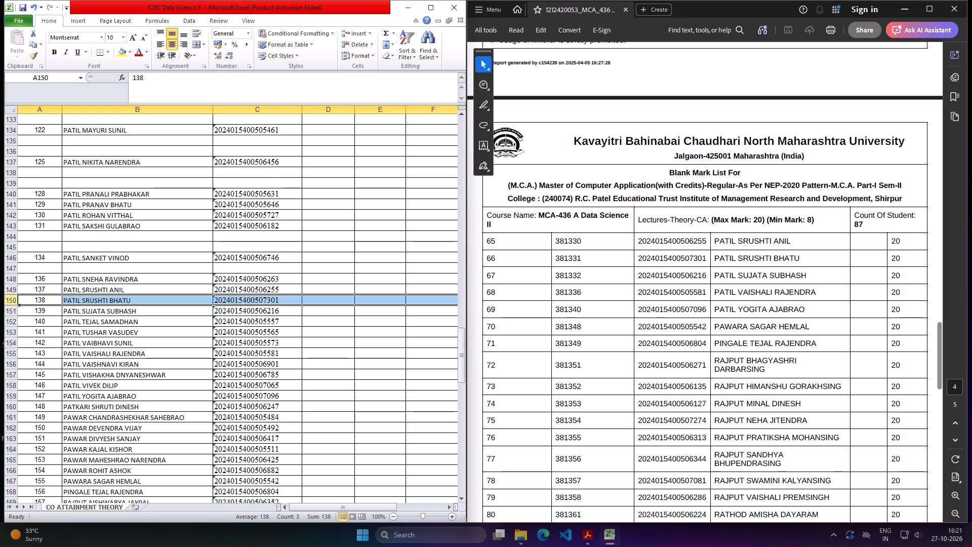
{"action": "left_click", "coordinate": [13, 314]}
{"action": "left_click", "coordinate": [13, 312]}
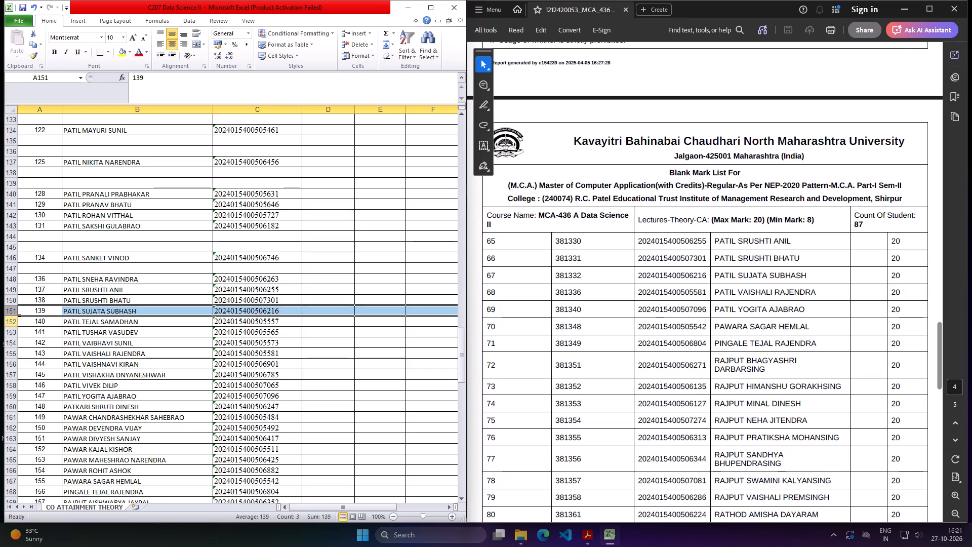
{"action": "left_click_drag", "start_coordinate": [12, 324], "coordinate": [17, 343]}
{"action": "key", "text": "Delete"}
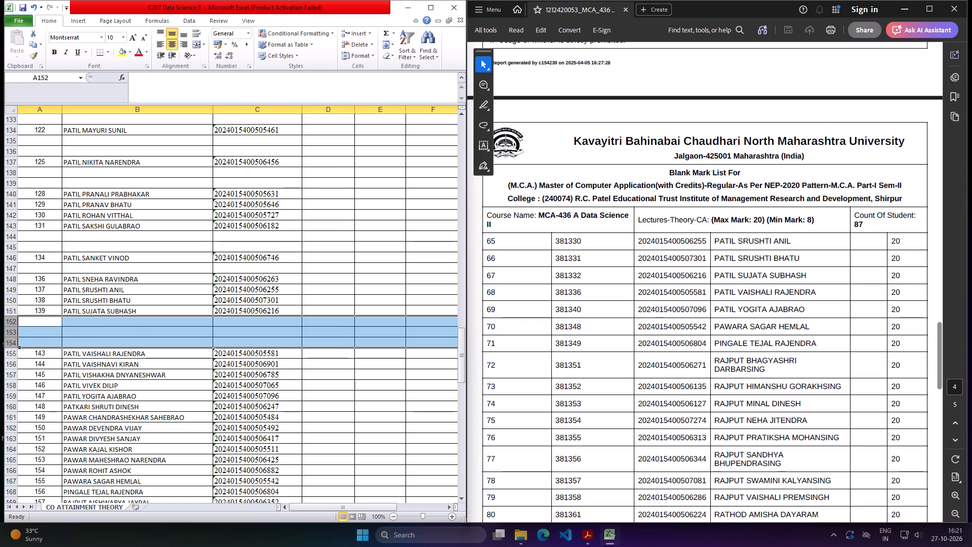
{"action": "left_click_drag", "start_coordinate": [13, 364], "coordinate": [13, 387]}
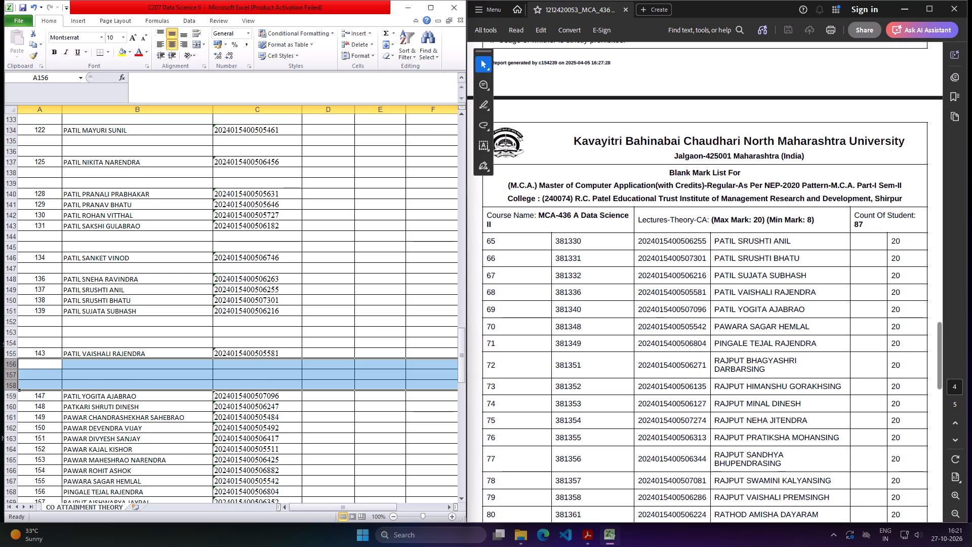
Clear the contents of rows 160 to 166, whose students are missing from page 4 of the mark list.
{"action": "scroll", "coordinate": [20, 409], "scroll_direction": "down", "scroll_amount": 1}
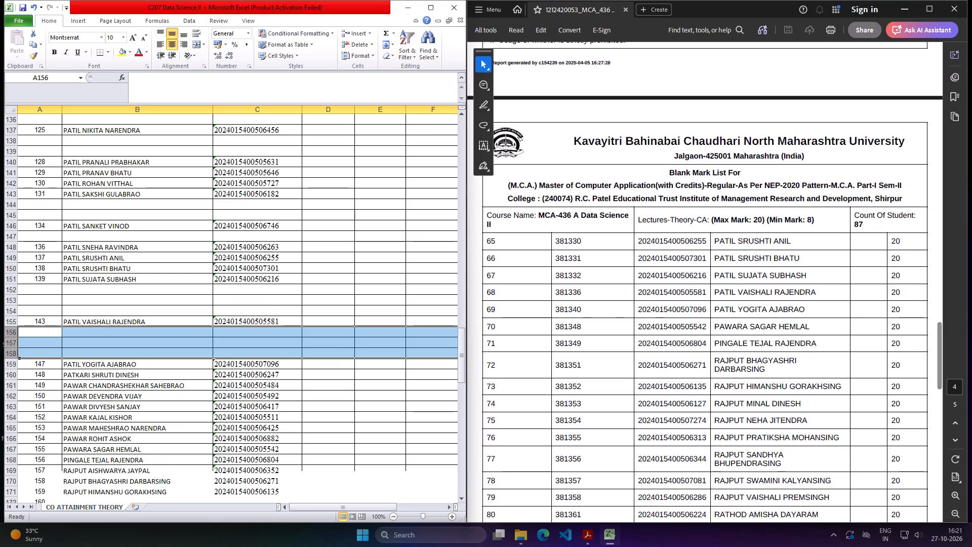
{"action": "left_click", "coordinate": [8, 381]}
{"action": "left_click_drag", "start_coordinate": [11, 376], "coordinate": [11, 383]}
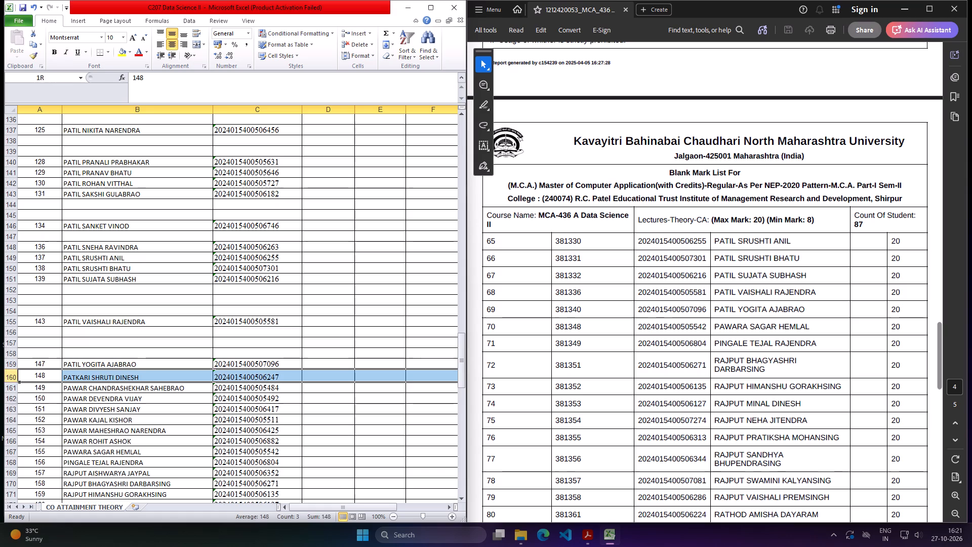
{"action": "left_click_drag", "start_coordinate": [11, 383], "coordinate": [13, 440]}
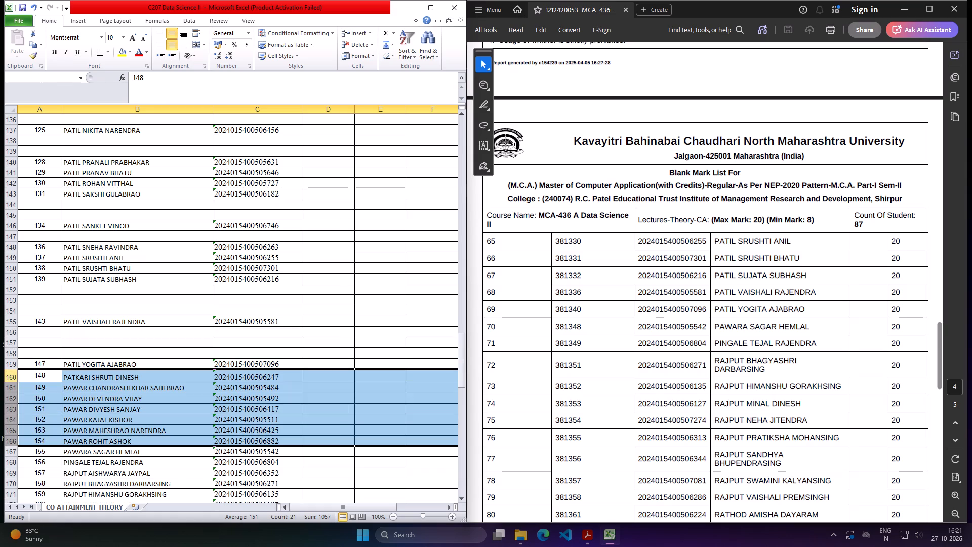
{"action": "key", "text": "Delete"}
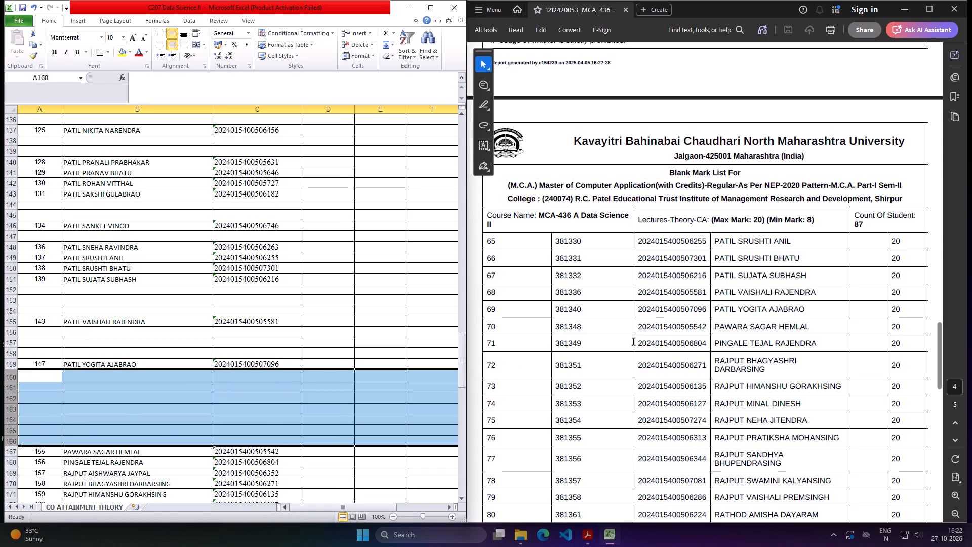
Check the remaining page 4 entries of the mark list and clear the contents of row 169, whose student is not listed.
{"action": "left_click_drag", "start_coordinate": [941, 351], "coordinate": [940, 363]}
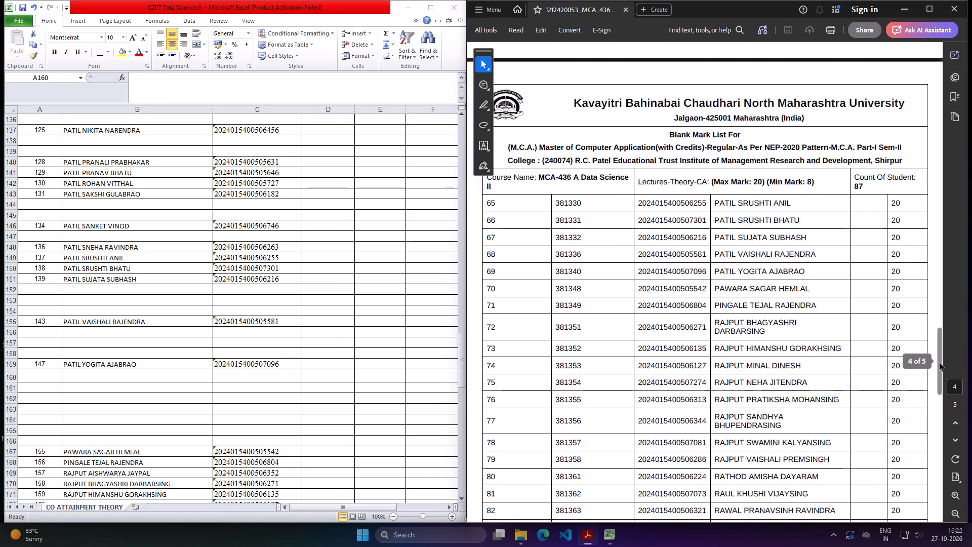
{"action": "left_click_drag", "start_coordinate": [940, 363], "coordinate": [940, 370]}
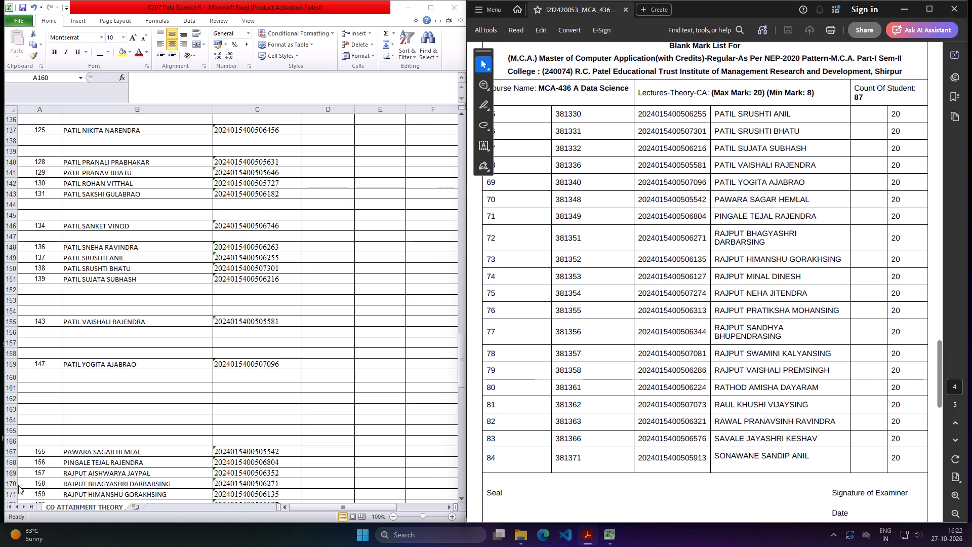
{"action": "left_click", "coordinate": [6, 474]}
{"action": "left_click", "coordinate": [8, 472]}
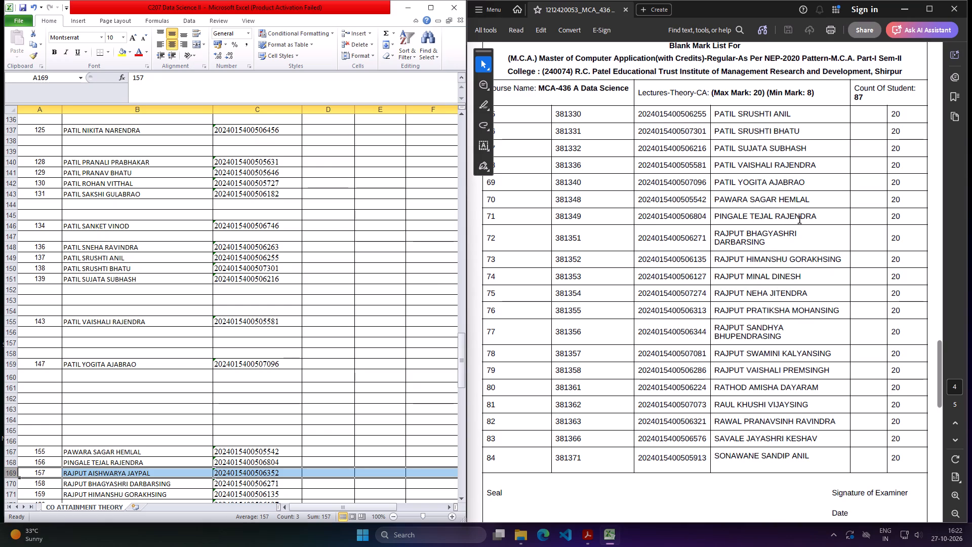
{"action": "key", "text": "Delete"}
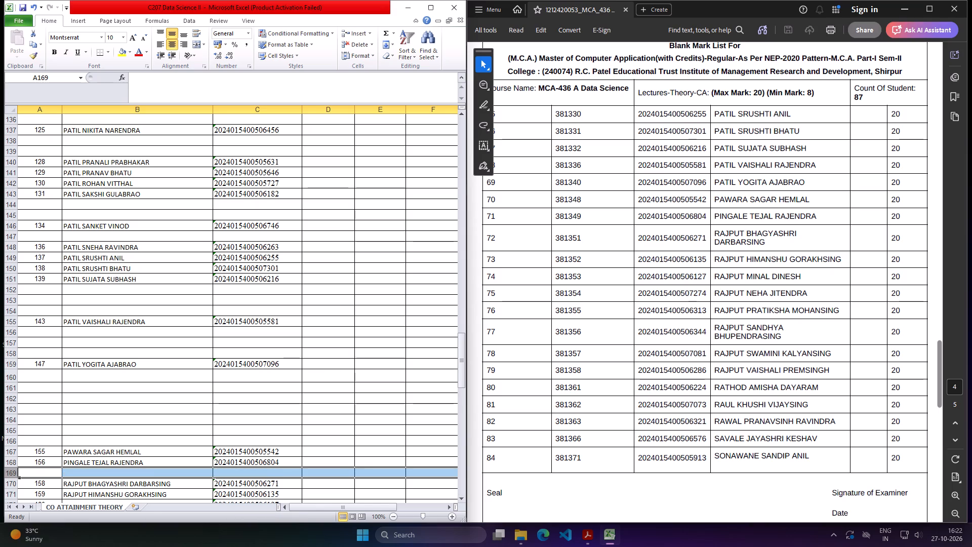
Compare the rows from 171 onward with the mark list and clear the contents of row 174.
{"action": "left_click", "coordinate": [15, 494]}
{"action": "scroll", "coordinate": [15, 494], "scroll_direction": "down", "scroll_amount": 1}
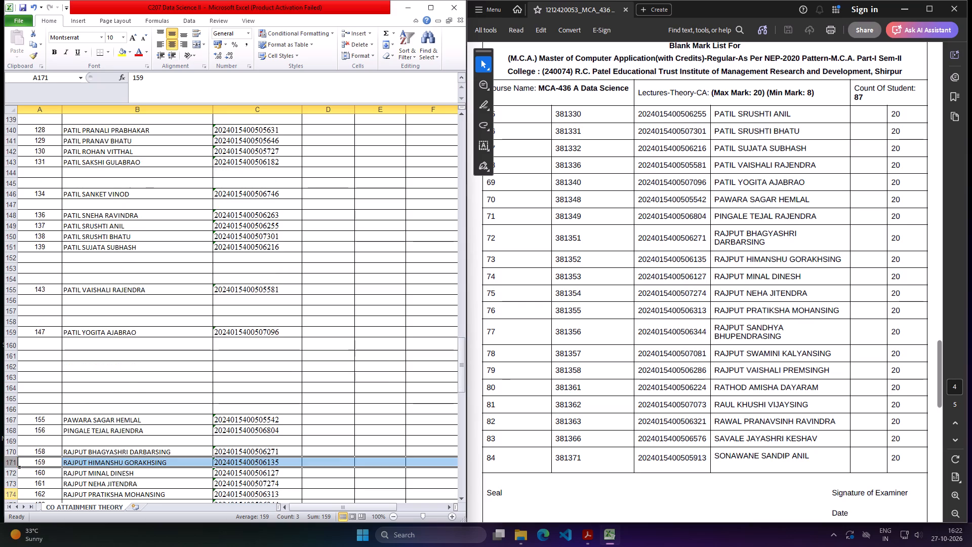
{"action": "scroll", "coordinate": [24, 489], "scroll_direction": "down", "scroll_amount": 1}
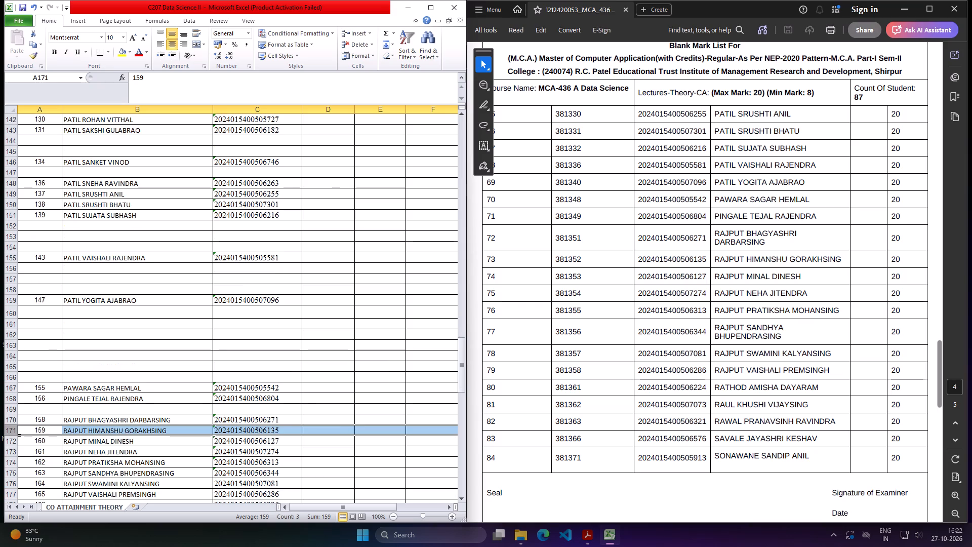
{"action": "left_click", "coordinate": [124, 451]}
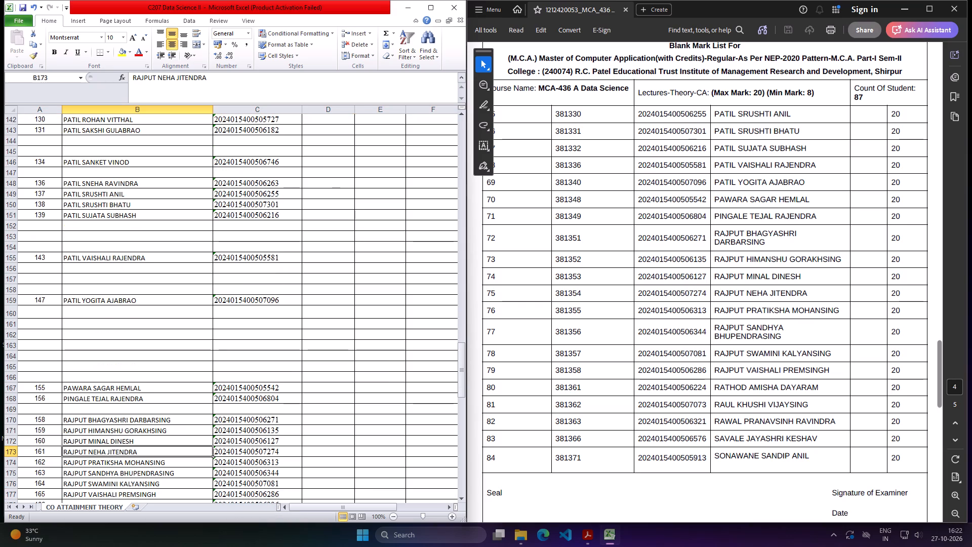
{"action": "left_click", "coordinate": [13, 451]}
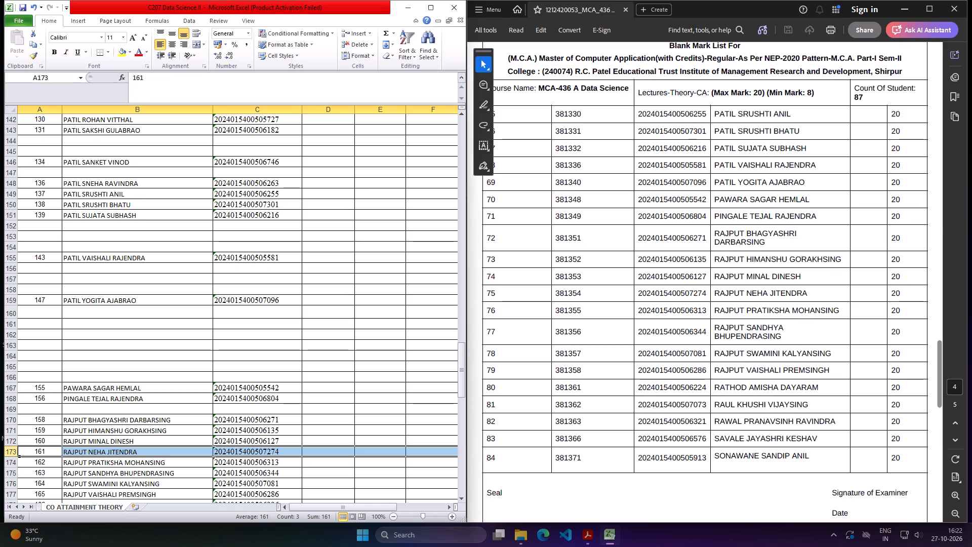
{"action": "left_click", "coordinate": [8, 461]}
{"action": "key", "text": "Delete"}
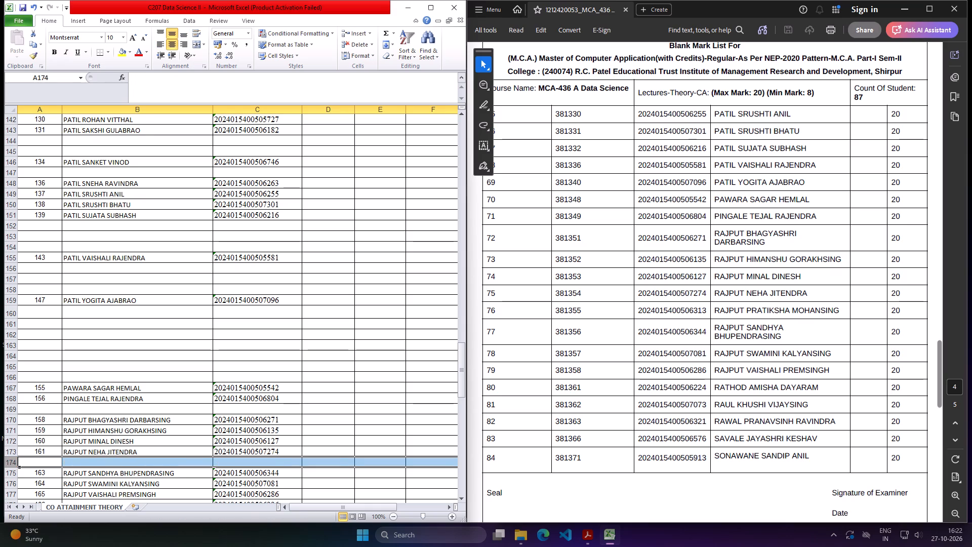
Clear the contents of rows 178 to 179, whose students are not on page 4 of the mark list.
{"action": "scroll", "coordinate": [235, 467], "scroll_direction": "down", "scroll_amount": 3}
{"action": "scroll", "coordinate": [236, 423], "scroll_direction": "down", "scroll_amount": 2}
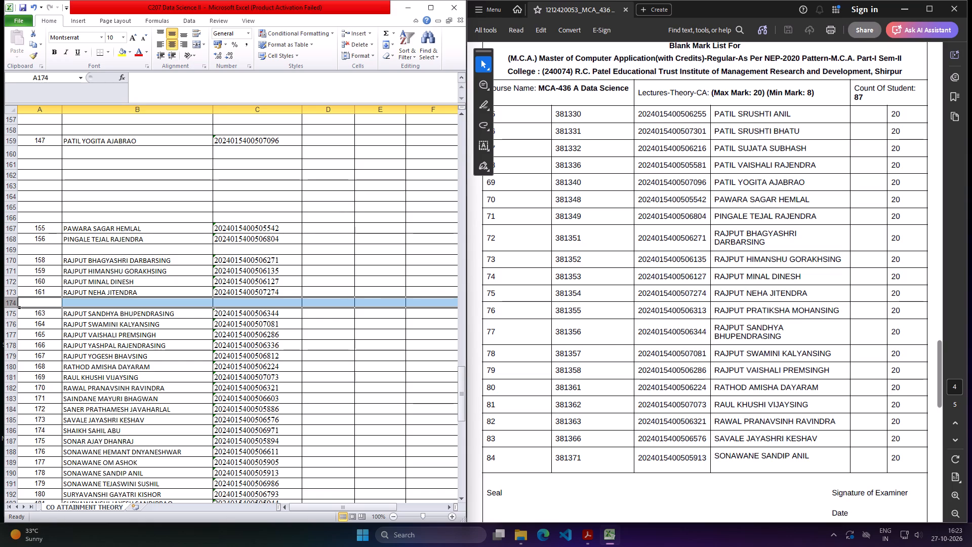
{"action": "left_click", "coordinate": [93, 326]}
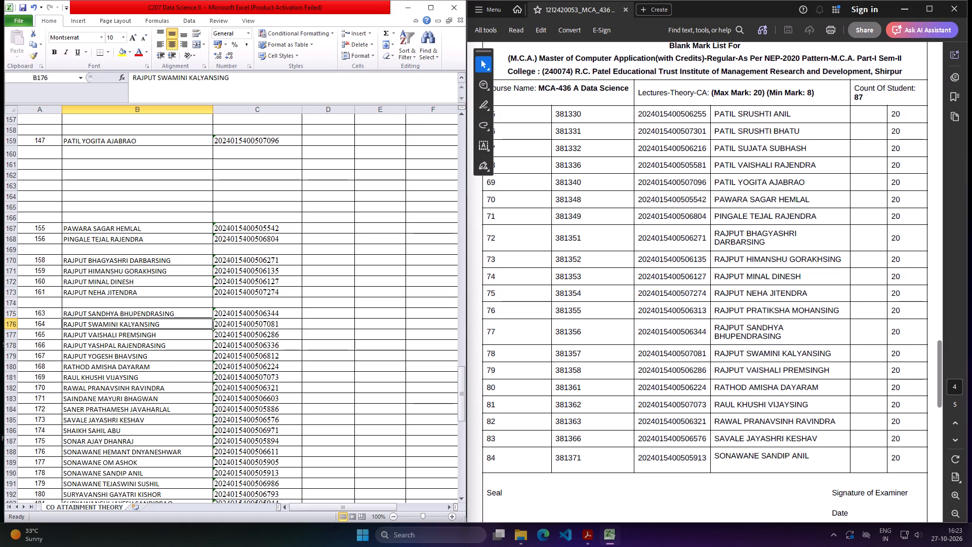
{"action": "left_click", "coordinate": [101, 334]}
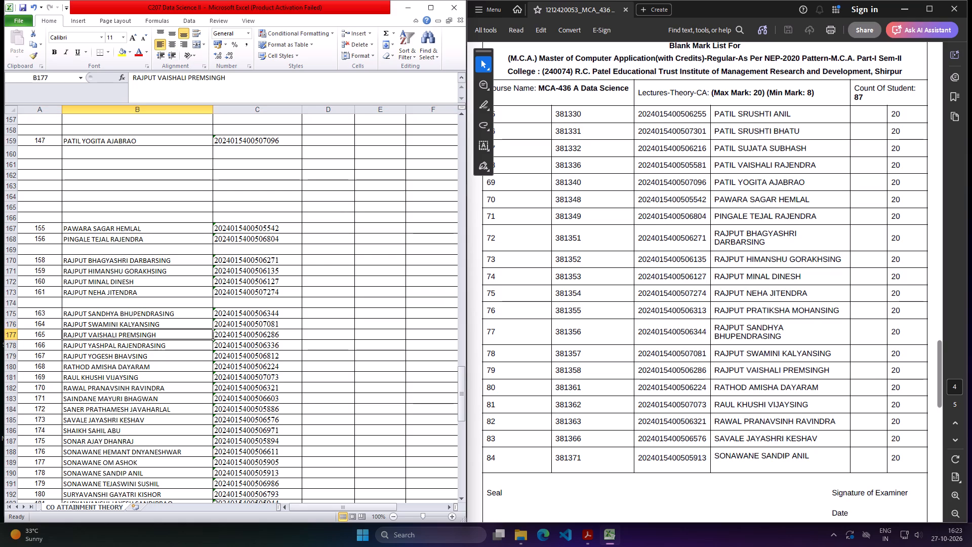
{"action": "left_click", "coordinate": [12, 346]}
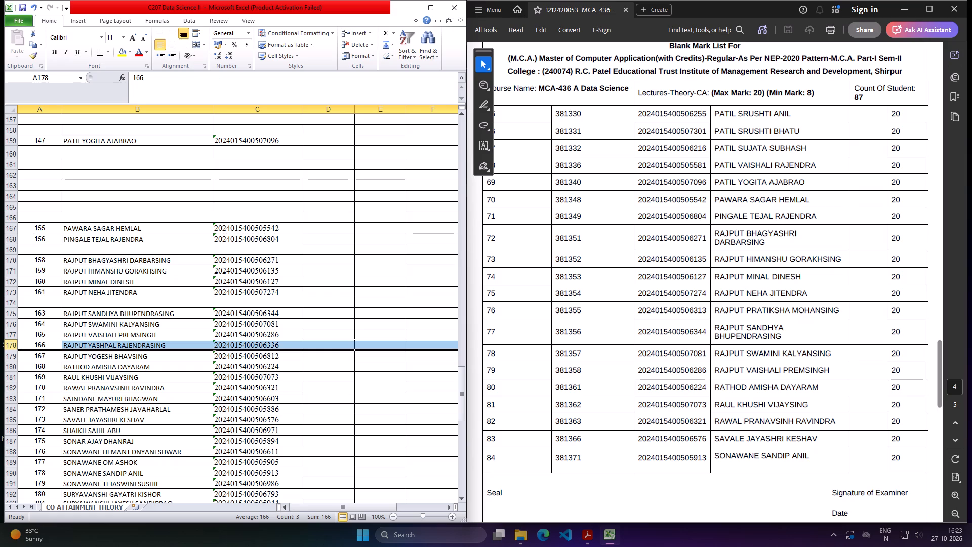
{"action": "left_click_drag", "start_coordinate": [12, 346], "coordinate": [12, 359]}
{"action": "key", "text": "Delete"}
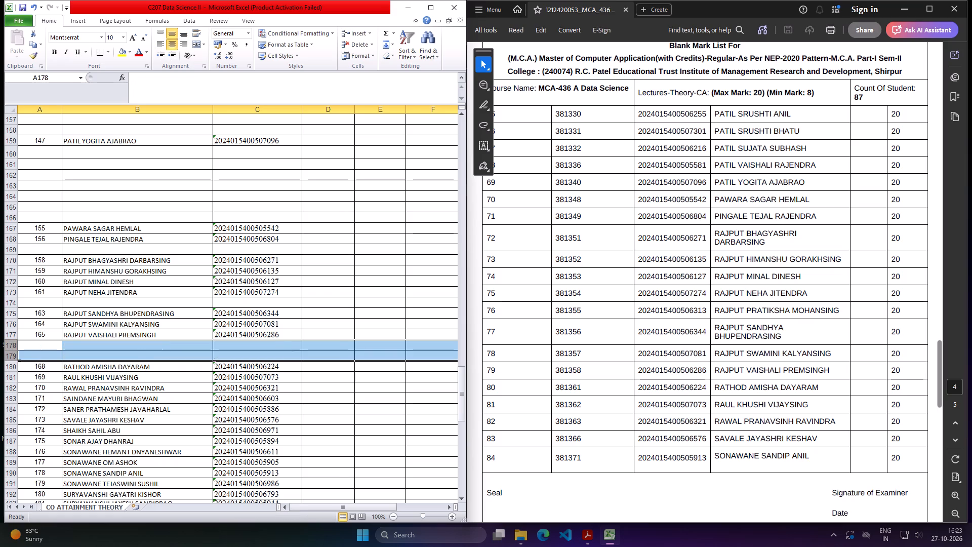
Clear the contents of rows 183 to 184 and rows 186 to 189, whose students are not on page 4 of the mark list.
{"action": "left_click", "coordinate": [122, 381]}
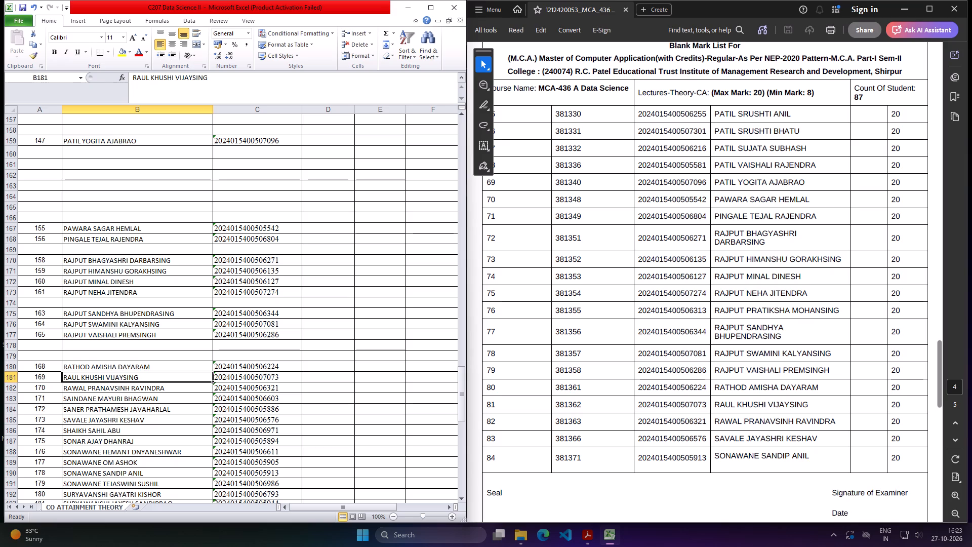
{"action": "left_click", "coordinate": [118, 387]}
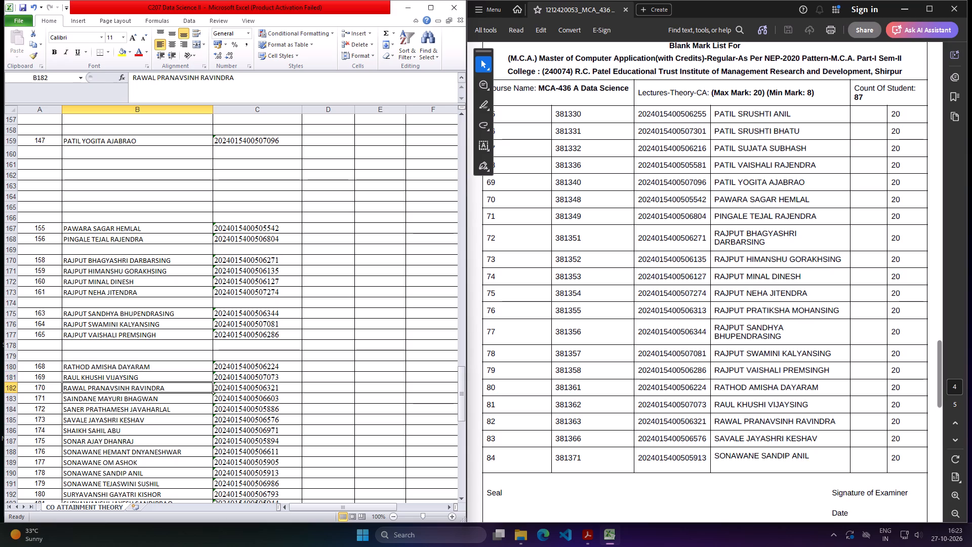
{"action": "left_click_drag", "start_coordinate": [10, 401], "coordinate": [10, 413]}
{"action": "key", "text": "Delete"}
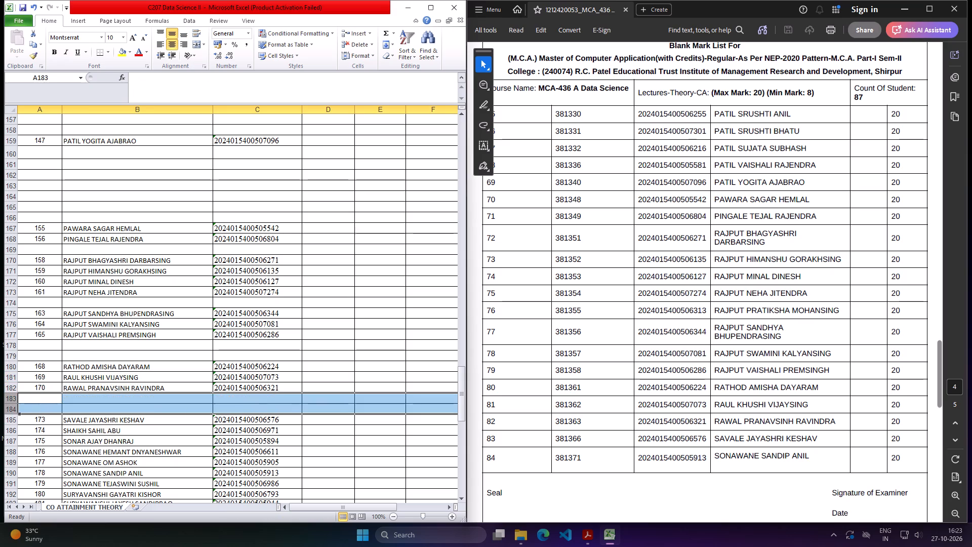
{"action": "left_click", "coordinate": [14, 431]}
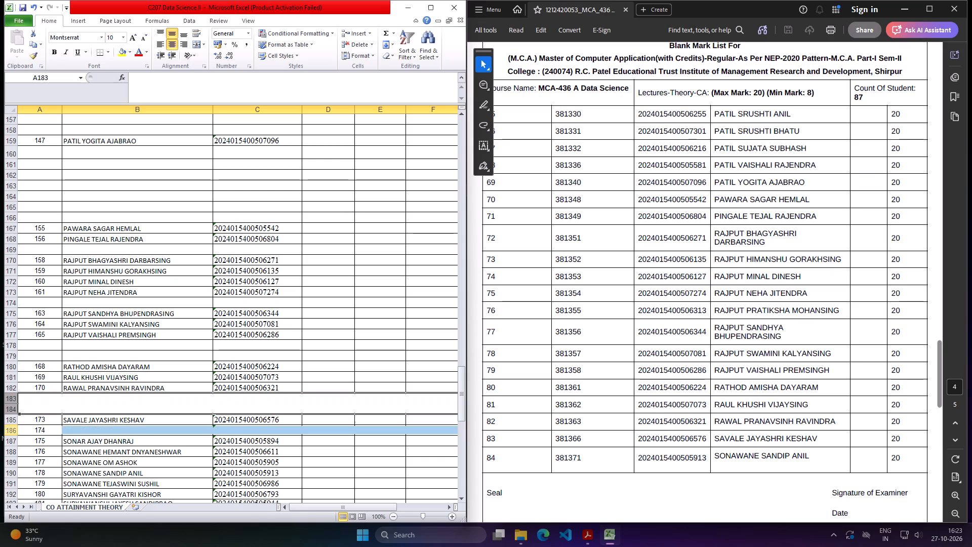
{"action": "left_click_drag", "start_coordinate": [14, 431], "coordinate": [15, 473]}
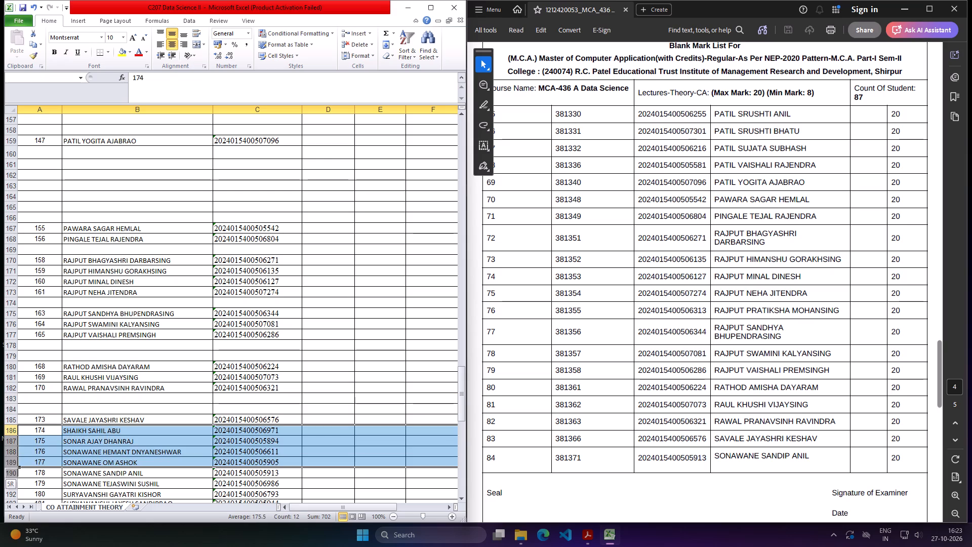
{"action": "left_click_drag", "start_coordinate": [15, 473], "coordinate": [18, 464]}
{"action": "key", "text": "Delete"}
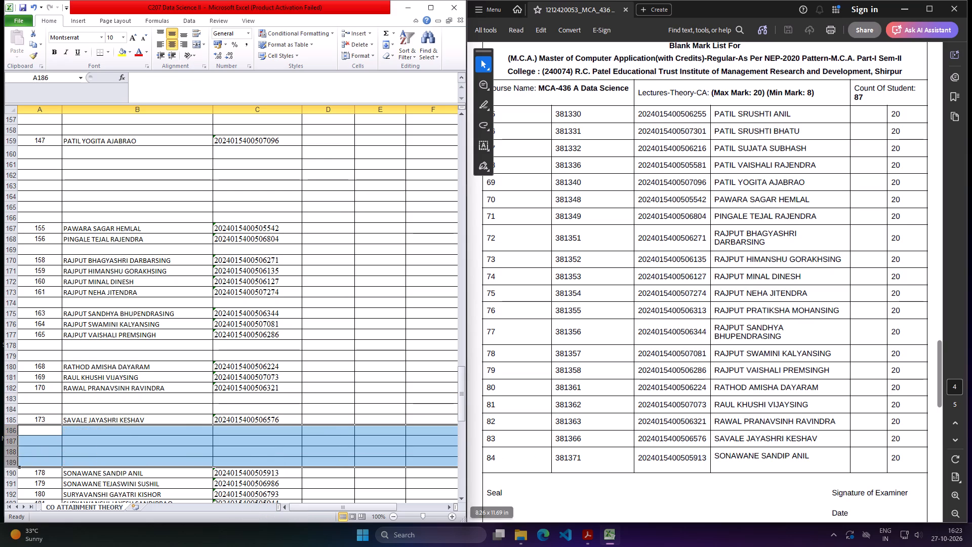
Compare the remaining rows with page 5 of the mark list and clear the contents of rows 191, 193 and 196 to 199.
{"action": "left_click_drag", "start_coordinate": [940, 370], "coordinate": [940, 387]}
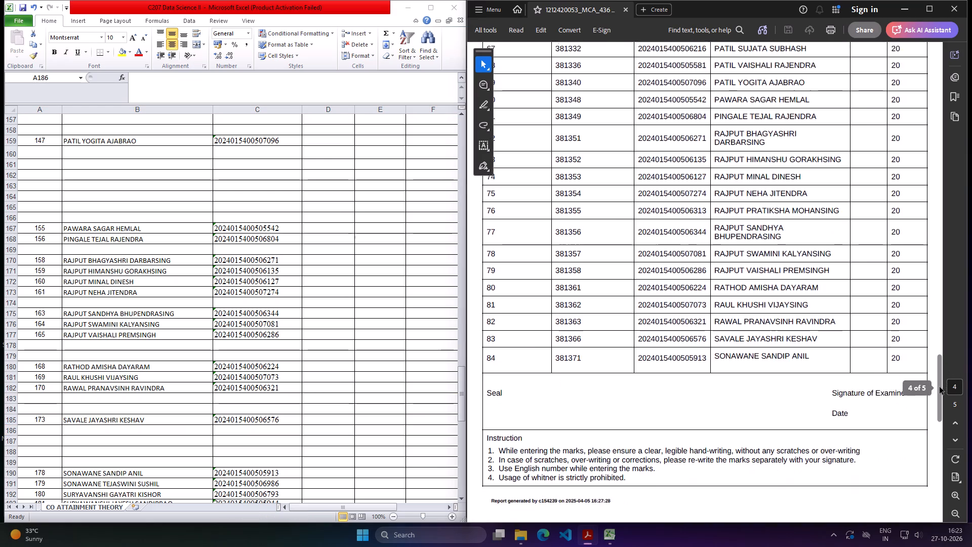
{"action": "left_click_drag", "start_coordinate": [940, 387], "coordinate": [936, 421]}
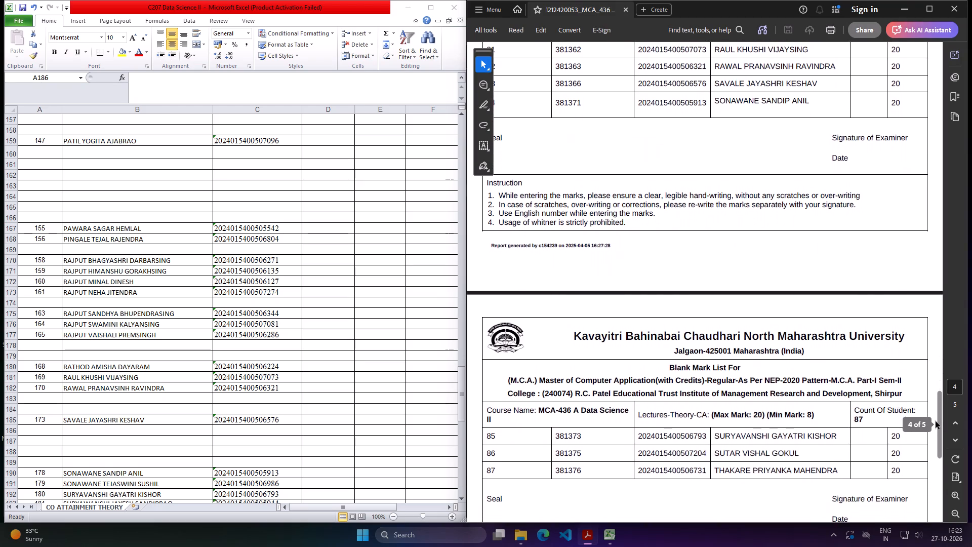
{"action": "left_click_drag", "start_coordinate": [936, 421], "coordinate": [931, 426]}
{"action": "left_click", "coordinate": [91, 459]}
{"action": "scroll", "coordinate": [91, 459], "scroll_direction": "down", "scroll_amount": 1}
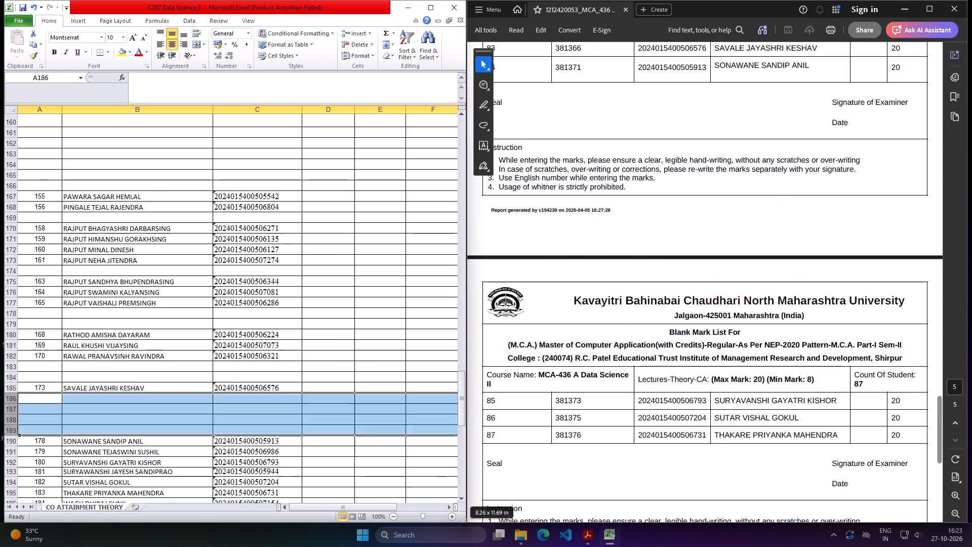
{"action": "scroll", "coordinate": [91, 459], "scroll_direction": "down", "scroll_amount": 1}
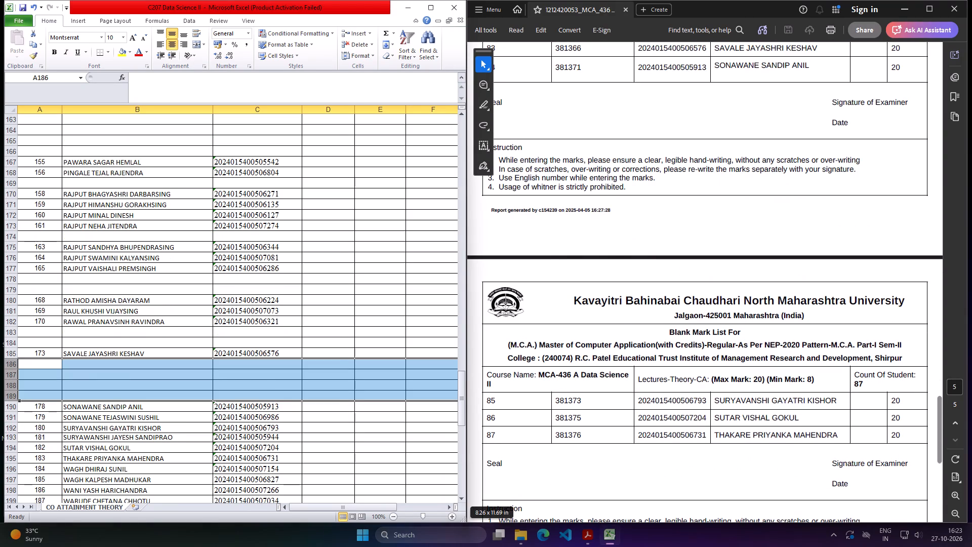
{"action": "scroll", "coordinate": [110, 405], "scroll_direction": "down", "scroll_amount": 2}
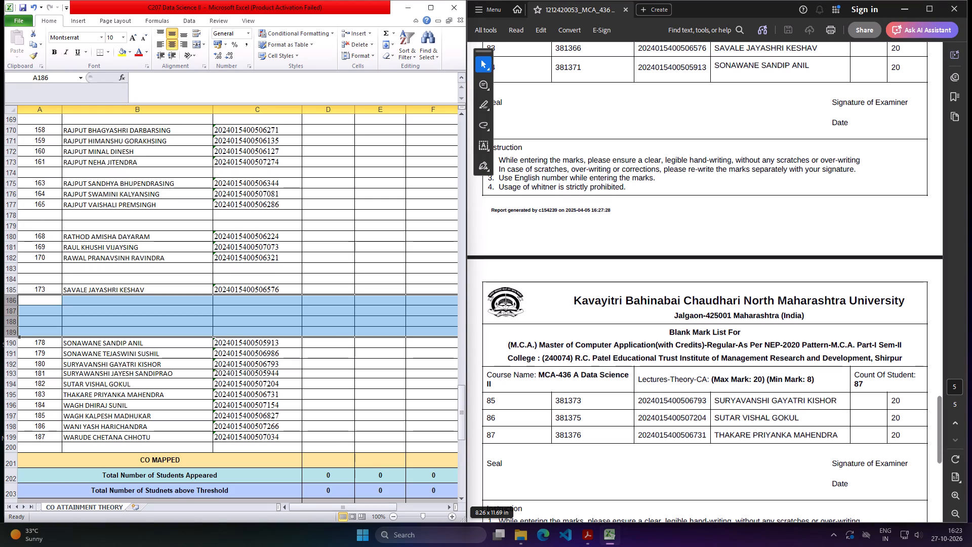
{"action": "left_click", "coordinate": [12, 355]}
{"action": "key", "text": "Delete"}
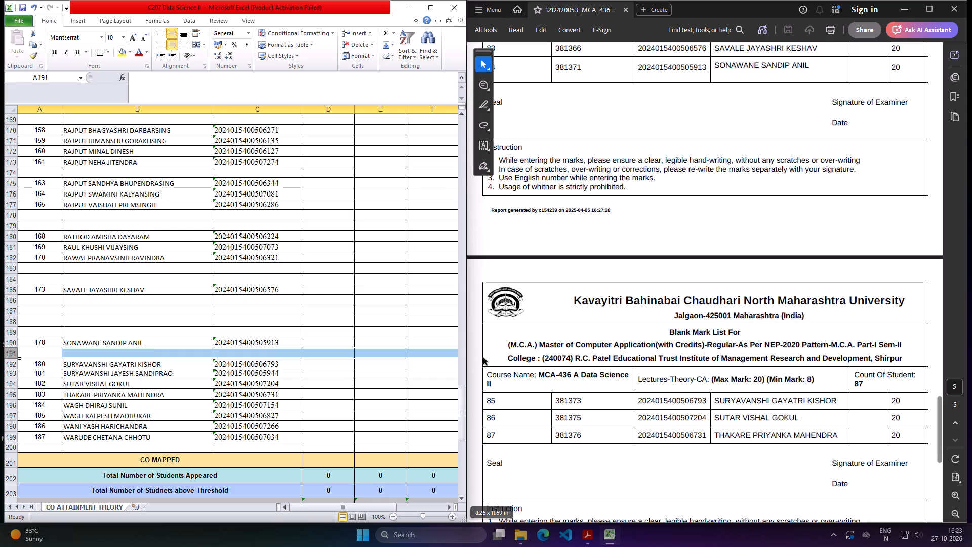
{"action": "left_click", "coordinate": [12, 374]}
{"action": "key", "text": "Delete"}
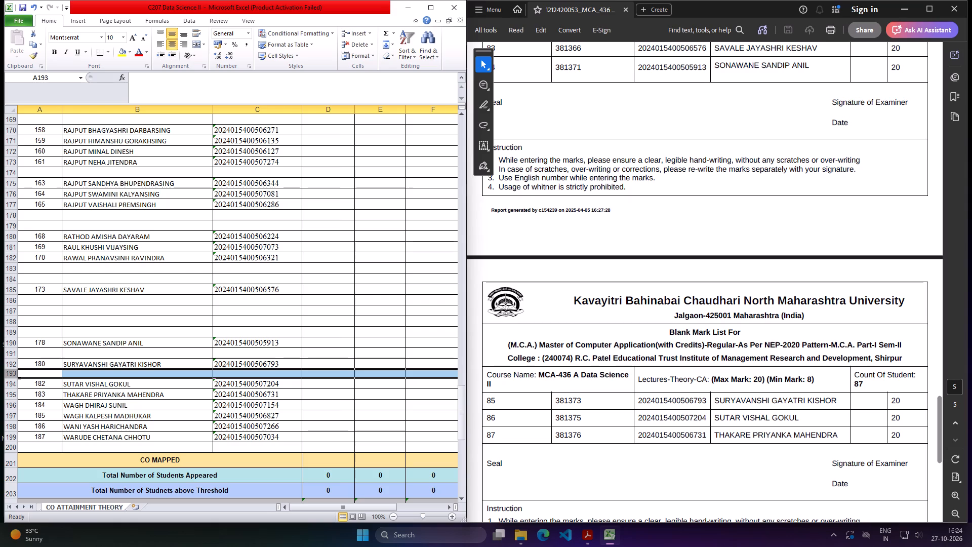
{"action": "left_click_drag", "start_coordinate": [16, 404], "coordinate": [16, 440]}
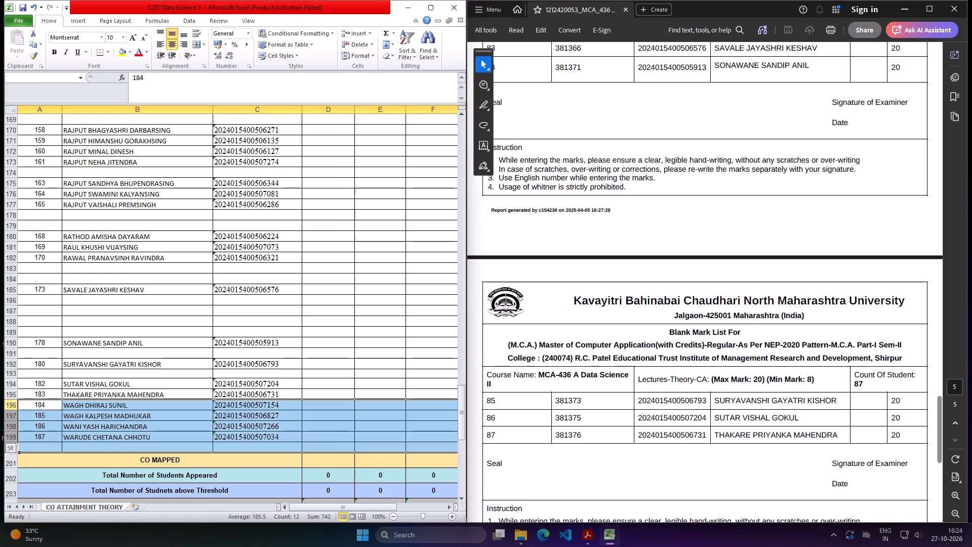
{"action": "left_click_drag", "start_coordinate": [16, 440], "coordinate": [16, 439]}
{"action": "key", "text": "Delete"}
Delete the blank rows 14, 17 to 21, 23 to 26, 30 to 33 and 35 from the student list.
{"action": "scroll", "coordinate": [68, 374], "scroll_direction": "up", "scroll_amount": 11}
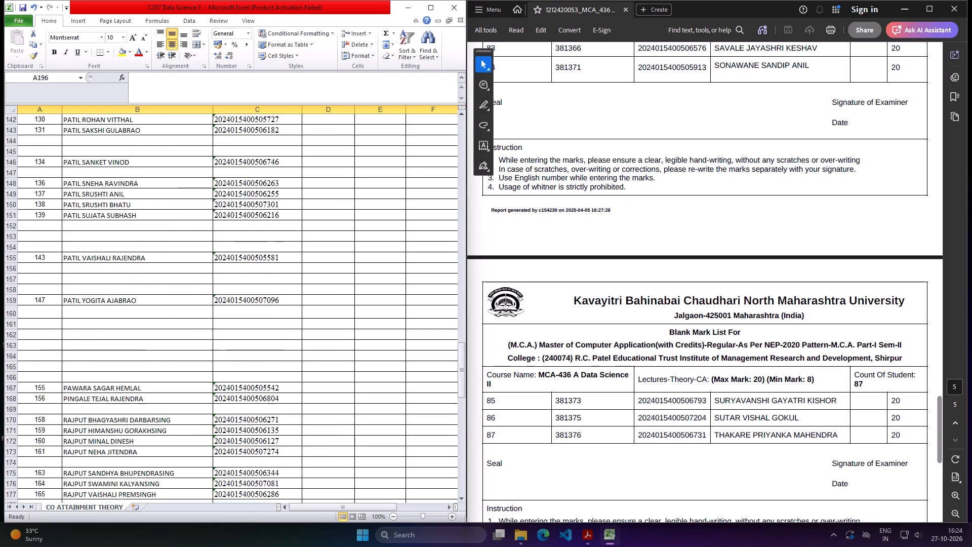
{"action": "scroll", "coordinate": [68, 374], "scroll_direction": "up", "scroll_amount": 20}
{"action": "scroll", "coordinate": [68, 374], "scroll_direction": "up", "scroll_amount": 20}
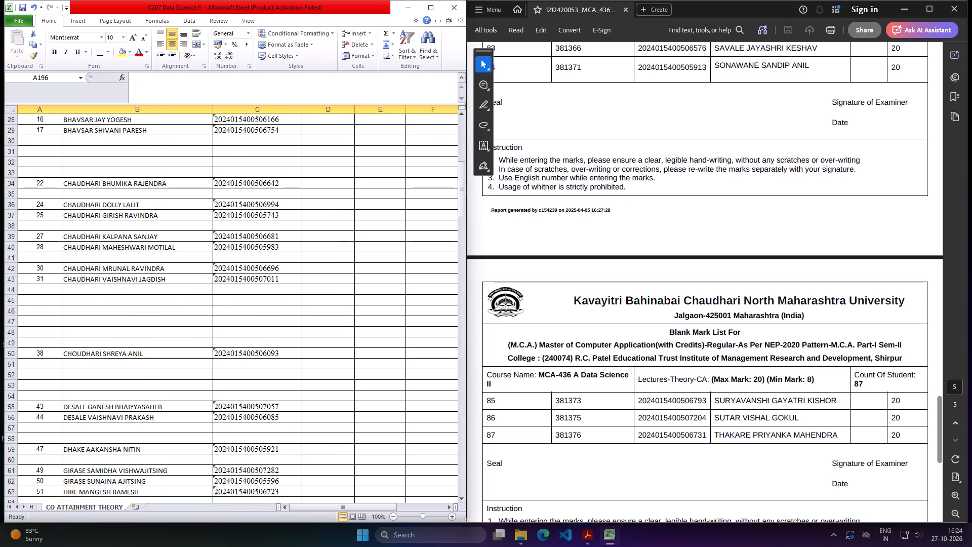
{"action": "scroll", "coordinate": [69, 363], "scroll_direction": "up", "scroll_amount": 9}
{"action": "left_click", "coordinate": [146, 340]}
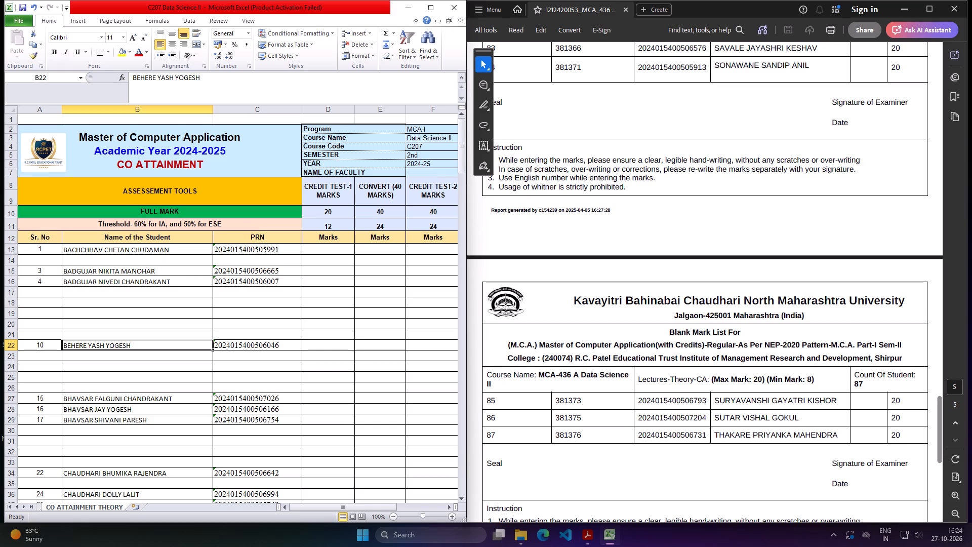
{"action": "left_click", "coordinate": [43, 263]}
{"action": "left_click_drag", "start_coordinate": [45, 294], "coordinate": [45, 319], "text": "ctrl"}
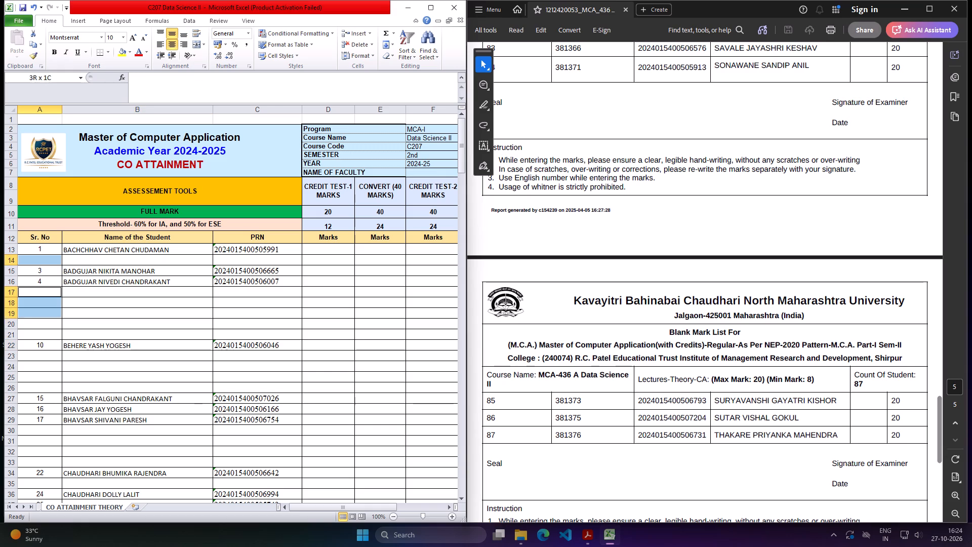
{"action": "left_click_drag", "start_coordinate": [45, 319], "coordinate": [46, 328], "text": "ctrl"}
{"action": "double_click", "coordinate": [9, 262]}
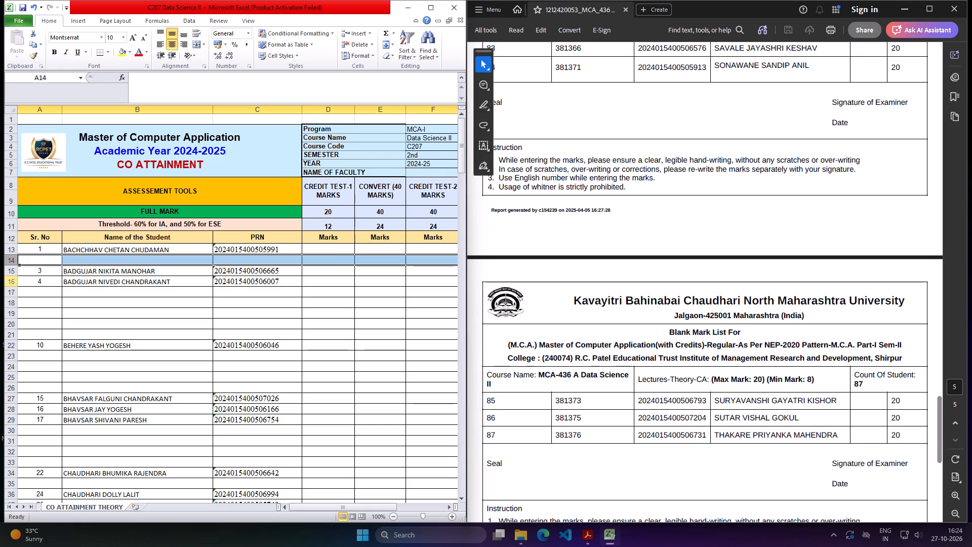
{"action": "left_click_drag", "start_coordinate": [10, 293], "coordinate": [9, 333], "text": "ctrl"}
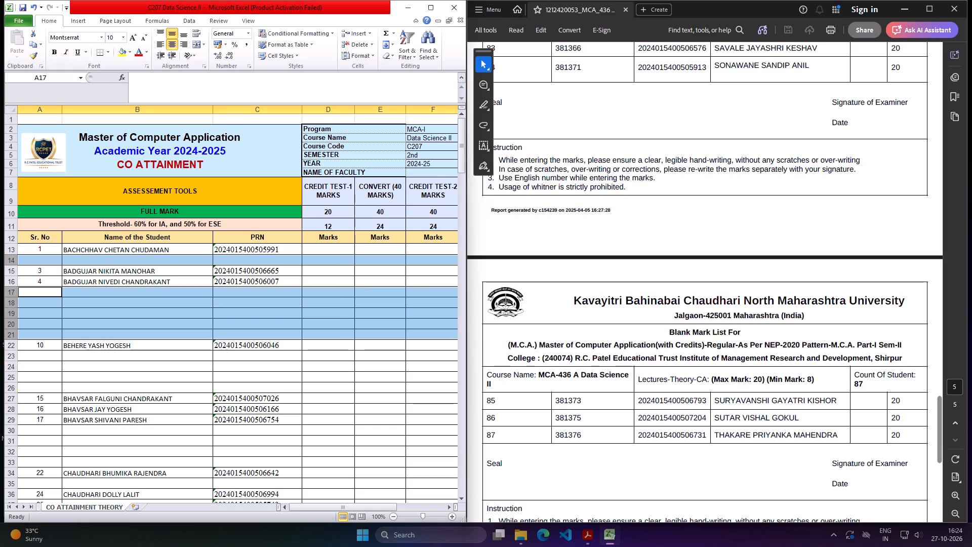
{"action": "left_click_drag", "start_coordinate": [11, 355], "coordinate": [15, 383], "text": "ctrl"}
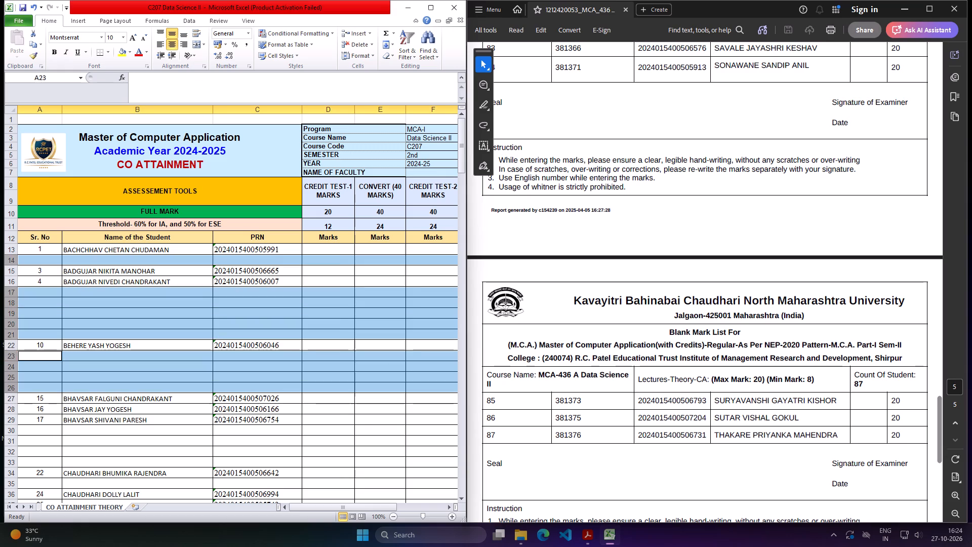
{"action": "left_click_drag", "start_coordinate": [13, 431], "coordinate": [12, 458], "text": "ctrl"}
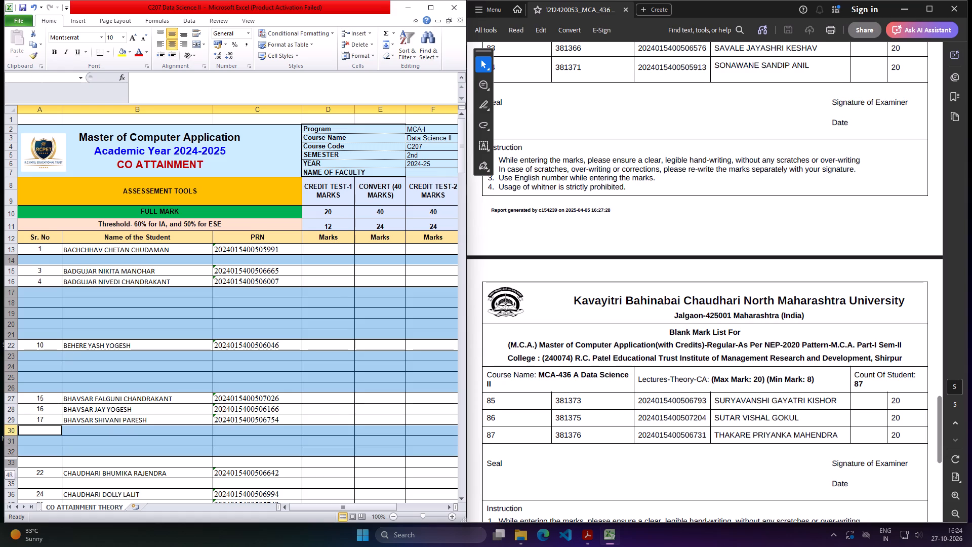
{"action": "left_click_drag", "start_coordinate": [12, 458], "coordinate": [13, 459], "text": "ctrl"}
{"action": "left_click", "coordinate": [9, 485], "text": "ctrl"}
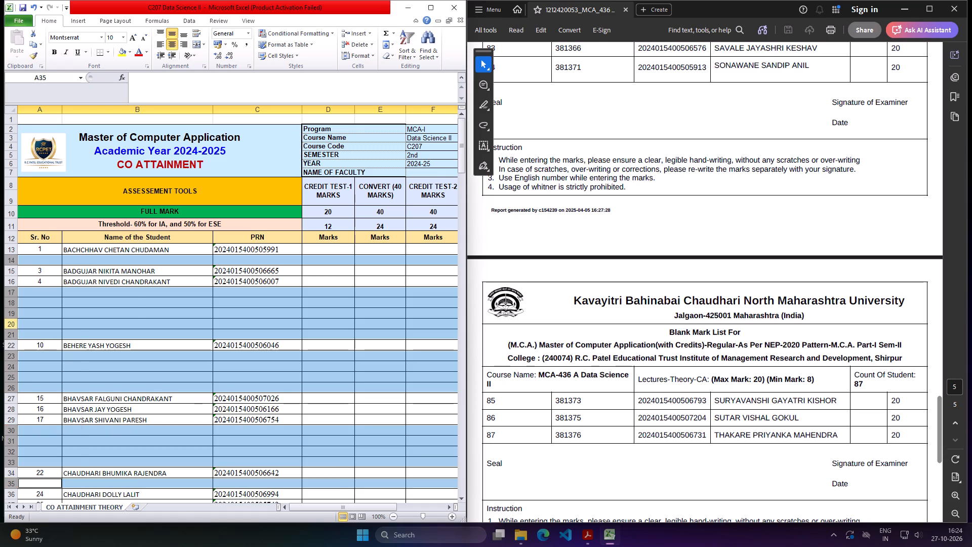
{"action": "right_click", "coordinate": [12, 326]}
{"action": "left_click", "coordinate": [45, 404]}
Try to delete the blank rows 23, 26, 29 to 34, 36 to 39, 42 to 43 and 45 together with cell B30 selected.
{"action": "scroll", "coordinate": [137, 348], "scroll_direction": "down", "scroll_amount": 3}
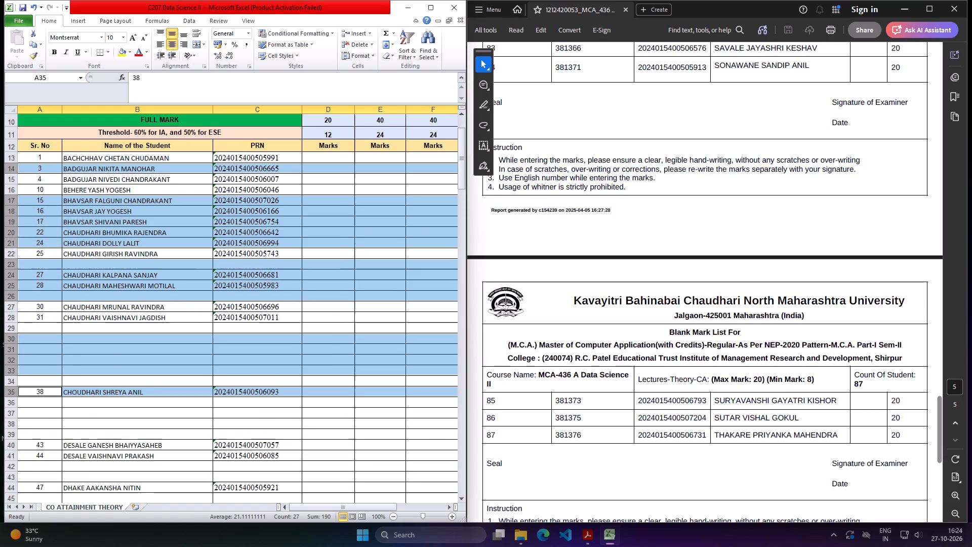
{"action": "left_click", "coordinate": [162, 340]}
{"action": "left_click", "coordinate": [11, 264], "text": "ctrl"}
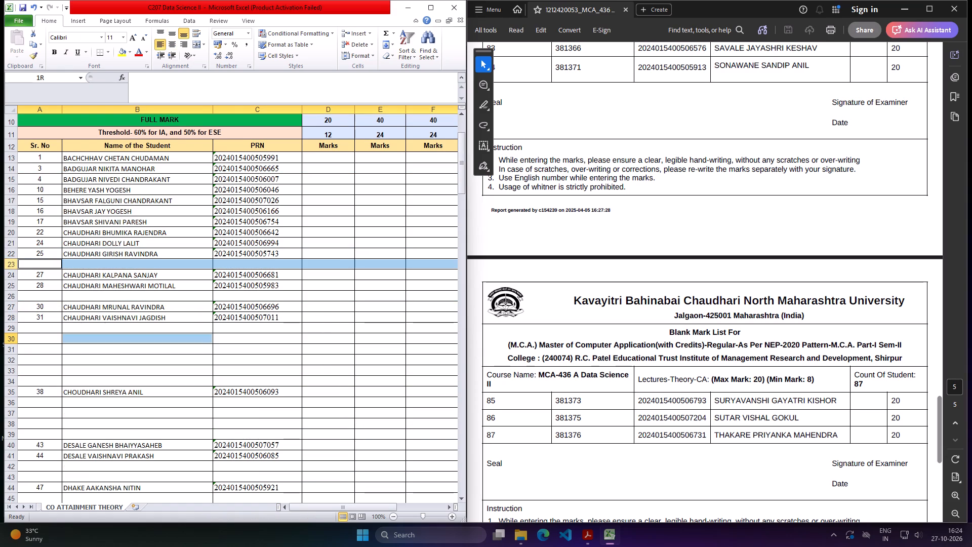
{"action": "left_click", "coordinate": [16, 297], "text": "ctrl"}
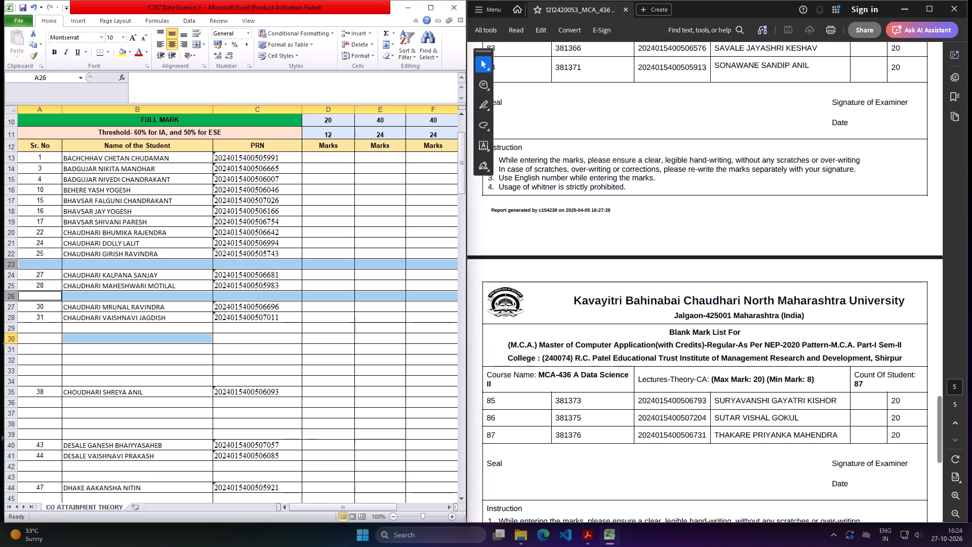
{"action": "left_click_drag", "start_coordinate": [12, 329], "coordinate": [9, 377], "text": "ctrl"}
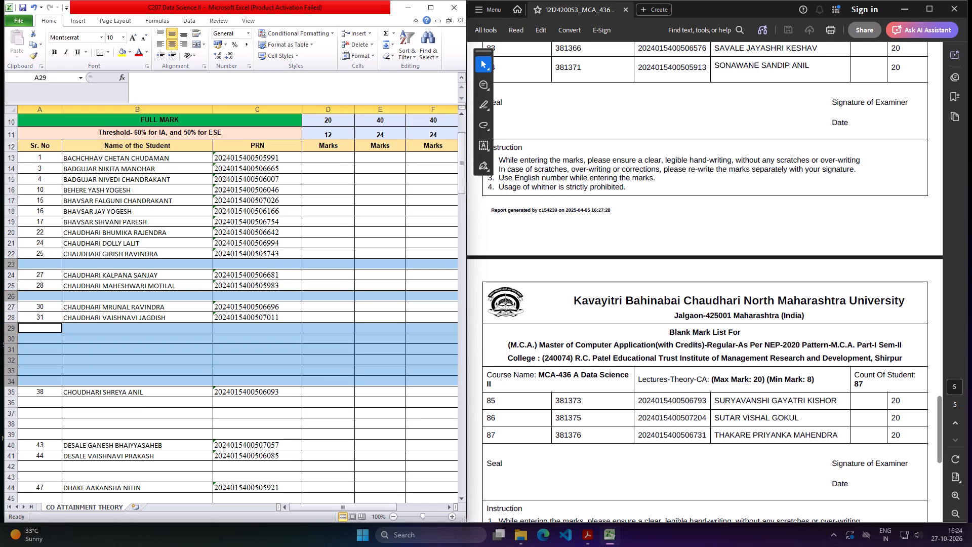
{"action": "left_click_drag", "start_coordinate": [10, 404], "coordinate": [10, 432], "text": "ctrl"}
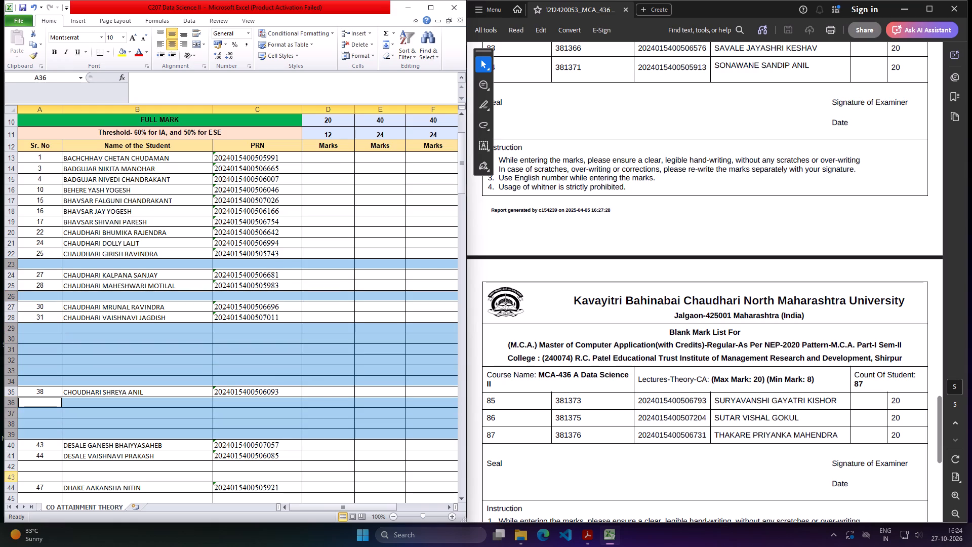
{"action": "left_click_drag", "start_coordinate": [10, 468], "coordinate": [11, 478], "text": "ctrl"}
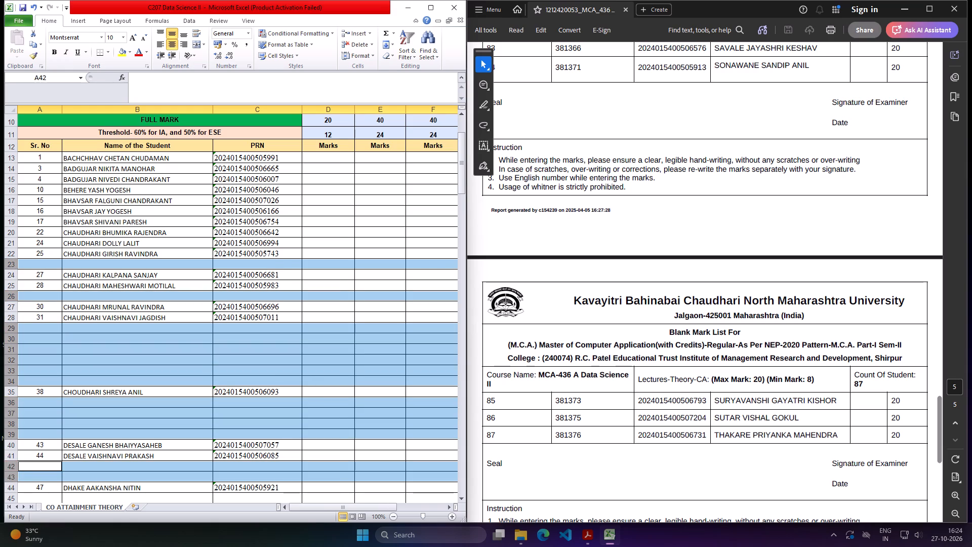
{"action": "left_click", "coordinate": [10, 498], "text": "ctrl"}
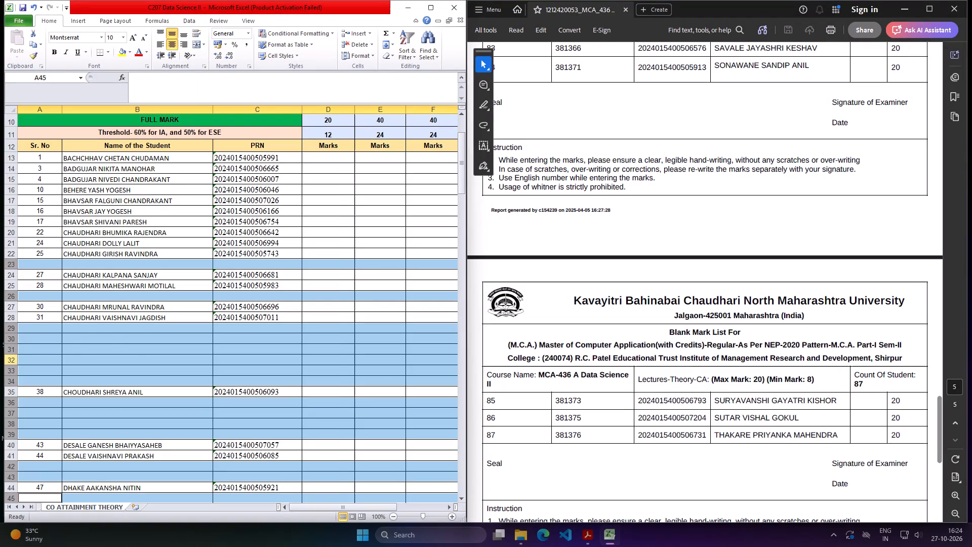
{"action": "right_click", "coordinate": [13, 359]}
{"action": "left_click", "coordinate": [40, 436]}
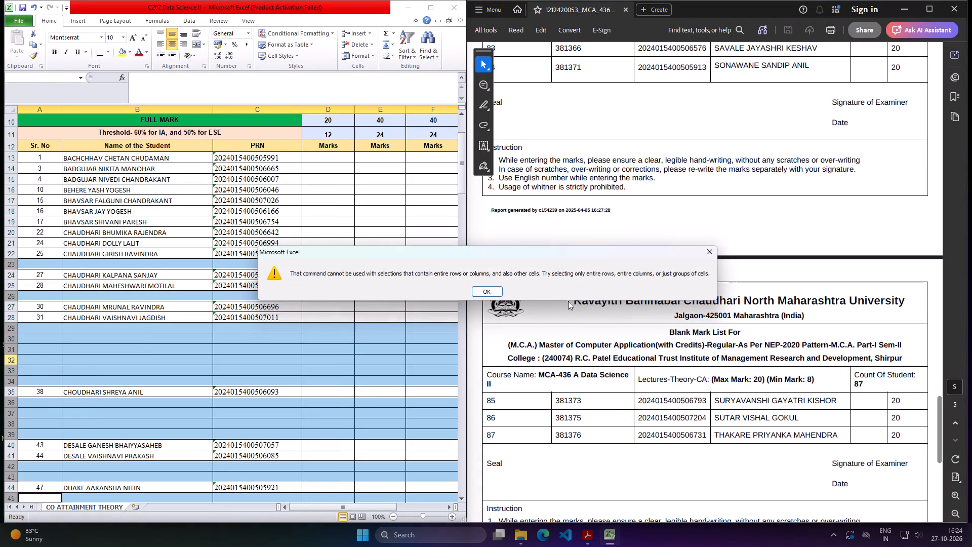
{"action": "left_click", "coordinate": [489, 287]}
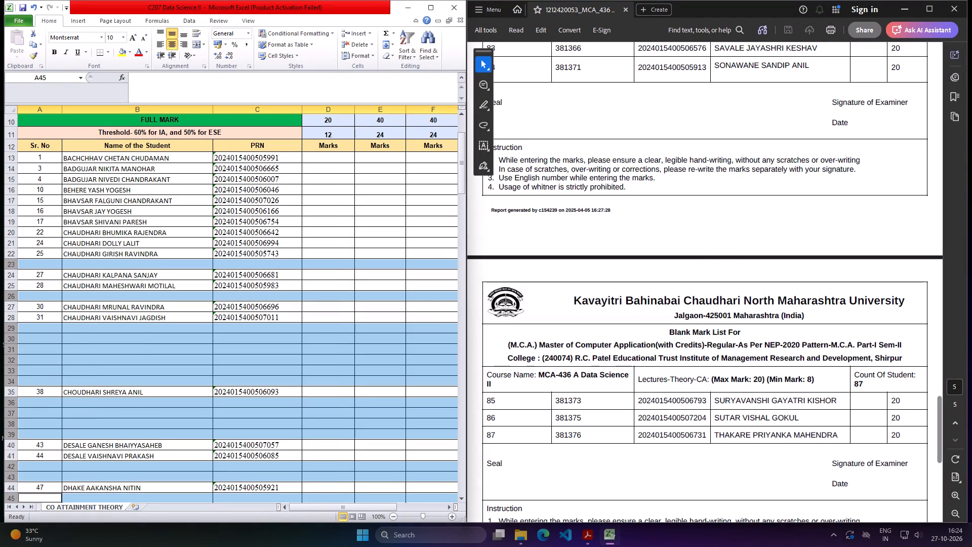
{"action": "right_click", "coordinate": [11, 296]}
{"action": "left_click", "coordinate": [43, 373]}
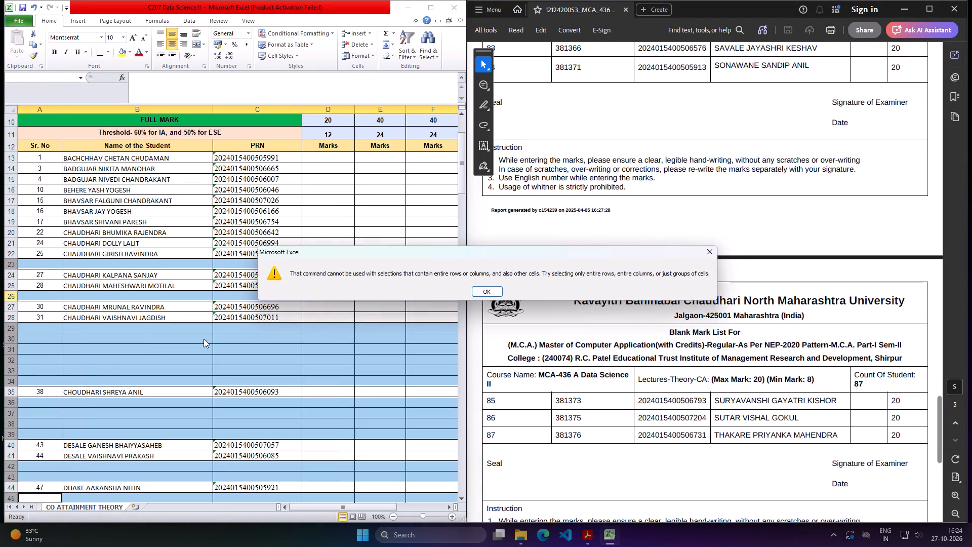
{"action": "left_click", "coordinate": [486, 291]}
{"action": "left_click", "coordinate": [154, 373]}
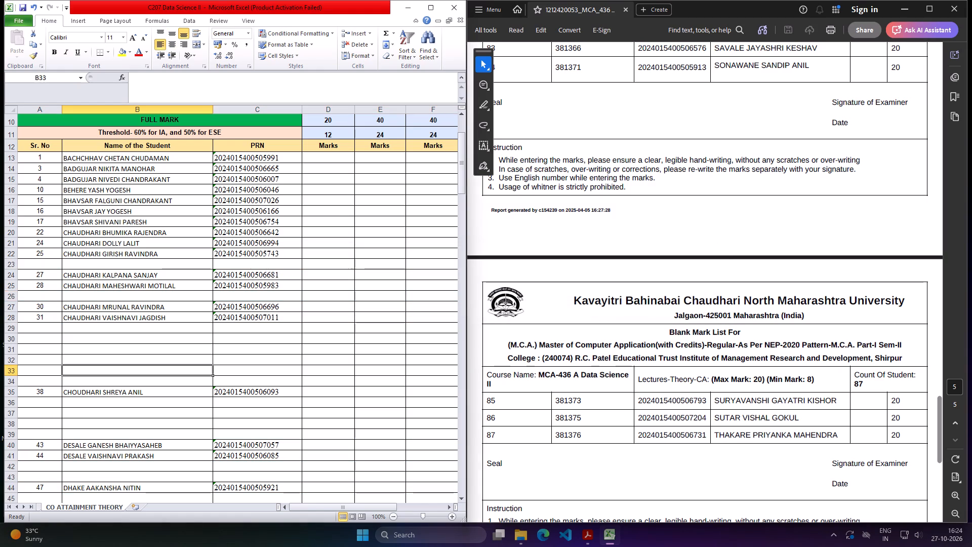
Delete the blank rows 23, 26, 29 to 34, 36 to 39, 42 to 43 and 45, selecting only entire rows.
{"action": "left_click", "coordinate": [12, 266]}
{"action": "left_click", "coordinate": [12, 295], "text": "ctrl"}
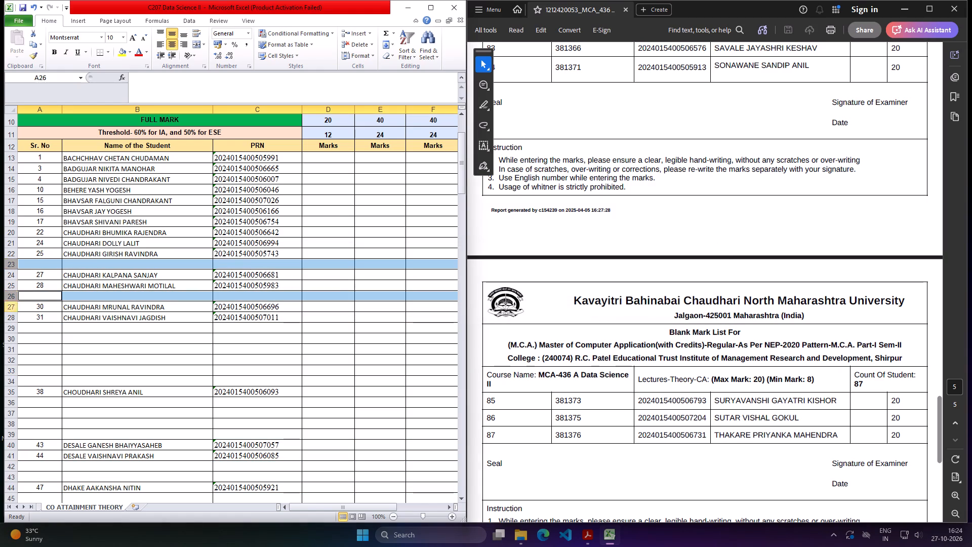
{"action": "left_click_drag", "start_coordinate": [12, 329], "coordinate": [14, 378], "text": "ctrl"}
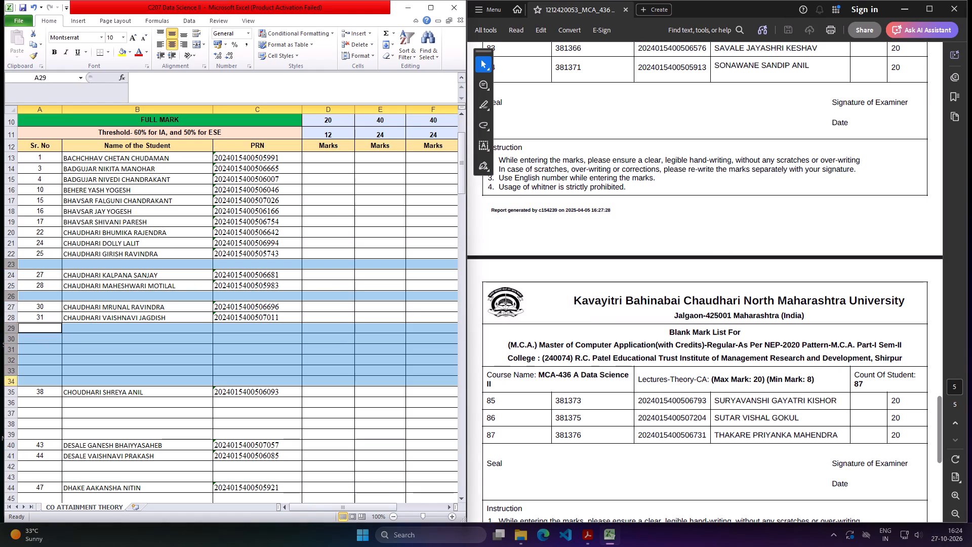
{"action": "left_click_drag", "start_coordinate": [15, 401], "coordinate": [15, 430], "text": "ctrl"}
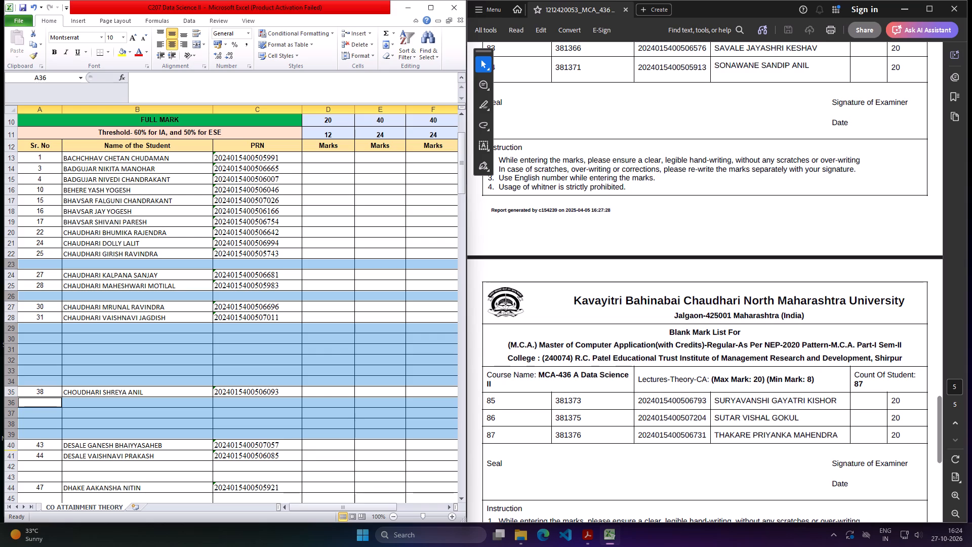
{"action": "left_click_drag", "start_coordinate": [14, 465], "coordinate": [15, 477], "text": "ctrl"}
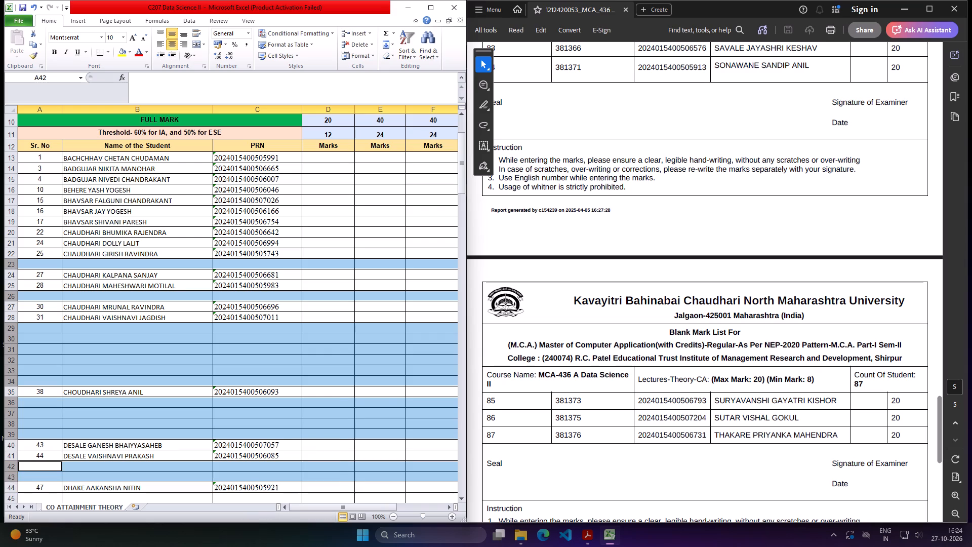
{"action": "left_click", "coordinate": [17, 497], "text": "ctrl"}
{"action": "right_click", "coordinate": [13, 363]}
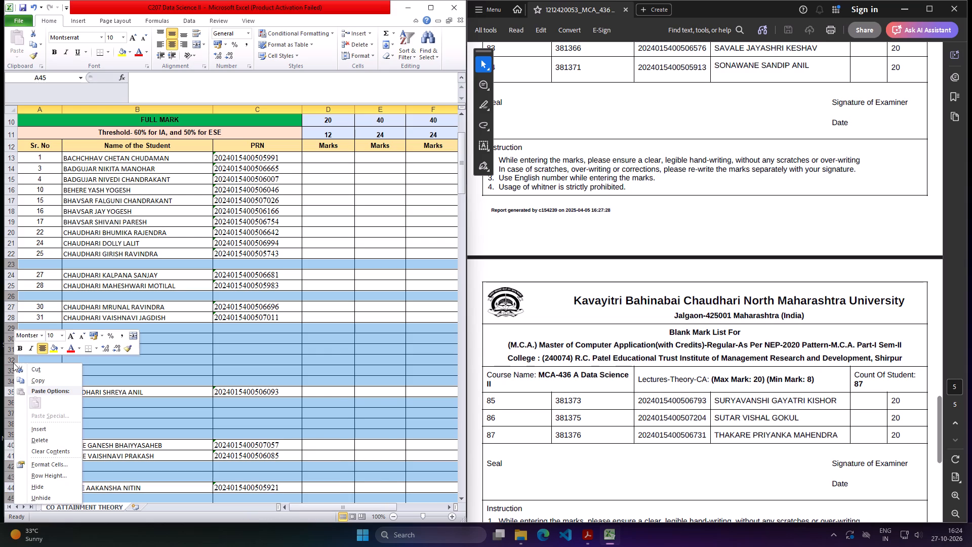
{"action": "left_click", "coordinate": [42, 437]}
{"action": "left_click", "coordinate": [53, 377]}
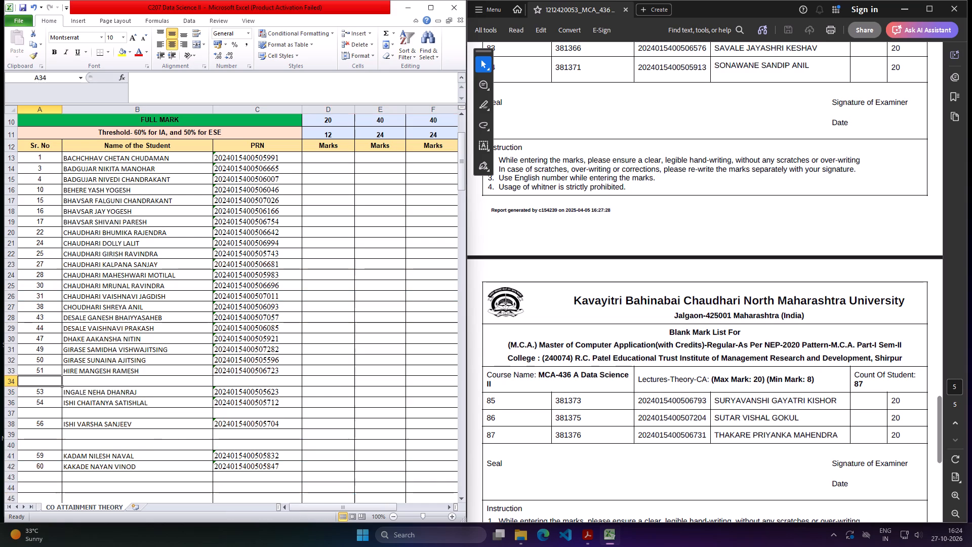
Delete the blank rows 34, 37, 39 to 40, 43 to 46, 48, 50 to 54 and 58 from the student list.
{"action": "scroll", "coordinate": [80, 371], "scroll_direction": "down", "scroll_amount": 3}
{"action": "scroll", "coordinate": [82, 330], "scroll_direction": "down", "scroll_amount": 2}
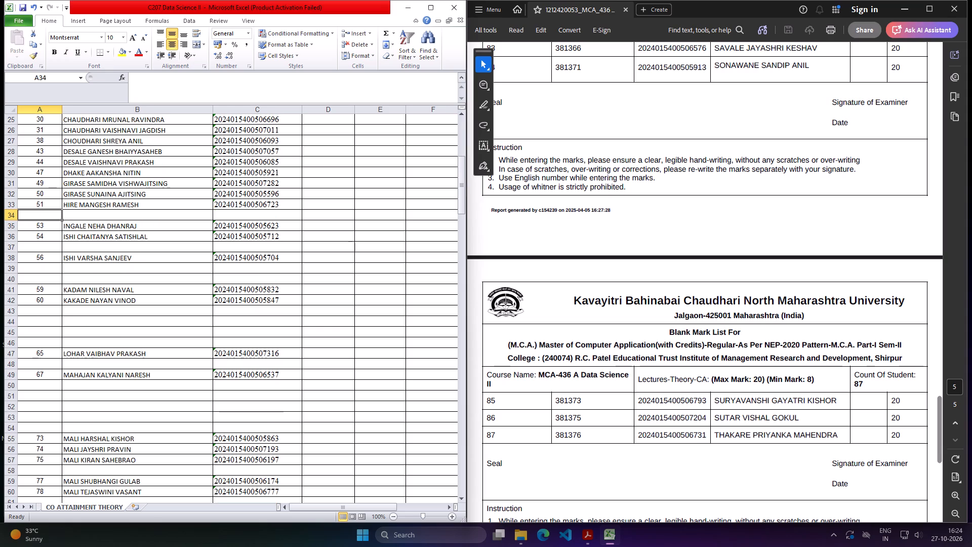
{"action": "left_click", "coordinate": [11, 215]}
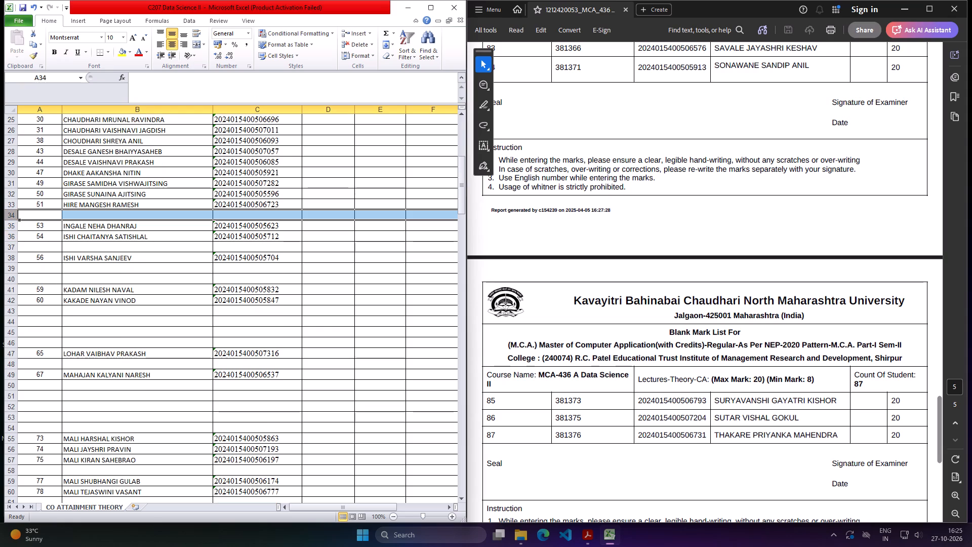
{"action": "left_click", "coordinate": [13, 249], "text": "ctrl"}
{"action": "left_click_drag", "start_coordinate": [14, 268], "coordinate": [12, 280], "text": "ctrl"}
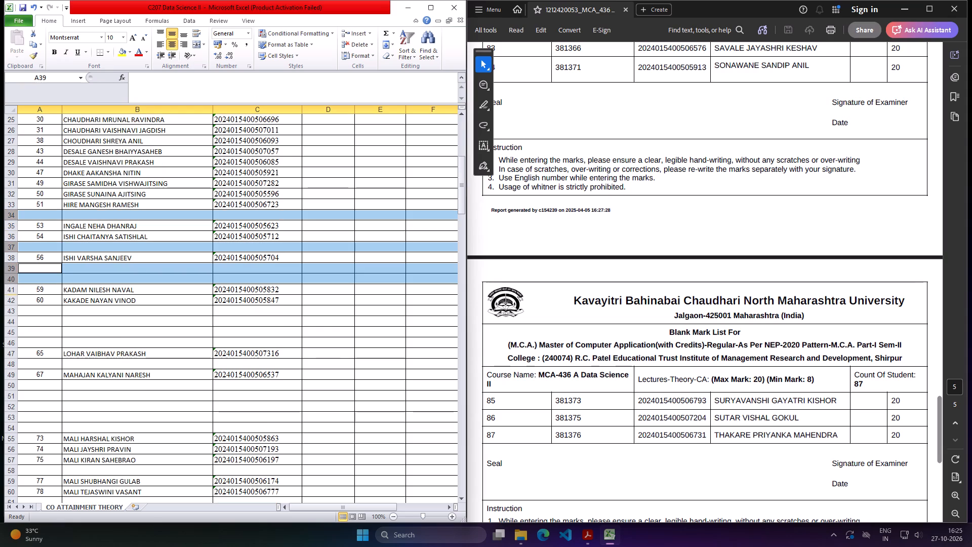
{"action": "left_click_drag", "start_coordinate": [16, 310], "coordinate": [15, 343], "text": "ctrl"}
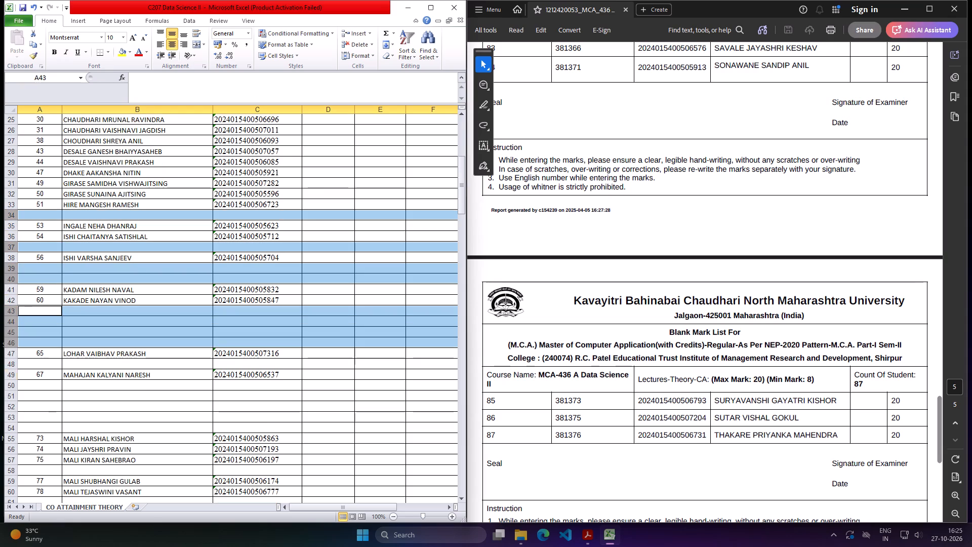
{"action": "left_click", "coordinate": [10, 364], "text": "ctrl"}
{"action": "left_click_drag", "start_coordinate": [13, 385], "coordinate": [9, 420], "text": "ctrl"}
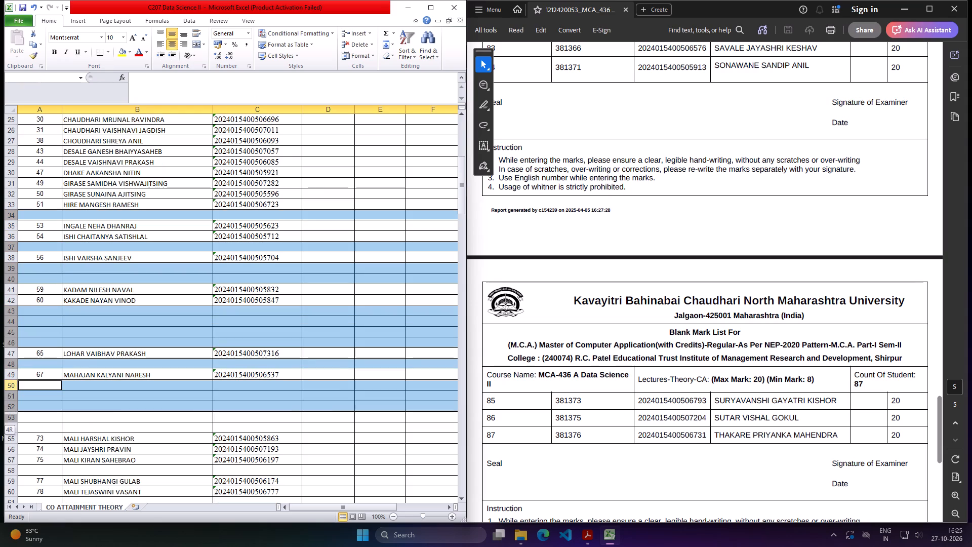
{"action": "left_click_drag", "start_coordinate": [9, 420], "coordinate": [9, 423], "text": "ctrl"}
{"action": "left_click", "coordinate": [17, 470], "text": "ctrl"}
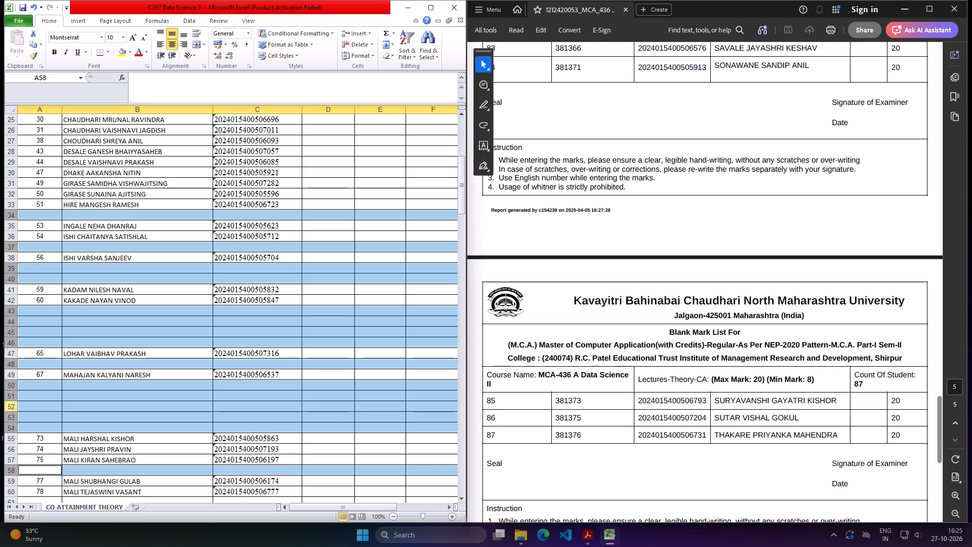
{"action": "right_click", "coordinate": [11, 323]}
{"action": "left_click", "coordinate": [42, 400]}
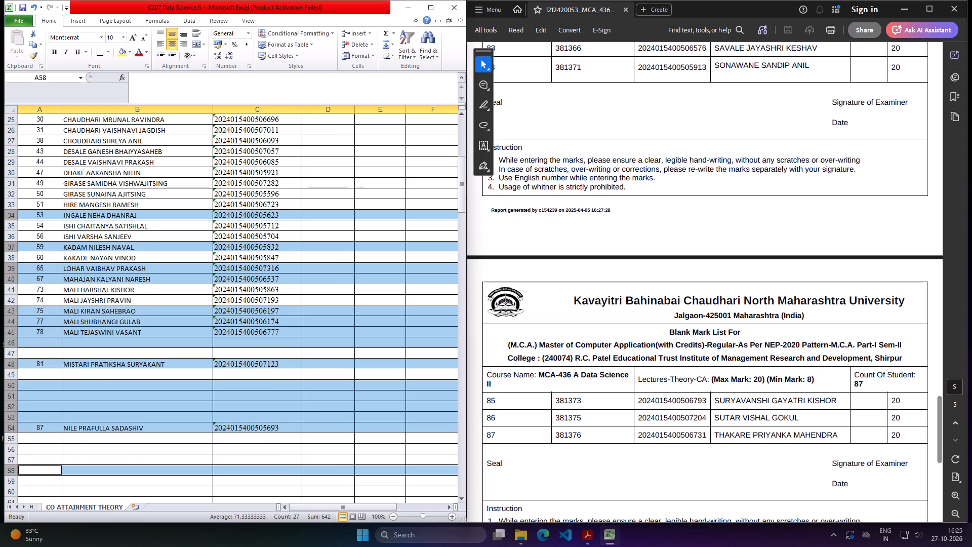
{"action": "left_click", "coordinate": [48, 364]}
Delete the blank rows 46 to 47, 49 to 53, 55 to 61, 65, 70 to 72, 74 and 77 from the student list.
{"action": "scroll", "coordinate": [63, 370], "scroll_direction": "down", "scroll_amount": 3}
{"action": "scroll", "coordinate": [37, 260], "scroll_direction": "down", "scroll_amount": 2}
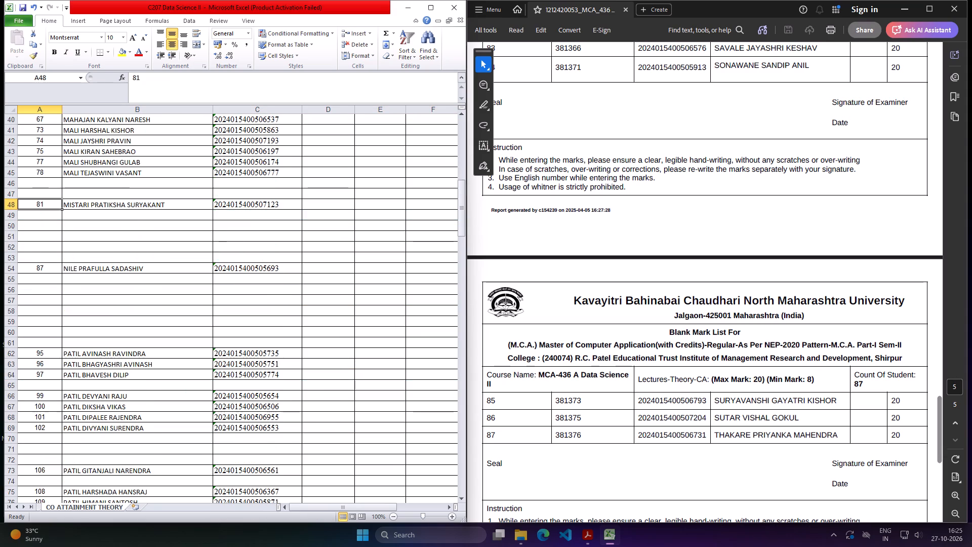
{"action": "scroll", "coordinate": [55, 272], "scroll_direction": "down", "scroll_amount": 2}
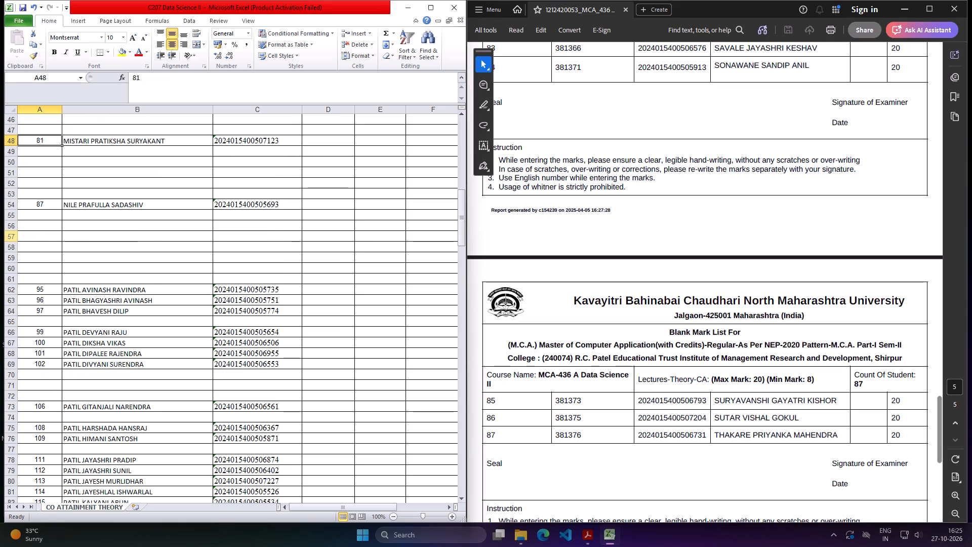
{"action": "scroll", "coordinate": [26, 228], "scroll_direction": "up", "scroll_amount": 1}
{"action": "left_click_drag", "start_coordinate": [11, 151], "coordinate": [9, 161]}
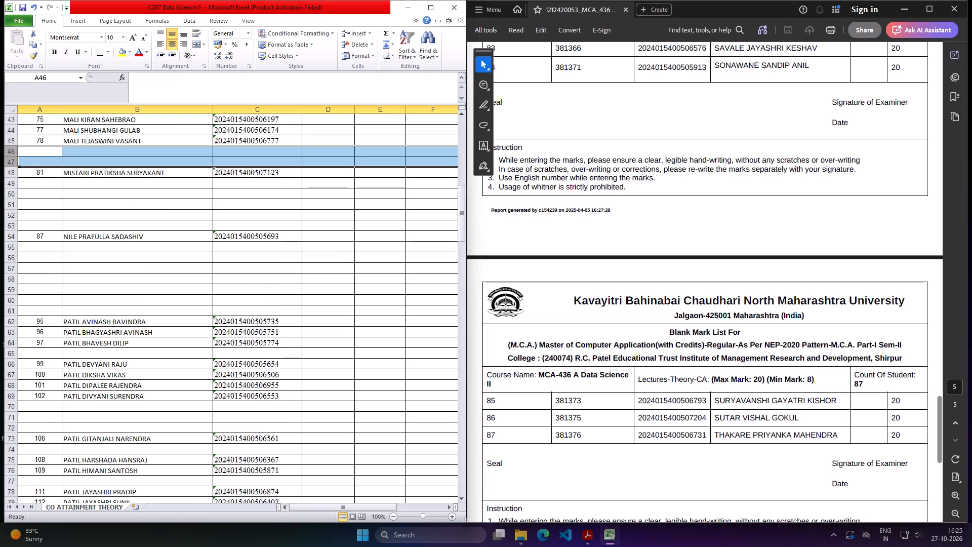
{"action": "left_click_drag", "start_coordinate": [11, 184], "coordinate": [11, 223], "text": "ctrl"}
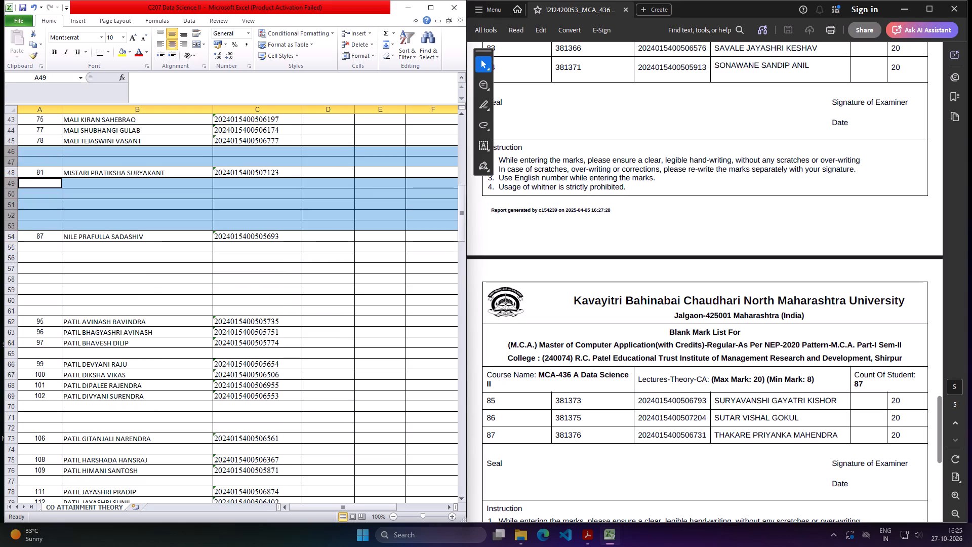
{"action": "left_click_drag", "start_coordinate": [11, 246], "coordinate": [11, 311], "text": "ctrl"}
{"action": "left_click", "coordinate": [13, 354], "text": "ctrl"}
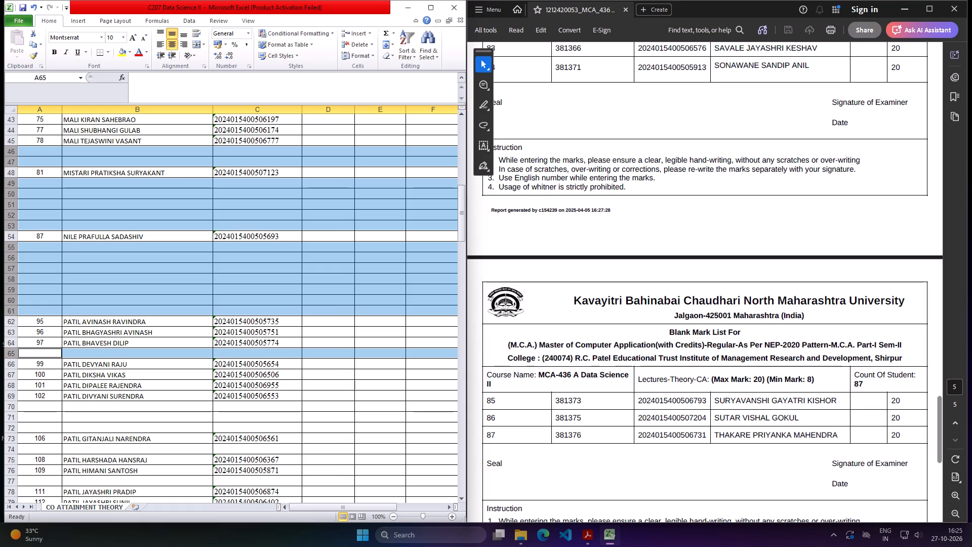
{"action": "left_click_drag", "start_coordinate": [16, 404], "coordinate": [14, 430], "text": "ctrl"}
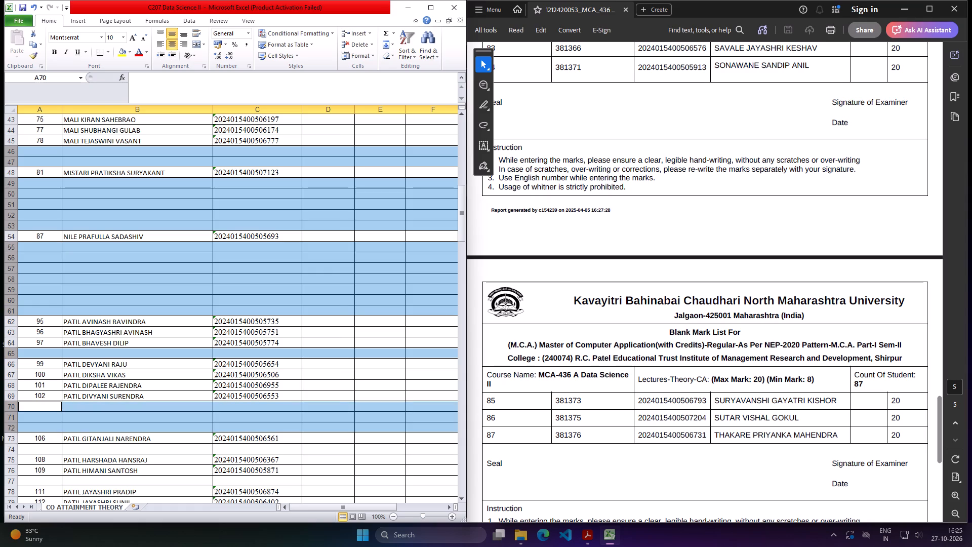
{"action": "left_click", "coordinate": [11, 448], "text": "ctrl"}
{"action": "left_click", "coordinate": [13, 480], "text": "ctrl"}
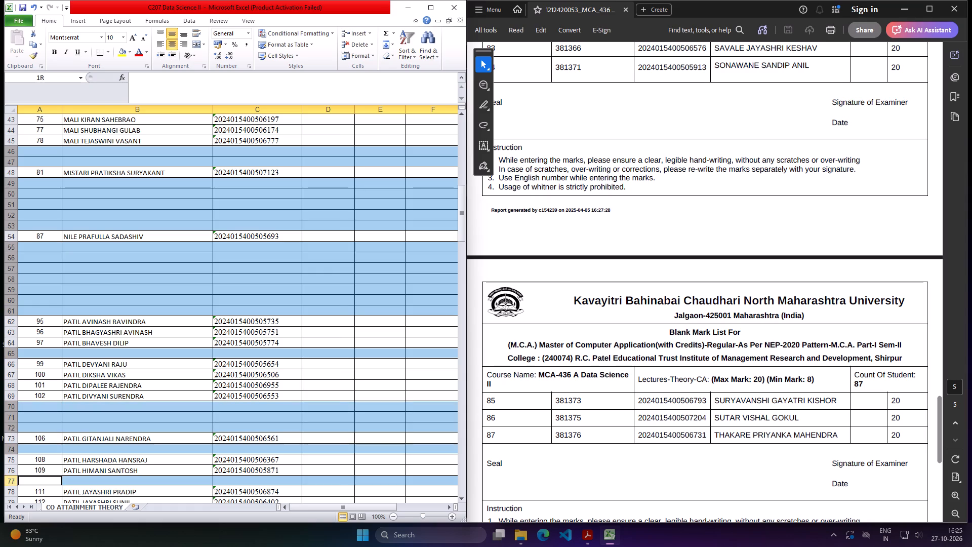
{"action": "right_click", "coordinate": [15, 281]}
{"action": "left_click", "coordinate": [43, 354]}
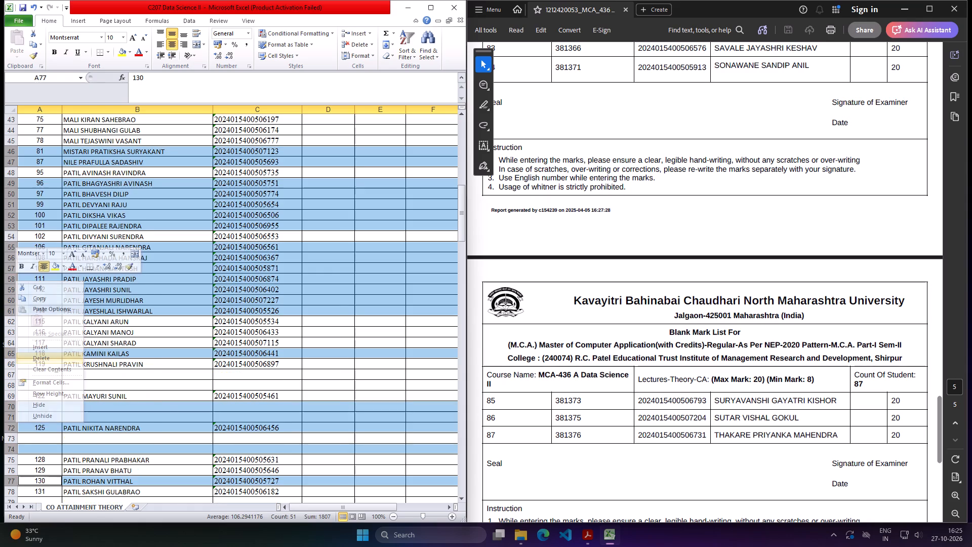
{"action": "left_click", "coordinate": [163, 290]}
Delete the blank rows 67 to 68, 70 to 71, 73 to 74, 79 to 80, 82, 87 to 89, 91 to 93 and 95 to 100.
{"action": "scroll", "coordinate": [128, 312], "scroll_direction": "down", "scroll_amount": 3}
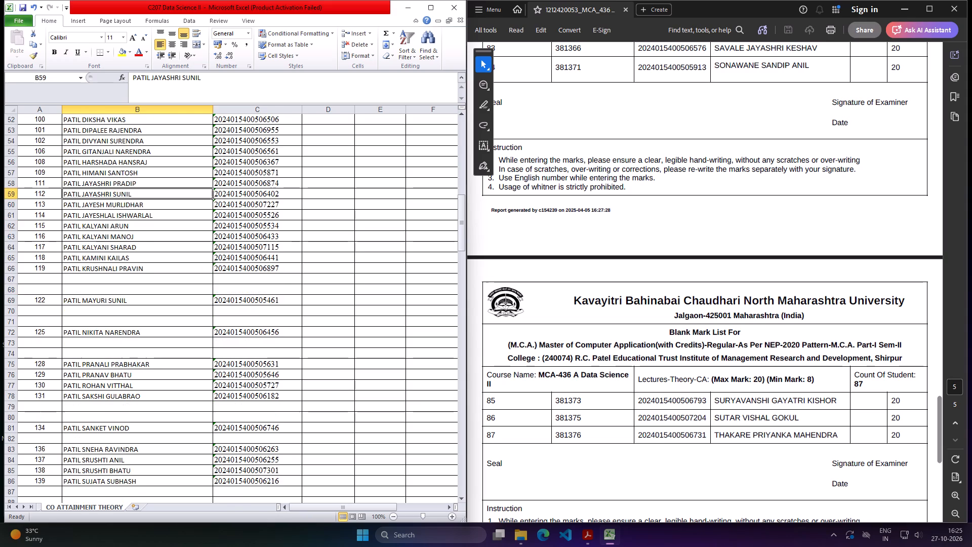
{"action": "scroll", "coordinate": [128, 312], "scroll_direction": "down", "scroll_amount": 4}
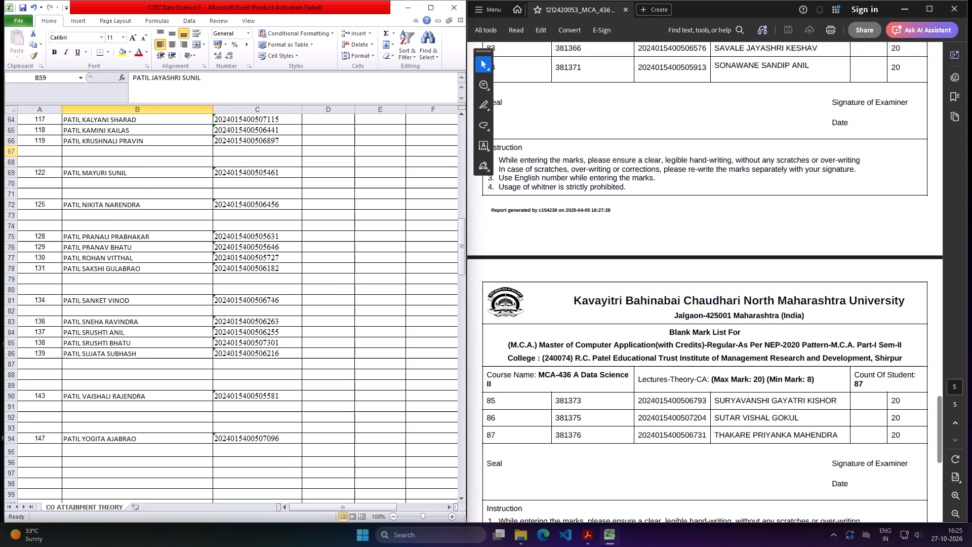
{"action": "left_click_drag", "start_coordinate": [10, 152], "coordinate": [10, 163]}
{"action": "left_click_drag", "start_coordinate": [11, 183], "coordinate": [10, 192], "text": "ctrl"}
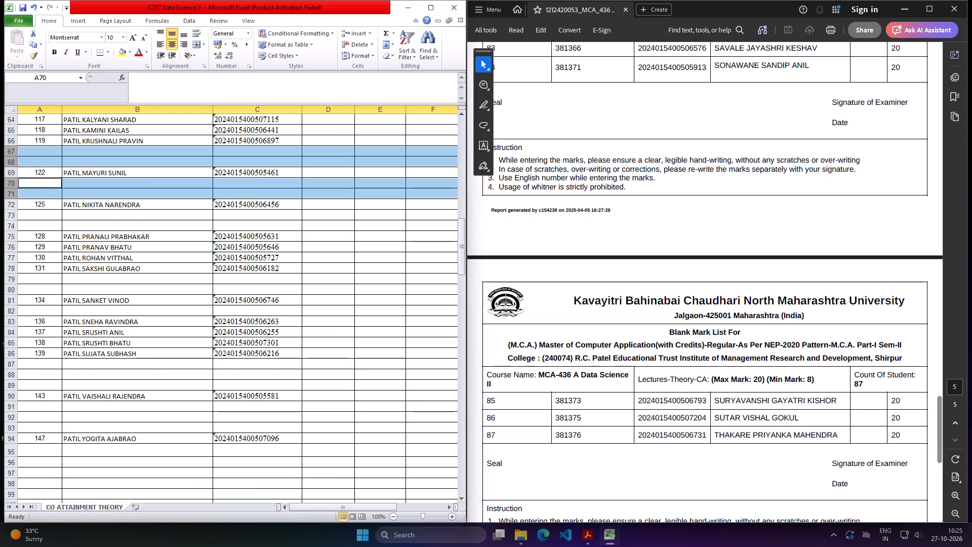
{"action": "left_click_drag", "start_coordinate": [12, 213], "coordinate": [12, 225], "text": "ctrl"}
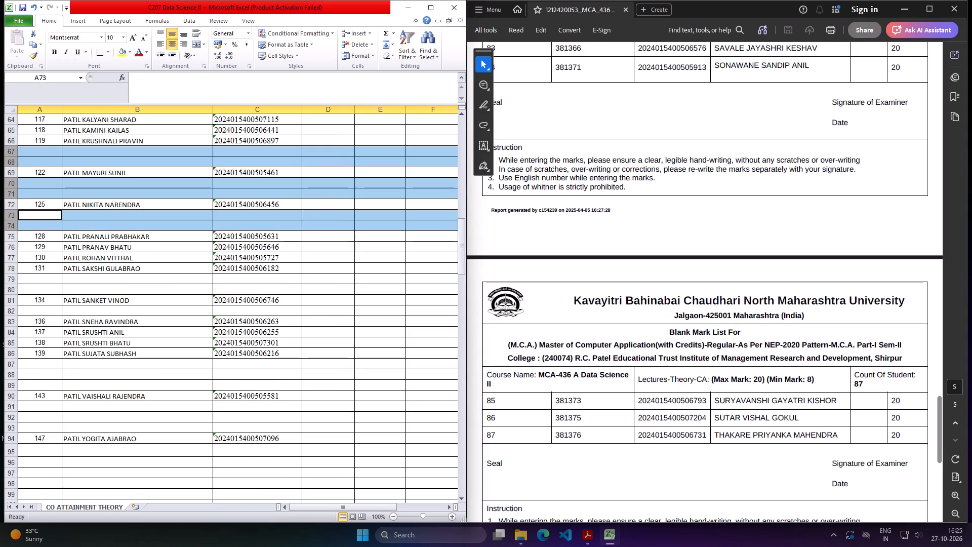
{"action": "left_click_drag", "start_coordinate": [11, 278], "coordinate": [10, 289], "text": "ctrl"}
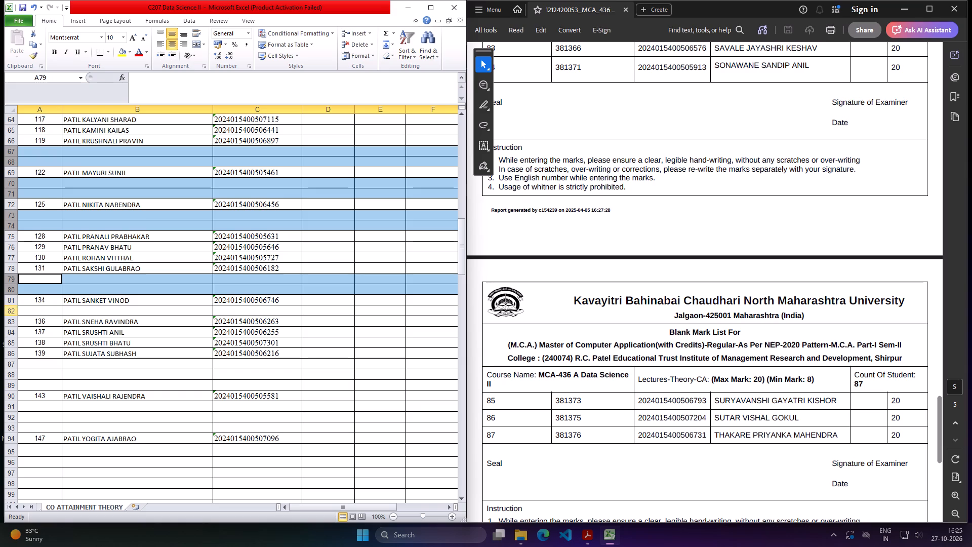
{"action": "left_click", "coordinate": [11, 311], "text": "ctrl"}
{"action": "left_click_drag", "start_coordinate": [14, 365], "coordinate": [13, 383], "text": "ctrl"}
{"action": "left_click_drag", "start_coordinate": [13, 409], "coordinate": [13, 424], "text": "ctrl"}
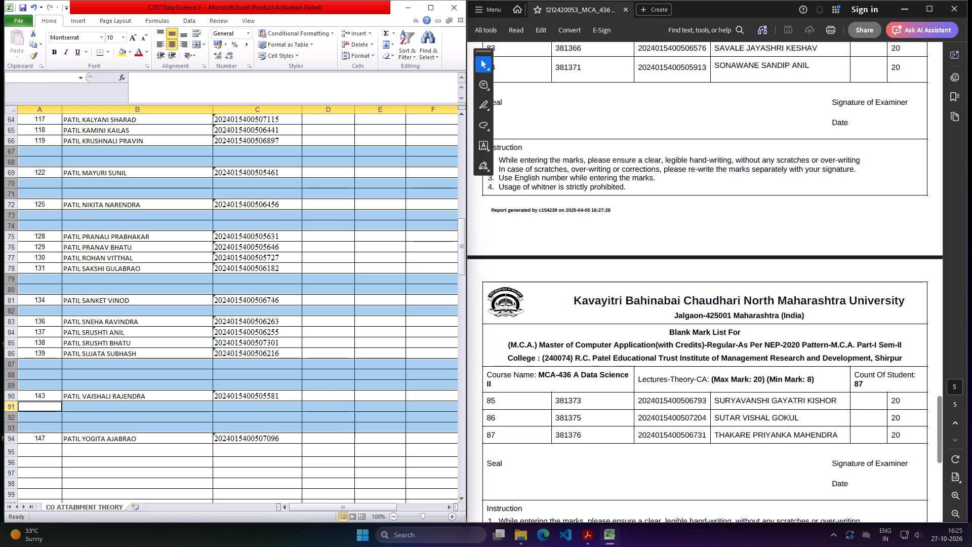
{"action": "left_click_drag", "start_coordinate": [11, 452], "coordinate": [9, 498], "text": "ctrl"}
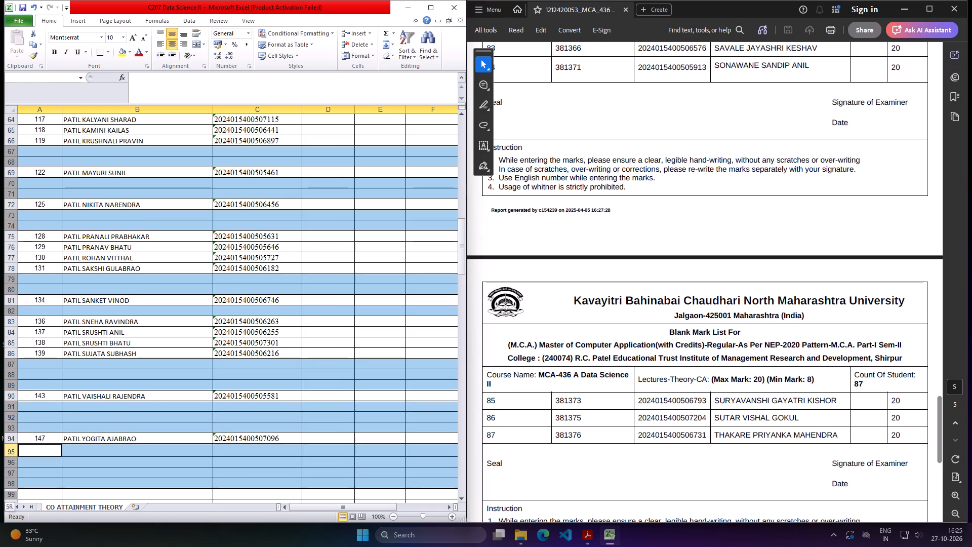
{"action": "left_click_drag", "start_coordinate": [9, 498], "coordinate": [9, 503], "text": "ctrl"}
{"action": "right_click", "coordinate": [12, 422]}
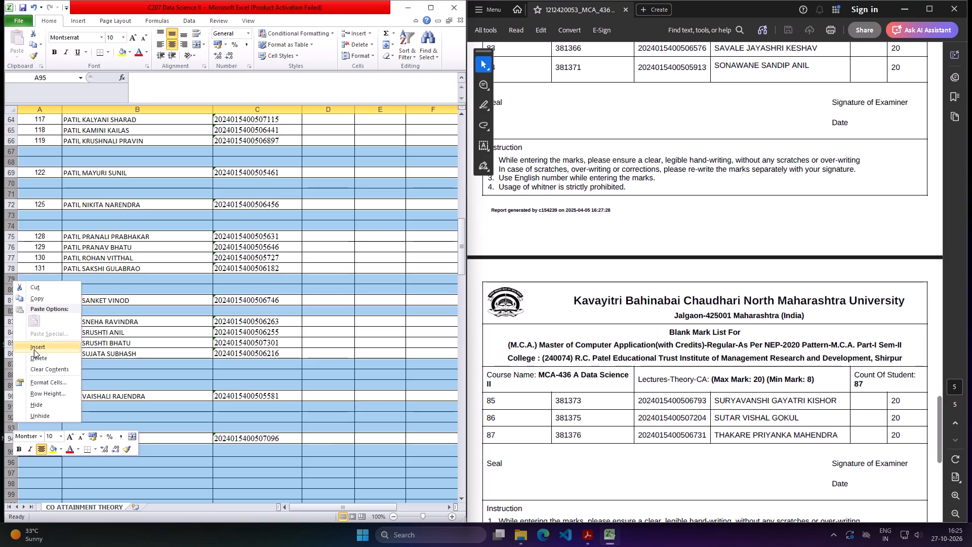
{"action": "left_click", "coordinate": [36, 360]}
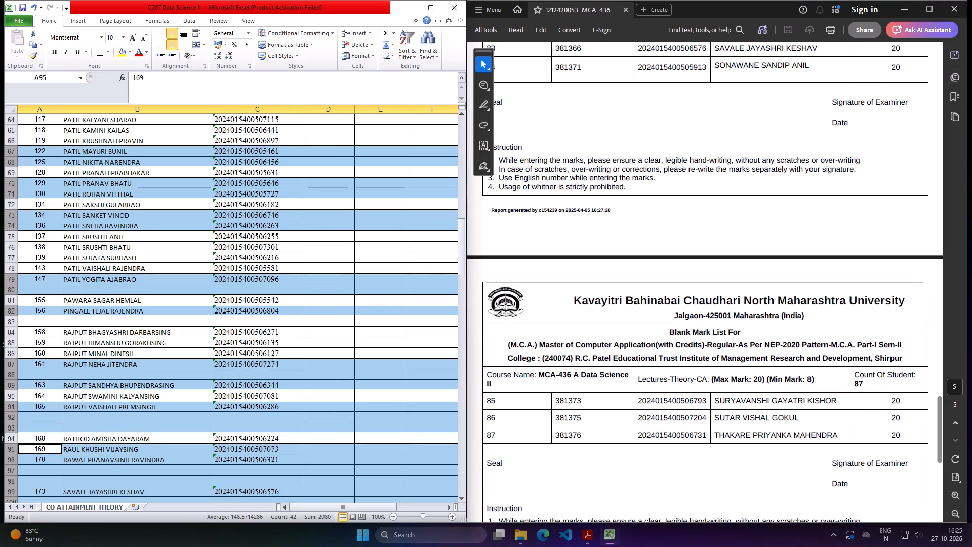
{"action": "left_click", "coordinate": [141, 321]}
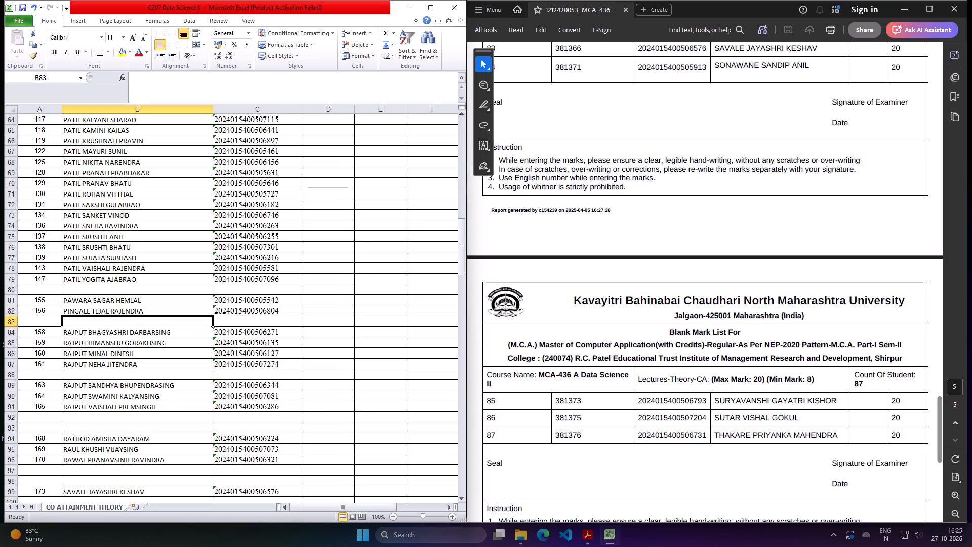
Delete the blank rows 80, 83, 88, 92 to 93 and 97 to 98 from the student list.
{"action": "left_click", "coordinate": [8, 290]}
{"action": "left_click", "coordinate": [12, 321], "text": "ctrl"}
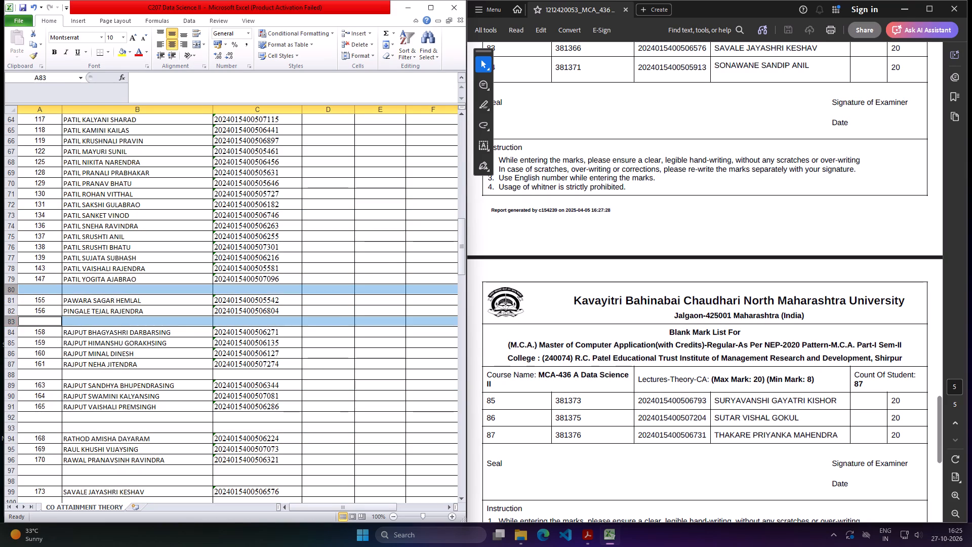
{"action": "left_click", "coordinate": [10, 374], "text": "ctrl"}
{"action": "left_click_drag", "start_coordinate": [11, 417], "coordinate": [11, 424], "text": "ctrl"}
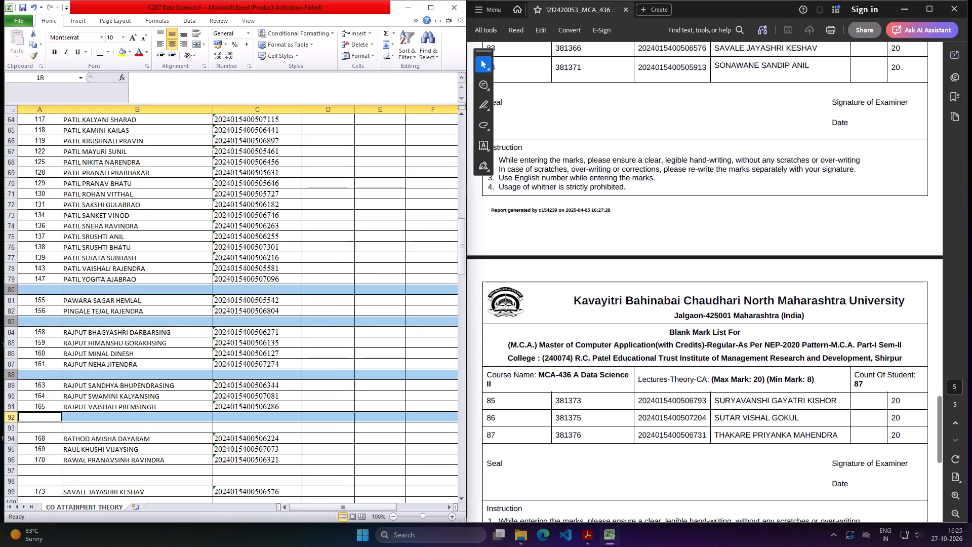
{"action": "left_click_drag", "start_coordinate": [11, 424], "coordinate": [11, 427], "text": "ctrl"}
{"action": "left_click_drag", "start_coordinate": [13, 472], "coordinate": [14, 485], "text": "ctrl"}
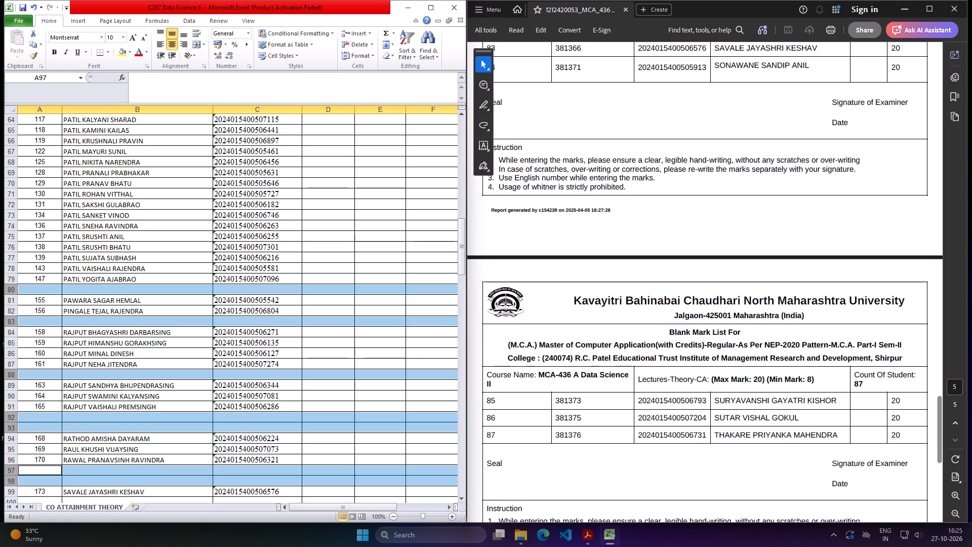
{"action": "right_click", "coordinate": [15, 376]}
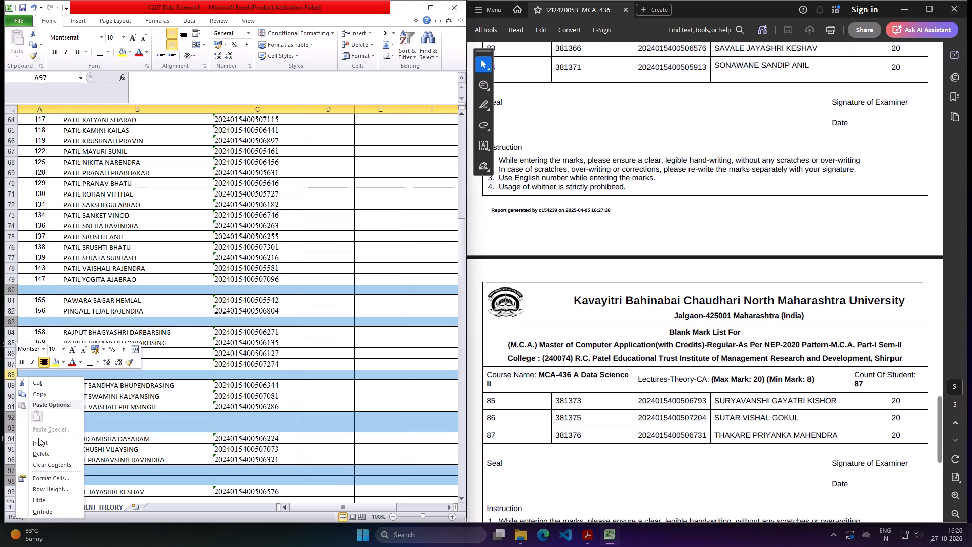
{"action": "left_click", "coordinate": [43, 451]}
{"action": "scroll", "coordinate": [73, 399], "scroll_direction": "down", "scroll_amount": 2}
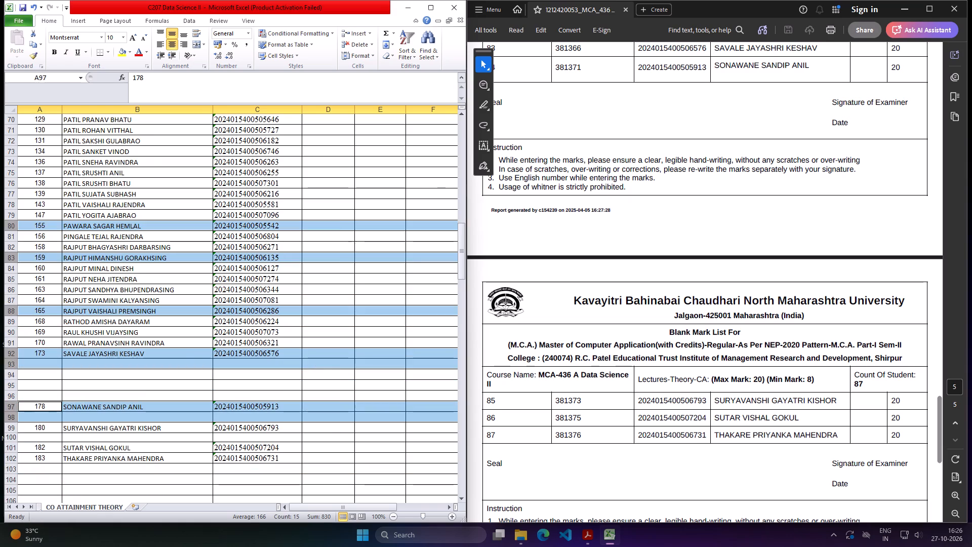
{"action": "left_click", "coordinate": [94, 372]}
Delete the blank rows 93 to 96, 98, 100 and 103 to 105 near the end of the student list.
{"action": "scroll", "coordinate": [96, 372], "scroll_direction": "down", "scroll_amount": 4}
{"action": "scroll", "coordinate": [97, 353], "scroll_direction": "up", "scroll_amount": 3}
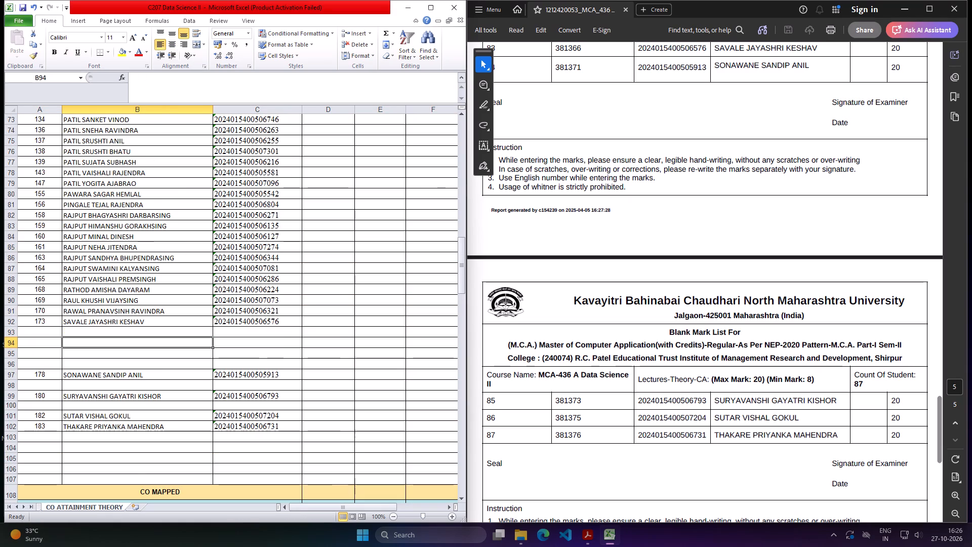
{"action": "left_click_drag", "start_coordinate": [14, 332], "coordinate": [9, 361]}
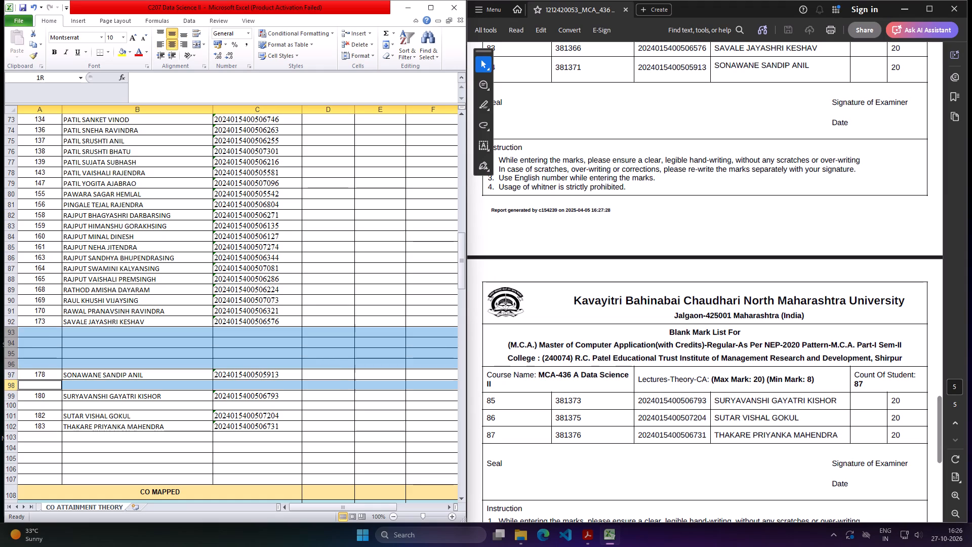
{"action": "left_click", "coordinate": [8, 384], "text": "ctrl"}
{"action": "left_click", "coordinate": [12, 408], "text": "ctrl"}
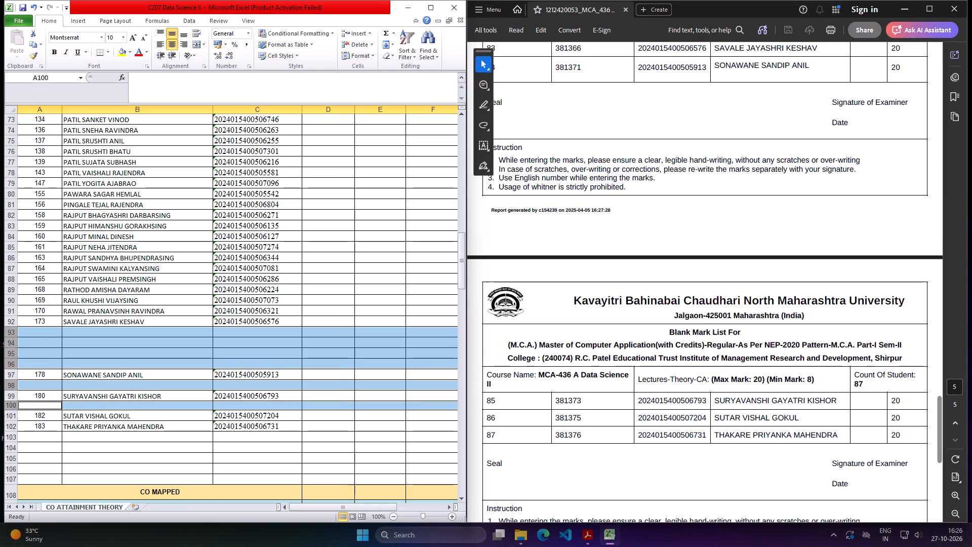
{"action": "left_click_drag", "start_coordinate": [11, 436], "coordinate": [11, 456], "text": "ctrl"}
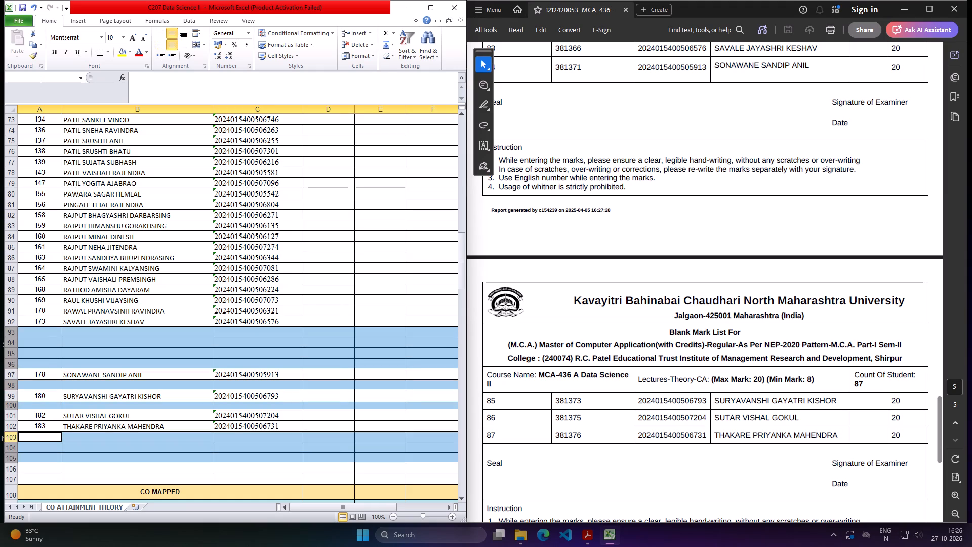
{"action": "right_click", "coordinate": [14, 352]}
{"action": "left_click", "coordinate": [42, 424]}
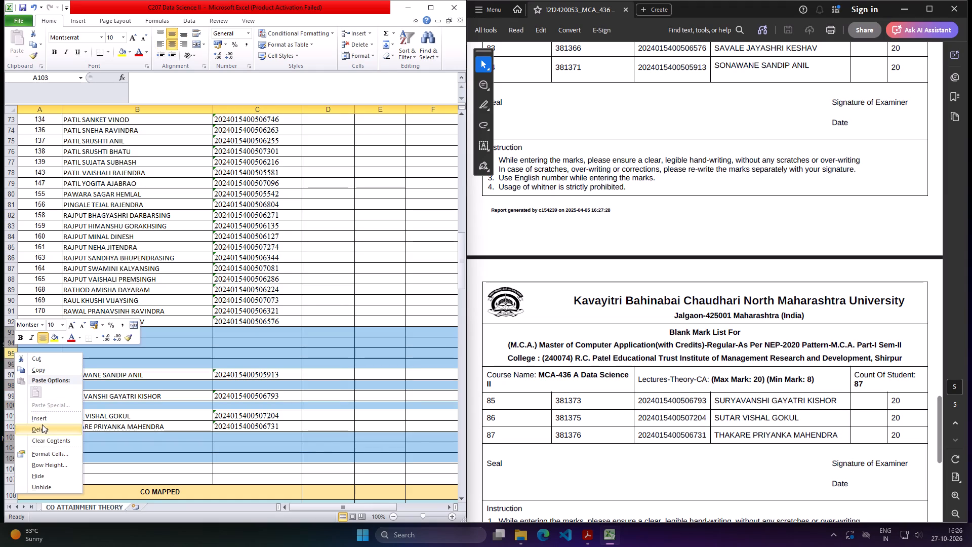
Renumber the Sr. No cells A14 to A19 of the student list as 2 to 7.
{"action": "left_click", "coordinate": [174, 361]}
{"action": "scroll", "coordinate": [174, 345], "scroll_direction": "up", "scroll_amount": 8}
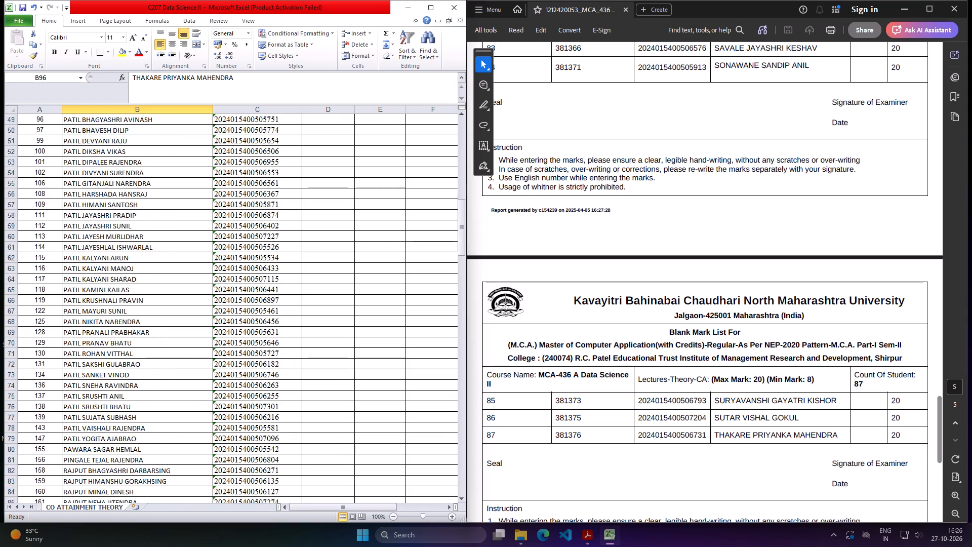
{"action": "scroll", "coordinate": [174, 345], "scroll_direction": "up", "scroll_amount": 14}
{"action": "left_click", "coordinate": [43, 207]}
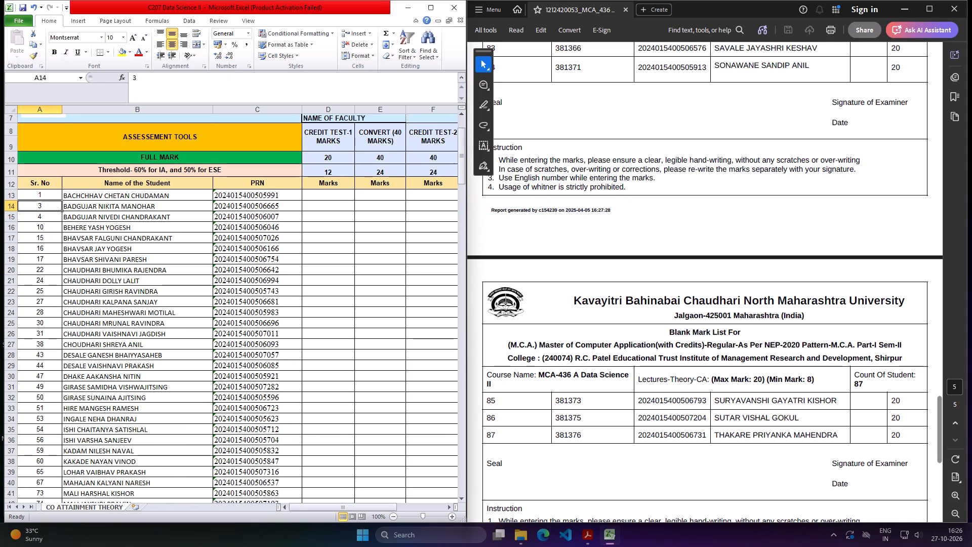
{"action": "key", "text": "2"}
{"action": "key", "text": "Down"}
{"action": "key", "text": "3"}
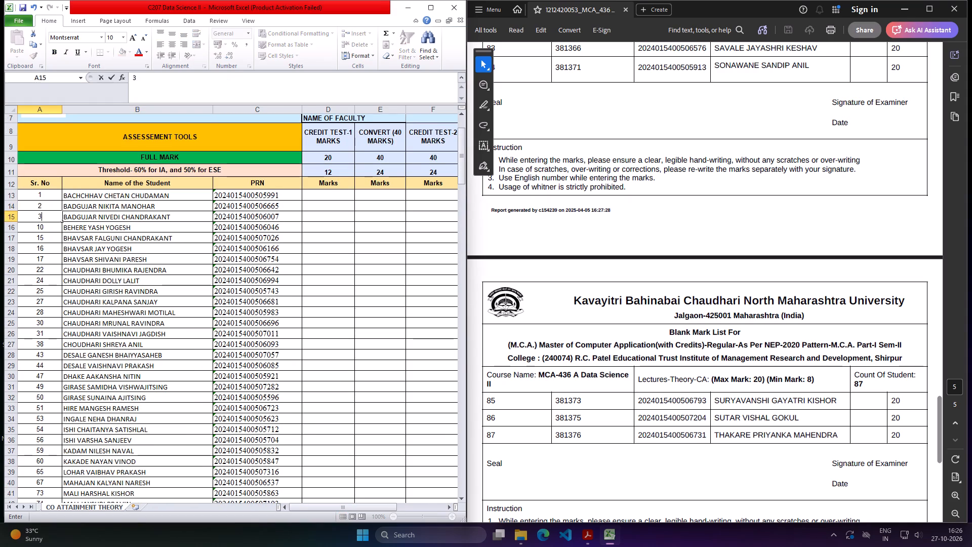
{"action": "key", "text": "Down"}
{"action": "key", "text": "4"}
{"action": "key", "text": "Down"}
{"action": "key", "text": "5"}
{"action": "key", "text": "Down"}
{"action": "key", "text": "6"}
{"action": "key", "text": "Down"}
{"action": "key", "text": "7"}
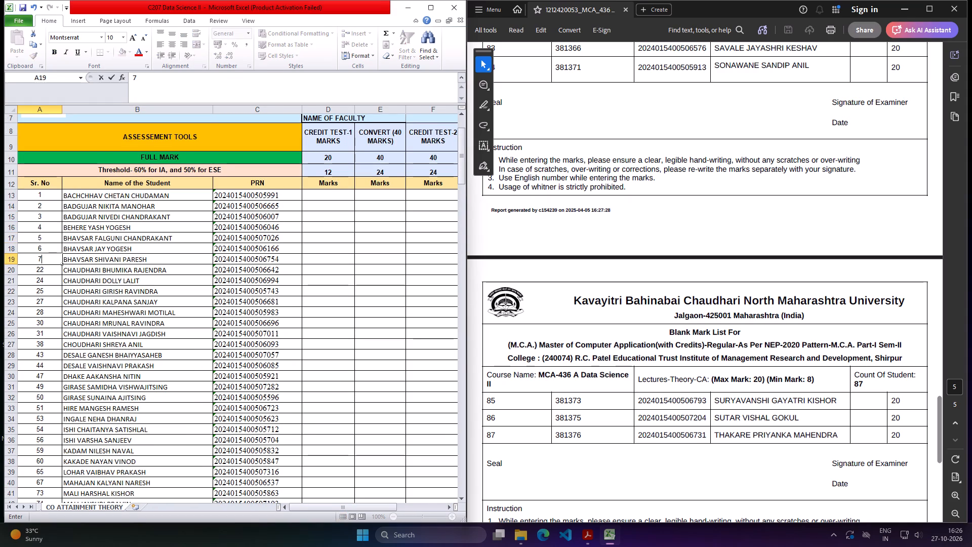
Fill the Sr. No series from A13:A19 down to the last student in row 96.
{"action": "scroll", "coordinate": [113, 199], "scroll_direction": "down", "scroll_amount": 2}
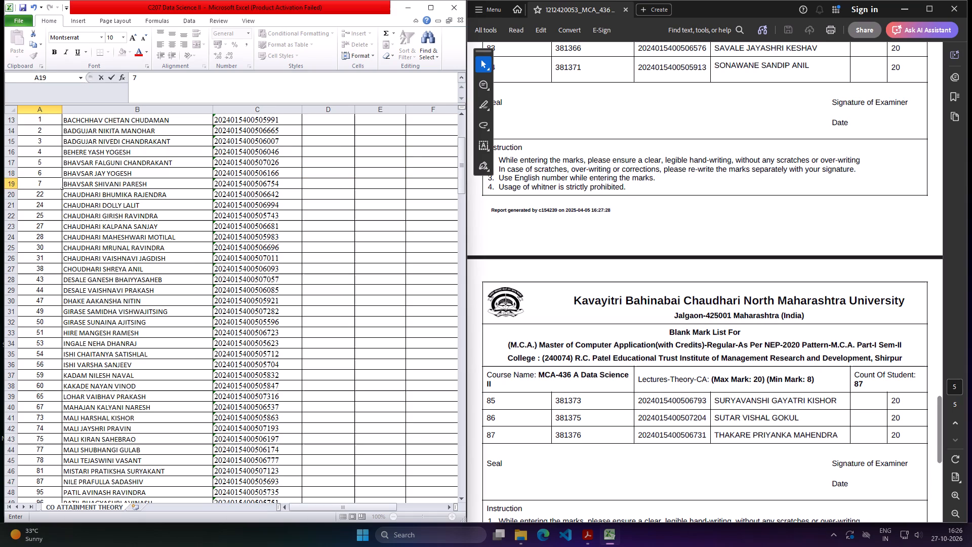
{"action": "left_click_drag", "start_coordinate": [44, 120], "coordinate": [52, 185]}
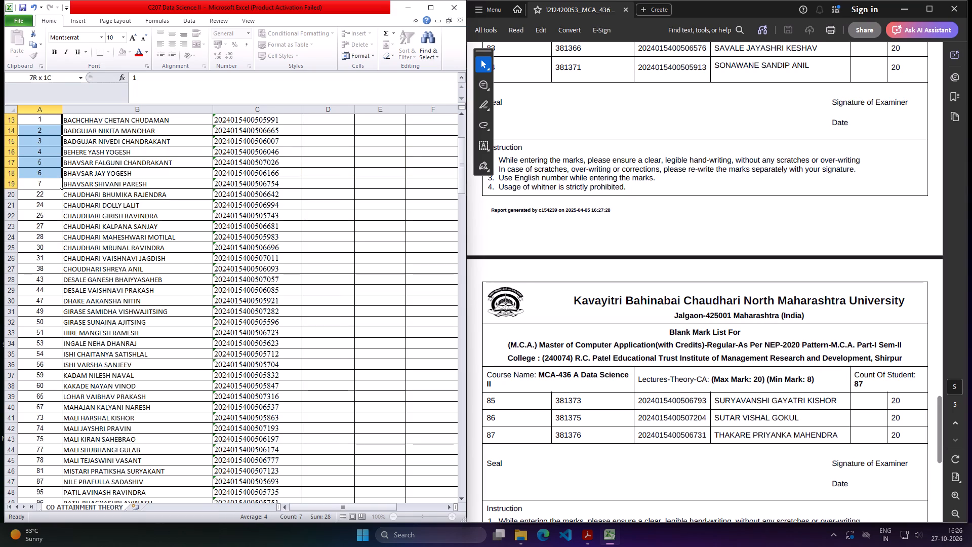
{"action": "left_click_drag", "start_coordinate": [52, 185], "coordinate": [53, 184]}
{"action": "left_click_drag", "start_coordinate": [60, 186], "coordinate": [35, 512]}
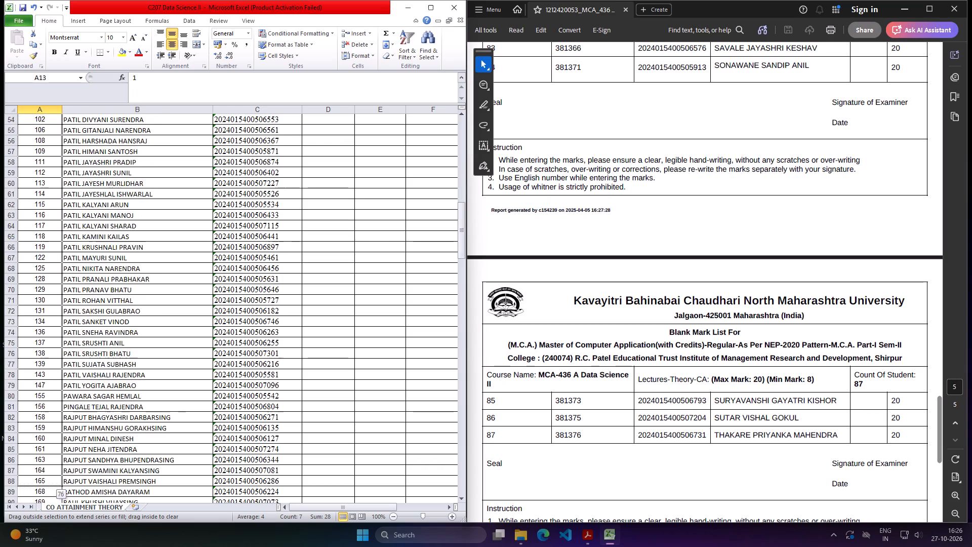
{"action": "left_click_drag", "start_coordinate": [35, 512], "coordinate": [52, 466]}
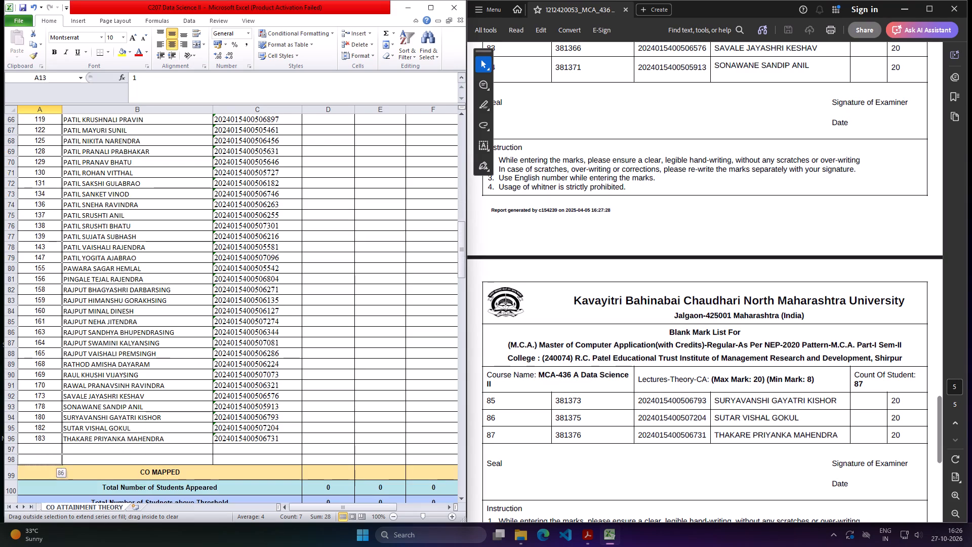
{"action": "left_click_drag", "start_coordinate": [52, 466], "coordinate": [52, 441]}
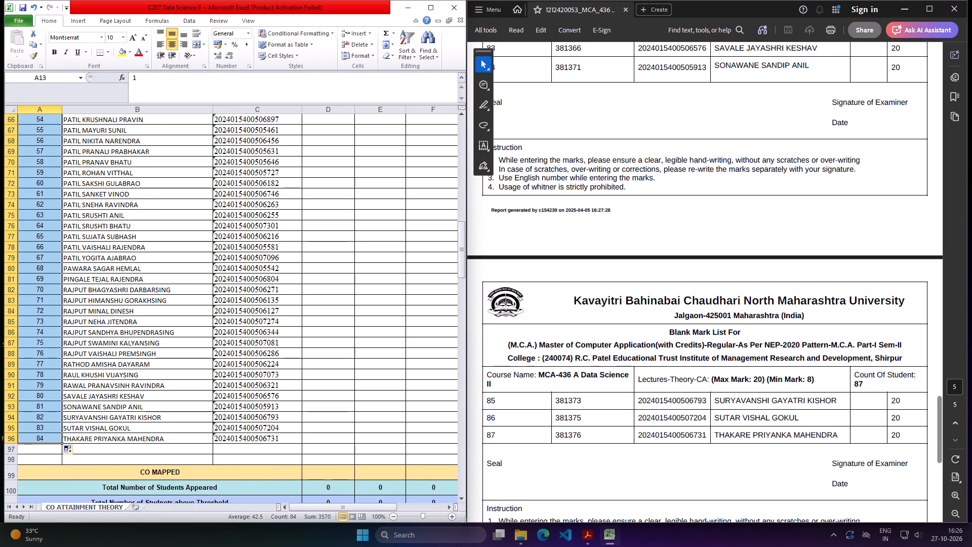
Compare the renumbered student list with the PDF mark list's serial numbers, going from its last page back to page 2.
{"action": "scroll", "coordinate": [214, 356], "scroll_direction": "up", "scroll_amount": 20}
{"action": "scroll", "coordinate": [214, 356], "scroll_direction": "up", "scroll_amount": 1}
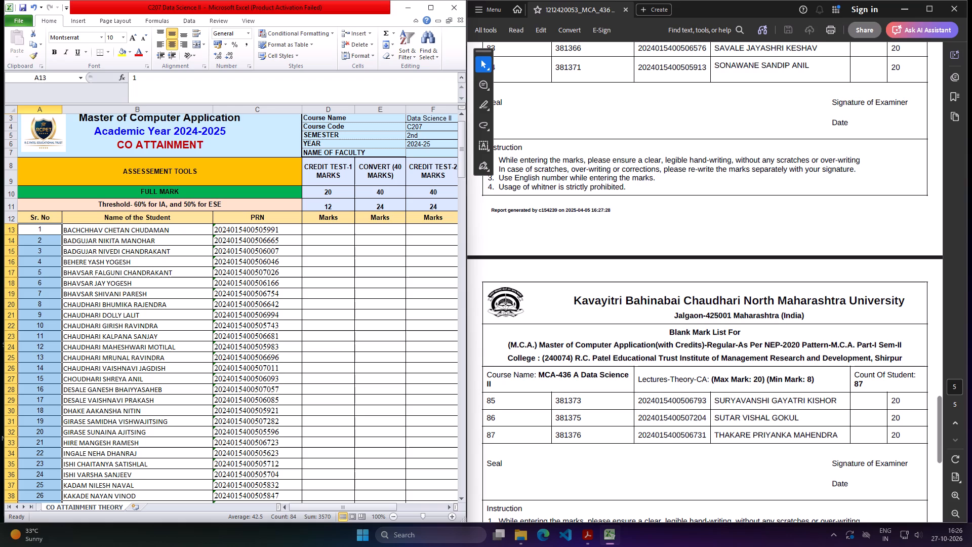
{"action": "scroll", "coordinate": [0, 271], "scroll_direction": "up", "scroll_amount": 5}
{"action": "scroll", "coordinate": [176, 253], "scroll_direction": "down", "scroll_amount": 13}
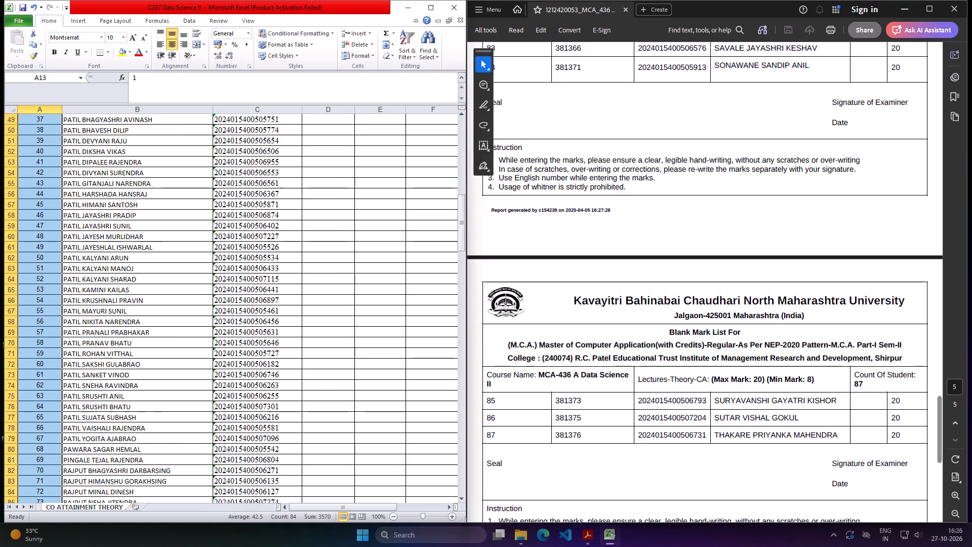
{"action": "scroll", "coordinate": [175, 252], "scroll_direction": "down", "scroll_amount": 13}
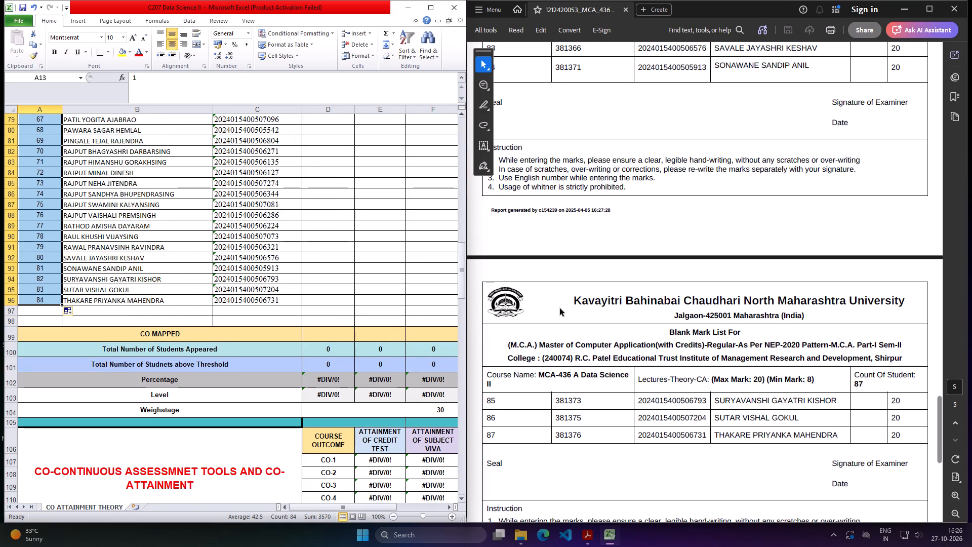
{"action": "scroll", "coordinate": [656, 300], "scroll_direction": "up", "scroll_amount": 2}
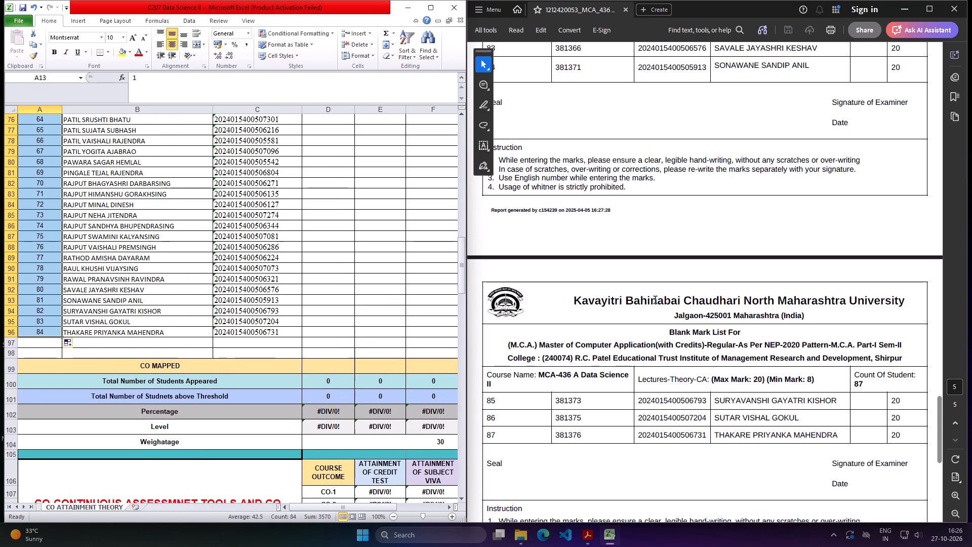
{"action": "scroll", "coordinate": [656, 300], "scroll_direction": "up", "scroll_amount": 2}
{"action": "left_click", "coordinate": [623, 322]}
{"action": "scroll", "coordinate": [628, 322], "scroll_direction": "up", "scroll_amount": 7}
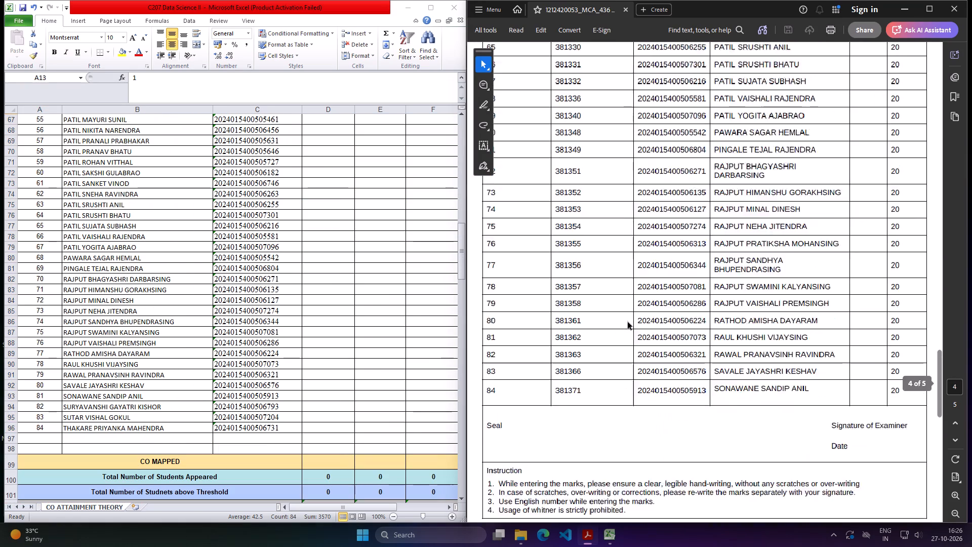
{"action": "scroll", "coordinate": [628, 322], "scroll_direction": "up", "scroll_amount": 3}
{"action": "scroll", "coordinate": [641, 261], "scroll_direction": "up", "scroll_amount": 3}
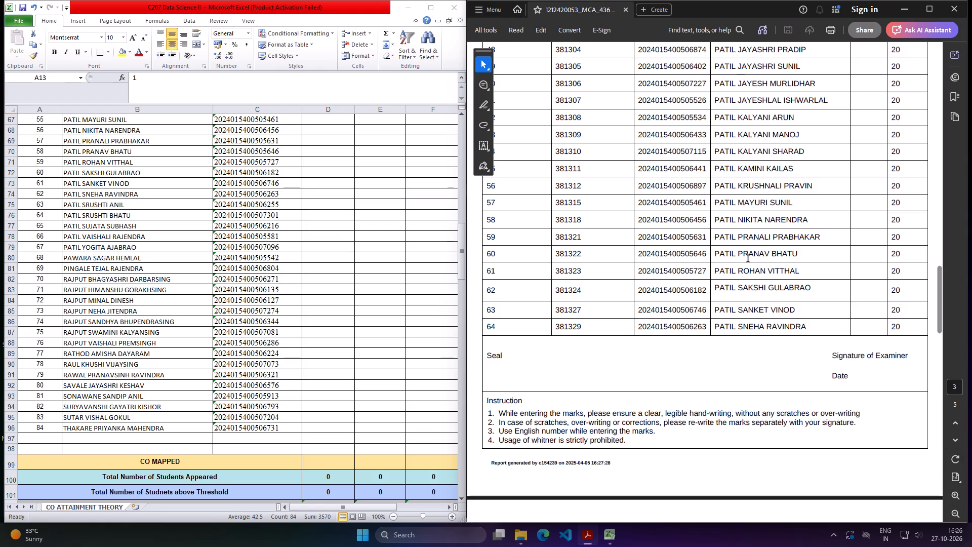
{"action": "scroll", "coordinate": [633, 151], "scroll_direction": "up", "scroll_amount": 5}
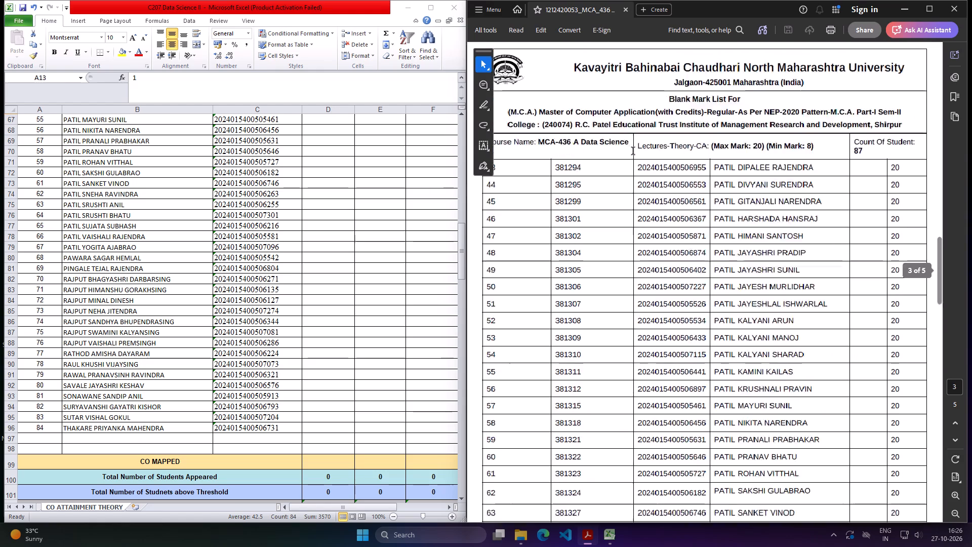
{"action": "scroll", "coordinate": [591, 257], "scroll_direction": "up", "scroll_amount": 5}
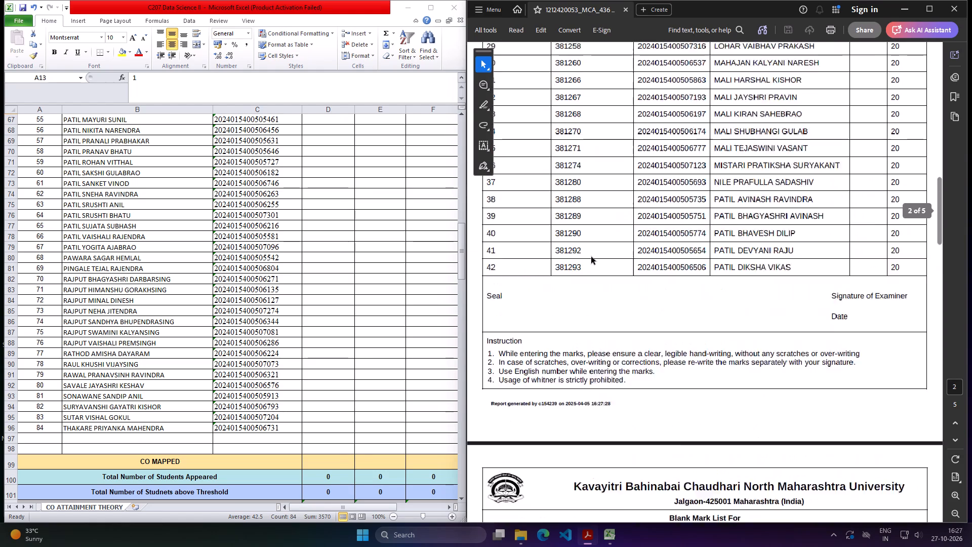
Compare the serial number in worksheet row 52 and the rows above it with the students on mark list page 2.
{"action": "left_click", "coordinate": [92, 184]}
{"action": "scroll", "coordinate": [88, 183], "scroll_direction": "up", "scroll_amount": 3}
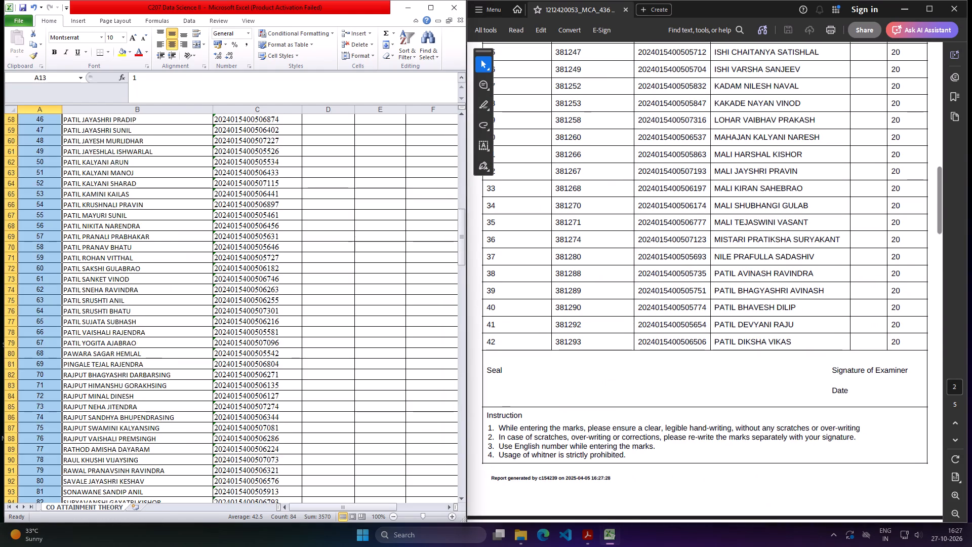
{"action": "scroll", "coordinate": [90, 182], "scroll_direction": "up", "scroll_amount": 3}
{"action": "left_click", "coordinate": [90, 153]}
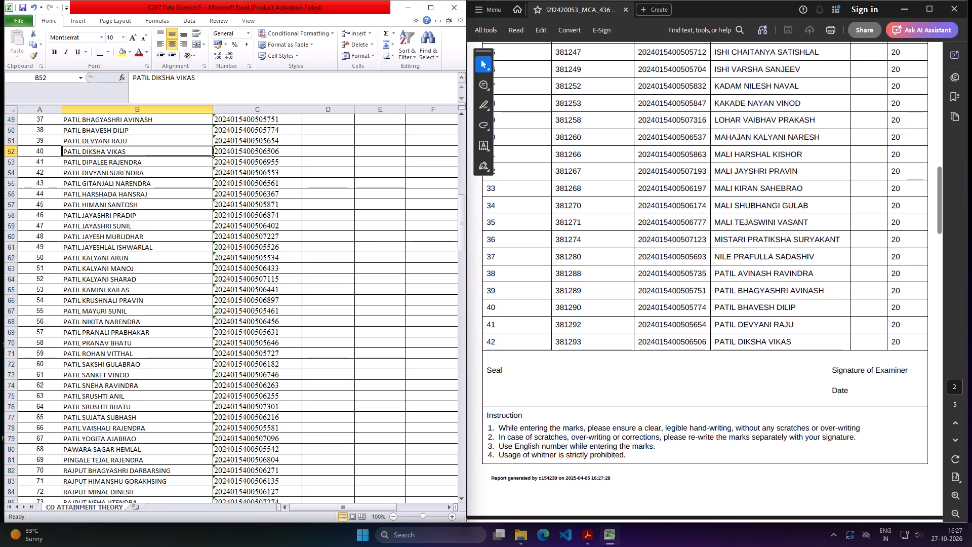
{"action": "left_click", "coordinate": [64, 151]}
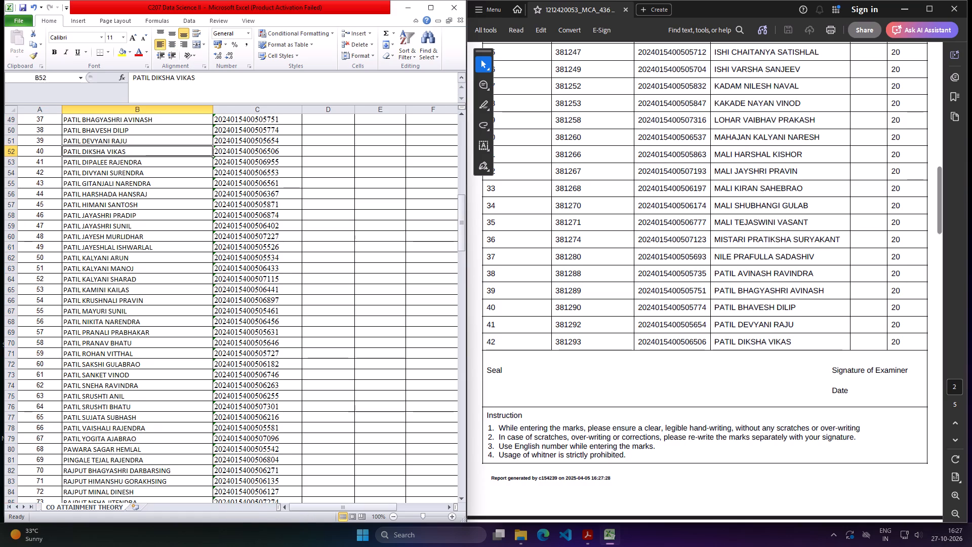
{"action": "left_click", "coordinate": [9, 150]}
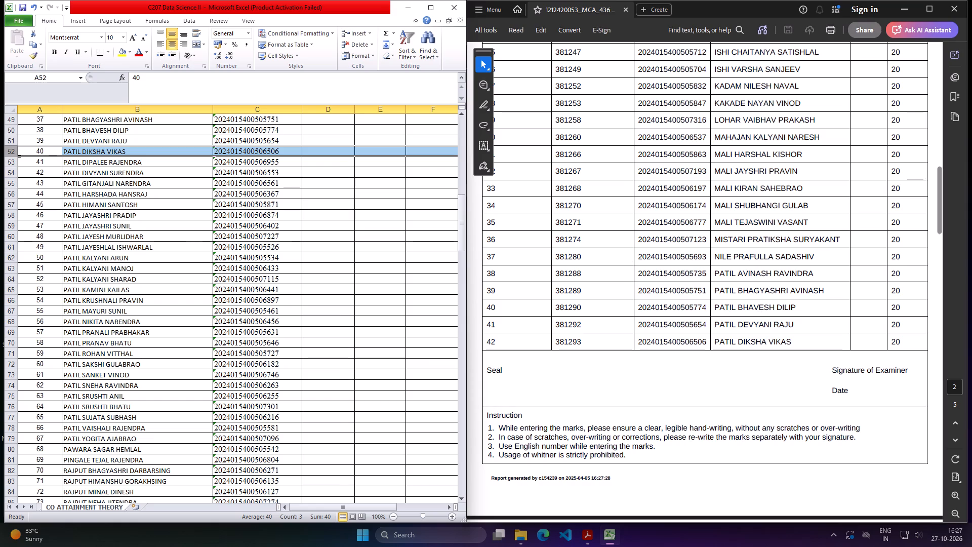
{"action": "left_click", "coordinate": [149, 183]}
{"action": "scroll", "coordinate": [149, 183], "scroll_direction": "up", "scroll_amount": 4}
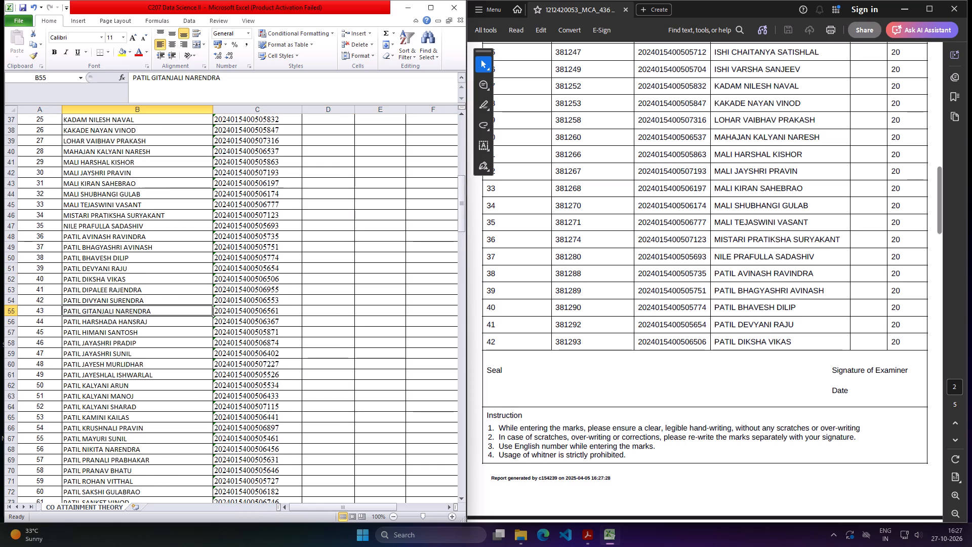
{"action": "scroll", "coordinate": [149, 183], "scroll_direction": "up", "scroll_amount": 1}
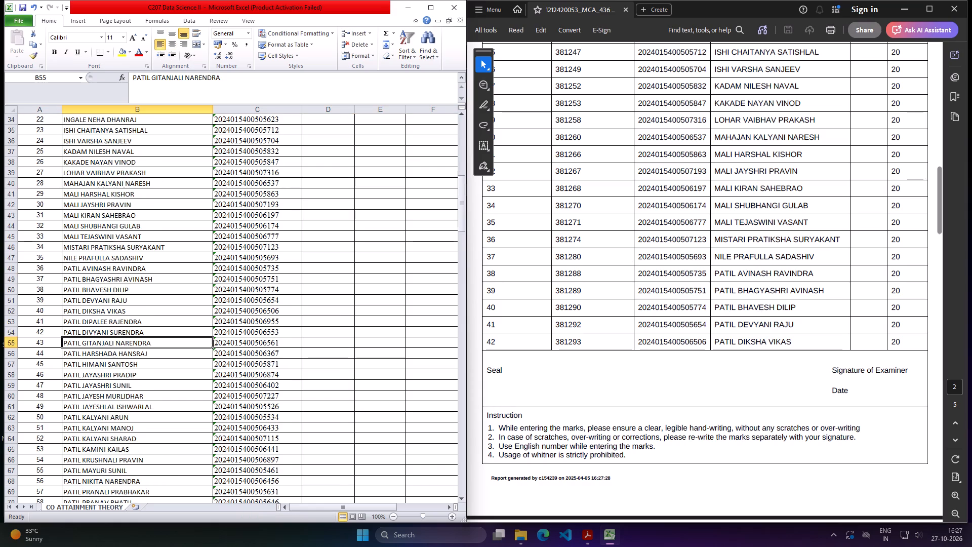
{"action": "scroll", "coordinate": [149, 183], "scroll_direction": "up", "scroll_amount": 1}
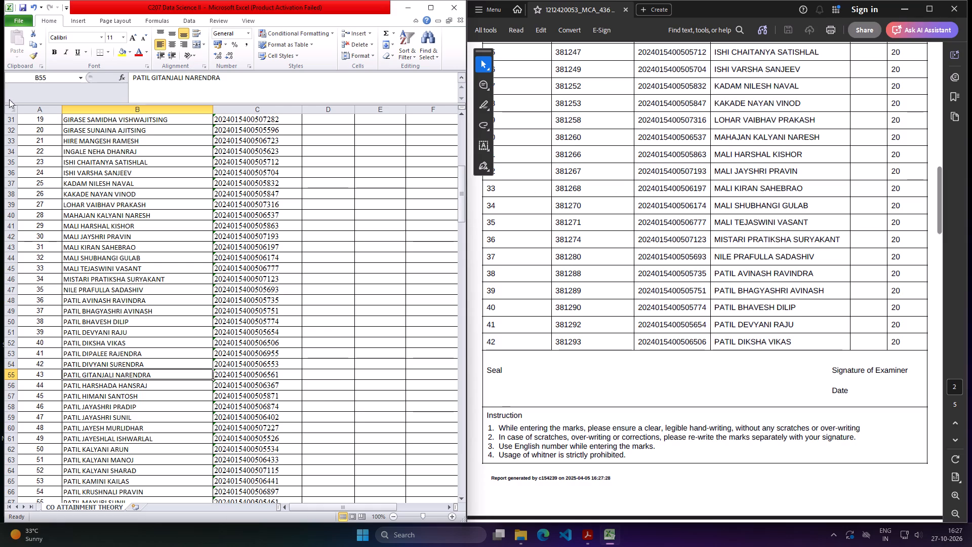
Compare the worksheet rows up to row 32 with mark list page 1 to find students missing from the worksheet.
{"action": "left_click", "coordinate": [11, 131]}
{"action": "left_click", "coordinate": [695, 211]}
{"action": "scroll", "coordinate": [695, 211], "scroll_direction": "up", "scroll_amount": 3}
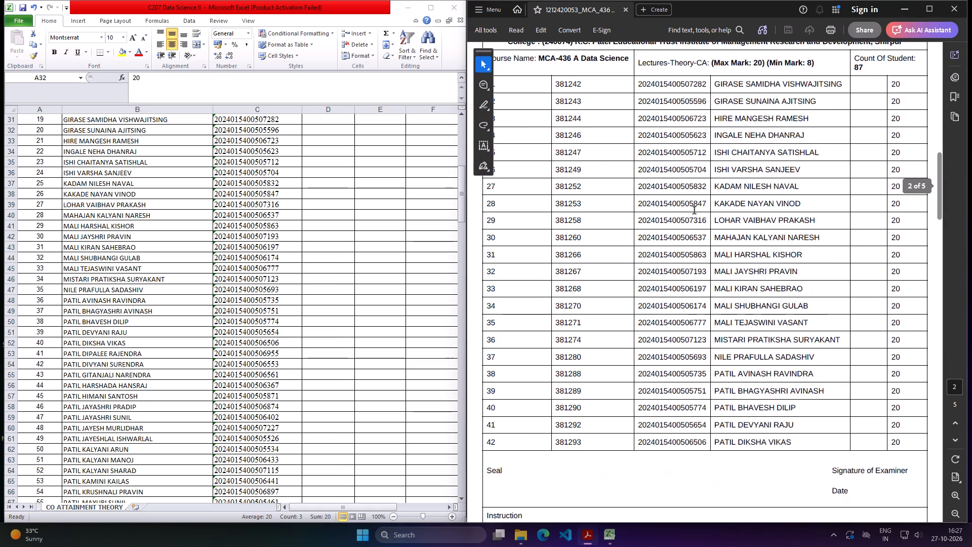
{"action": "scroll", "coordinate": [695, 211], "scroll_direction": "up", "scroll_amount": 2}
{"action": "scroll", "coordinate": [606, 273], "scroll_direction": "up", "scroll_amount": 2}
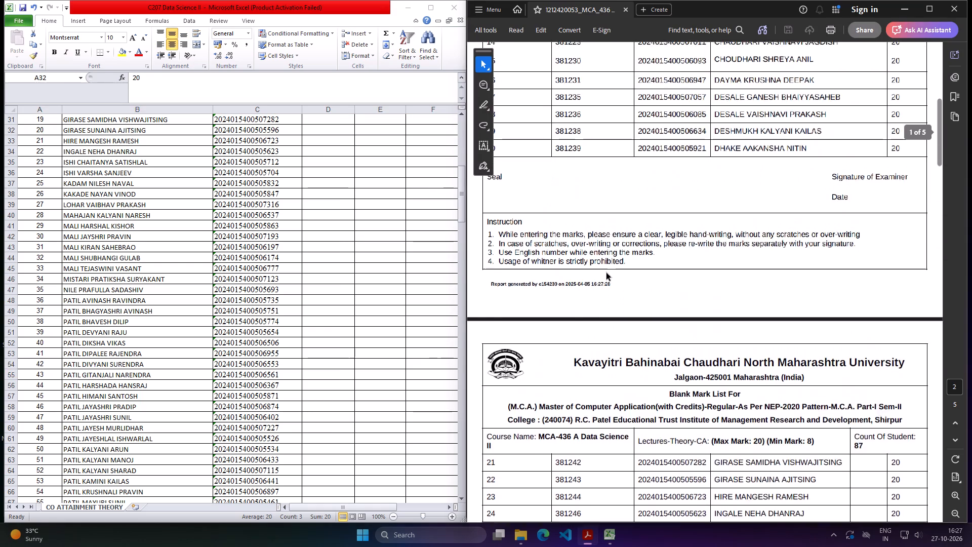
{"action": "scroll", "coordinate": [620, 272], "scroll_direction": "up", "scroll_amount": 1}
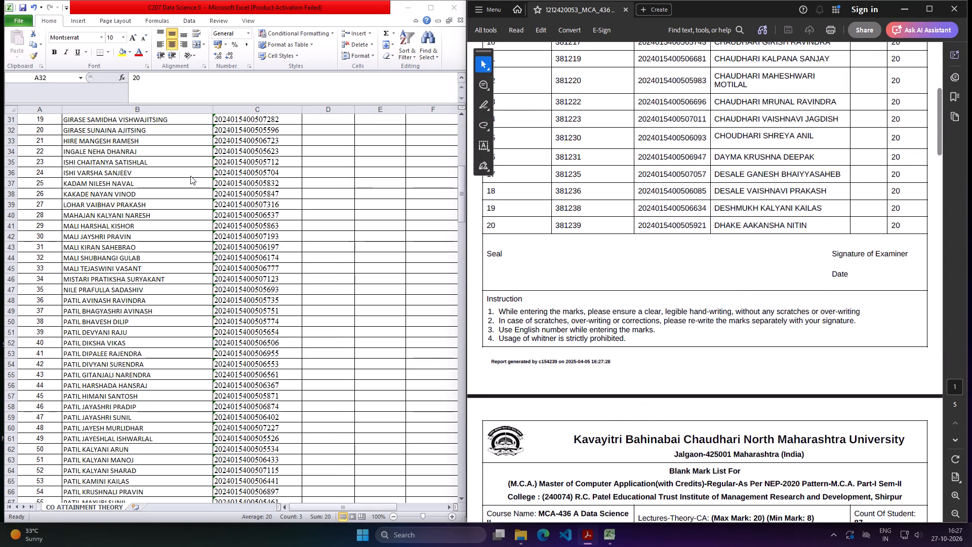
{"action": "left_click", "coordinate": [7, 131]}
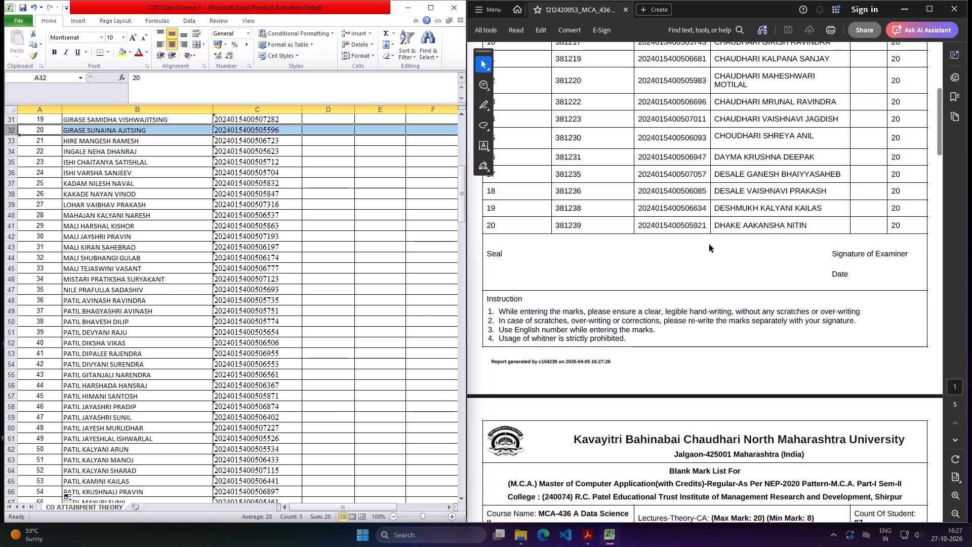
{"action": "scroll", "coordinate": [709, 245], "scroll_direction": "up", "scroll_amount": 2}
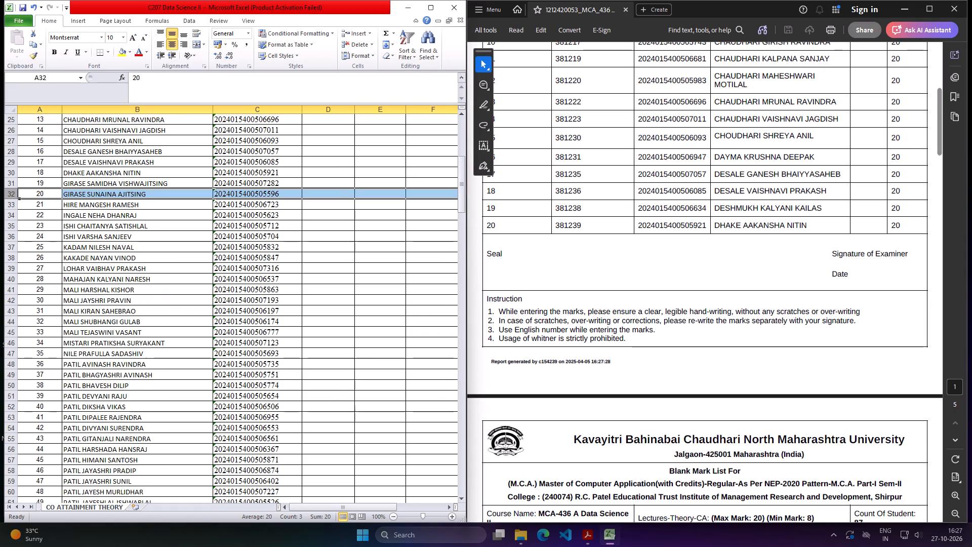
{"action": "scroll", "coordinate": [229, 246], "scroll_direction": "up", "scroll_amount": 4}
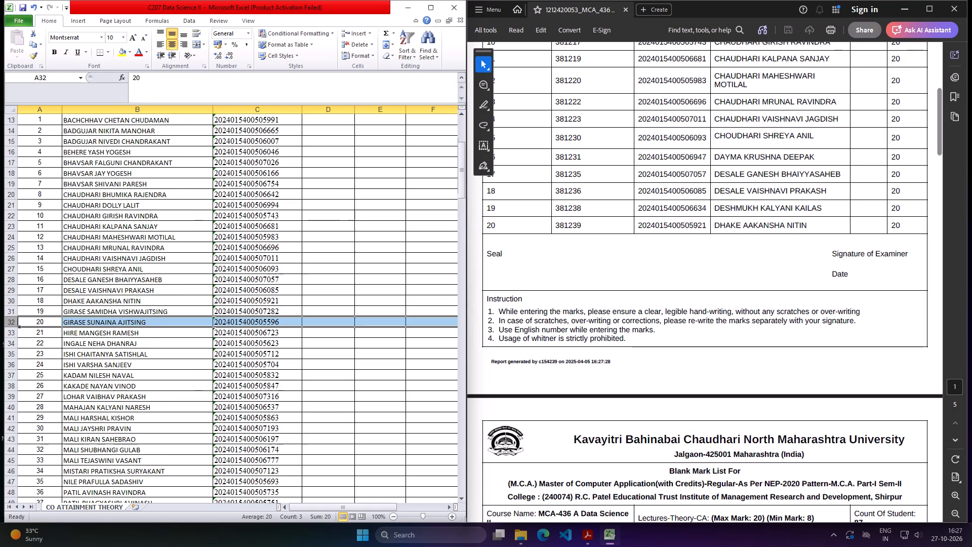
{"action": "scroll", "coordinate": [223, 257], "scroll_direction": "up", "scroll_amount": 1}
{"action": "left_click", "coordinate": [633, 199]}
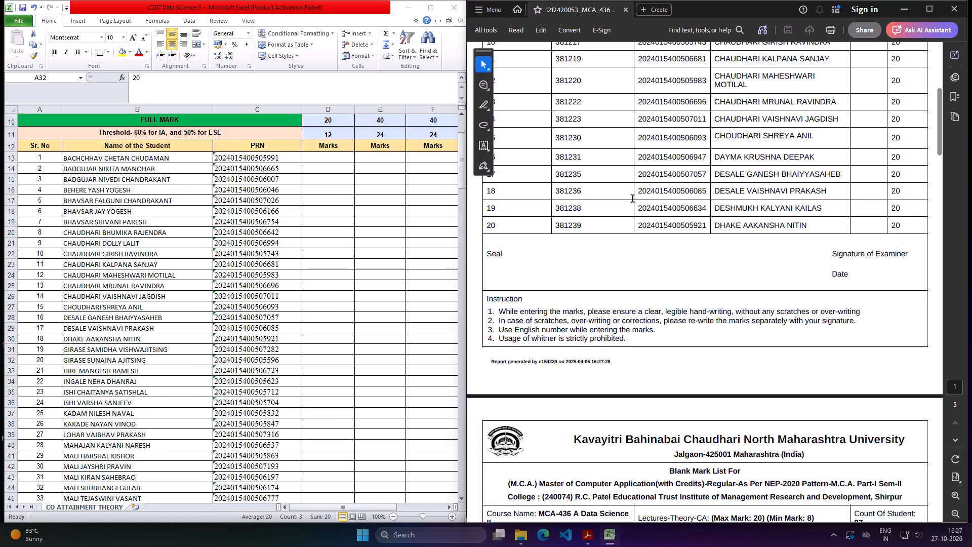
{"action": "scroll", "coordinate": [633, 199], "scroll_direction": "up", "scroll_amount": 8}
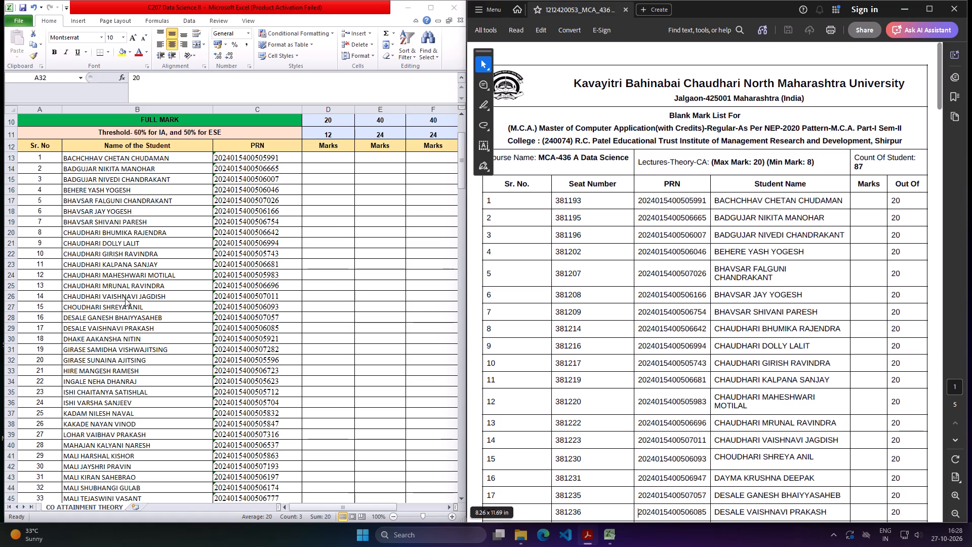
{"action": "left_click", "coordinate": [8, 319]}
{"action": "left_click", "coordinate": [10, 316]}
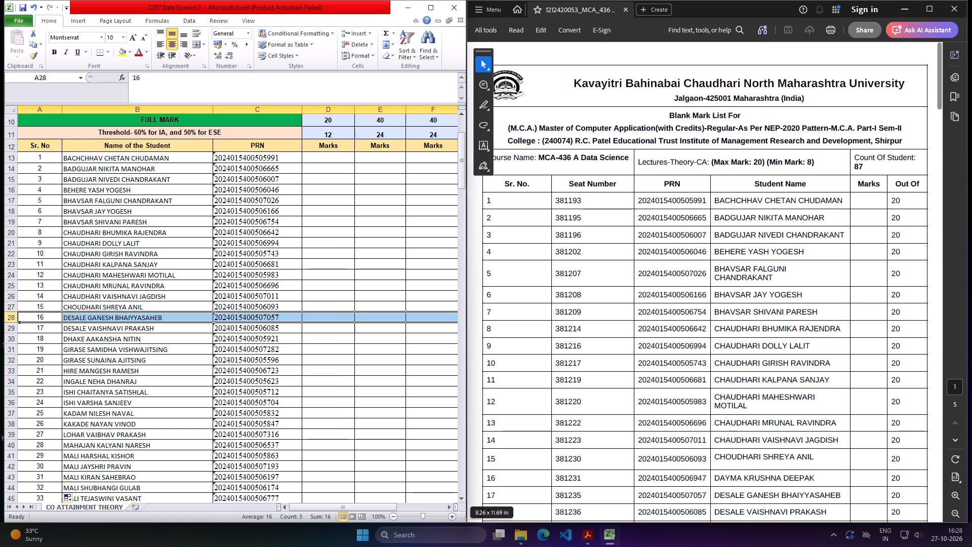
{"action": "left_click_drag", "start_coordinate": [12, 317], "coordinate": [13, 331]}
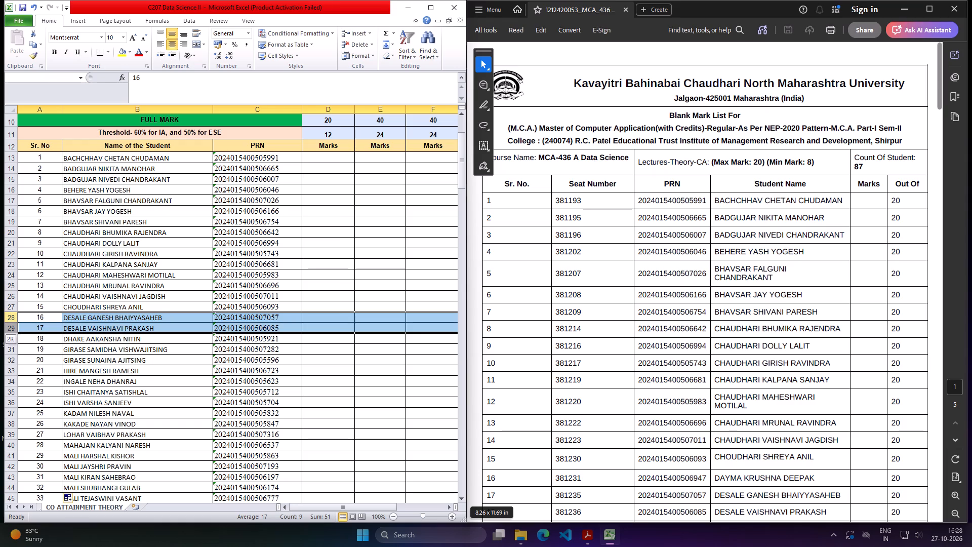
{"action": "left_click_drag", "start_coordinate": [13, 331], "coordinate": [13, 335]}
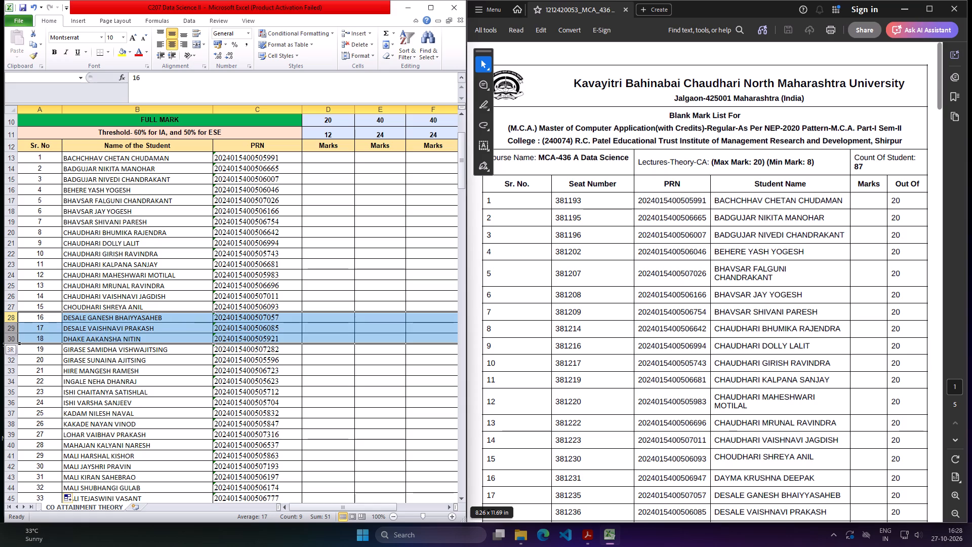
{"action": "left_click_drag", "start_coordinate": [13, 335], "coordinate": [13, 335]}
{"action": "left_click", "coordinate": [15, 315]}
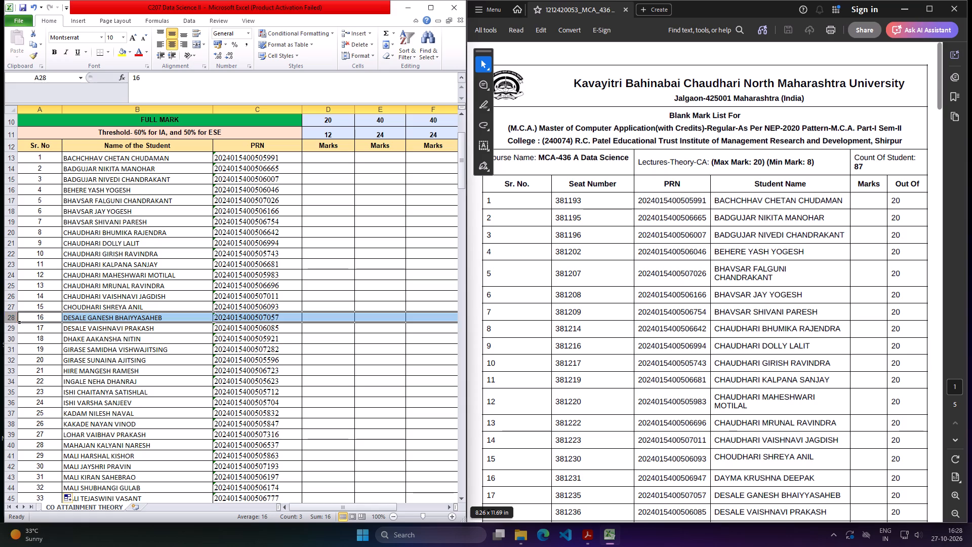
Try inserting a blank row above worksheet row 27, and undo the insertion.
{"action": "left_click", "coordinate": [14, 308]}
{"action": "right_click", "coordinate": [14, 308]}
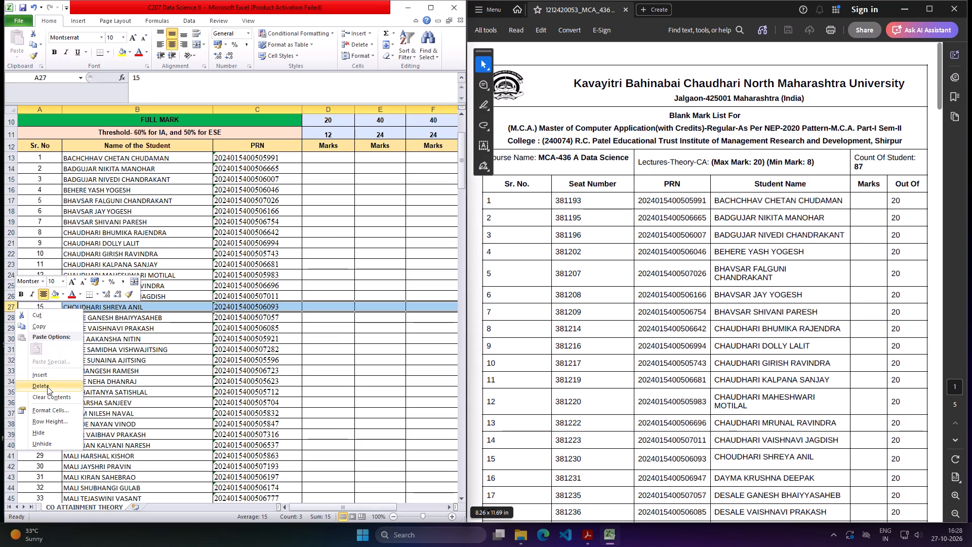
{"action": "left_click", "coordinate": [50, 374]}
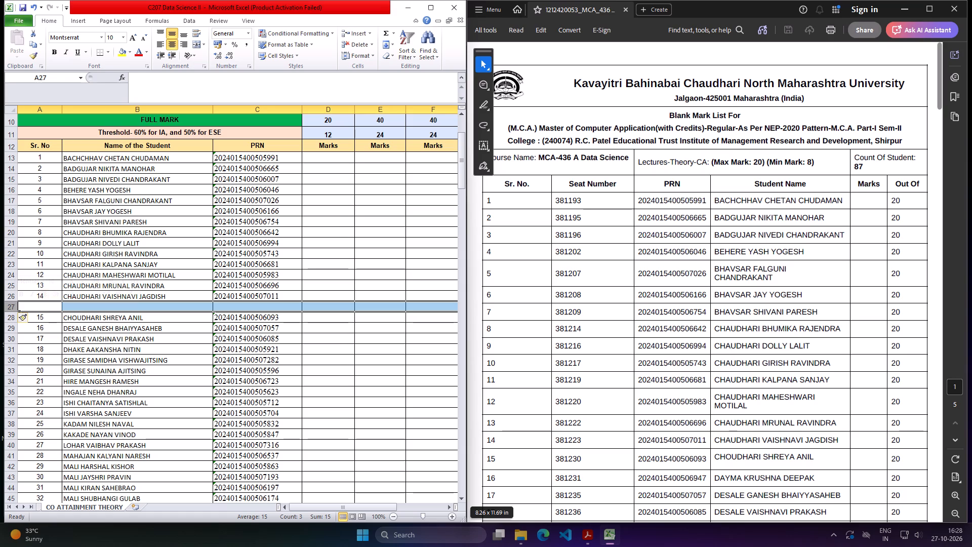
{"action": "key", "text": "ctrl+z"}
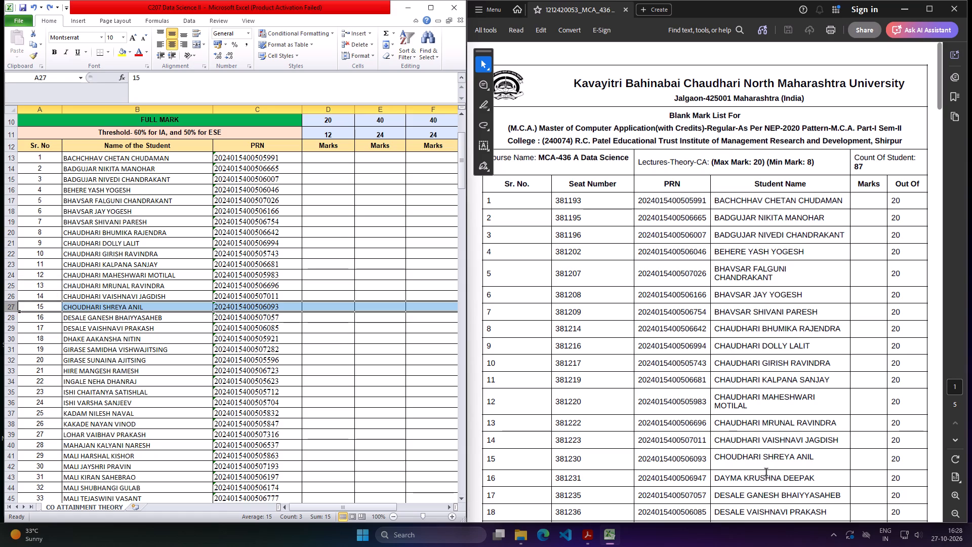
Insert a blank row above worksheet row 28, between the students numbered 15 and 16.
{"action": "left_click", "coordinate": [12, 317]}
{"action": "right_click", "coordinate": [12, 317]}
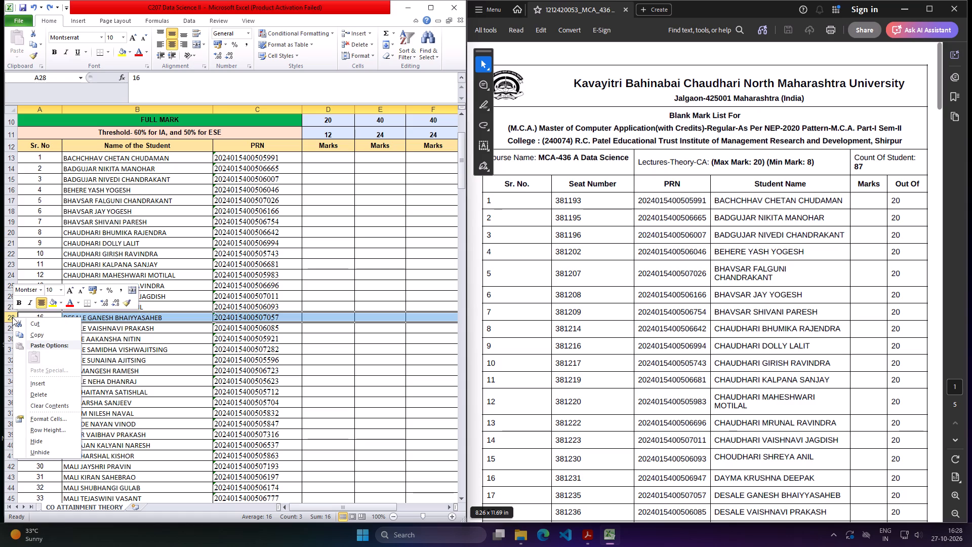
{"action": "left_click", "coordinate": [43, 381]}
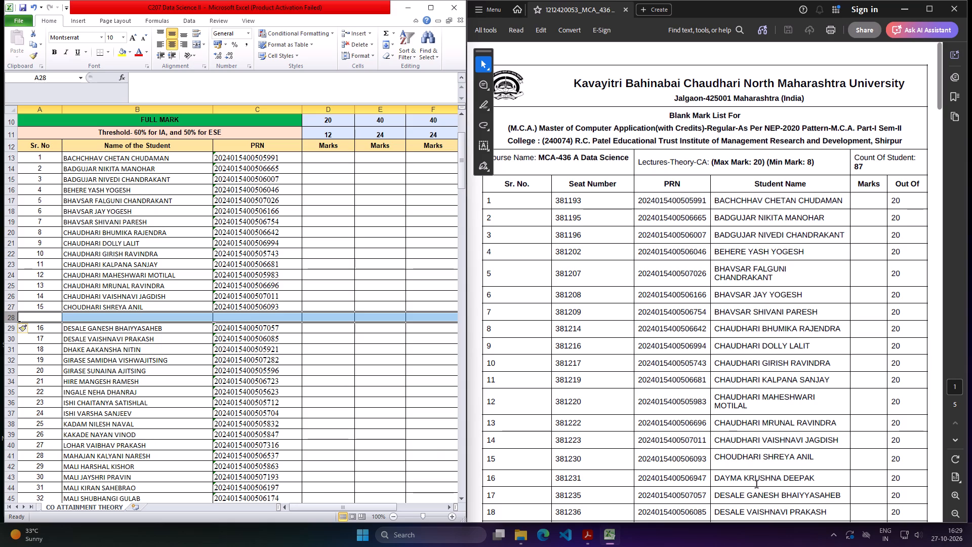
Enter in B28 the name of the missing student listed as Sr. No. 16 on mark list page 1.
{"action": "left_click", "coordinate": [70, 316]}
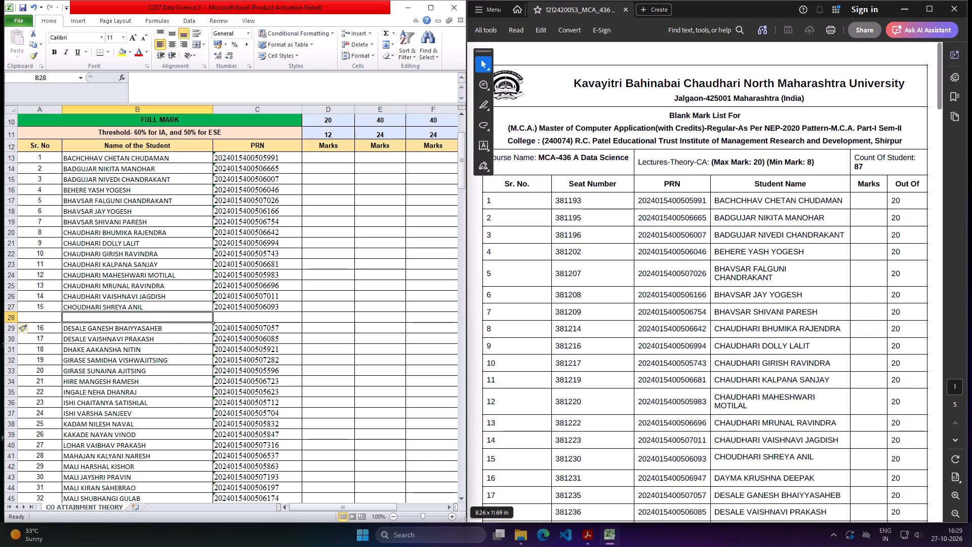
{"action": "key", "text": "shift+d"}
{"action": "key", "text": "BackSpace"}
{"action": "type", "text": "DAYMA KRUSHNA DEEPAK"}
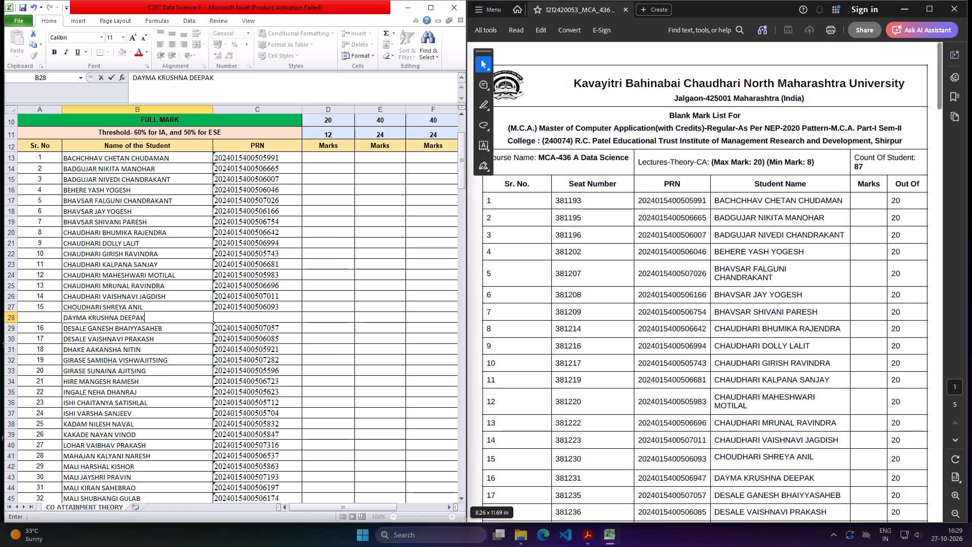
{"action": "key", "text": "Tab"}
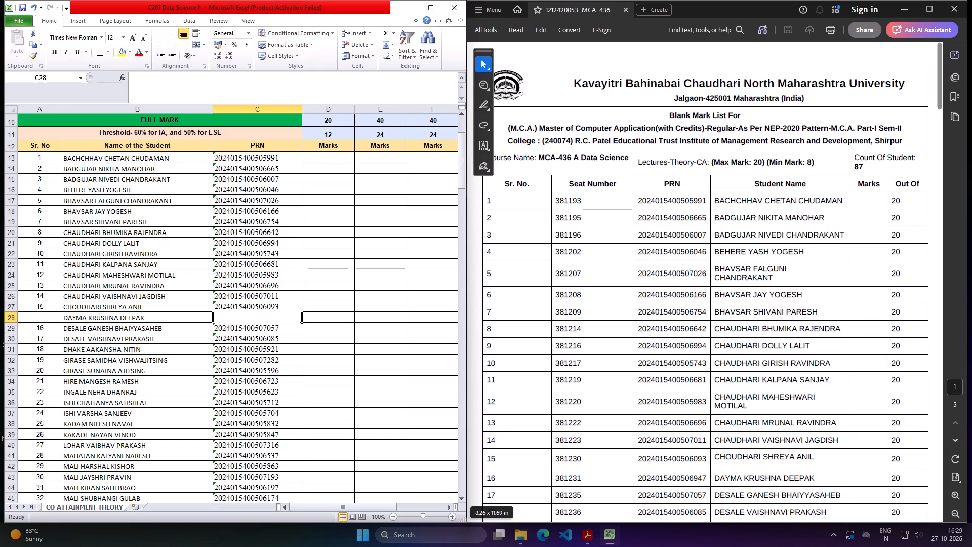
Enter in C28 the PRN shown for mark list Sr. No. 16.
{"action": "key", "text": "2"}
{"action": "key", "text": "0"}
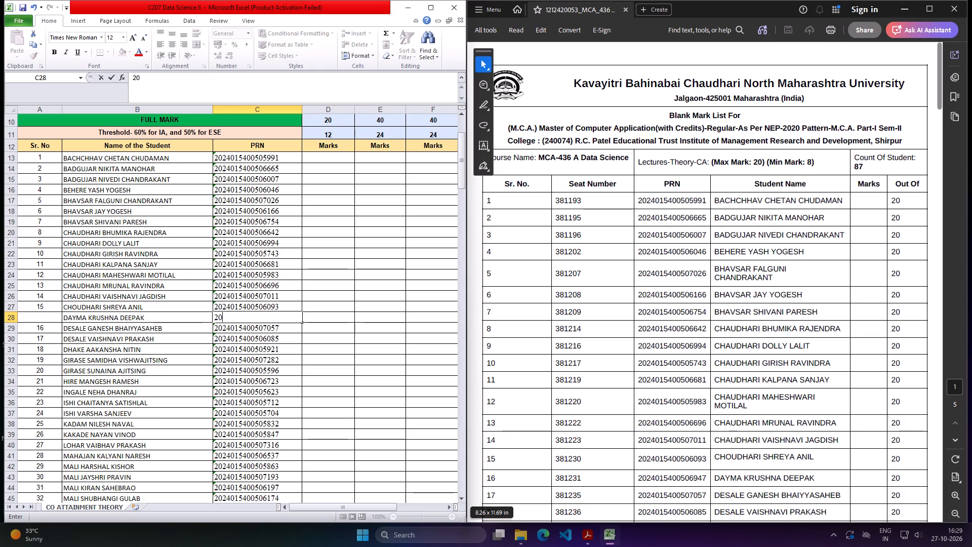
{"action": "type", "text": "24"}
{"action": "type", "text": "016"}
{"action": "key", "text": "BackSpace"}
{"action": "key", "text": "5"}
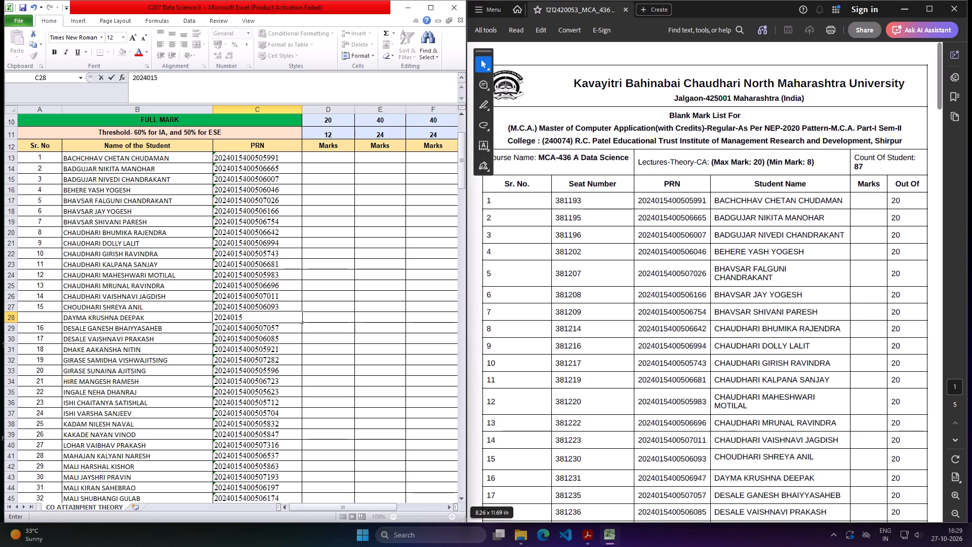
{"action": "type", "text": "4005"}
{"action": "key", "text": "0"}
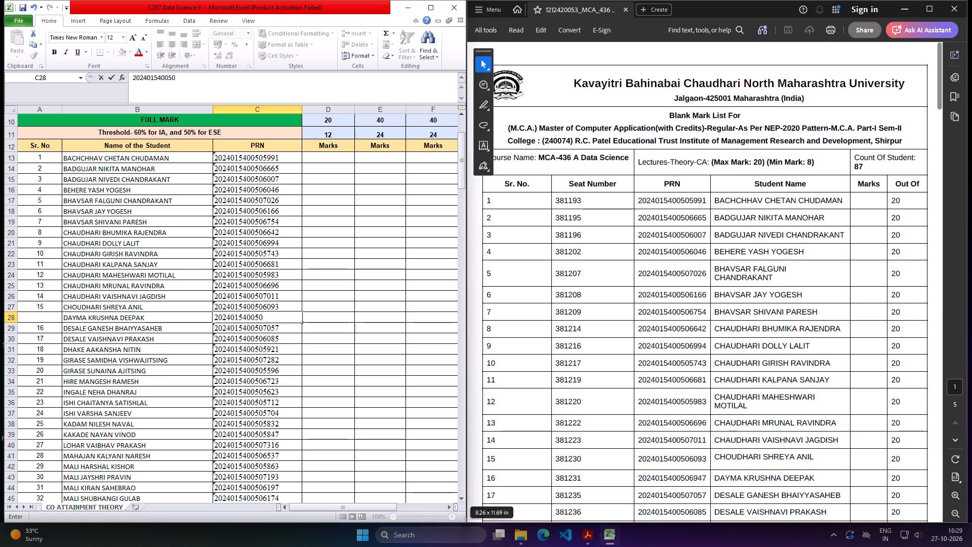
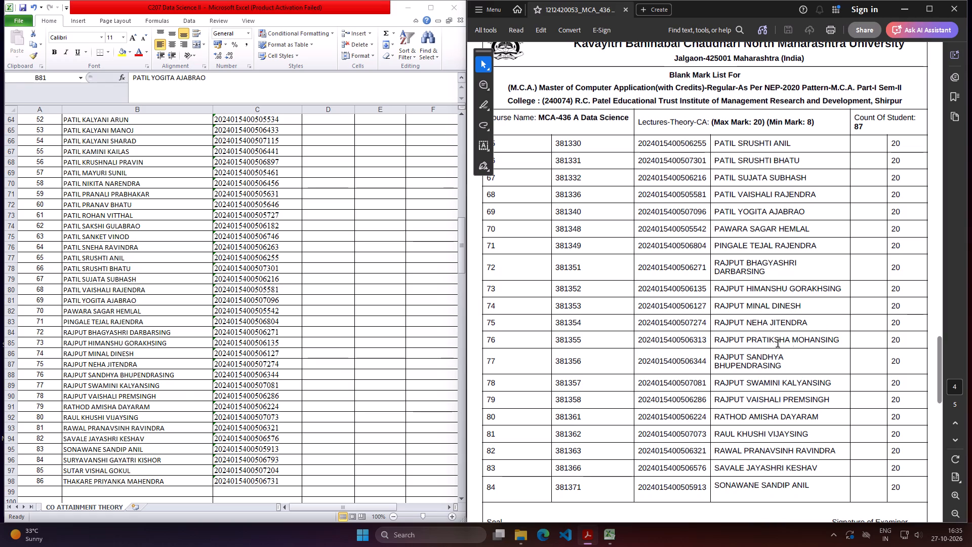
Insert a blank row above worksheet row 88, between the students numbered 75 and 76.
{"action": "right_click", "coordinate": [9, 376]}
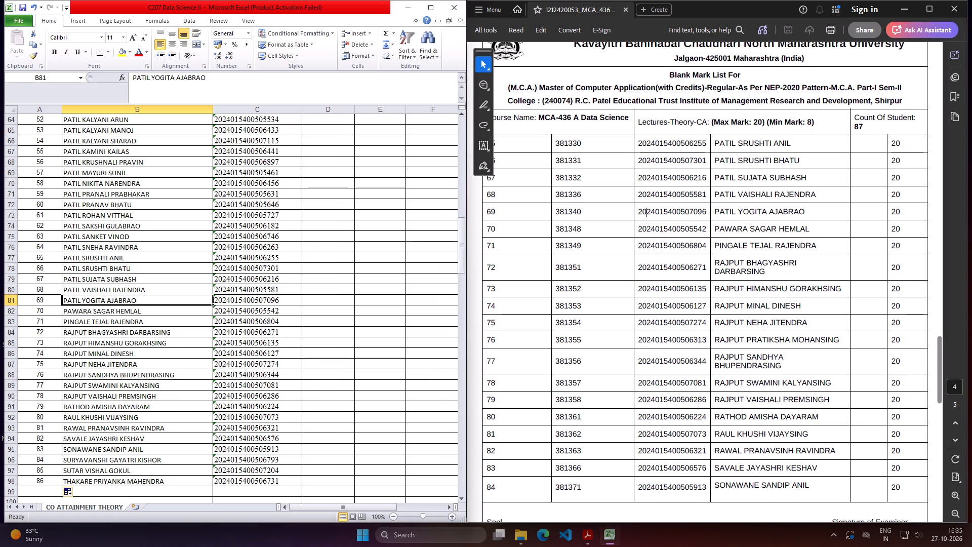
{"action": "right_click", "coordinate": [16, 374]}
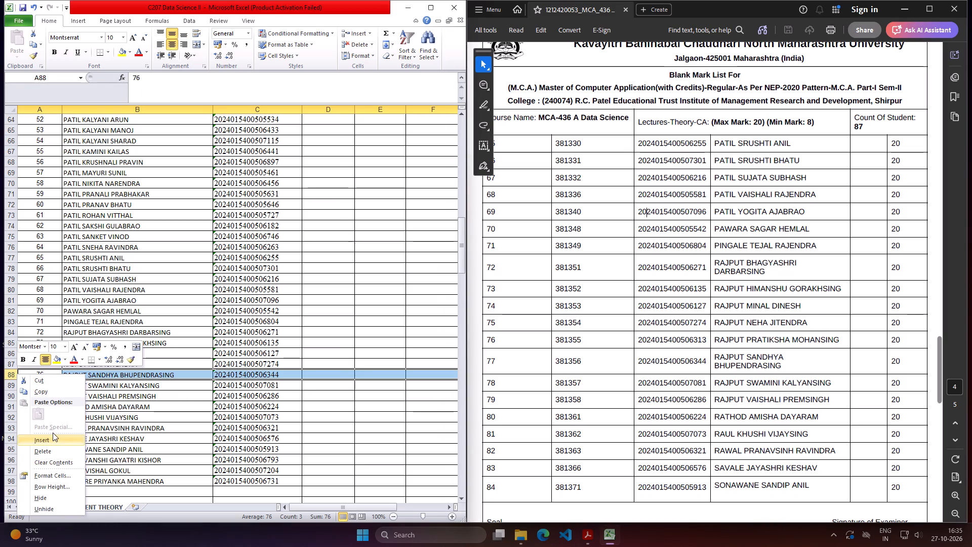
{"action": "left_click", "coordinate": [52, 435]}
Enter in B88 the name of the missing student listed as Sr. No. 76 on mark list page 4.
{"action": "left_click", "coordinate": [78, 376]}
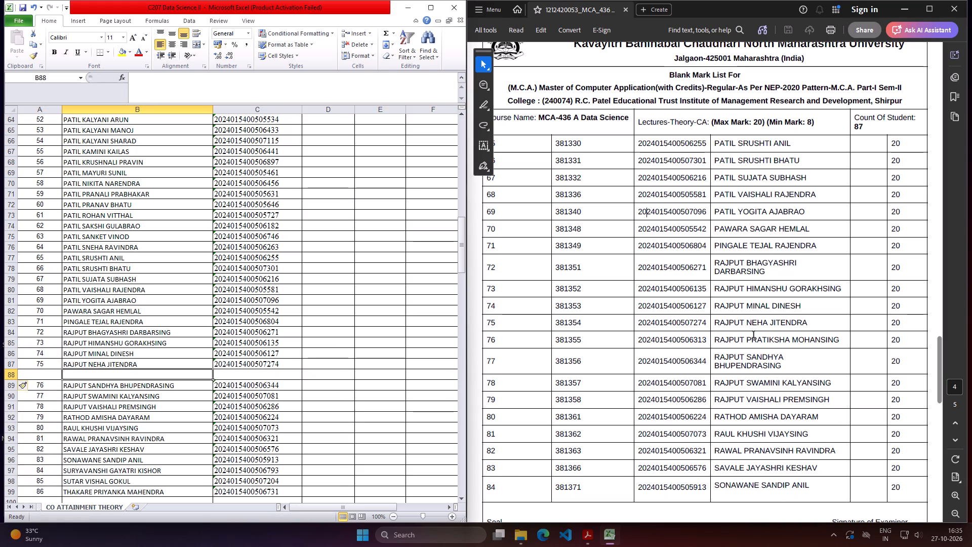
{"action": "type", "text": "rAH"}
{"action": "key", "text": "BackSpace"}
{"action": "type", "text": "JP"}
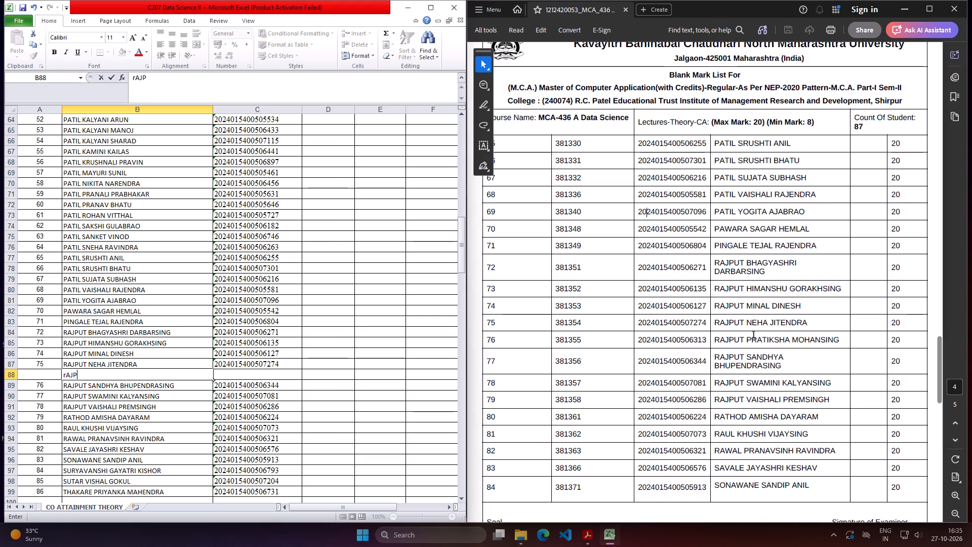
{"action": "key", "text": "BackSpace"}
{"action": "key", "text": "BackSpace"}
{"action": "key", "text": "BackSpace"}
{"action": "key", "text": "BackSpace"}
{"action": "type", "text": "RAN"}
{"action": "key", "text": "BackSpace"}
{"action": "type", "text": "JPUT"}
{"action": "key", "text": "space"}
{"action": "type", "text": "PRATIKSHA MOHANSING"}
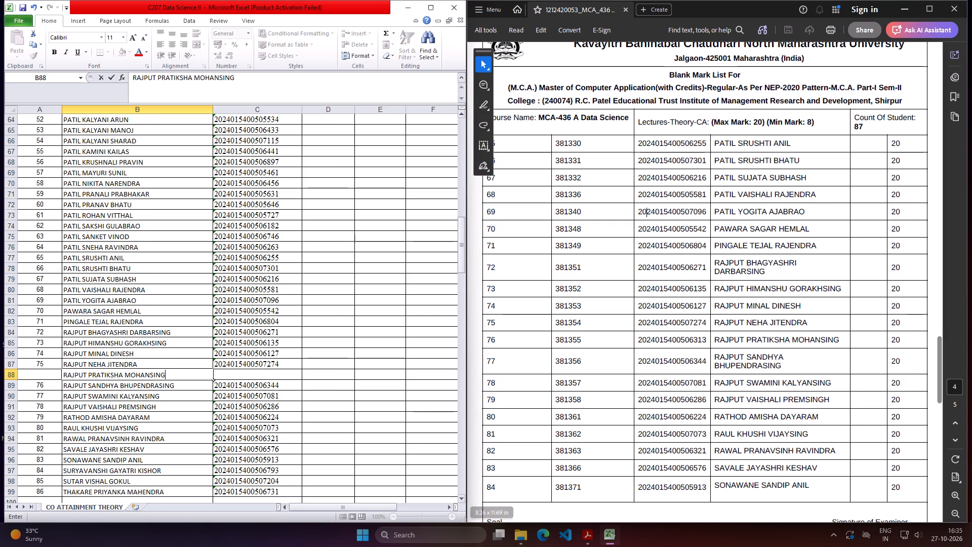
Renumber the Sr. No. column by extending the 73–75 series from A85:A87 down to A99, ending at 87.
{"action": "scroll", "coordinate": [263, 379], "scroll_direction": "down", "scroll_amount": 2}
{"action": "left_click", "coordinate": [32, 284]}
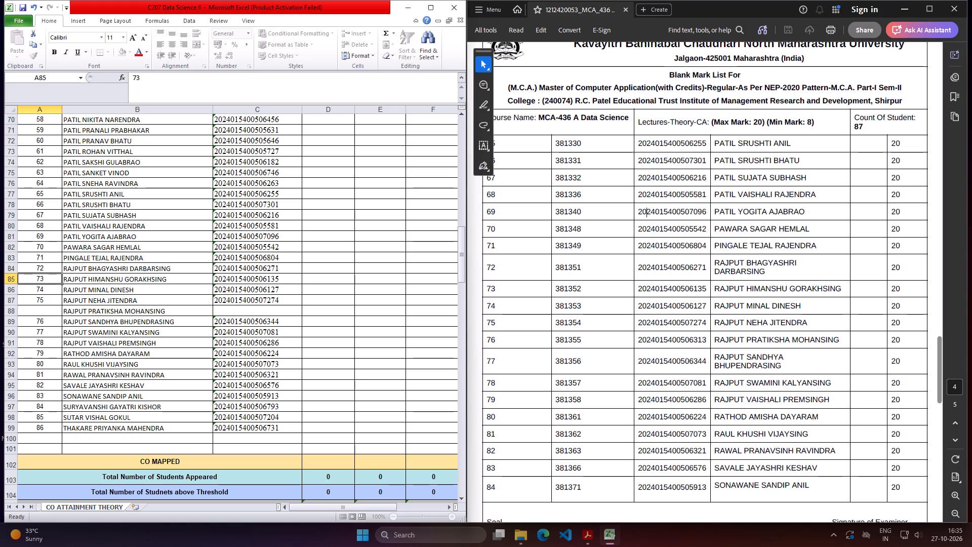
{"action": "left_click_drag", "start_coordinate": [48, 279], "coordinate": [50, 299]}
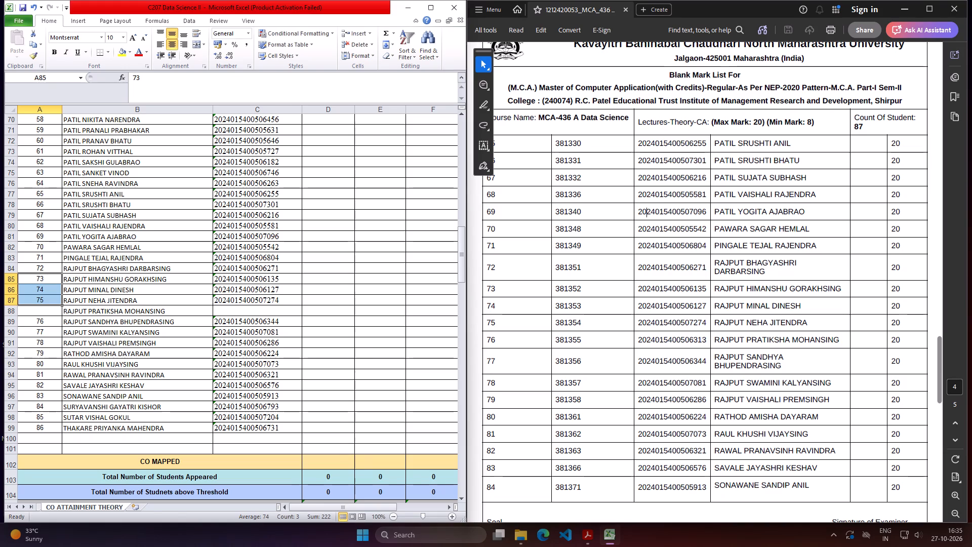
{"action": "left_click_drag", "start_coordinate": [62, 305], "coordinate": [63, 429]}
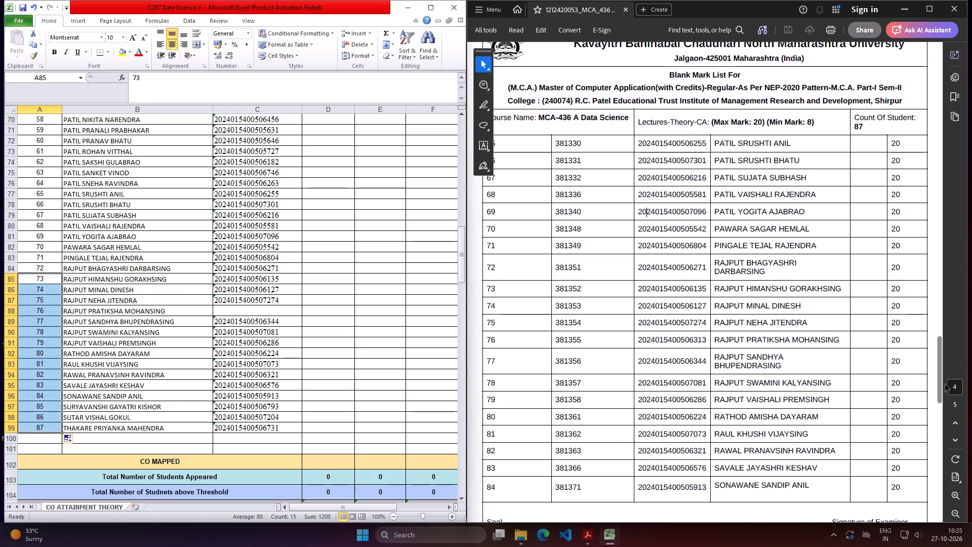
Check the final students on mark list page 5 against the worksheet's last rows, and close the PDF.
{"action": "left_click_drag", "start_coordinate": [940, 384], "coordinate": [945, 439]}
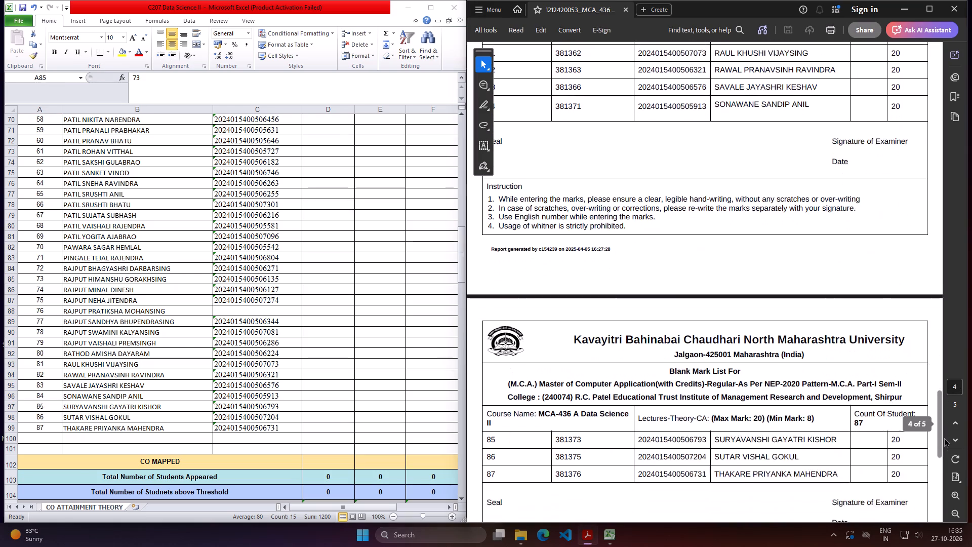
{"action": "left_click_drag", "start_coordinate": [945, 439], "coordinate": [945, 443]}
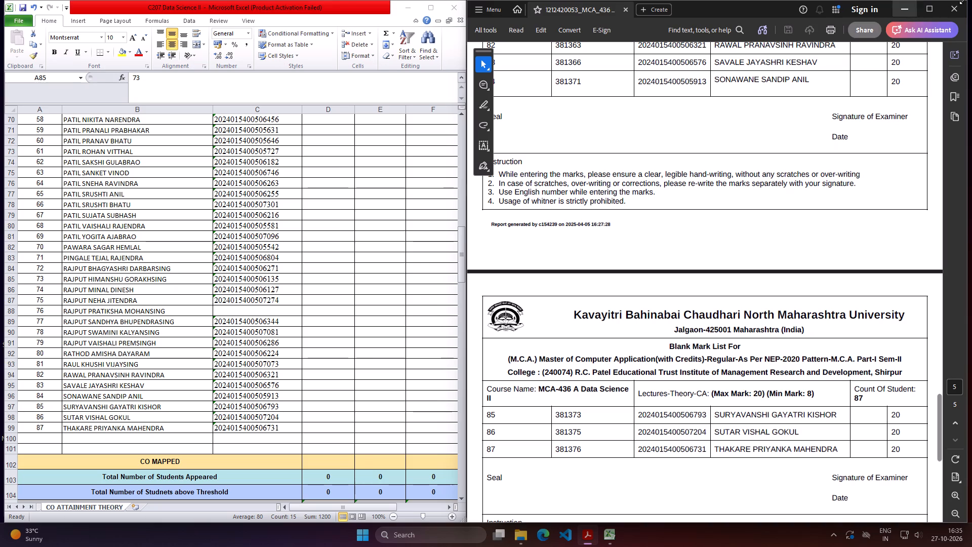
{"action": "left_click", "coordinate": [954, 10]}
Save the C207 Data Science II workbook.
{"action": "left_click", "coordinate": [313, 8]}
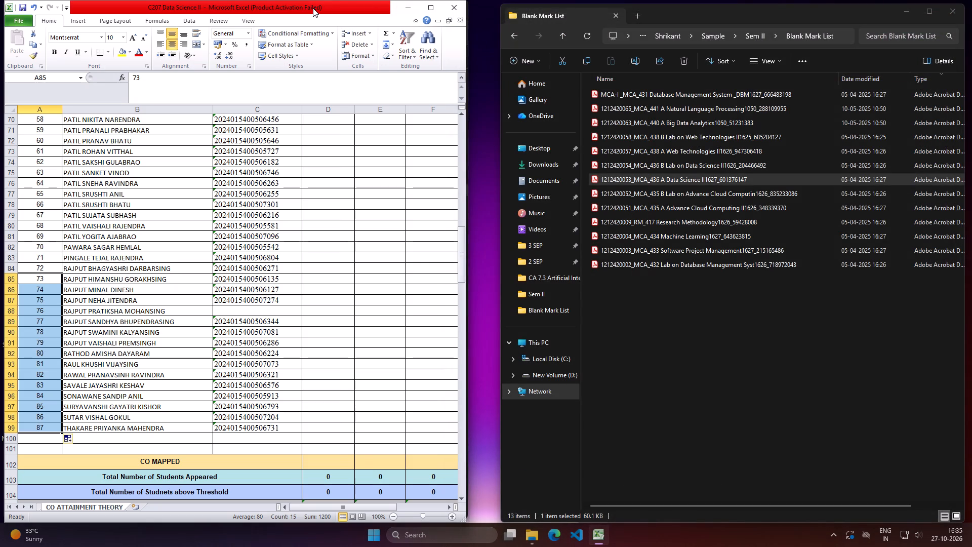
{"action": "key", "text": "ctrl+s"}
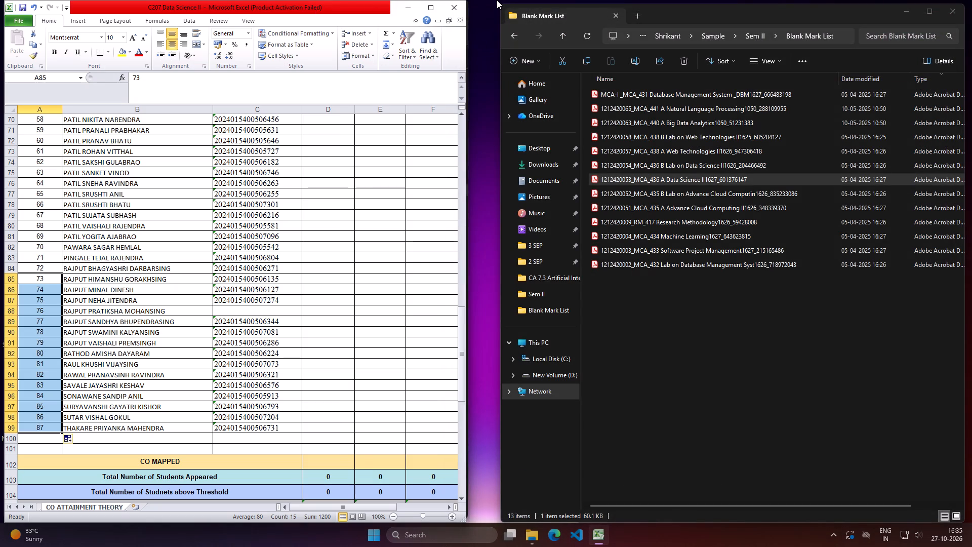
{"action": "key", "text": "ctrl+s"}
{"action": "key", "text": "ctrl+s"}
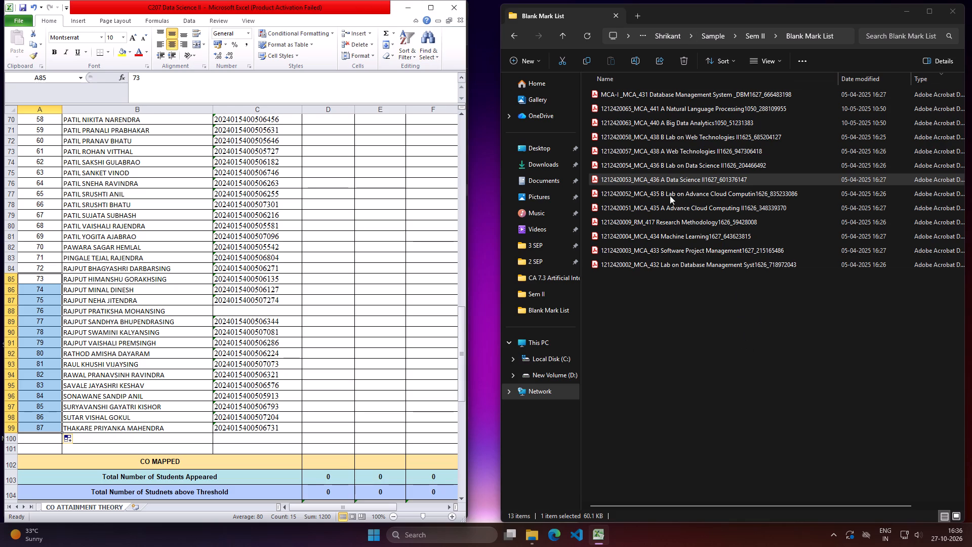
Move the workbook window off the Sem II folder and open C208 LAB on Data Science II from it.
{"action": "left_click_drag", "start_coordinate": [329, 8], "coordinate": [809, 28]}
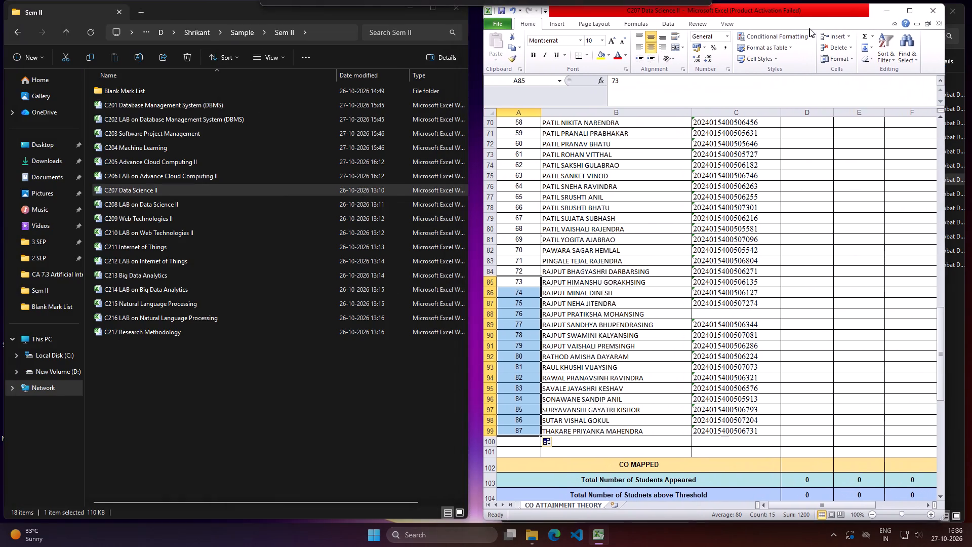
{"action": "left_click_drag", "start_coordinate": [809, 28], "coordinate": [831, 29]}
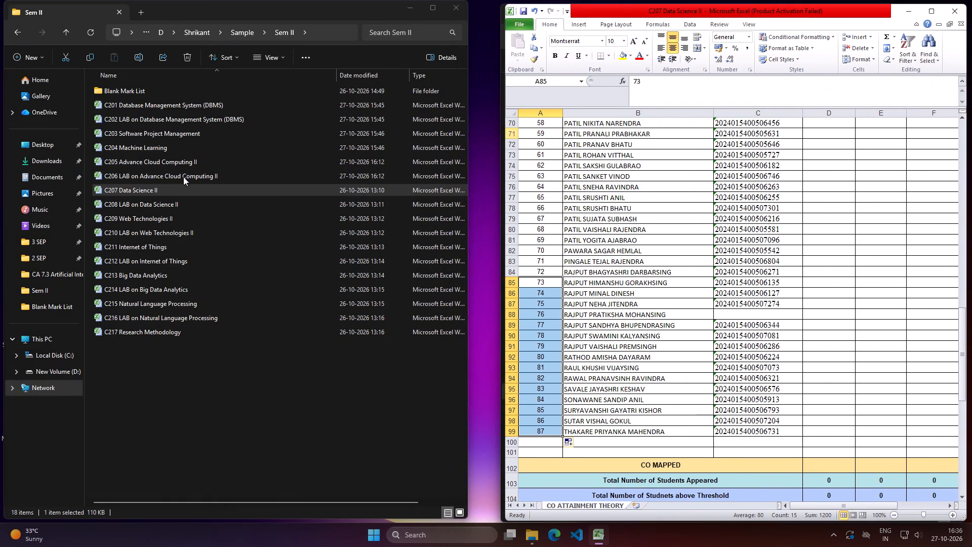
{"action": "double_click", "coordinate": [136, 201]}
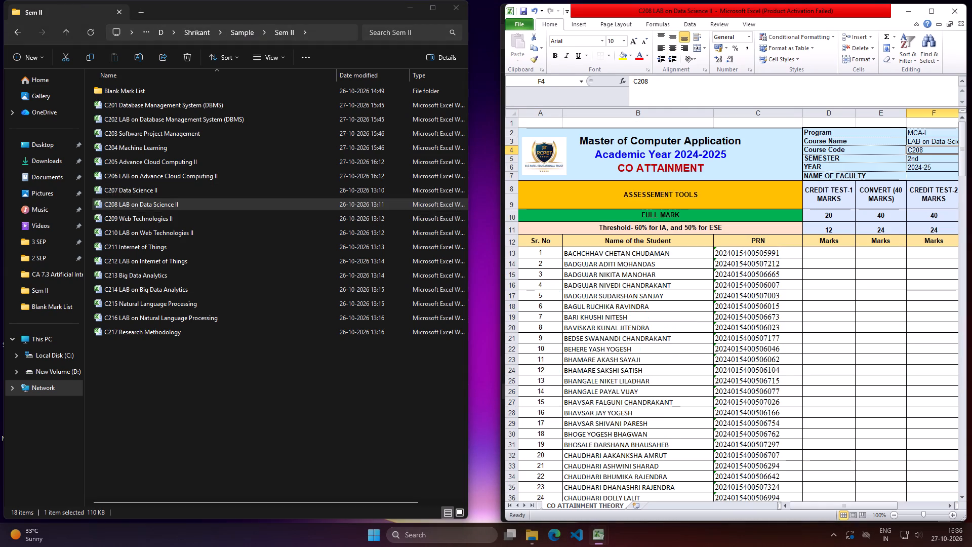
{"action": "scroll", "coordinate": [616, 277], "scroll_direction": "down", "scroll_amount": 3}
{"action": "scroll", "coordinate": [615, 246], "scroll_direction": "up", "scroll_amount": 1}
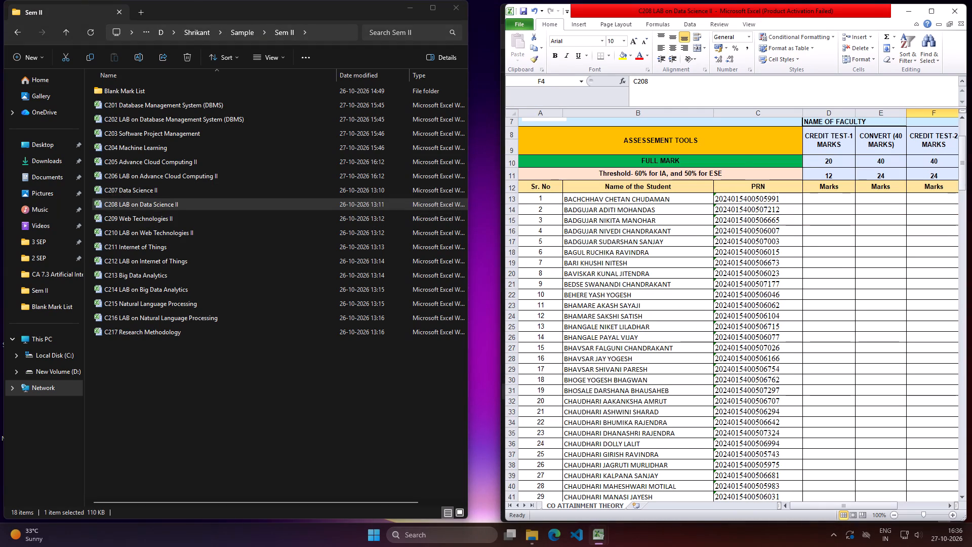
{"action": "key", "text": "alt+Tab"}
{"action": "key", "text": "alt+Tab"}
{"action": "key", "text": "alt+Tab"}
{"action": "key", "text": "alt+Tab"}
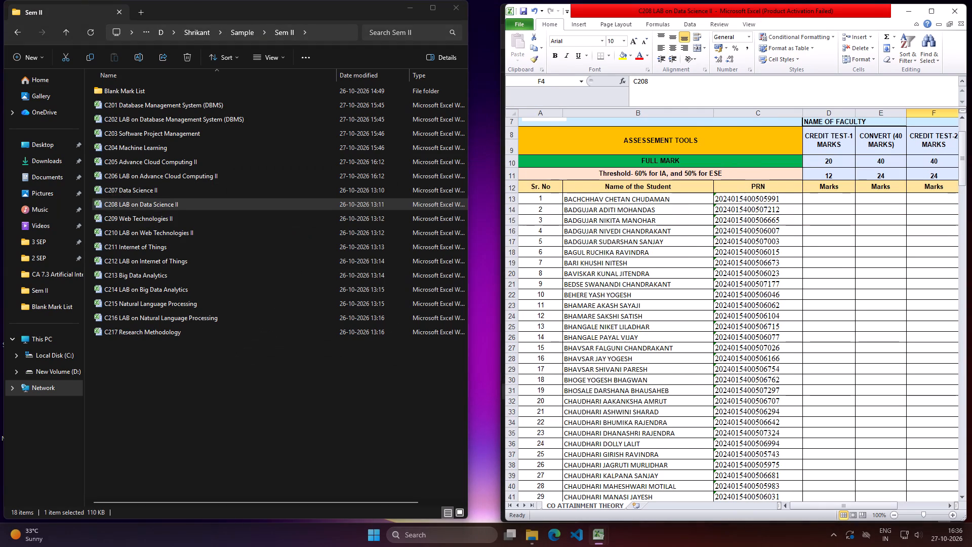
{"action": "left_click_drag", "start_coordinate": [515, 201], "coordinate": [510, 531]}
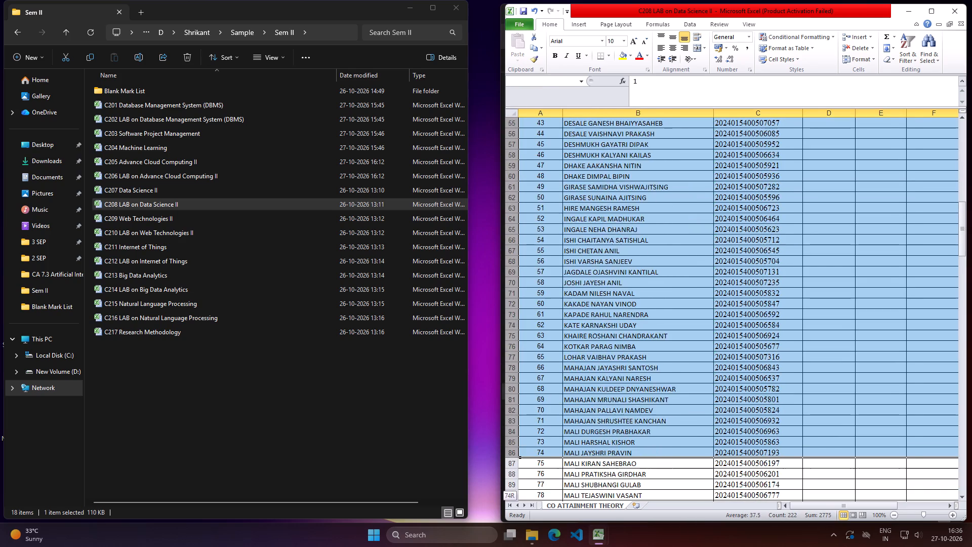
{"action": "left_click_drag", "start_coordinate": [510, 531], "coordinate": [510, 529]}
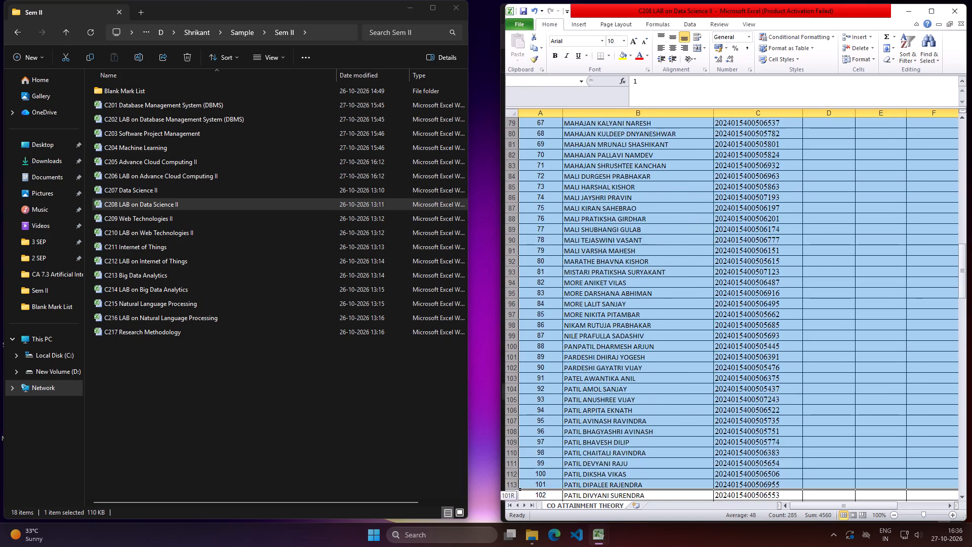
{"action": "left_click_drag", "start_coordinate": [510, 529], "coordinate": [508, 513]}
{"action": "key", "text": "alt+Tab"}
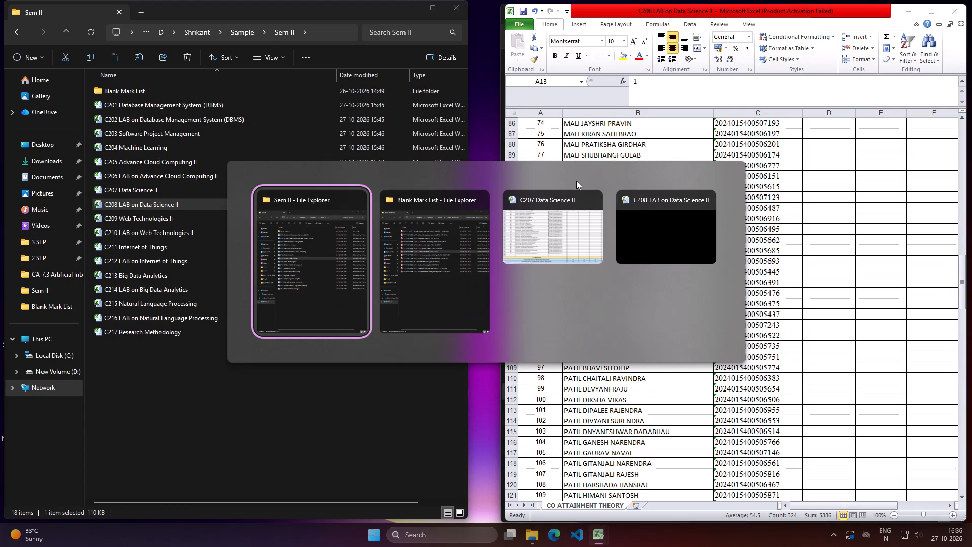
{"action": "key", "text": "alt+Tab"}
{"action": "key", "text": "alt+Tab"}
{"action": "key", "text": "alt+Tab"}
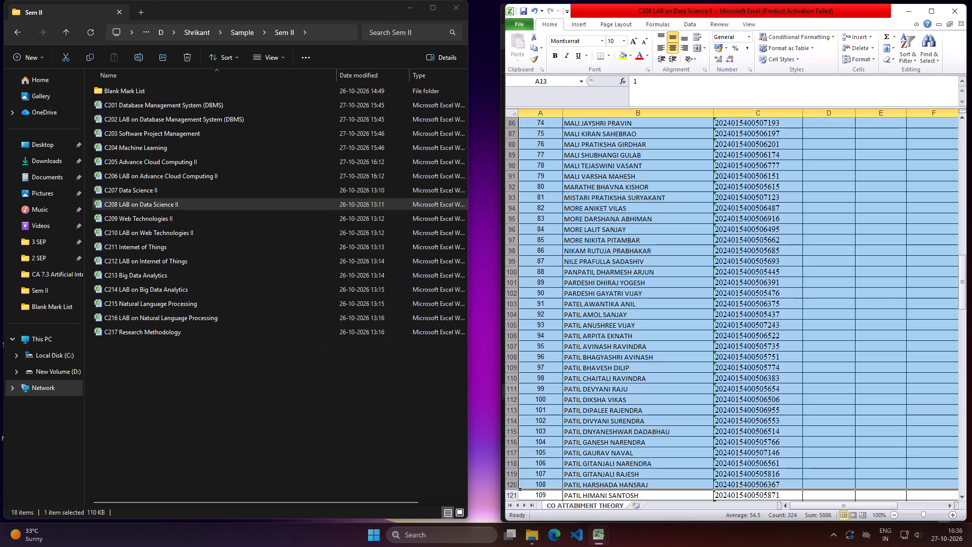
Switch to the C207 Data Science II workbook and cut its student rows 13 to 100.
{"action": "key", "text": "alt+Tab"}
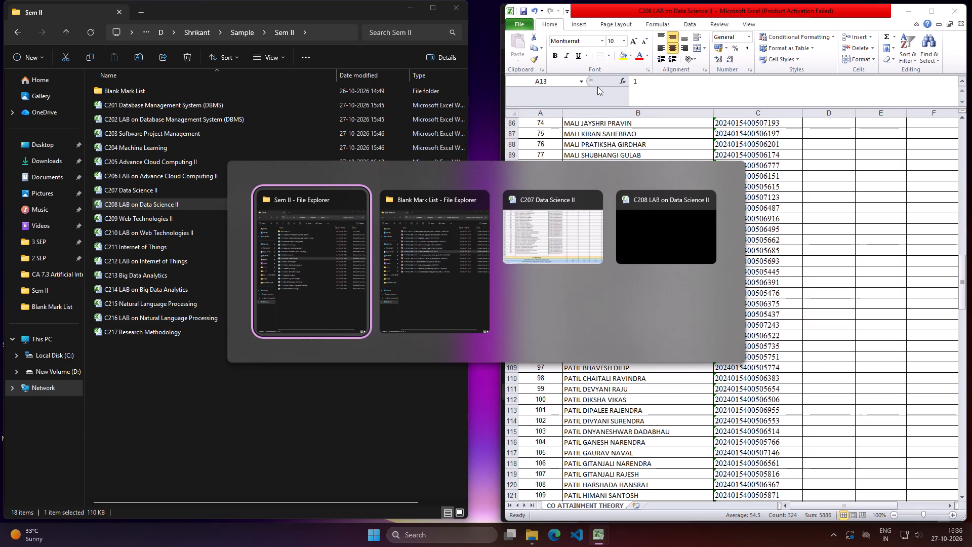
{"action": "key", "text": "alt+Tab"}
{"action": "key", "text": "alt+Tab"}
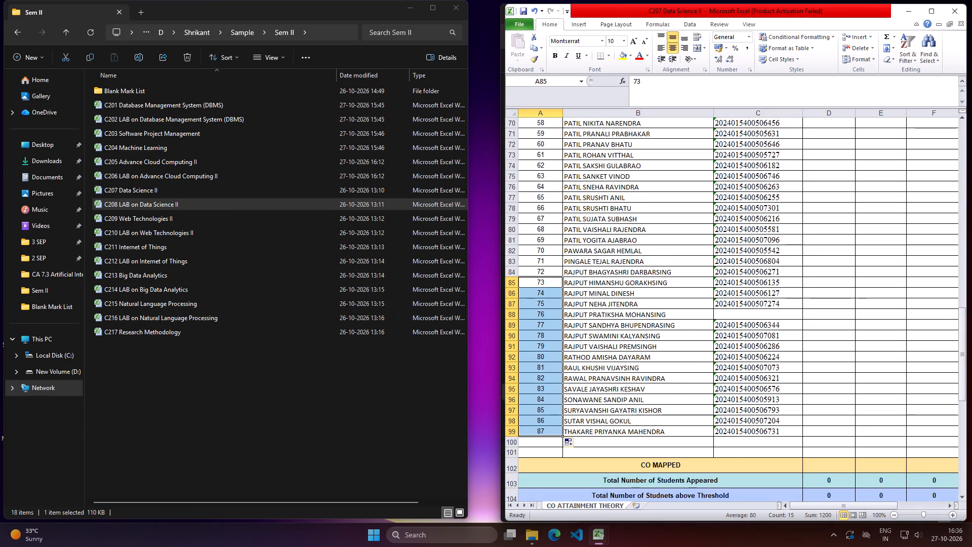
{"action": "scroll", "coordinate": [552, 232], "scroll_direction": "up", "scroll_amount": 20}
{"action": "scroll", "coordinate": [552, 232], "scroll_direction": "up", "scroll_amount": 6}
{"action": "scroll", "coordinate": [518, 260], "scroll_direction": "up", "scroll_amount": 3}
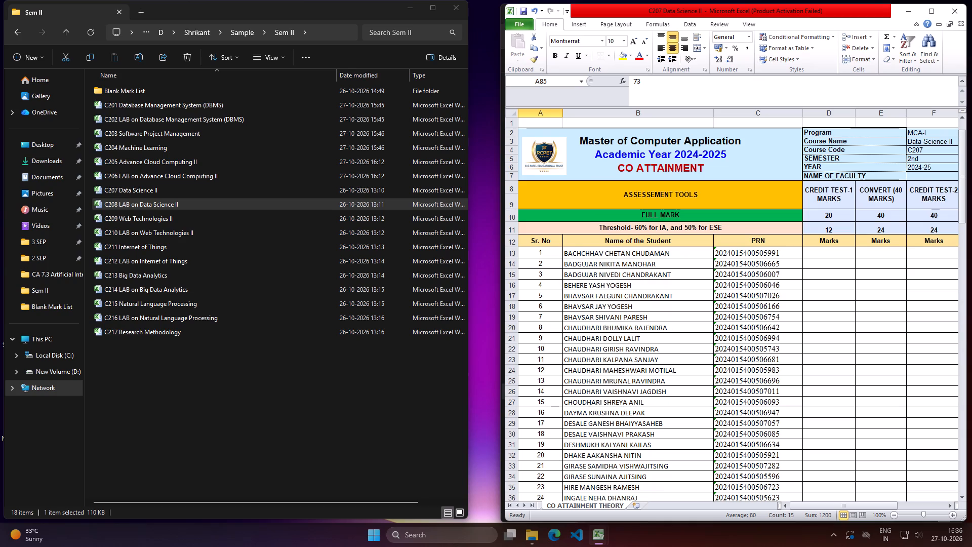
{"action": "scroll", "coordinate": [519, 259], "scroll_direction": "up", "scroll_amount": 2}
{"action": "left_click_drag", "start_coordinate": [512, 253], "coordinate": [501, 546]}
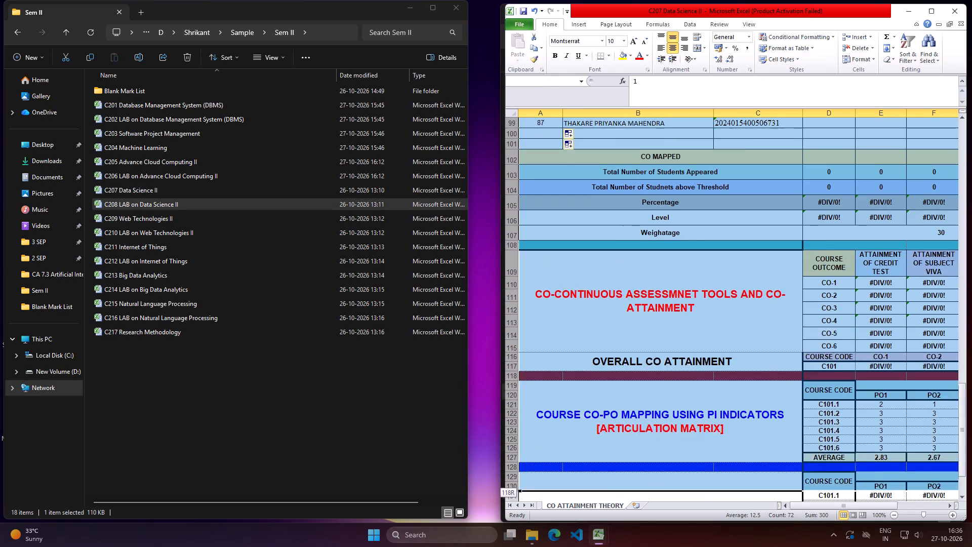
{"action": "left_click_drag", "start_coordinate": [501, 546], "coordinate": [521, 189]}
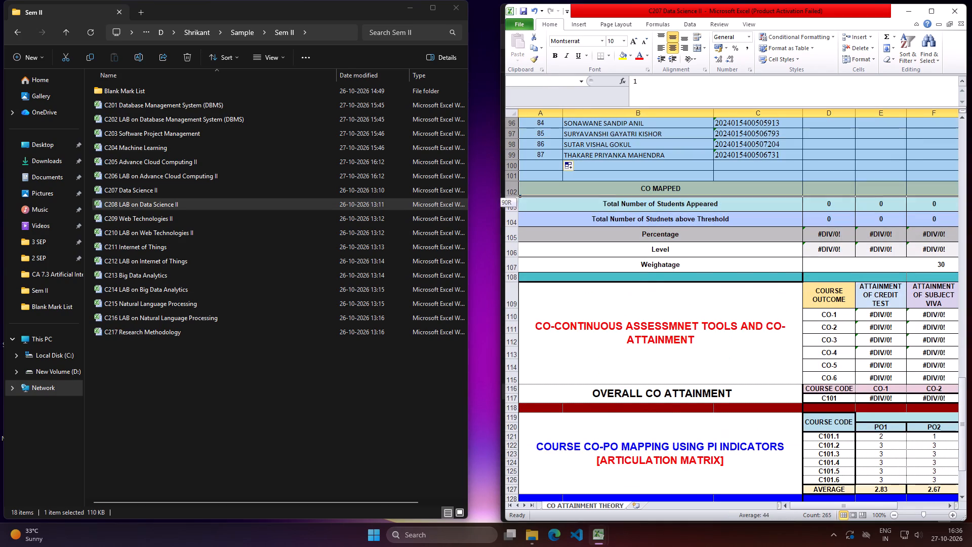
{"action": "left_click_drag", "start_coordinate": [521, 189], "coordinate": [516, 162]}
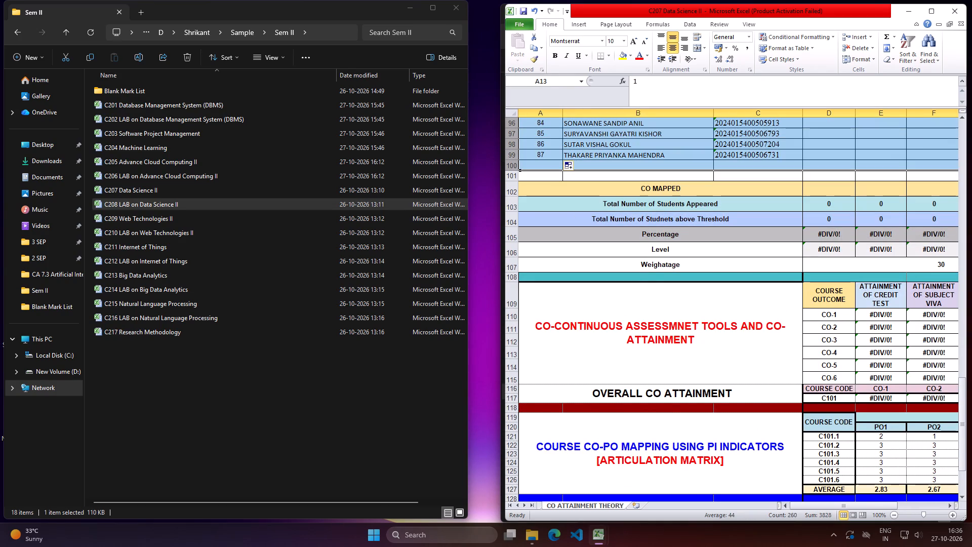
{"action": "key", "text": "ctrl+x"}
Switch to C208 LAB on Data Science II and paste the cut C207 student rows over its rows 13 to 200.
{"action": "key", "text": "alt+Tab"}
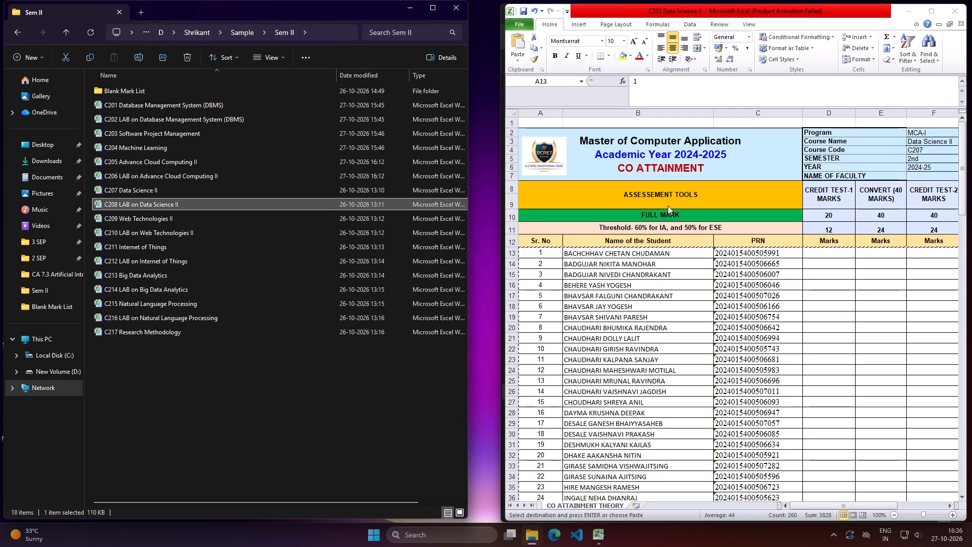
{"action": "key", "text": "alt+Tab"}
{"action": "key", "text": "alt+Tab"}
{"action": "key", "text": "alt+Tab"}
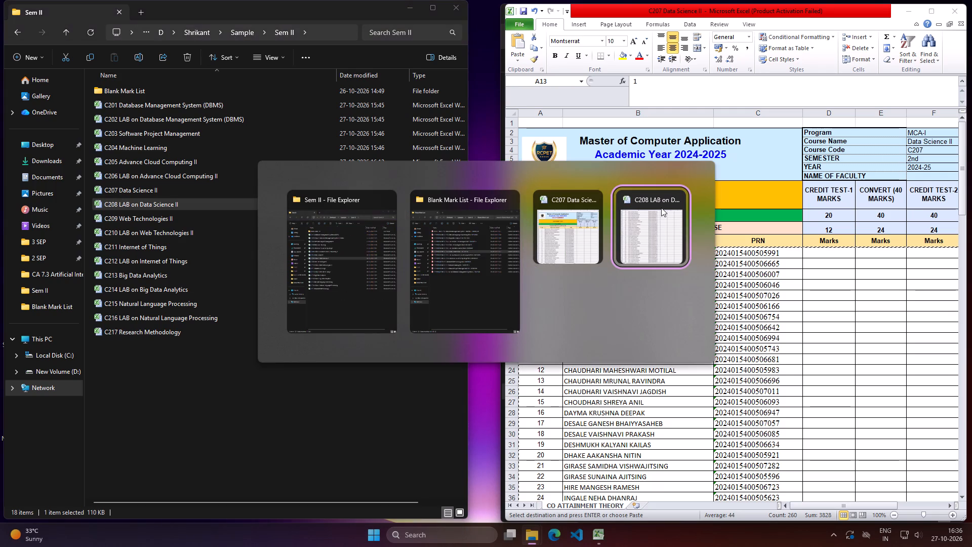
{"action": "scroll", "coordinate": [619, 227], "scroll_direction": "up", "scroll_amount": 20}
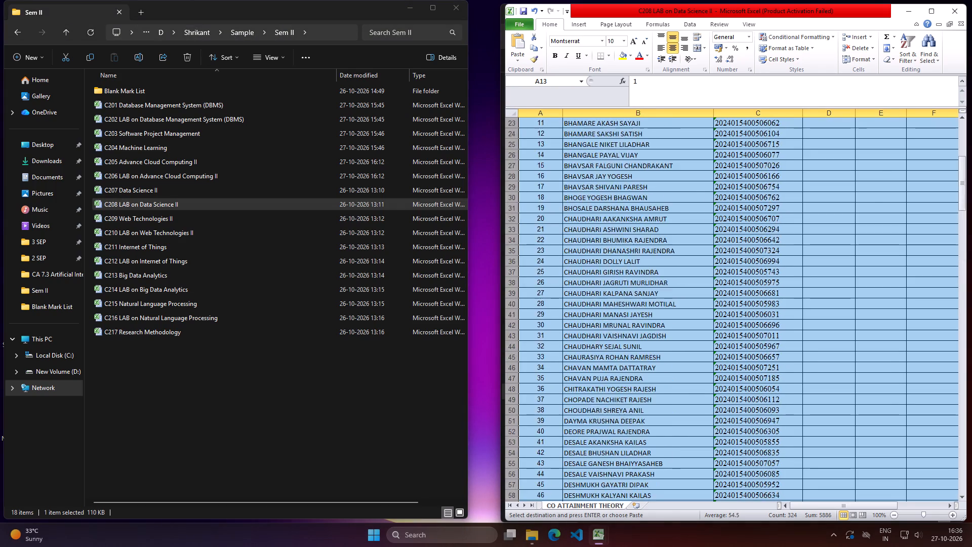
{"action": "scroll", "coordinate": [651, 225], "scroll_direction": "up", "scroll_amount": 9}
{"action": "left_click_drag", "start_coordinate": [509, 251], "coordinate": [530, 376]}
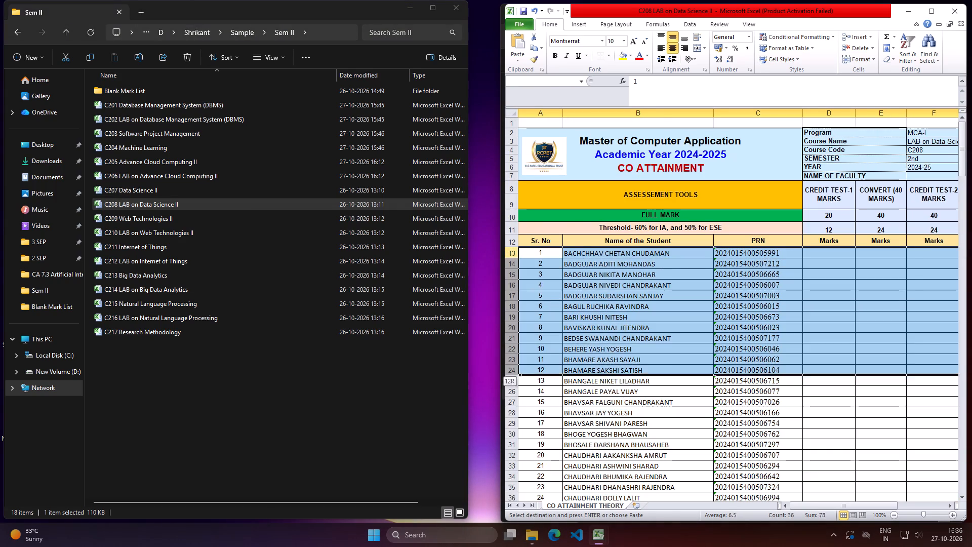
{"action": "left_click_drag", "start_coordinate": [530, 376], "coordinate": [532, 115]}
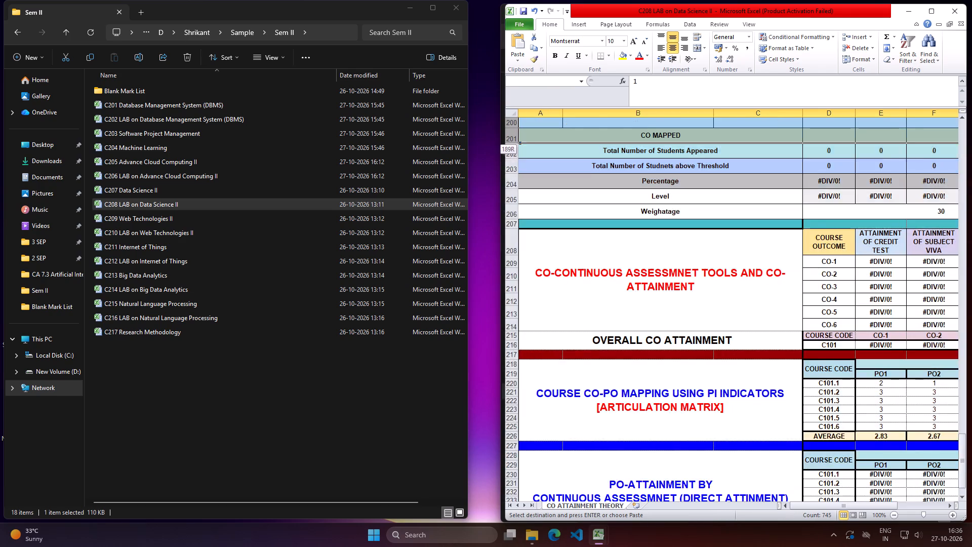
{"action": "left_click_drag", "start_coordinate": [532, 115], "coordinate": [525, 235]}
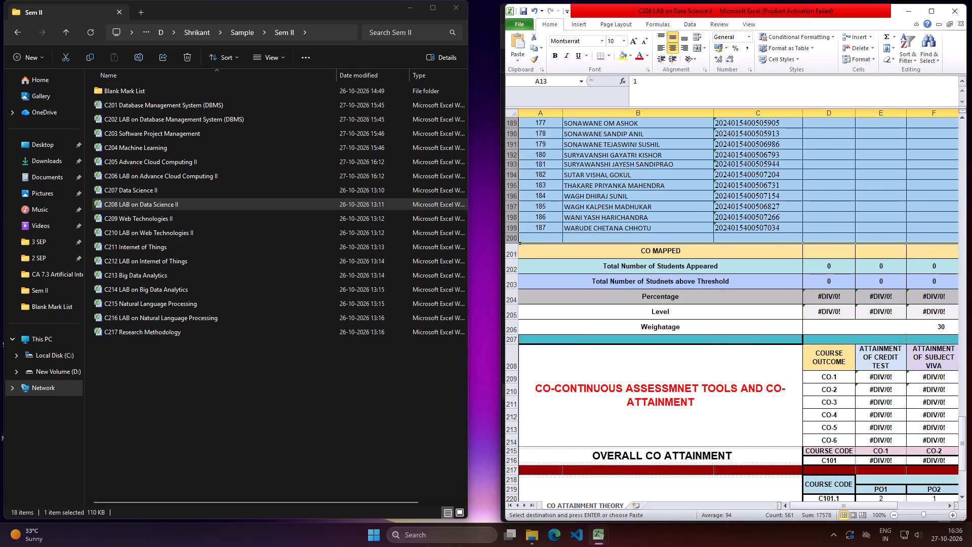
{"action": "key", "text": "ctrl+v"}
Delete the leftover old student rows 101 to 199 below the pasted list in the C208 worksheet.
{"action": "scroll", "coordinate": [595, 305], "scroll_direction": "down", "scroll_amount": 15}
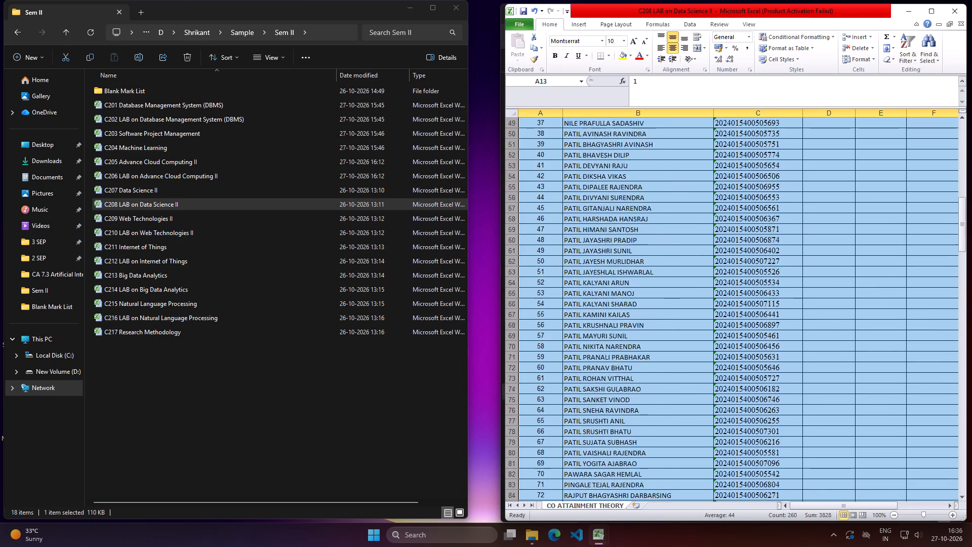
{"action": "scroll", "coordinate": [587, 311], "scroll_direction": "down", "scroll_amount": 13}
{"action": "left_click_drag", "start_coordinate": [512, 291], "coordinate": [514, 298]}
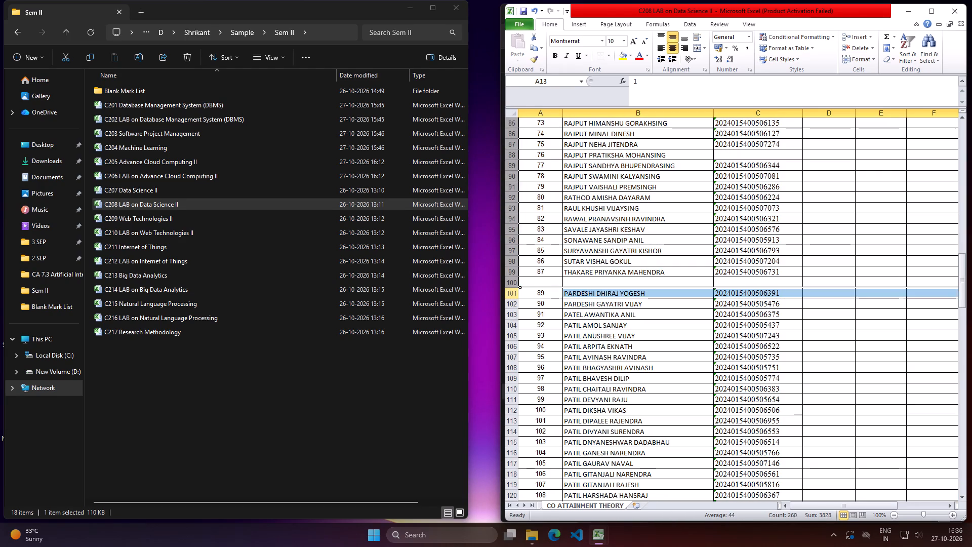
{"action": "left_click_drag", "start_coordinate": [514, 298], "coordinate": [529, 513]}
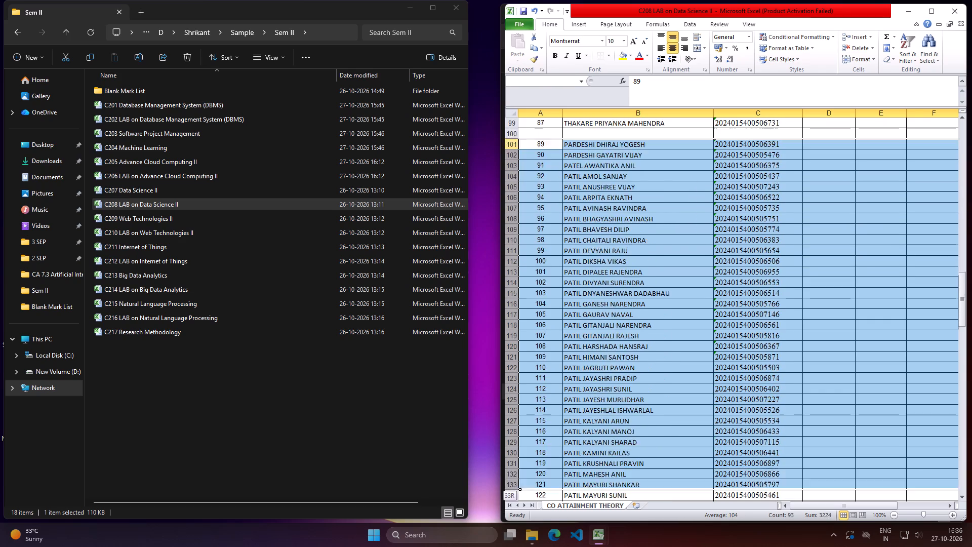
{"action": "left_click_drag", "start_coordinate": [529, 513], "coordinate": [529, 510]}
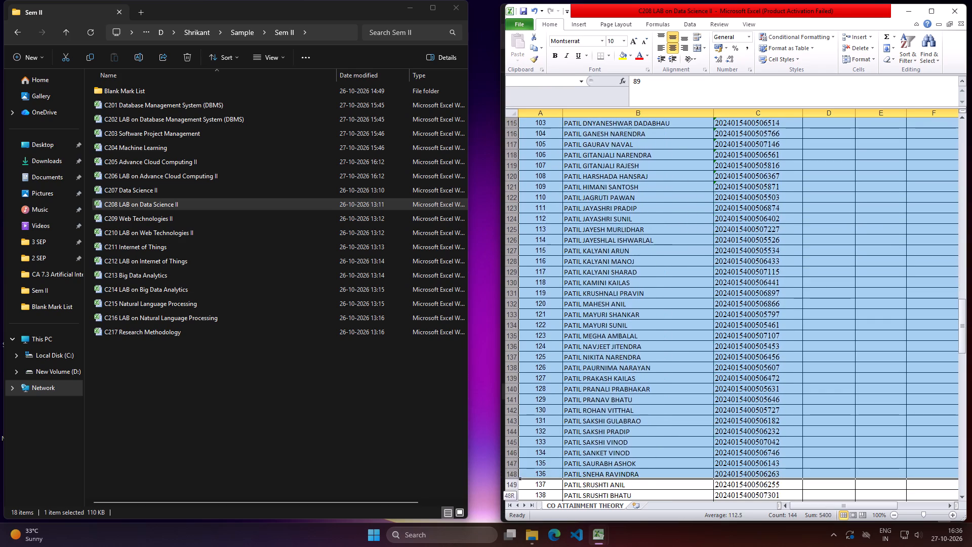
{"action": "left_click_drag", "start_coordinate": [529, 510], "coordinate": [540, 545]}
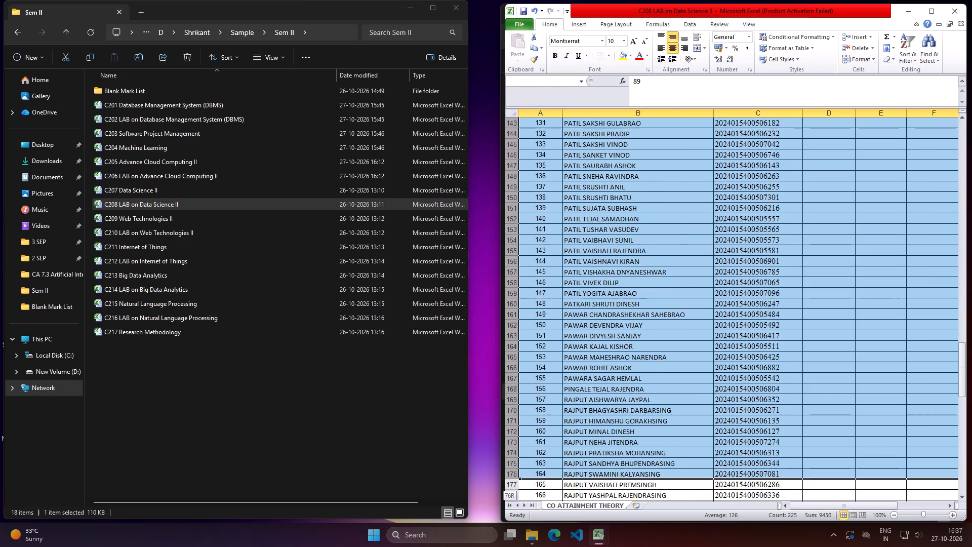
{"action": "left_click_drag", "start_coordinate": [540, 545], "coordinate": [526, 189]}
{"action": "right_click", "coordinate": [514, 162]}
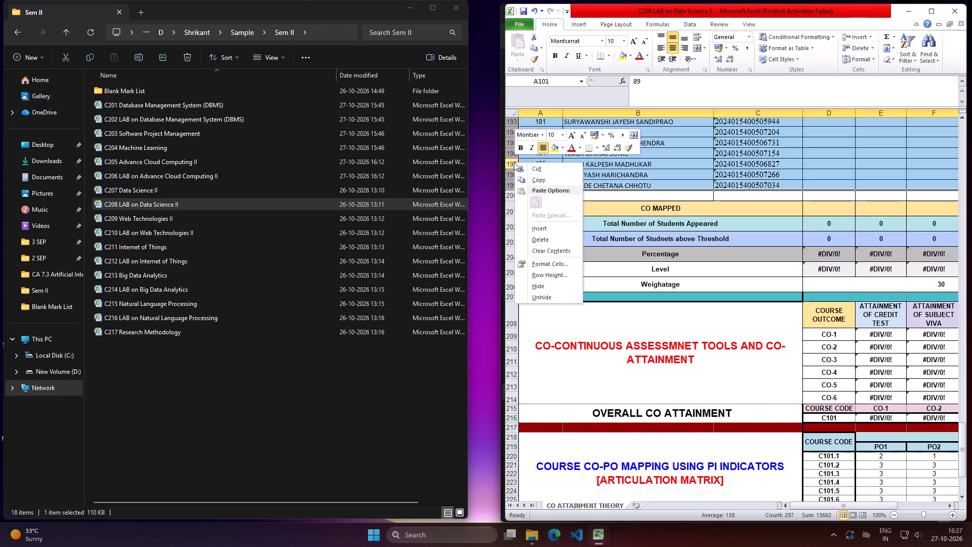
{"action": "left_click", "coordinate": [553, 236]}
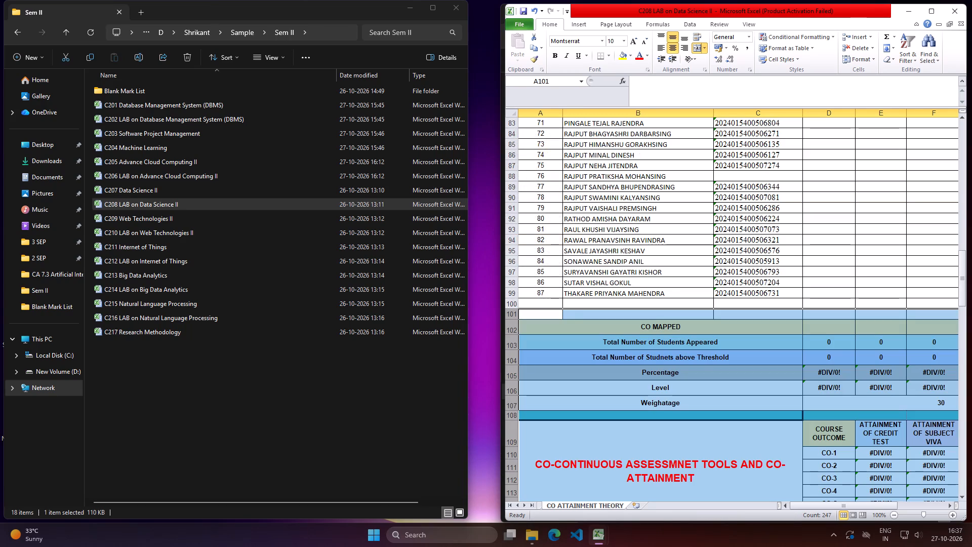
{"action": "left_click", "coordinate": [575, 309]}
Return to cell A1 of the C208 LAB on Data Science II worksheet, save the workbook and close it.
{"action": "scroll", "coordinate": [683, 209], "scroll_direction": "up", "scroll_amount": 5}
{"action": "left_click", "coordinate": [887, 303]}
{"action": "scroll", "coordinate": [518, 278], "scroll_direction": "up", "scroll_amount": 3}
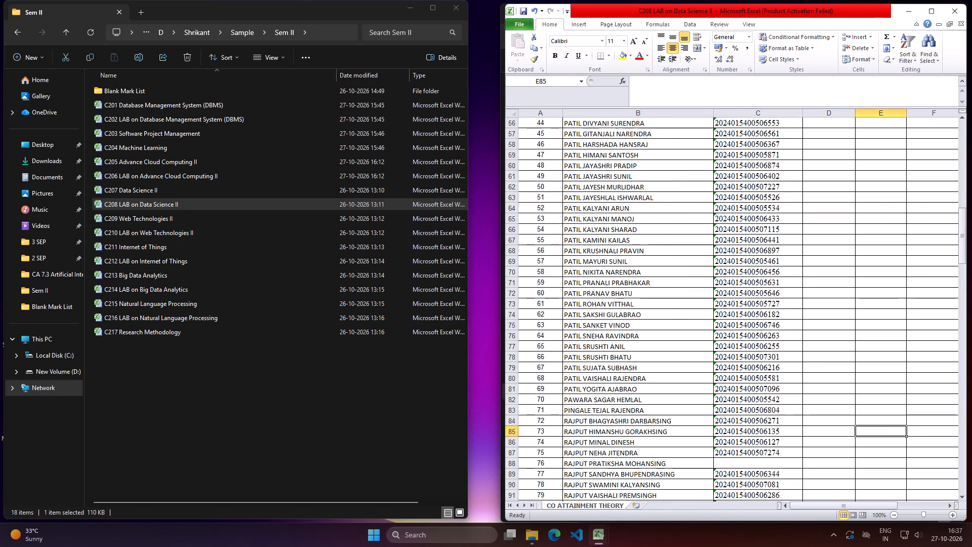
{"action": "scroll", "coordinate": [518, 276], "scroll_direction": "up", "scroll_amount": 20}
{"action": "scroll", "coordinate": [518, 276], "scroll_direction": "up", "scroll_amount": 11}
{"action": "scroll", "coordinate": [584, 155], "scroll_direction": "up", "scroll_amount": 1}
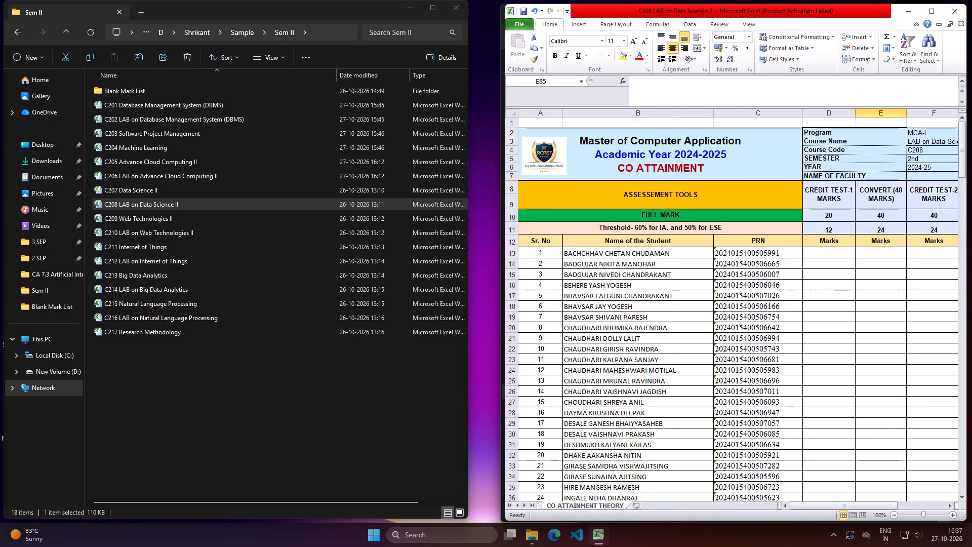
{"action": "left_click", "coordinate": [539, 125]}
{"action": "key", "text": "Up"}
{"action": "key", "text": "Left"}
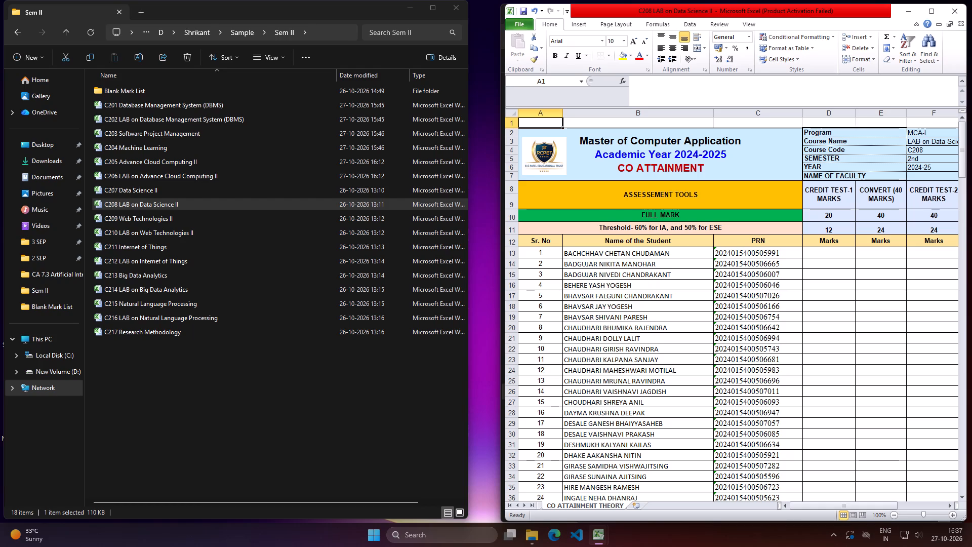
{"action": "key", "text": "Left"}
{"action": "key", "text": "ctrl+s"}
{"action": "key", "text": "ctrl+s"}
{"action": "key", "text": "ctrl+s"}
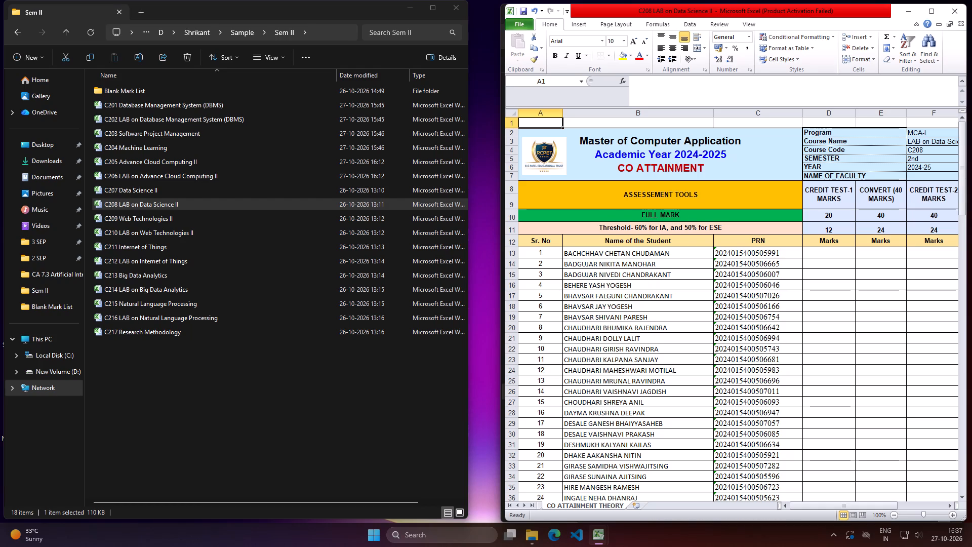
{"action": "left_click", "coordinate": [962, 24]}
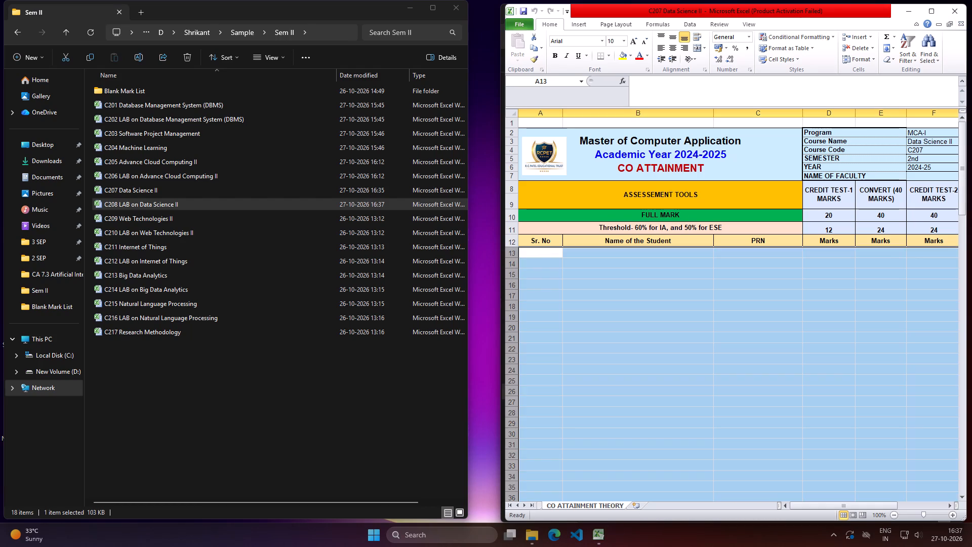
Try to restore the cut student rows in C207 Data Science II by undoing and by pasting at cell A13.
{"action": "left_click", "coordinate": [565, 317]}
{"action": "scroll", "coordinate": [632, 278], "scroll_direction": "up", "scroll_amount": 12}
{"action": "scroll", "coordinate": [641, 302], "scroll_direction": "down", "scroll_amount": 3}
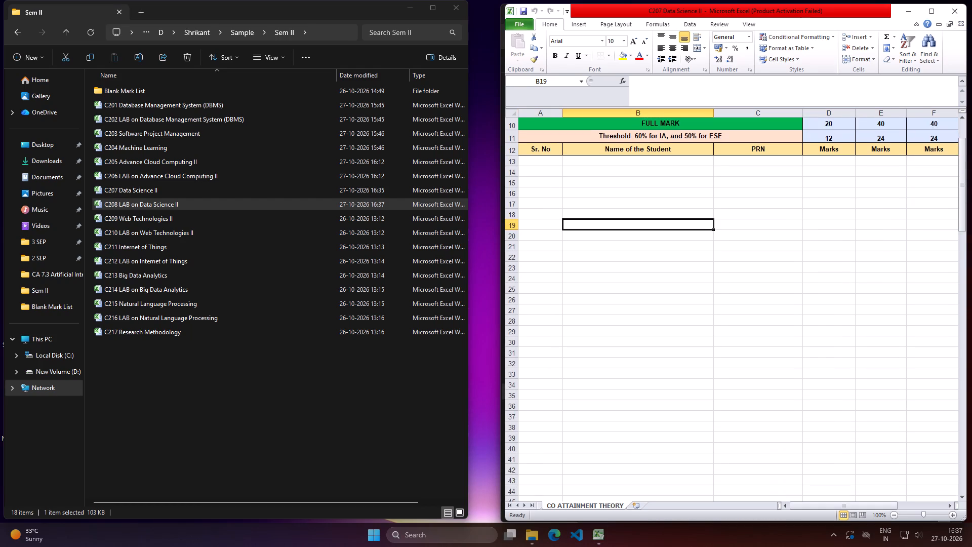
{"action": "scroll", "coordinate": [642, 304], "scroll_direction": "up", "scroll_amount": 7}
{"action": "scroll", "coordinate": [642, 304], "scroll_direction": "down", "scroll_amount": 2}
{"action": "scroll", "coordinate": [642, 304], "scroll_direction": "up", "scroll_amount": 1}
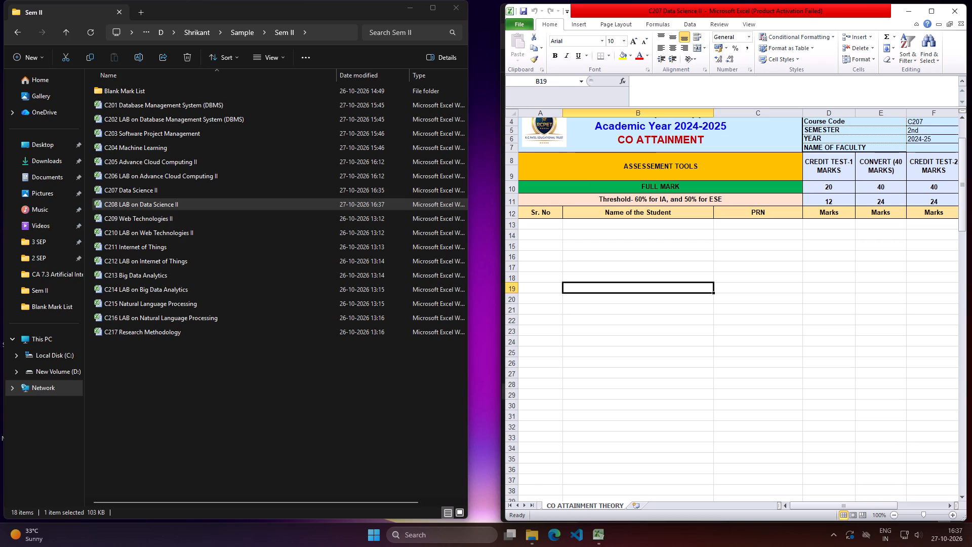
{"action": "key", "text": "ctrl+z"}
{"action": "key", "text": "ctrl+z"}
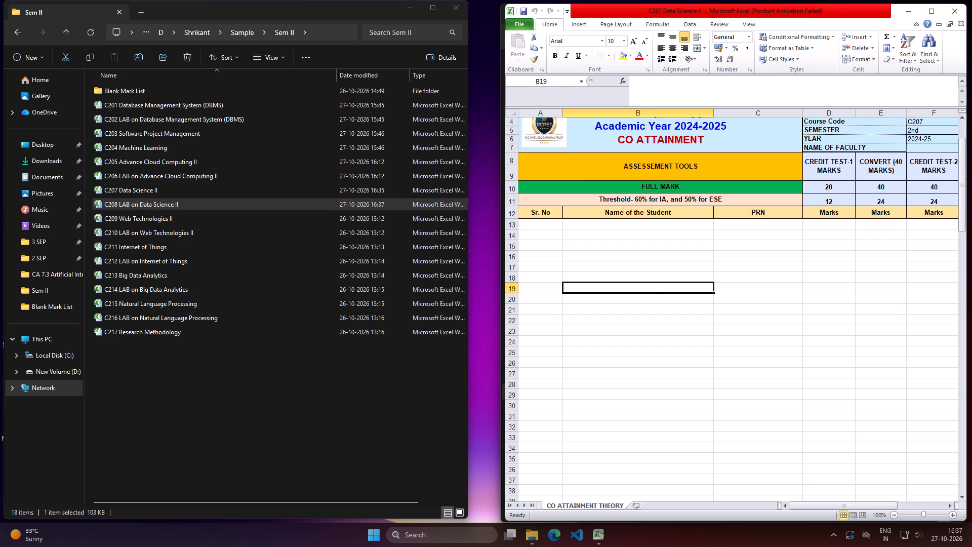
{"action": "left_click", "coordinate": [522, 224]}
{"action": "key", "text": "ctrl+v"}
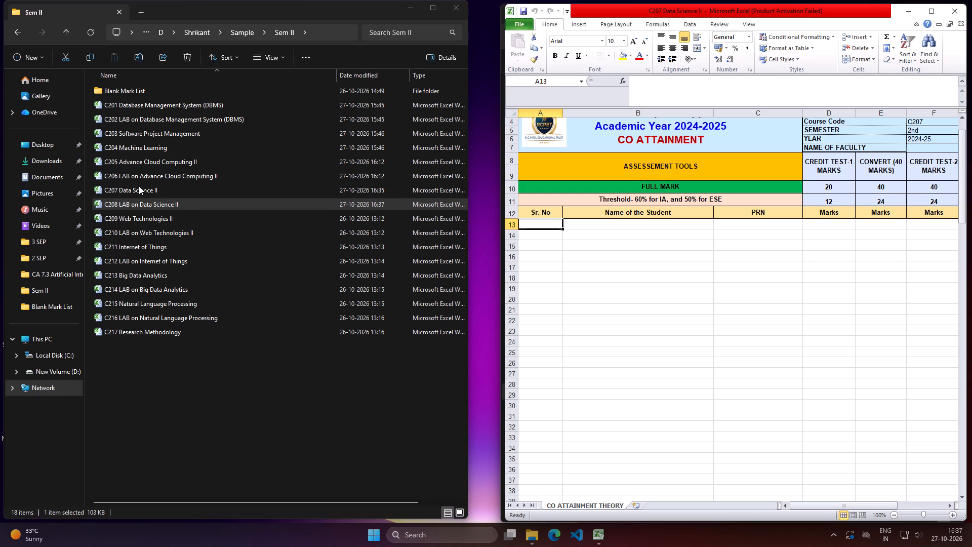
Reopen C207 Data Science II from the Sem II folder, discarding its unsaved changes.
{"action": "double_click", "coordinate": [169, 188]}
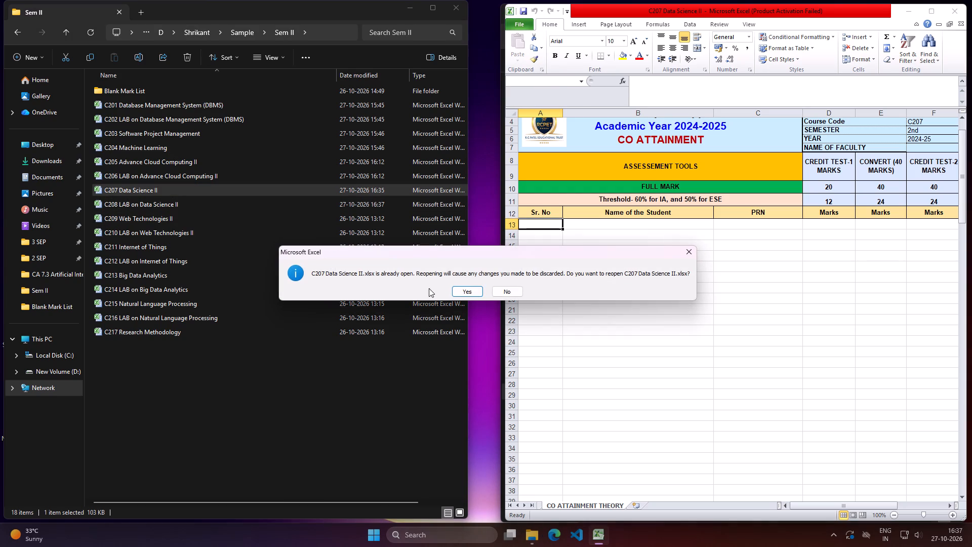
{"action": "left_click", "coordinate": [475, 293]}
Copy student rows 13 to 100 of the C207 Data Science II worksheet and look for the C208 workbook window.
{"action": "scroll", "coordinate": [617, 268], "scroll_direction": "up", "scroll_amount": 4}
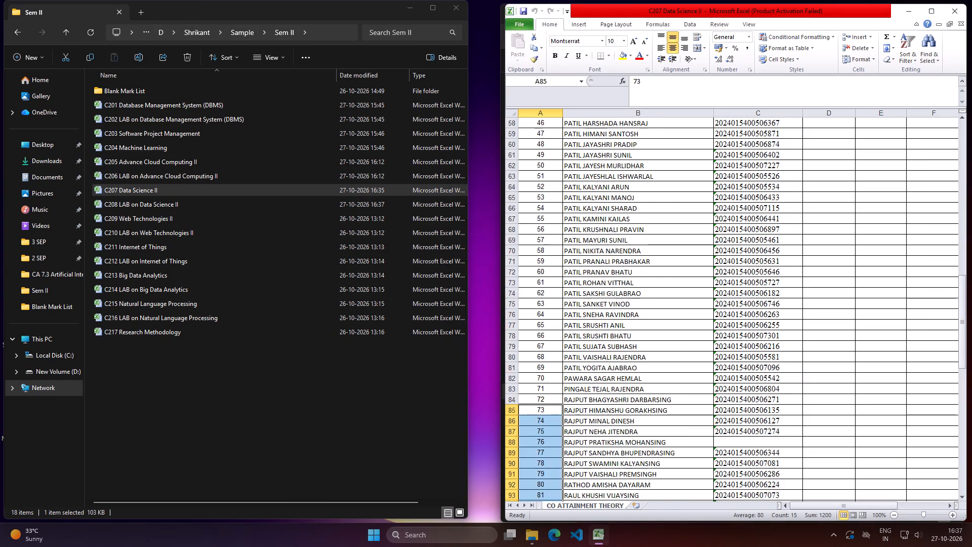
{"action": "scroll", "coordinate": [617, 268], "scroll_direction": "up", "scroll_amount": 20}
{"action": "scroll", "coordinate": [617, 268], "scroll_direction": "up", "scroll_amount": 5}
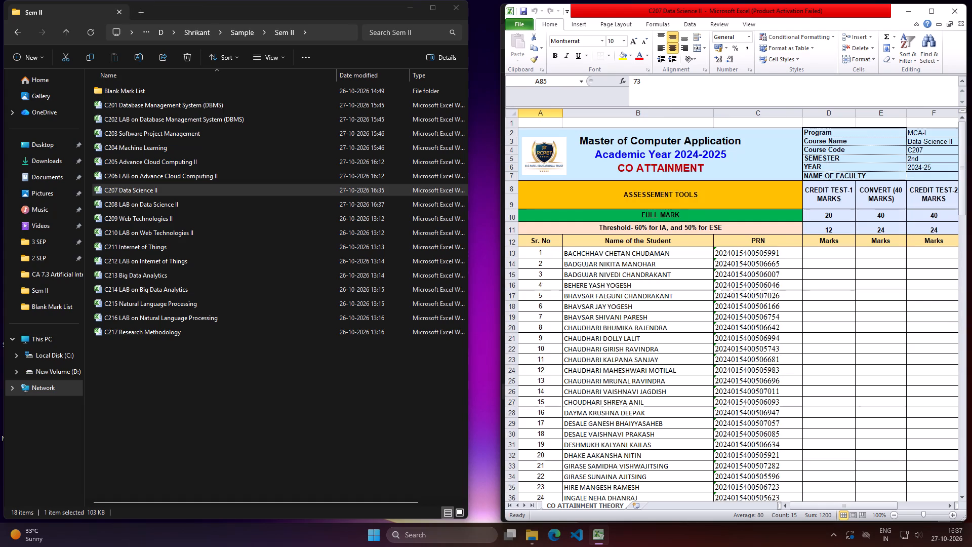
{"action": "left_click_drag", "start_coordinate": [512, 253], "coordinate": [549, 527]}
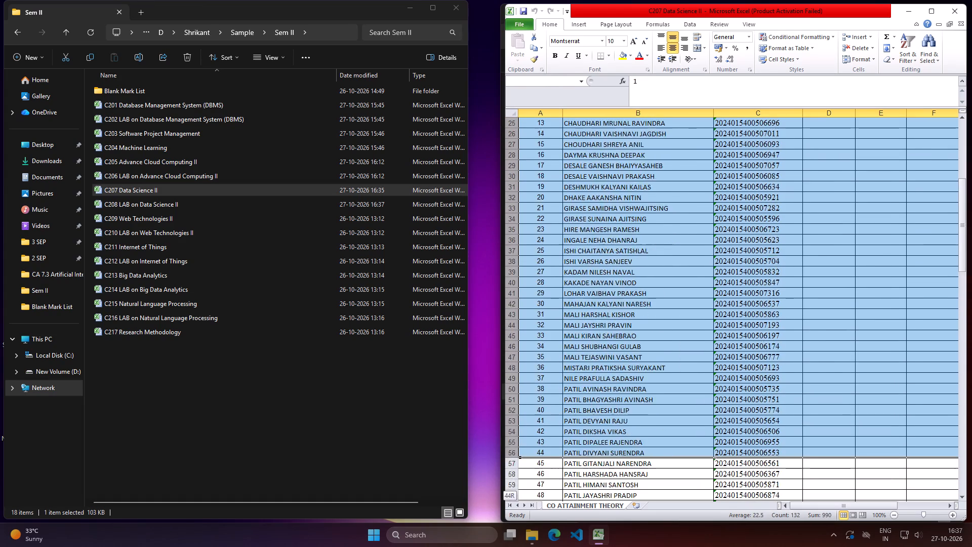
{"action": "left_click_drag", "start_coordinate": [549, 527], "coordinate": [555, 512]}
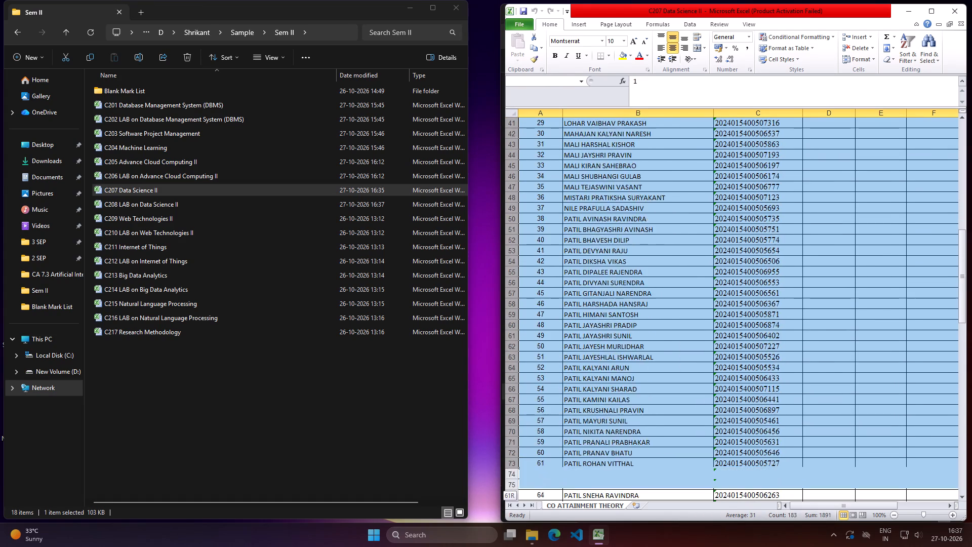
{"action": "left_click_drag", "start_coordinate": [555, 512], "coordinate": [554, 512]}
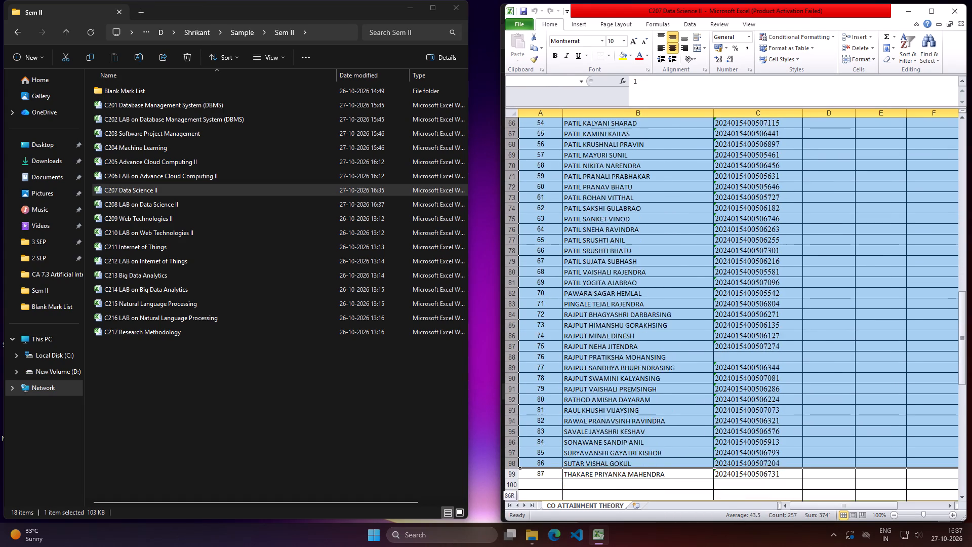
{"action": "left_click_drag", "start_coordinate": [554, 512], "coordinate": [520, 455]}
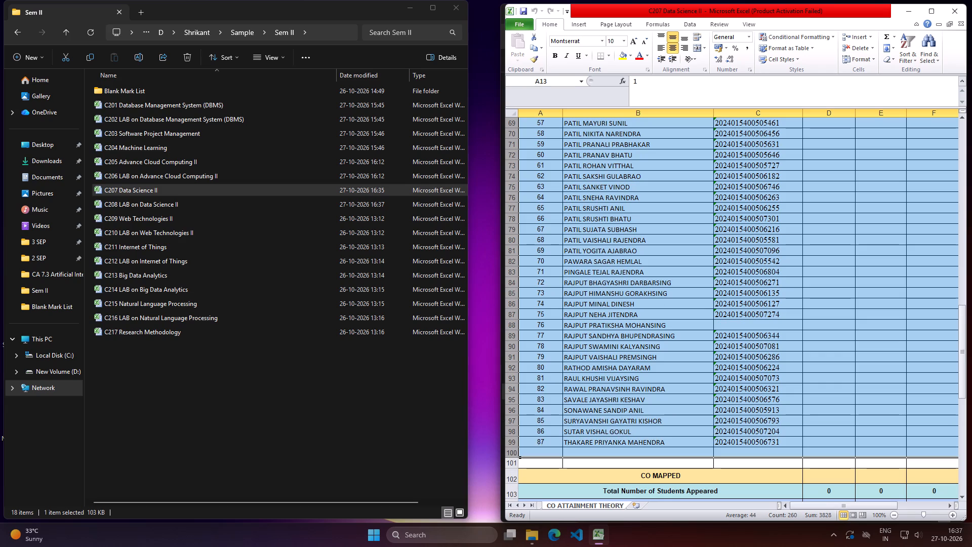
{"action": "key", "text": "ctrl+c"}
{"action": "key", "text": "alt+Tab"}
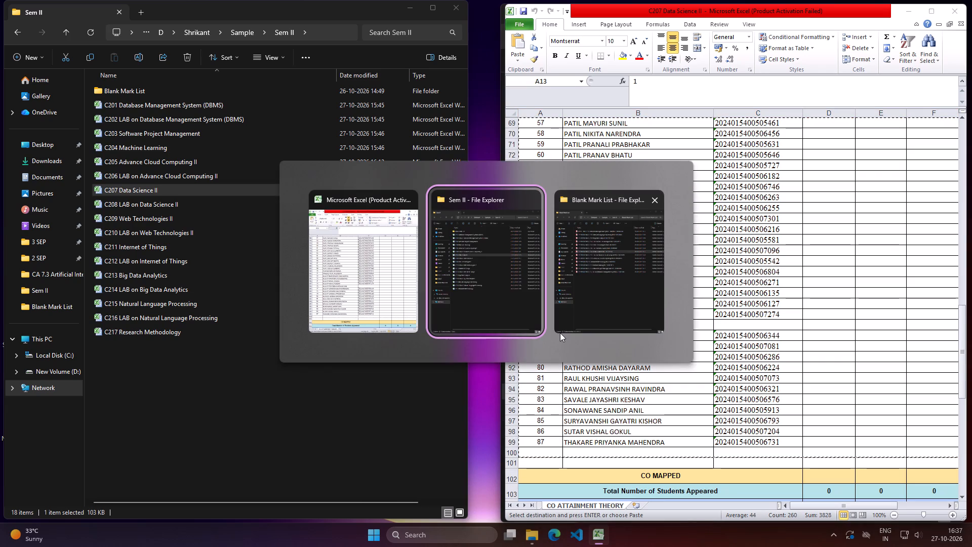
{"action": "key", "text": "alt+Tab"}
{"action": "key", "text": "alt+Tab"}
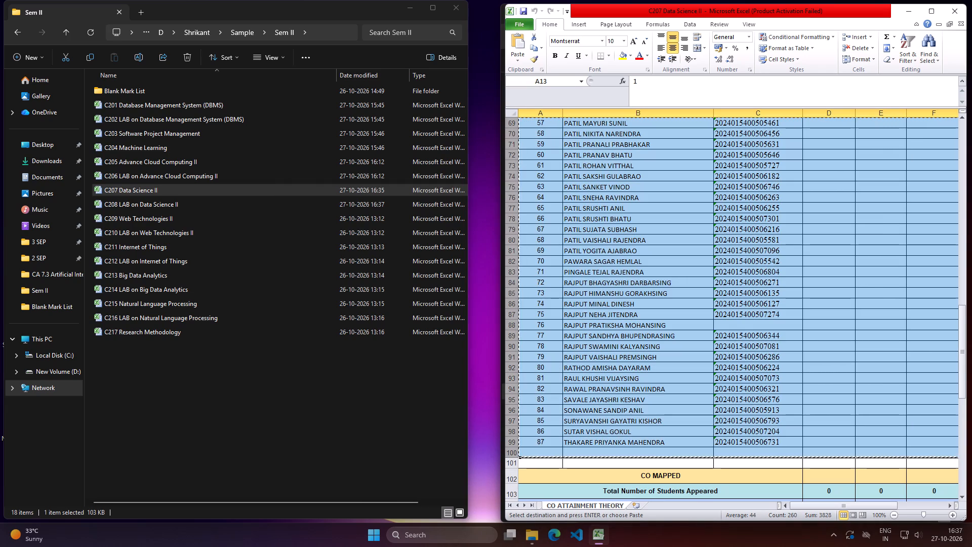
Save the C207 Data Science II workbook, close it and exit Excel.
{"action": "key", "text": "ctrl+s"}
{"action": "key", "text": "ctrl+s"}
{"action": "key", "text": "ctrl+s"}
{"action": "key", "text": "ctrl+s"}
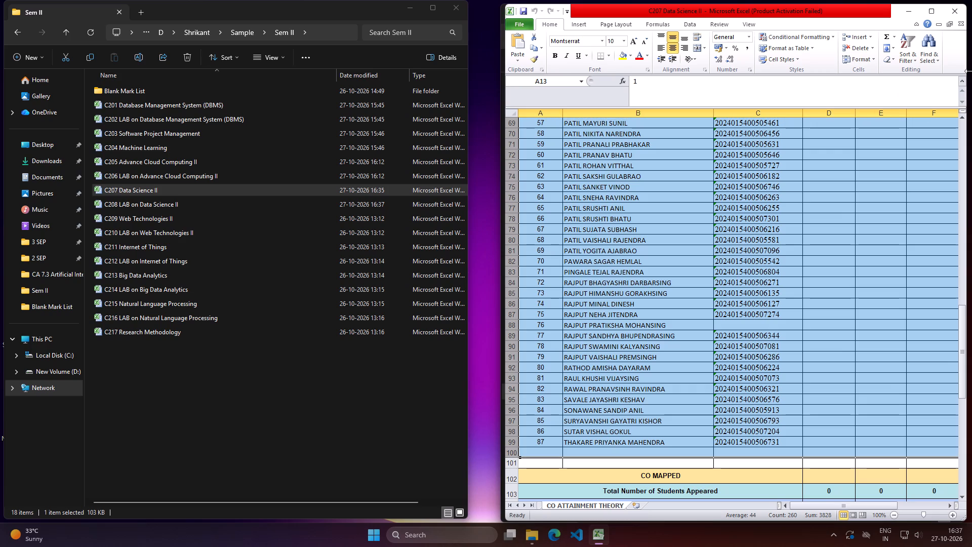
{"action": "left_click", "coordinate": [961, 26]}
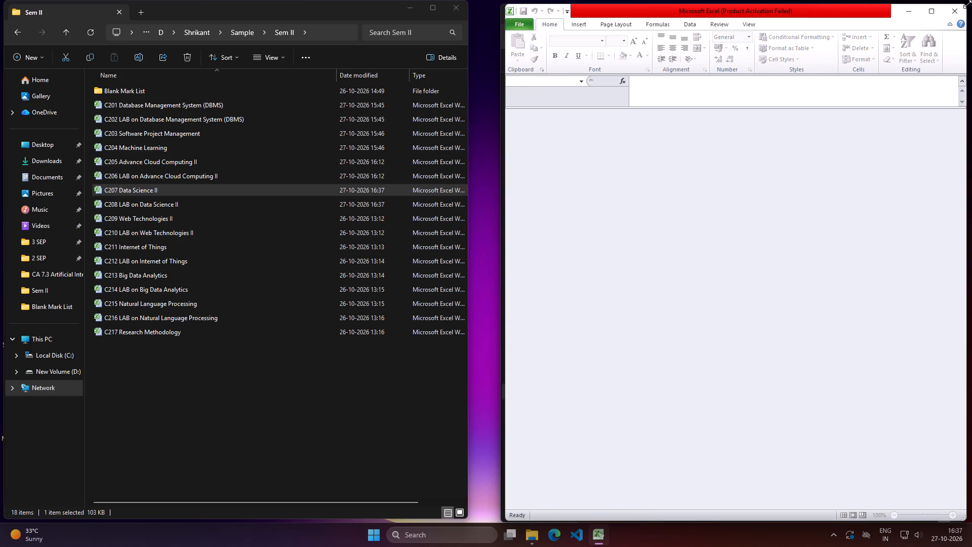
{"action": "left_click", "coordinate": [957, 7]}
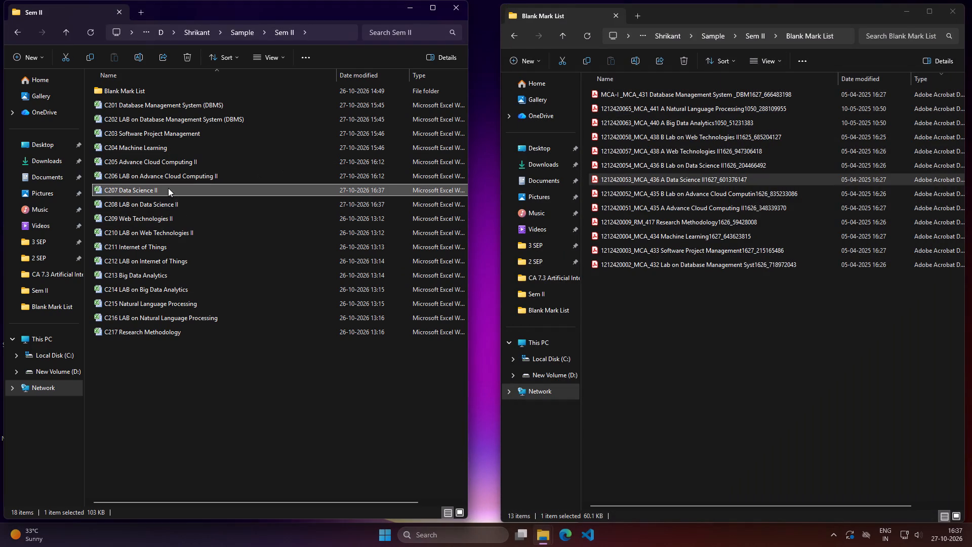
Open C208 LAB on Data Science II to check its student list, and close it with changes saved.
{"action": "double_click", "coordinate": [165, 199]}
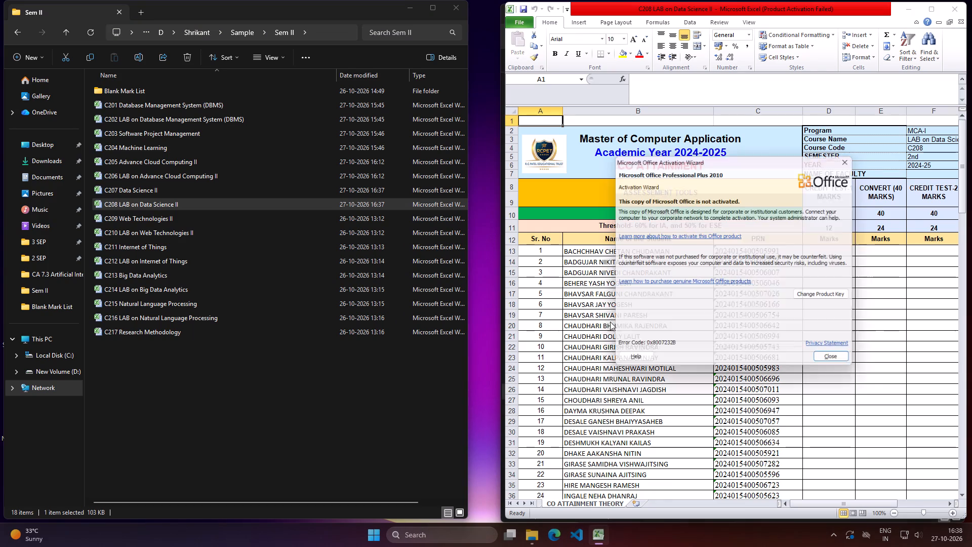
{"action": "scroll", "coordinate": [610, 322], "scroll_direction": "down", "scroll_amount": 4}
{"action": "left_click", "coordinate": [846, 363]}
{"action": "scroll", "coordinate": [670, 356], "scroll_direction": "down", "scroll_amount": 11}
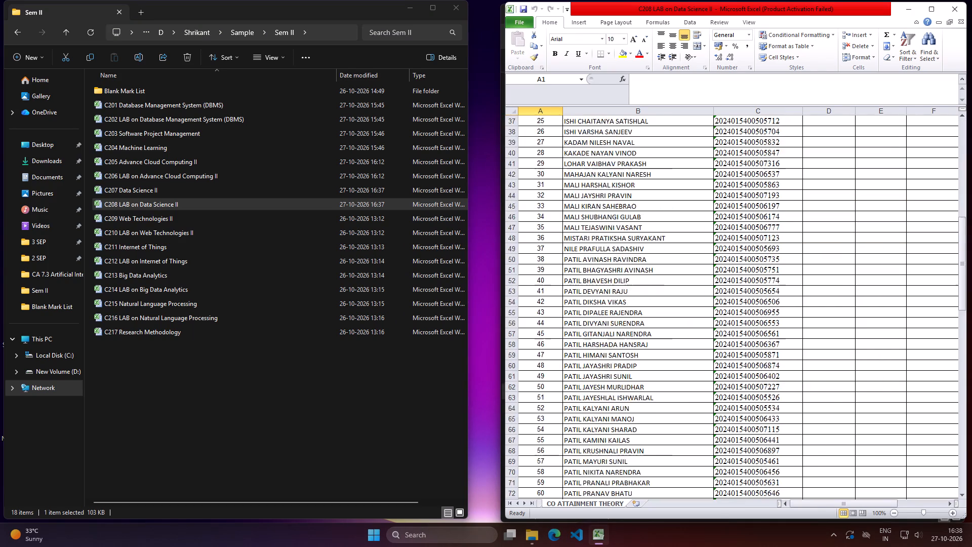
{"action": "scroll", "coordinate": [670, 356], "scroll_direction": "down", "scroll_amount": 12}
{"action": "scroll", "coordinate": [670, 356], "scroll_direction": "up", "scroll_amount": 9}
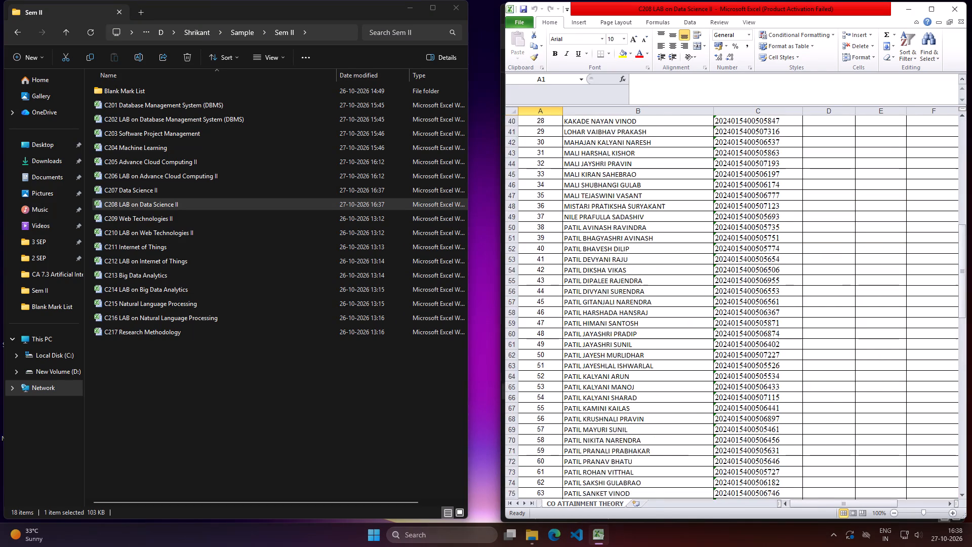
{"action": "scroll", "coordinate": [669, 356], "scroll_direction": "up", "scroll_amount": 20}
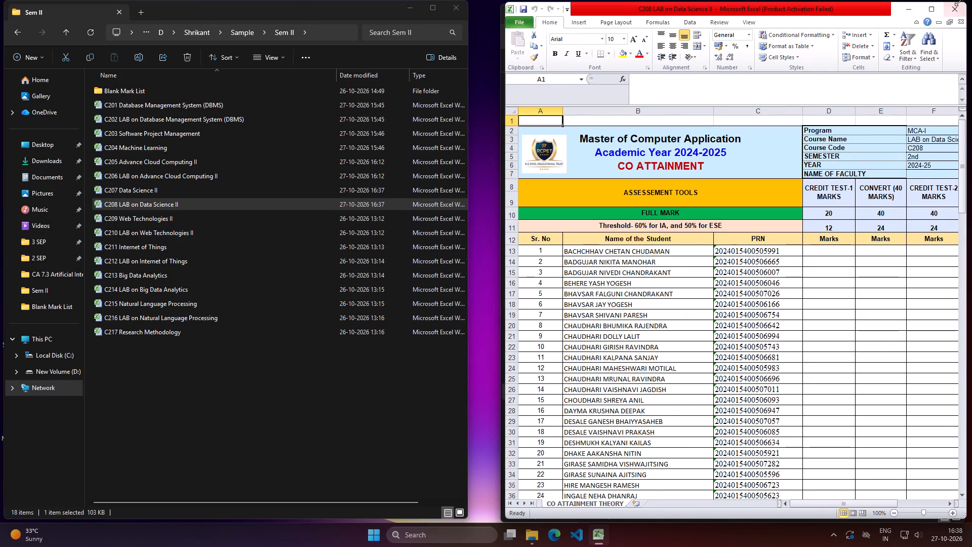
{"action": "left_click", "coordinate": [957, 3]}
{"action": "left_click", "coordinate": [440, 280]}
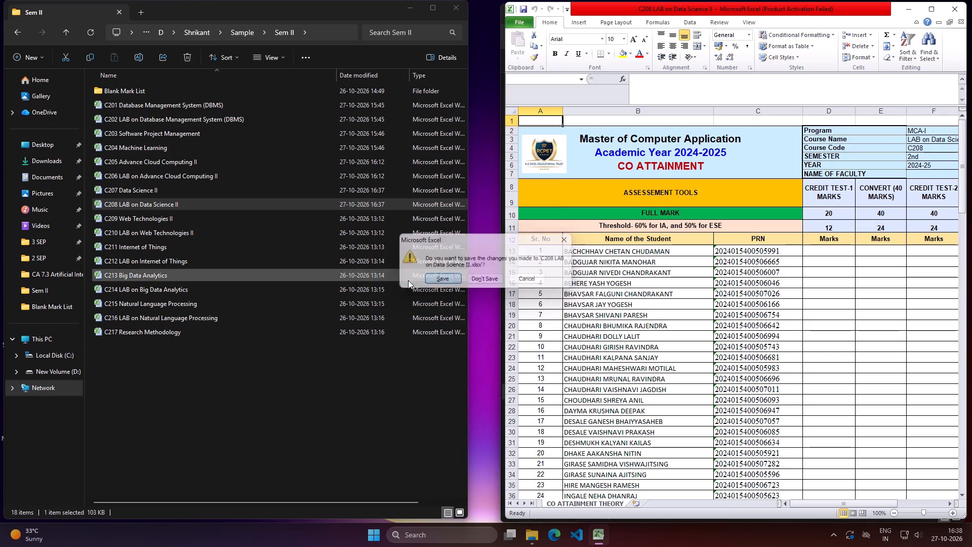
Open C207 Data Science II, review its student list, and save and close it with cell A1 selected.
{"action": "double_click", "coordinate": [153, 194]}
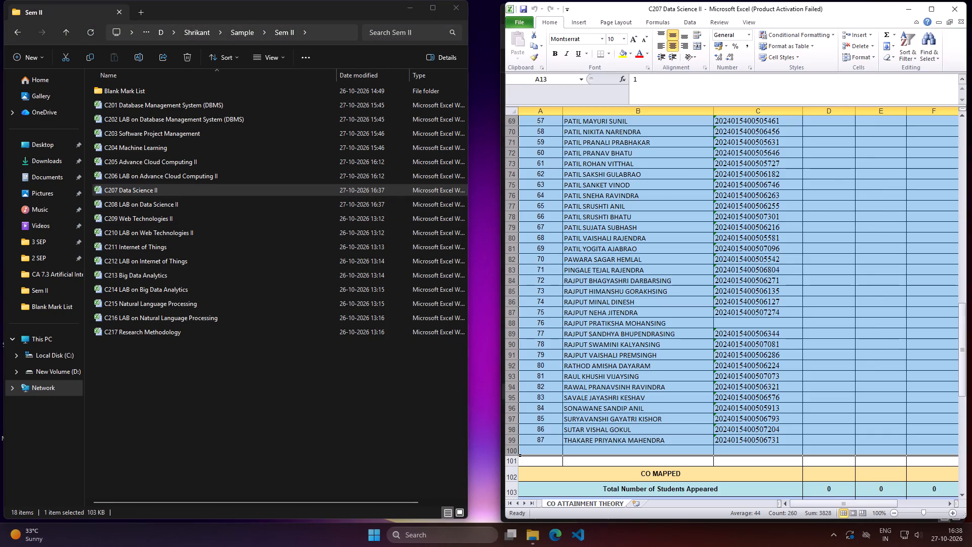
{"action": "scroll", "coordinate": [712, 287], "scroll_direction": "down", "scroll_amount": 5}
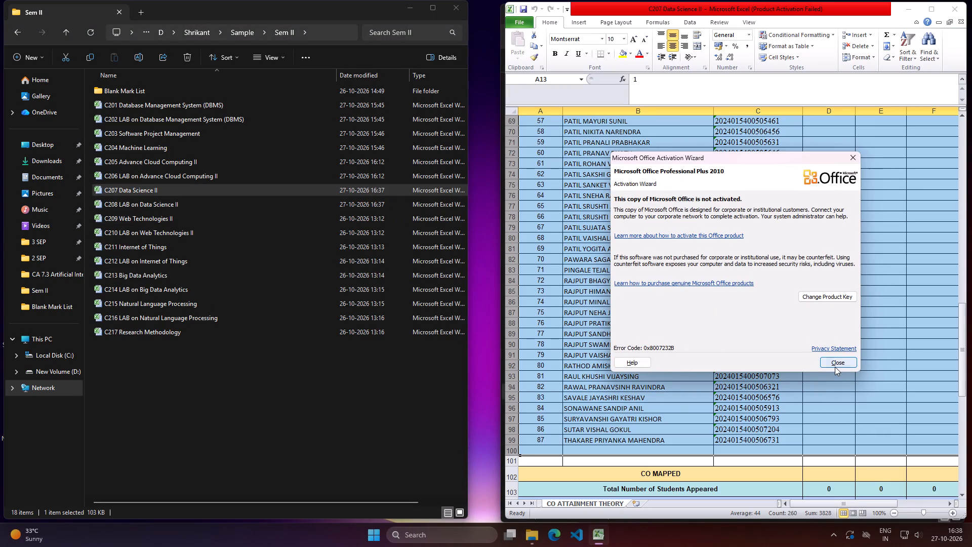
{"action": "left_click", "coordinate": [835, 367]}
{"action": "scroll", "coordinate": [700, 322], "scroll_direction": "down", "scroll_amount": 3}
{"action": "scroll", "coordinate": [699, 322], "scroll_direction": "up", "scroll_amount": 20}
{"action": "scroll", "coordinate": [699, 322], "scroll_direction": "up", "scroll_amount": 9}
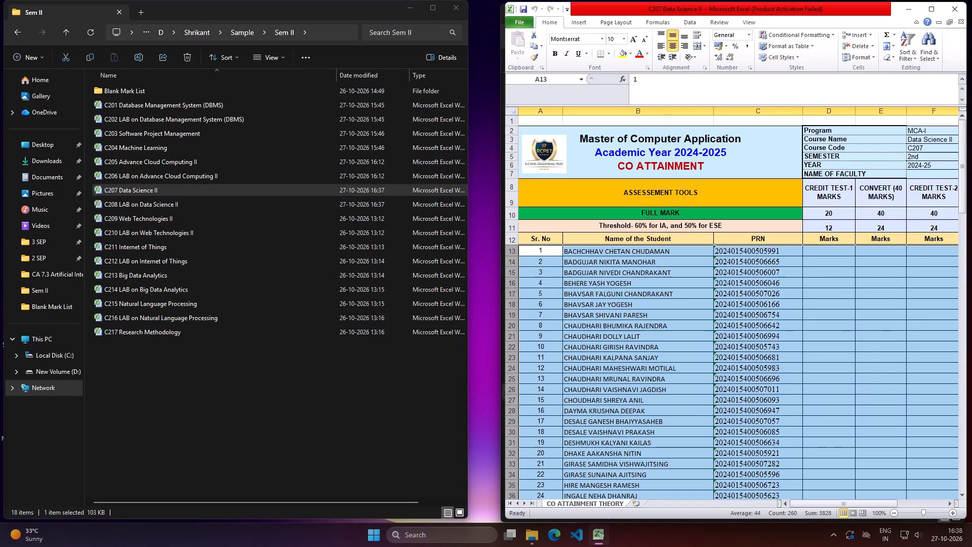
{"action": "scroll", "coordinate": [699, 322], "scroll_direction": "up", "scroll_amount": 4}
{"action": "left_click", "coordinate": [539, 121]}
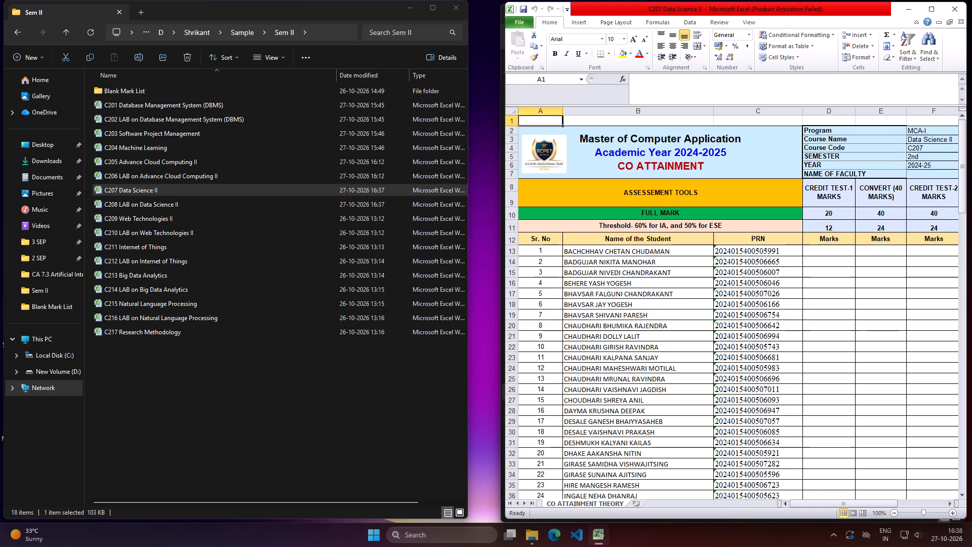
{"action": "key", "text": "ctrl+s"}
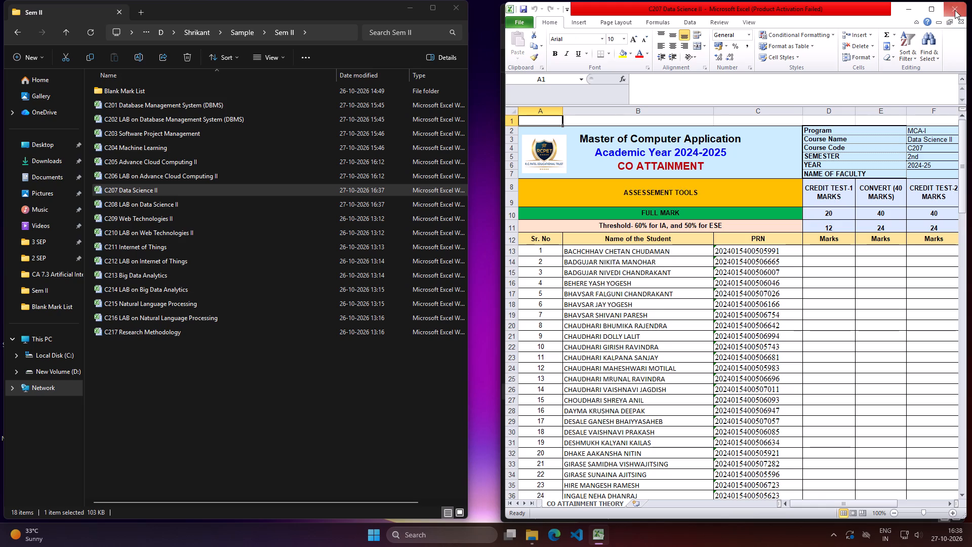
{"action": "left_click", "coordinate": [955, 9]}
Reopen C208 LAB on Data Science II to recheck the full student list, and save and close it.
{"action": "double_click", "coordinate": [163, 204]}
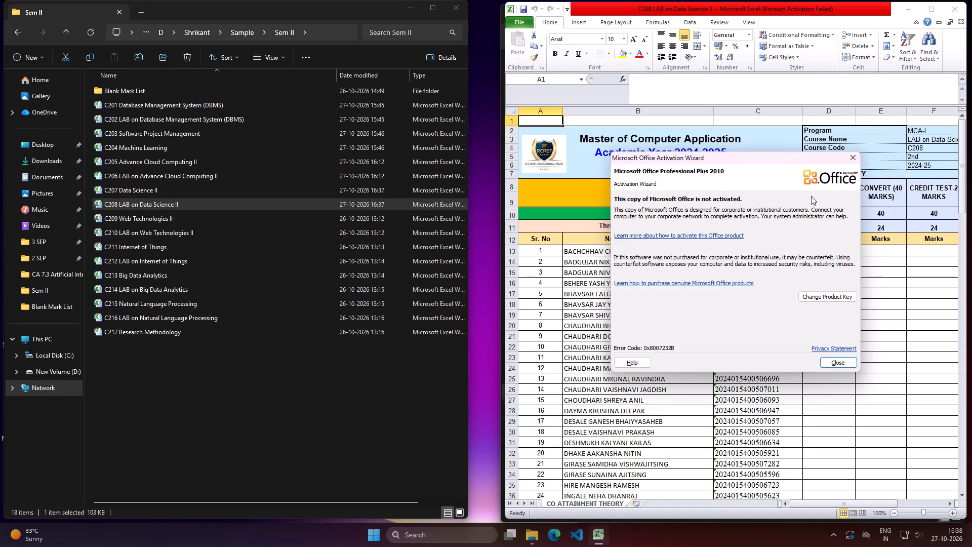
{"action": "left_click", "coordinate": [849, 158]}
{"action": "scroll", "coordinate": [786, 222], "scroll_direction": "down", "scroll_amount": 18}
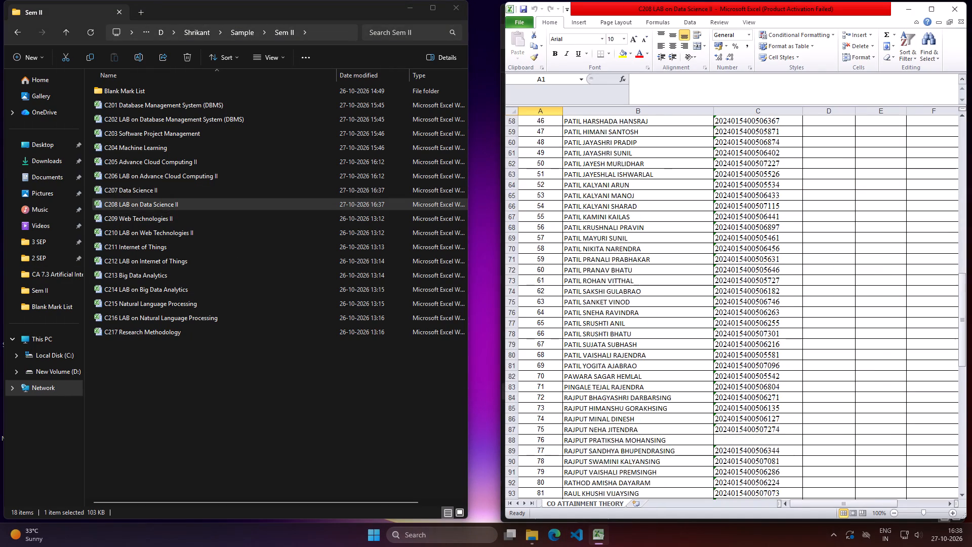
{"action": "scroll", "coordinate": [774, 242], "scroll_direction": "down", "scroll_amount": 6}
{"action": "scroll", "coordinate": [882, 120], "scroll_direction": "up", "scroll_amount": 7}
{"action": "scroll", "coordinate": [833, 211], "scroll_direction": "up", "scroll_amount": 11}
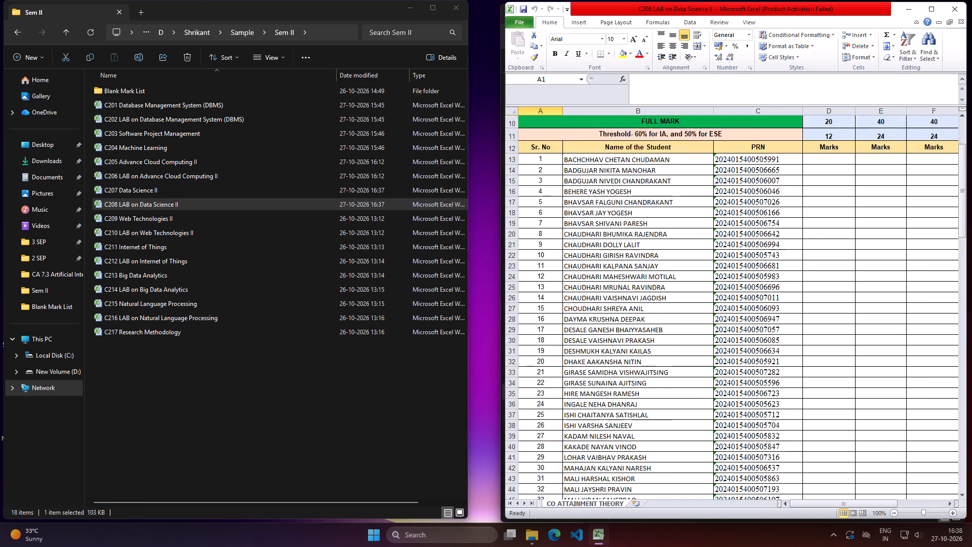
{"action": "scroll", "coordinate": [832, 208], "scroll_direction": "up", "scroll_amount": 14}
{"action": "key", "text": "ctrl+s"}
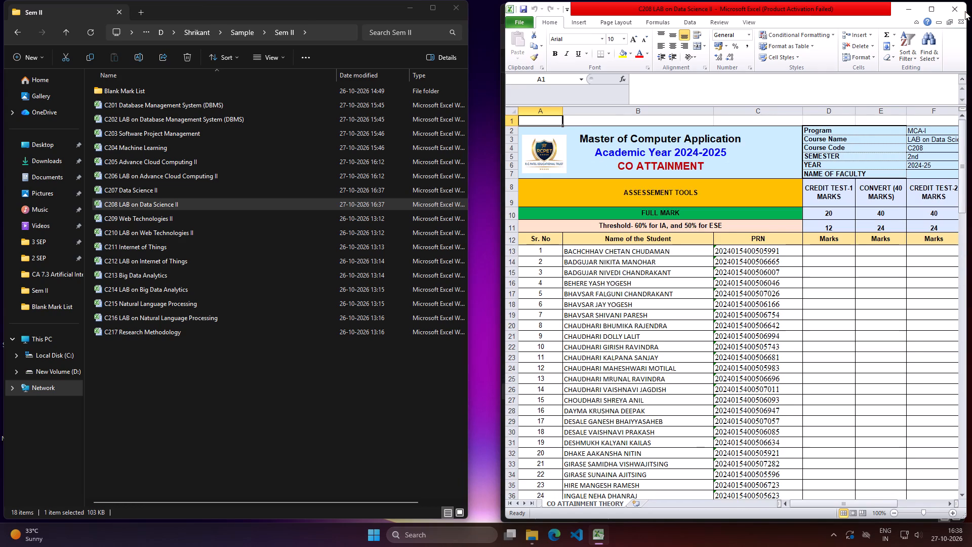
{"action": "left_click", "coordinate": [962, 13]}
Select the C209 Web Technologies II workbook in the Sem II folder.
{"action": "left_click", "coordinate": [202, 217]}
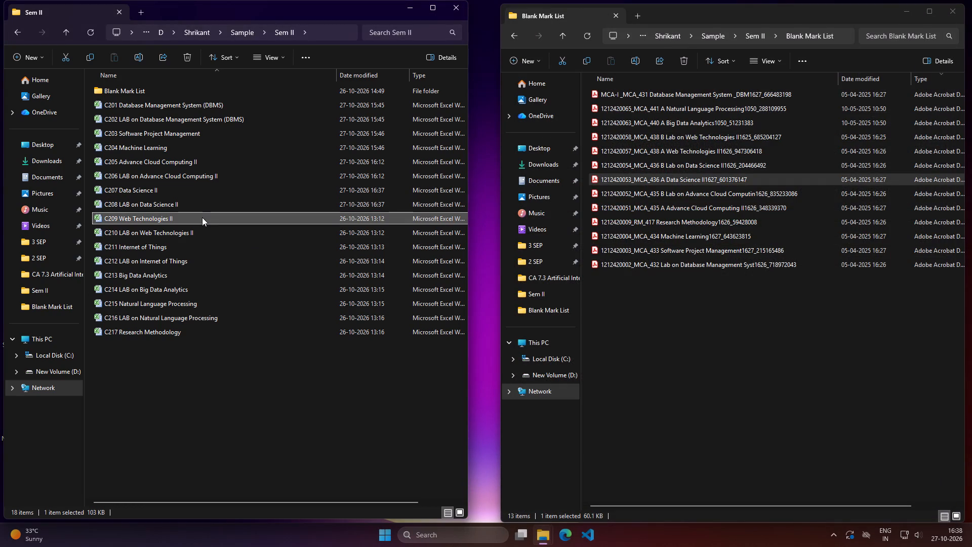
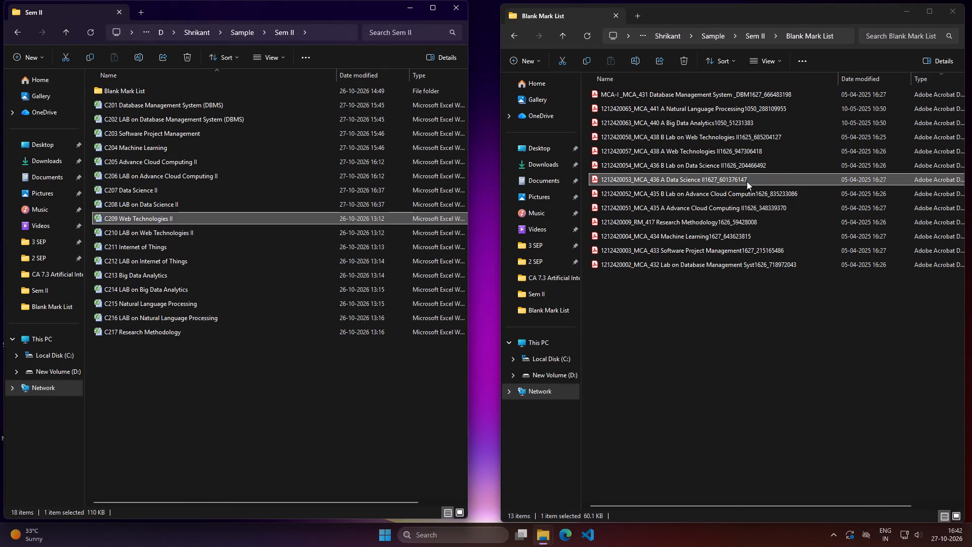
Open the C209 Web Technologies II workbook, dismiss the activation notice, and fit its window beside the Blank Mark List folder.
{"action": "double_click", "coordinate": [180, 213]}
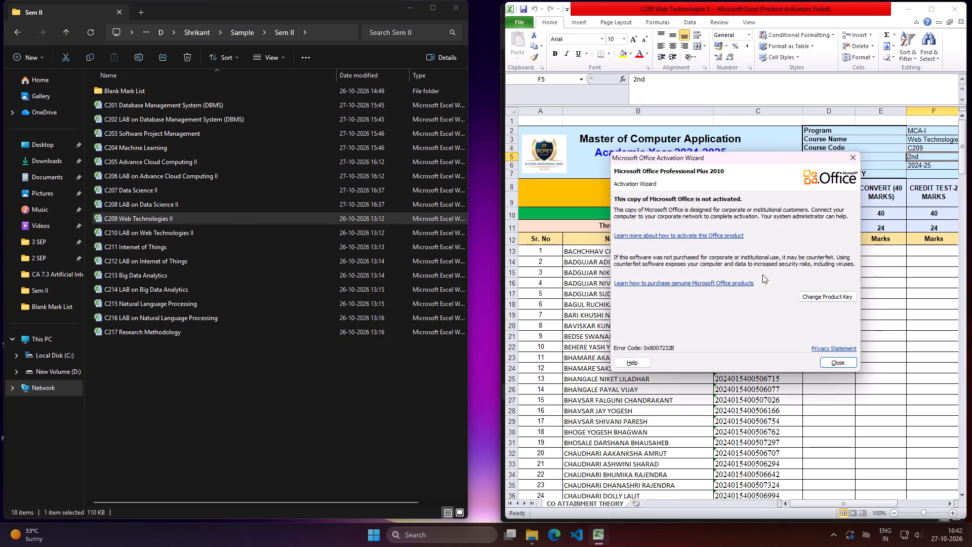
{"action": "left_click", "coordinate": [850, 162]}
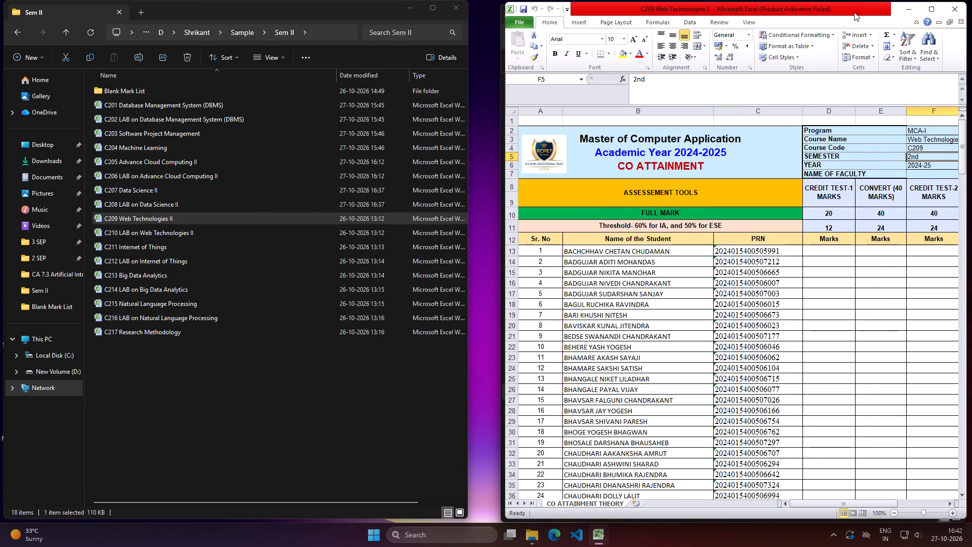
{"action": "left_click_drag", "start_coordinate": [852, 9], "coordinate": [354, 15]}
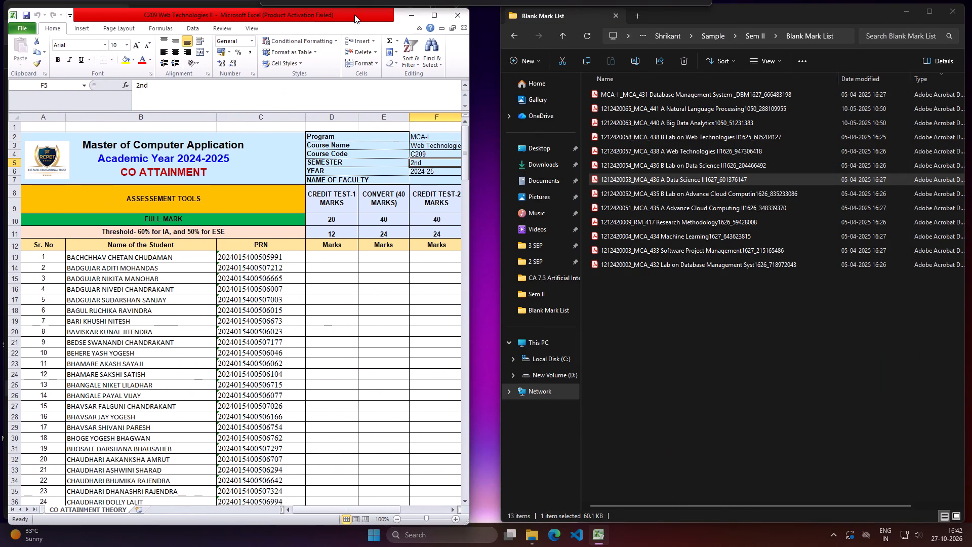
{"action": "left_click_drag", "start_coordinate": [354, 15], "coordinate": [354, 10]}
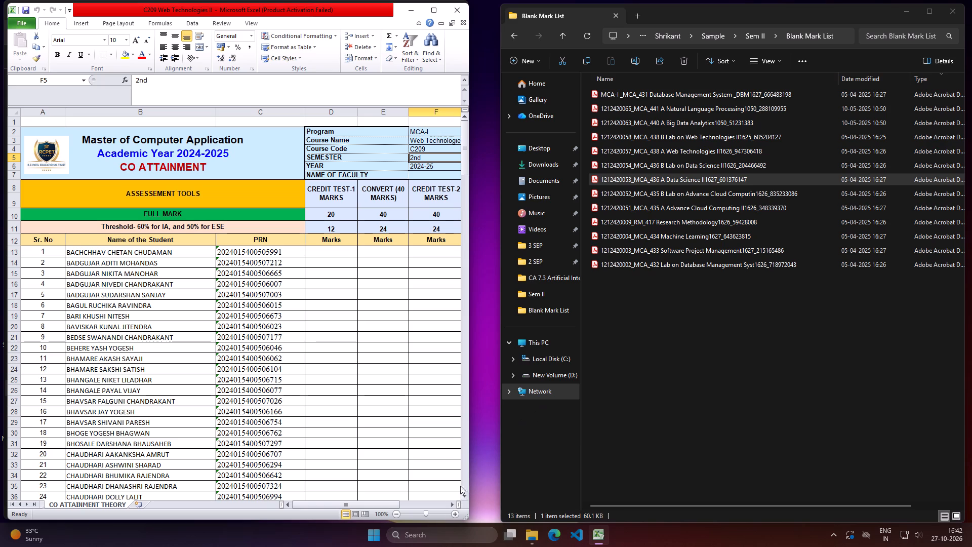
{"action": "left_click", "coordinate": [428, 520]}
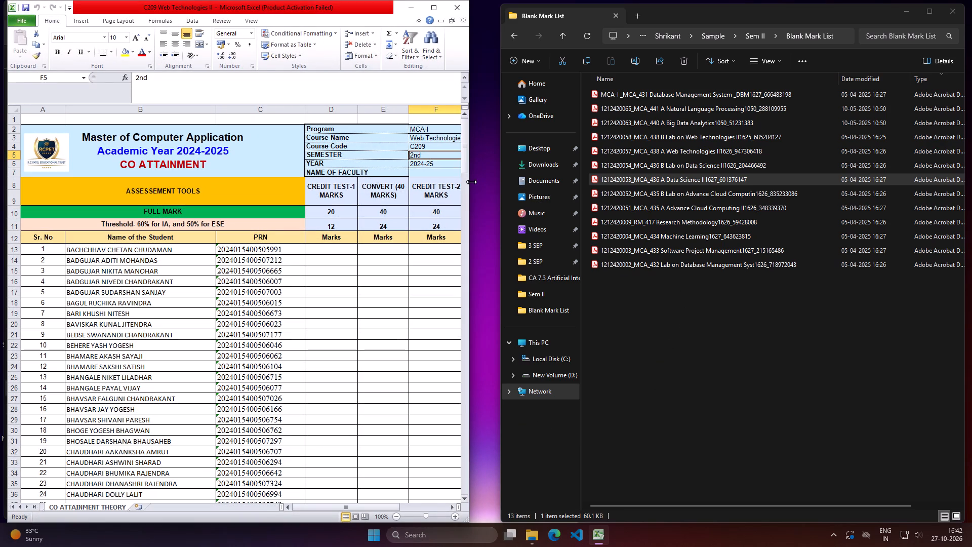
{"action": "left_click_drag", "start_coordinate": [470, 182], "coordinate": [488, 186]}
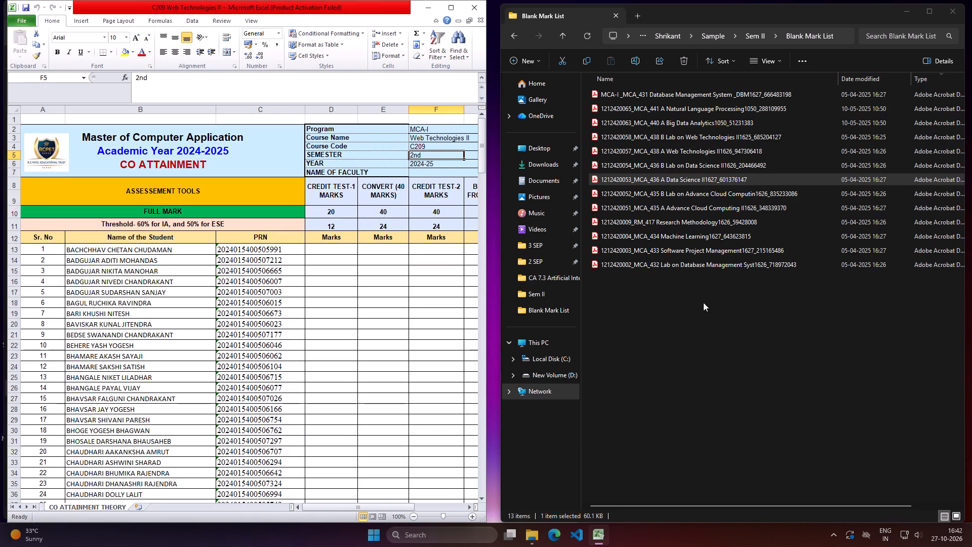
Open the MCA_438 A Web Technologies II mark list PDF, hide its side panes and AI prompt, and size the student table for comparison.
{"action": "left_click", "coordinate": [701, 314]}
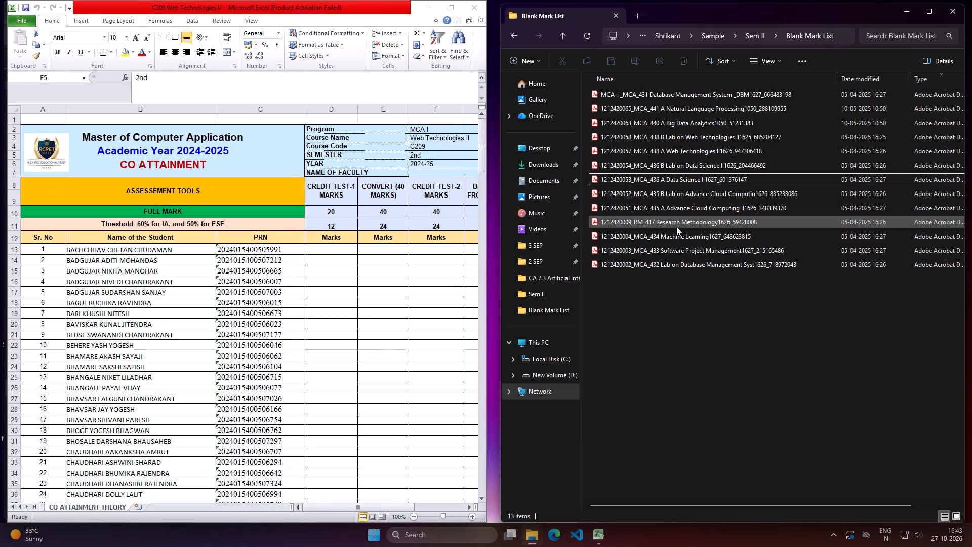
{"action": "double_click", "coordinate": [677, 147]}
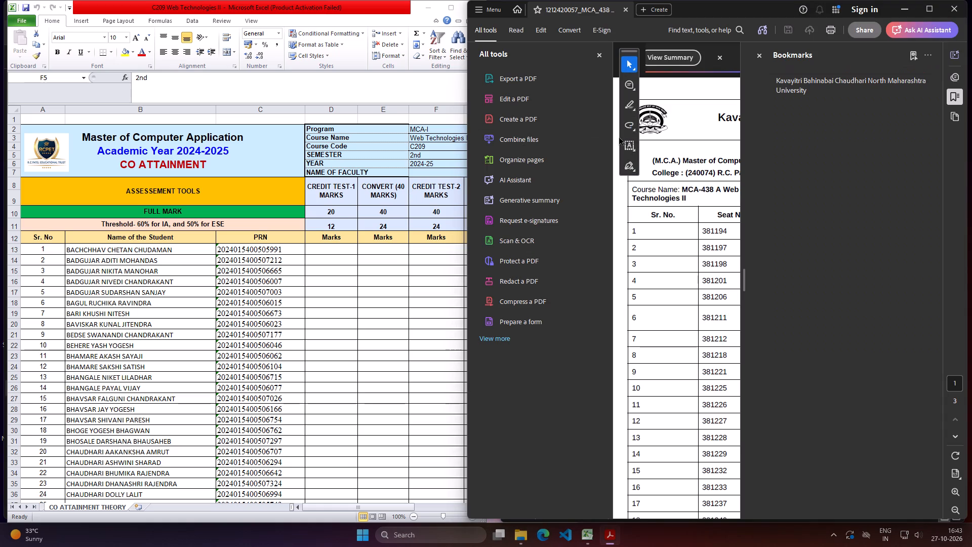
{"action": "left_click", "coordinate": [599, 59]}
{"action": "left_click", "coordinate": [723, 59]}
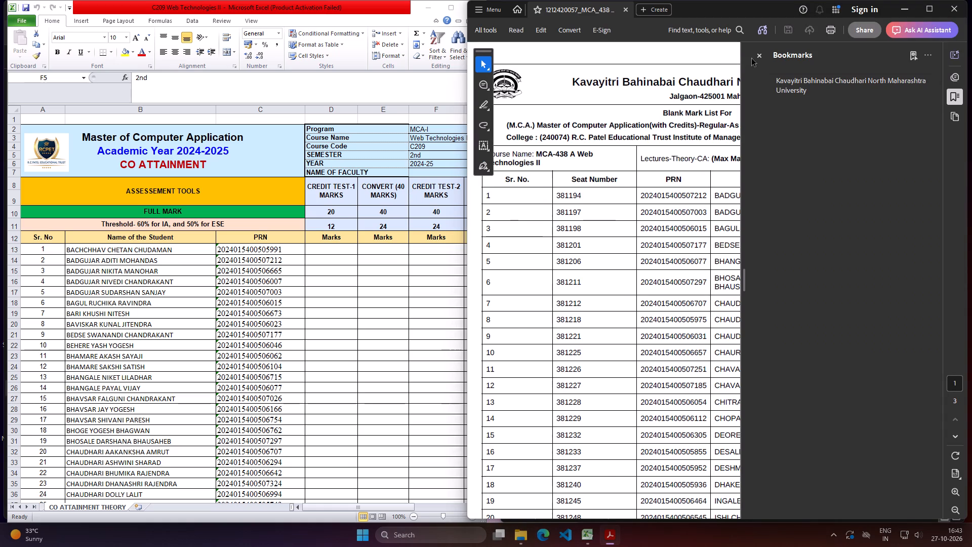
{"action": "left_click", "coordinate": [755, 55]}
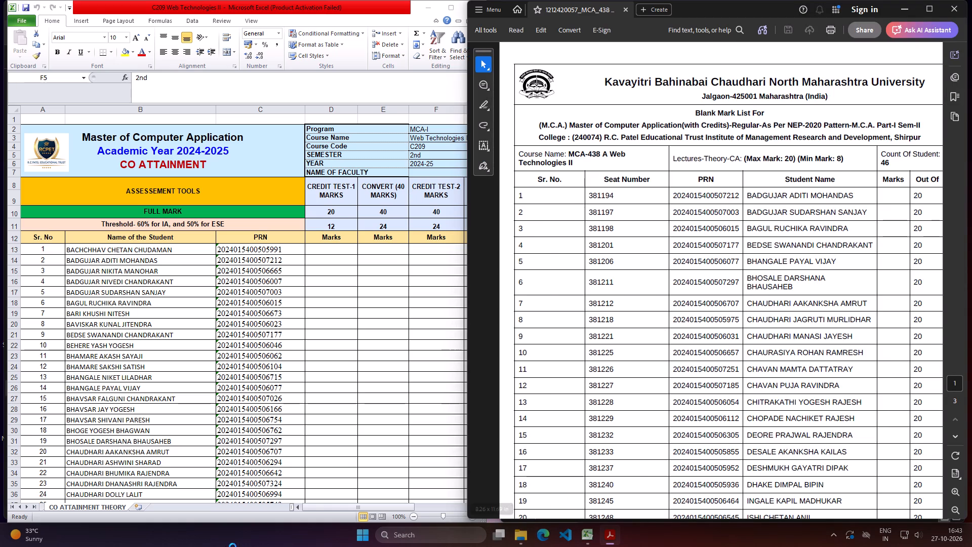
{"action": "left_click", "coordinate": [869, 498]}
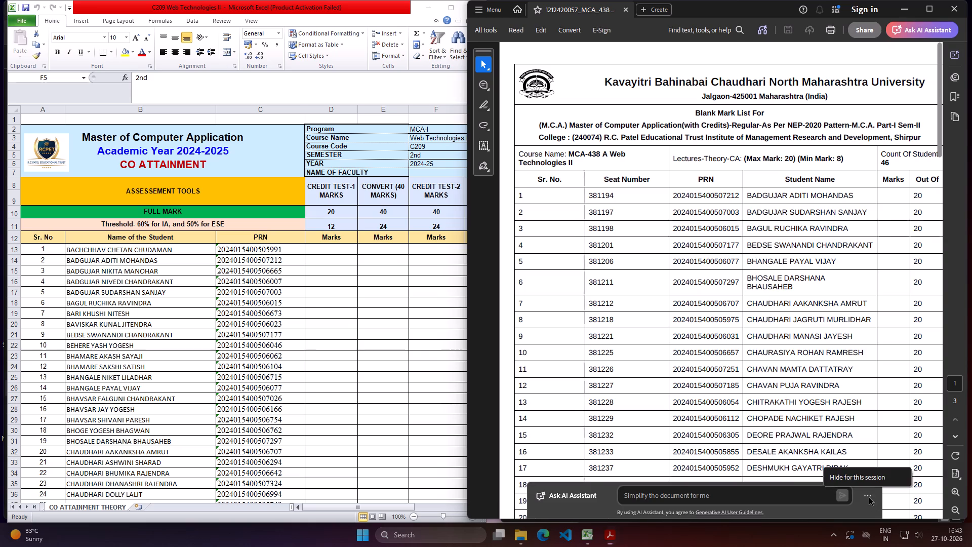
{"action": "left_click", "coordinate": [871, 477]}
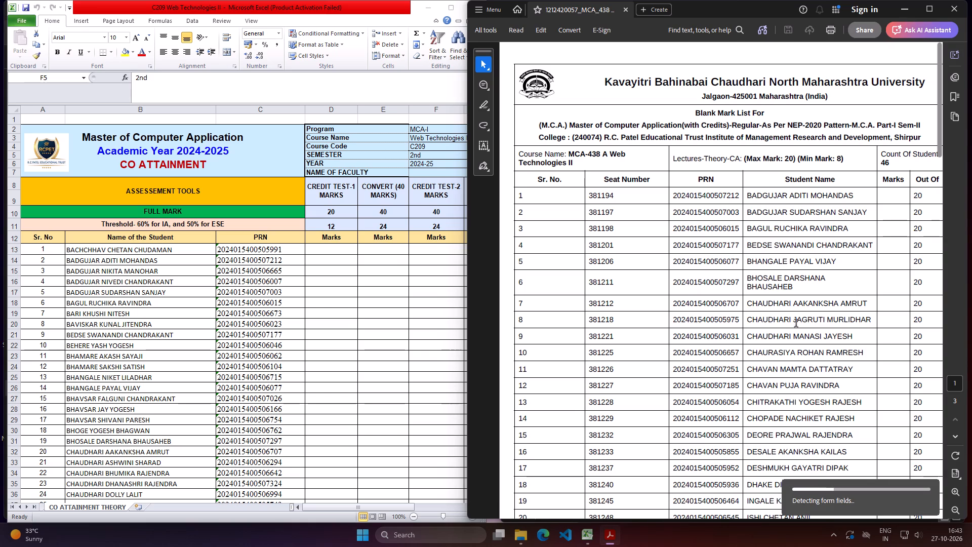
{"action": "scroll", "coordinate": [766, 240], "scroll_direction": "down", "scroll_amount": 1}
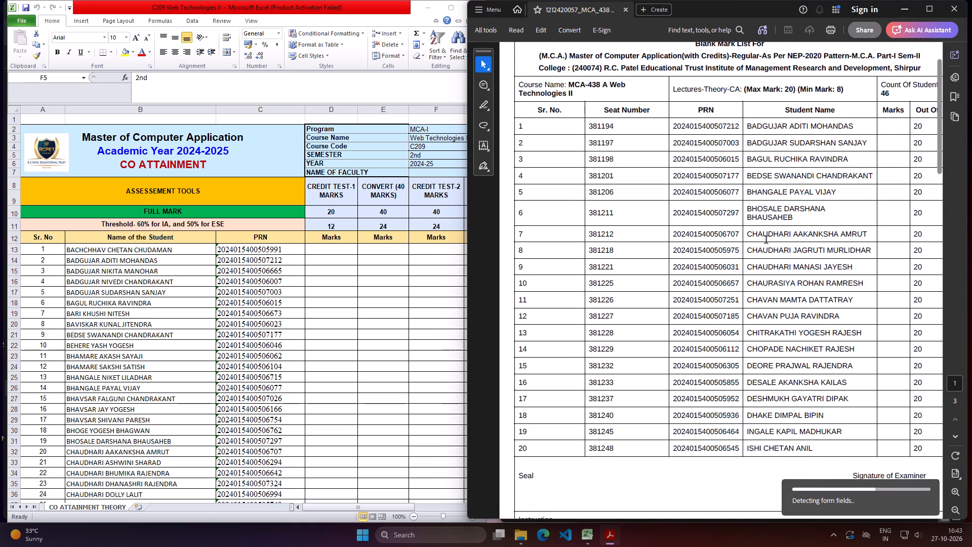
{"action": "scroll", "coordinate": [766, 240], "scroll_direction": "down", "scroll_amount": 1, "text": "ctrl"}
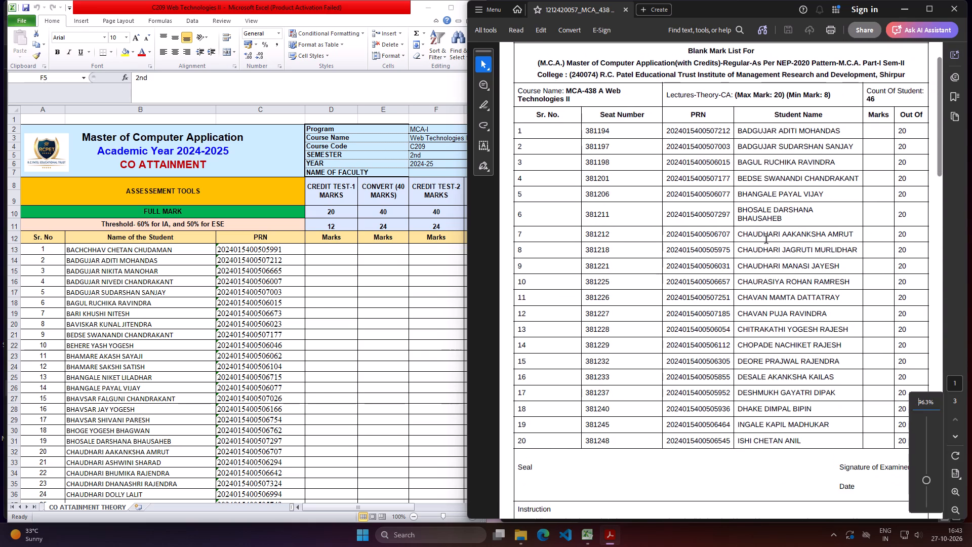
{"action": "scroll", "coordinate": [766, 240], "scroll_direction": "down", "scroll_amount": 1, "text": "ctrl"}
{"action": "scroll", "coordinate": [722, 222], "scroll_direction": "up", "scroll_amount": 1, "text": "ctrl"}
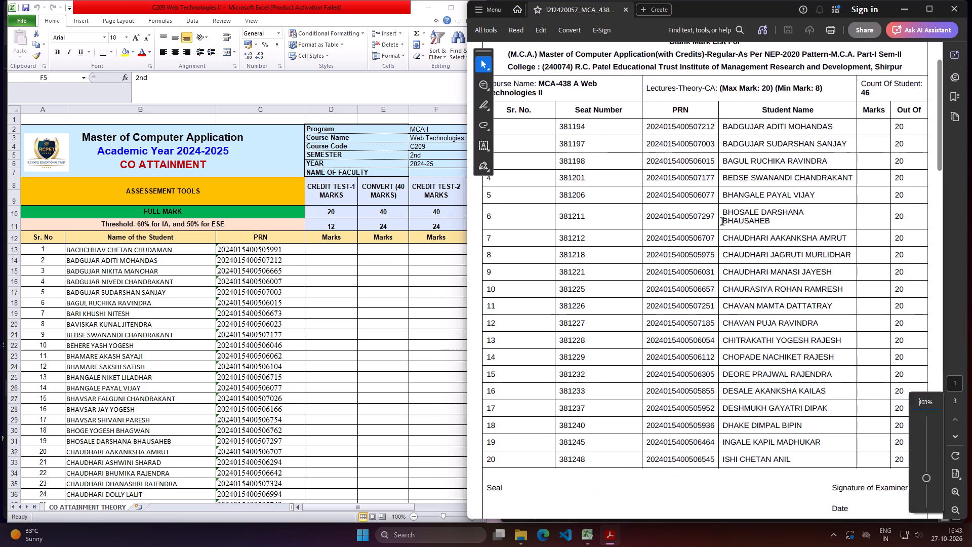
{"action": "scroll", "coordinate": [732, 211], "scroll_direction": "up", "scroll_amount": 5}
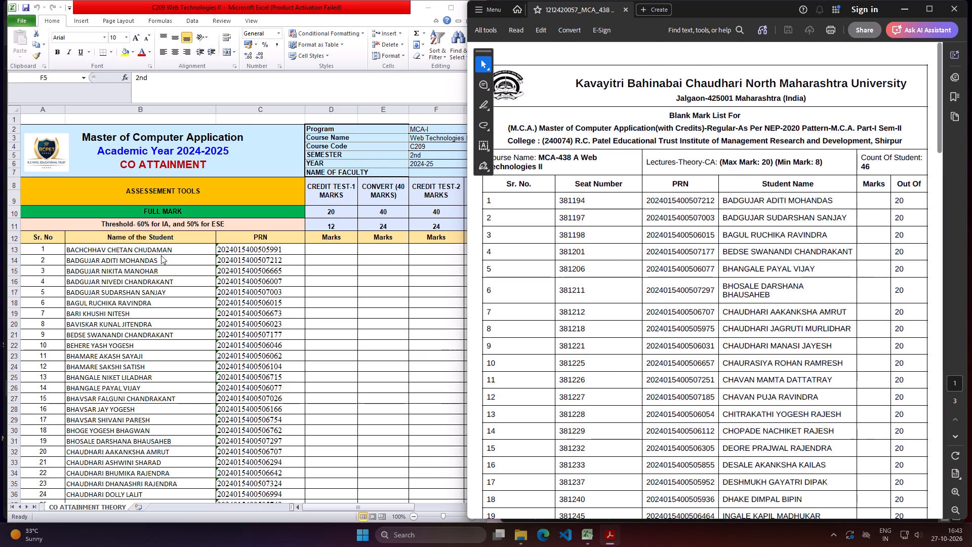
Clear the student entries missing from the Web Technologies II mark list in rows 13, 15–16 and 19–20 of the C209 sheet.
{"action": "left_click", "coordinate": [12, 248]}
{"action": "left_click", "coordinate": [13, 248]}
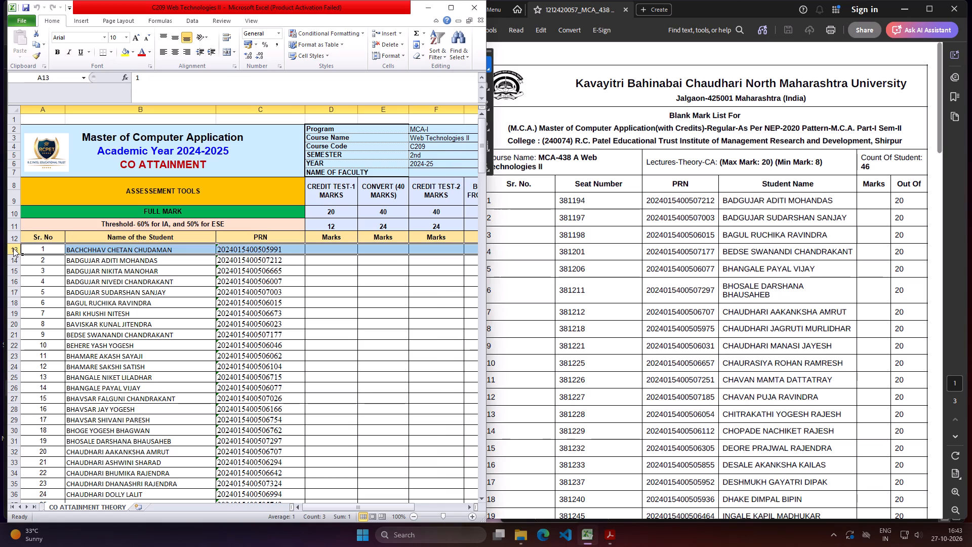
{"action": "key", "text": "Delete"}
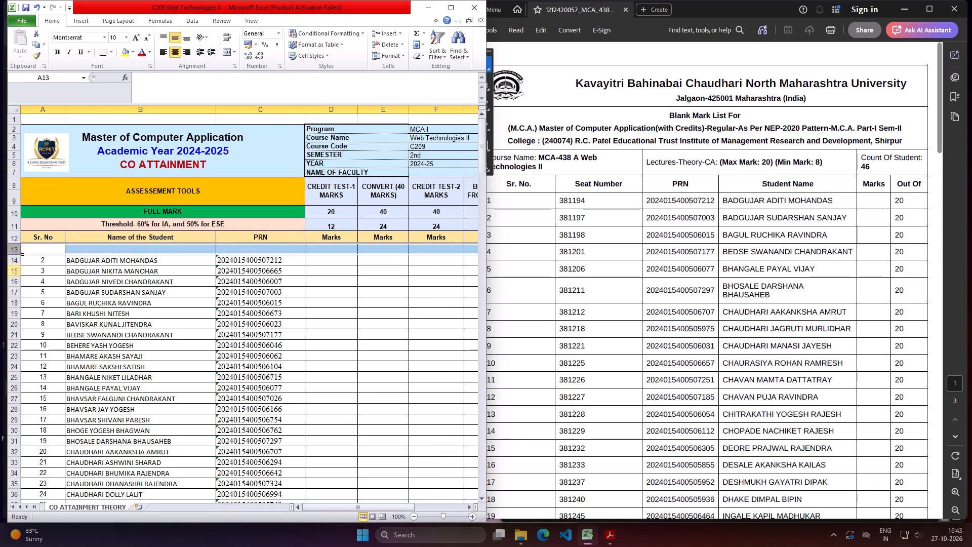
{"action": "left_click_drag", "start_coordinate": [15, 272], "coordinate": [15, 280]}
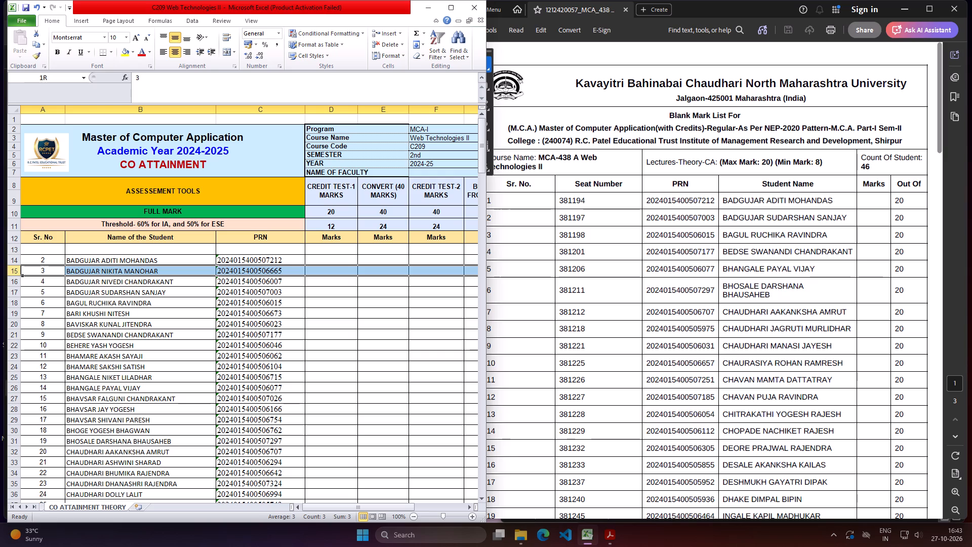
{"action": "left_click_drag", "start_coordinate": [15, 280], "coordinate": [15, 283]}
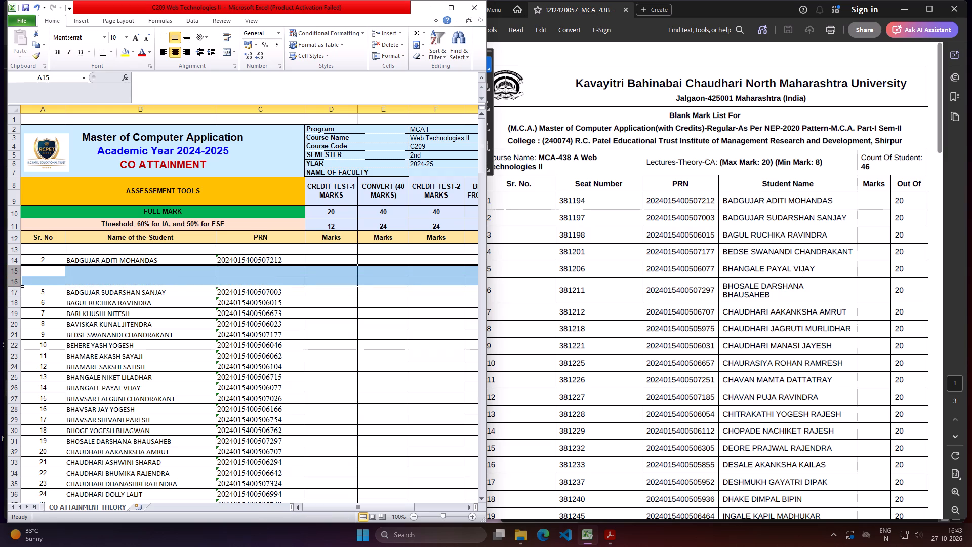
{"action": "left_click", "coordinate": [12, 305]}
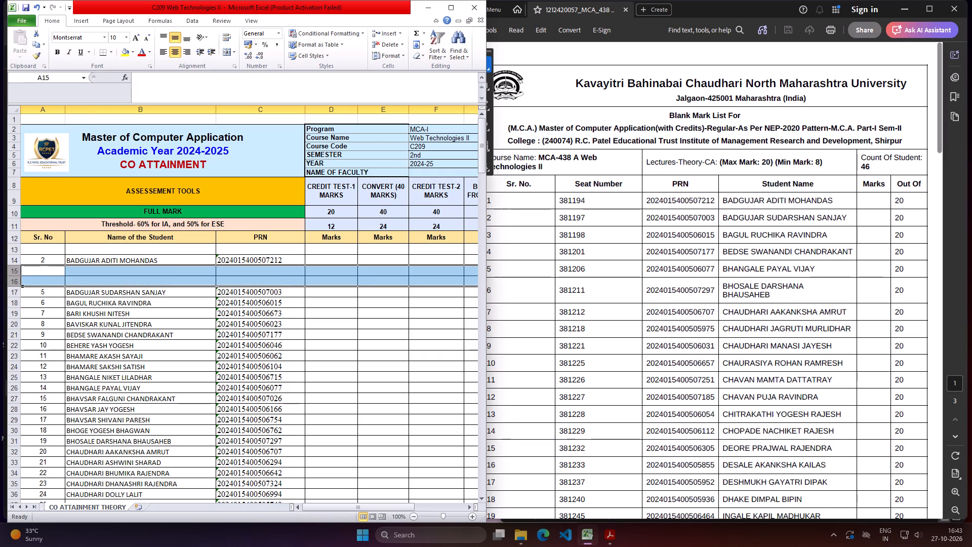
{"action": "left_click", "coordinate": [17, 305]}
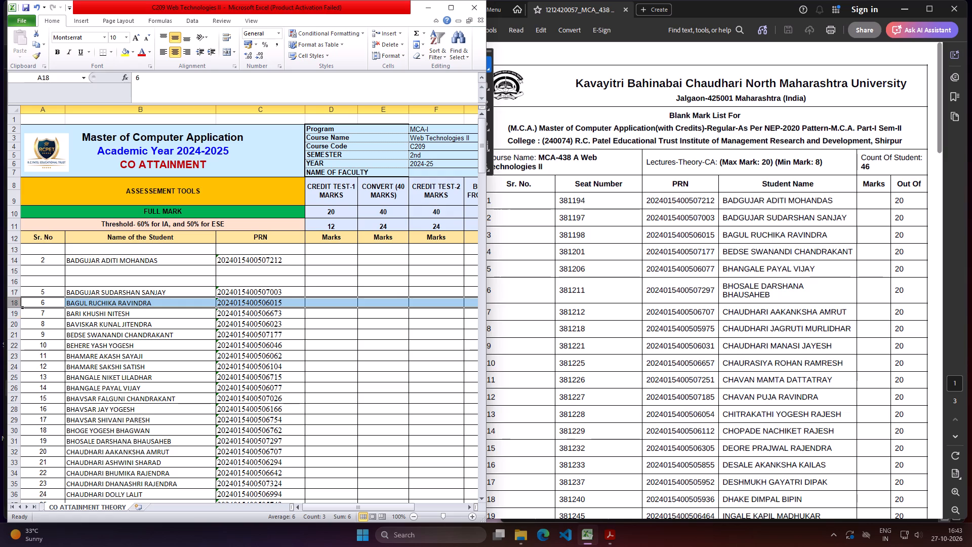
{"action": "left_click_drag", "start_coordinate": [17, 311], "coordinate": [16, 322]}
{"action": "key", "text": "Delete"}
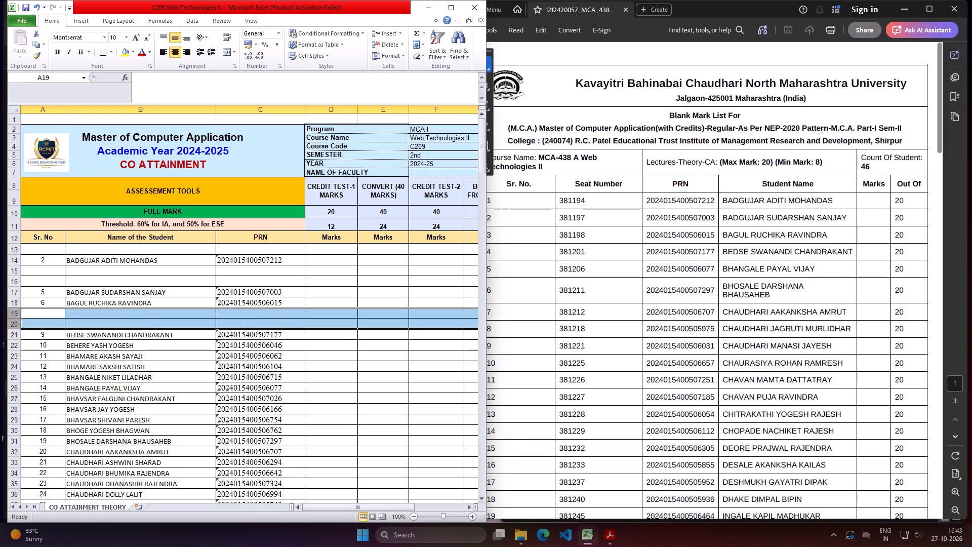
Clear the student entries missing from the mark list in rows 22–25 and 27–30 of the C209 sheet.
{"action": "left_click_drag", "start_coordinate": [17, 344], "coordinate": [20, 375]}
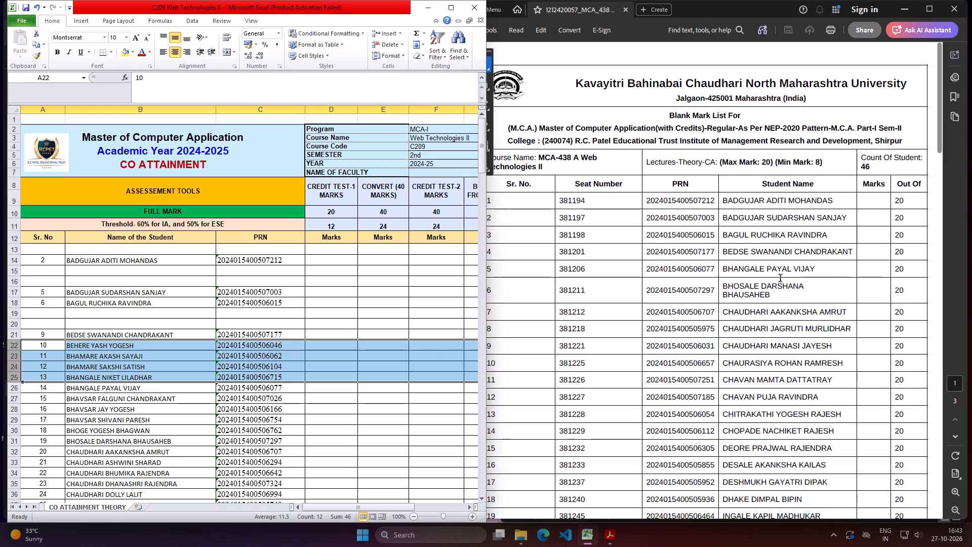
{"action": "key", "text": "Delete"}
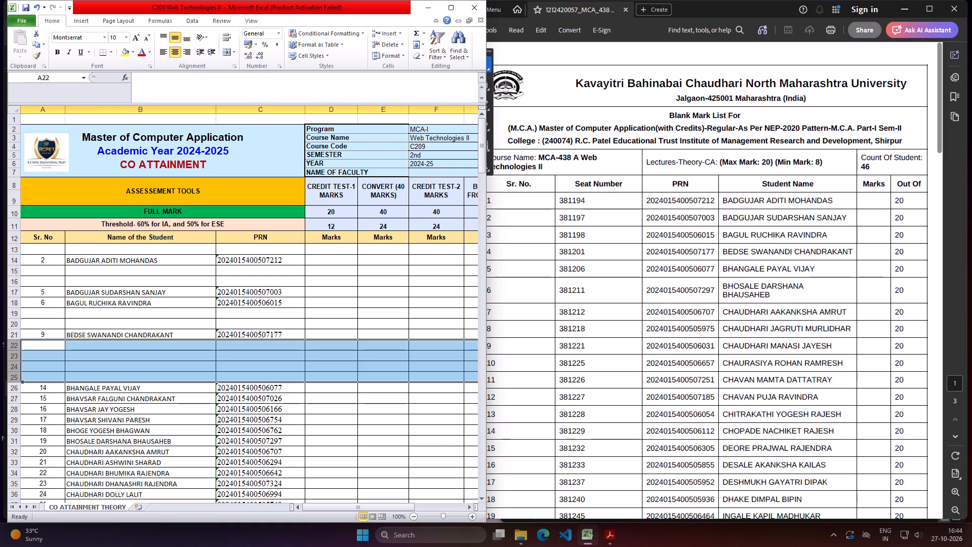
{"action": "left_click_drag", "start_coordinate": [14, 400], "coordinate": [13, 414]}
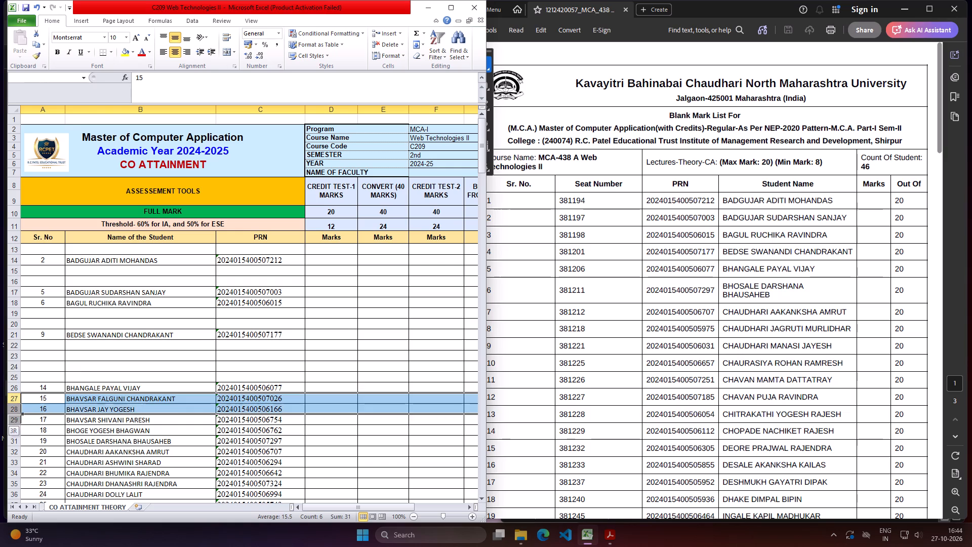
{"action": "left_click_drag", "start_coordinate": [13, 414], "coordinate": [13, 431]}
{"action": "key", "text": "Delete"}
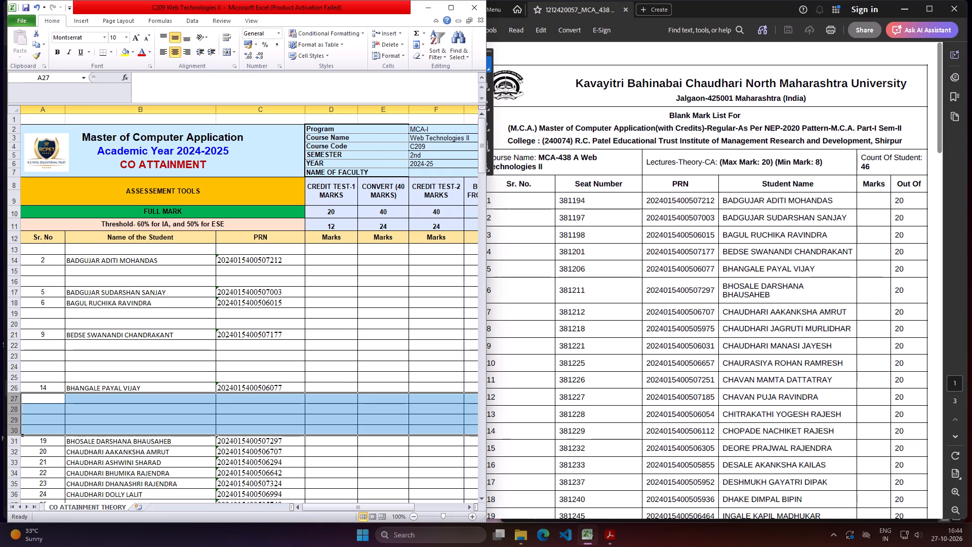
Clear the student entries missing from the mark list in rows 33–37, 39–40, 42–44 and 50–51 of the C209 sheet.
{"action": "scroll", "coordinate": [75, 422], "scroll_direction": "down", "scroll_amount": 3}
{"action": "scroll", "coordinate": [125, 357], "scroll_direction": "down", "scroll_amount": 2}
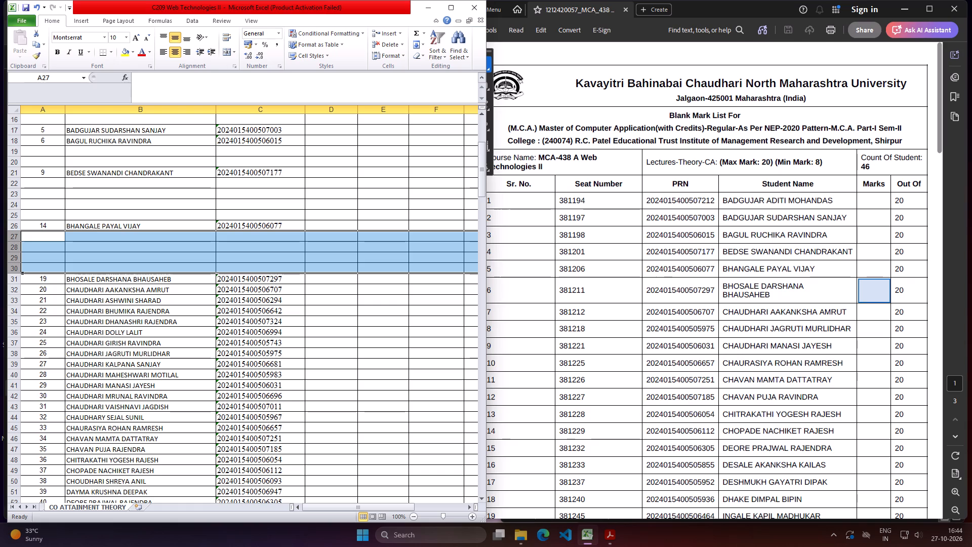
{"action": "left_click_drag", "start_coordinate": [13, 300], "coordinate": [12, 347]}
{"action": "key", "text": "Delete"}
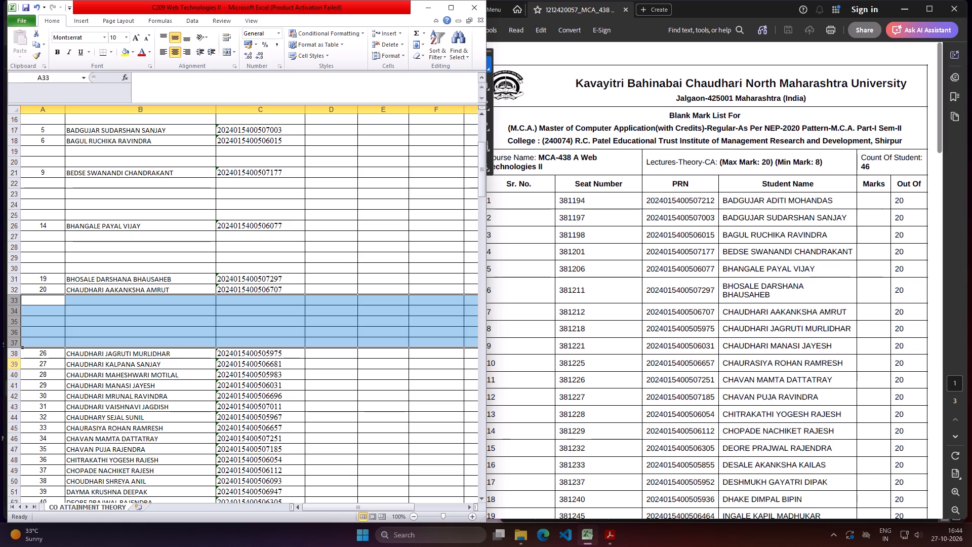
{"action": "left_click_drag", "start_coordinate": [14, 363], "coordinate": [14, 374]}
{"action": "key", "text": "Delete"}
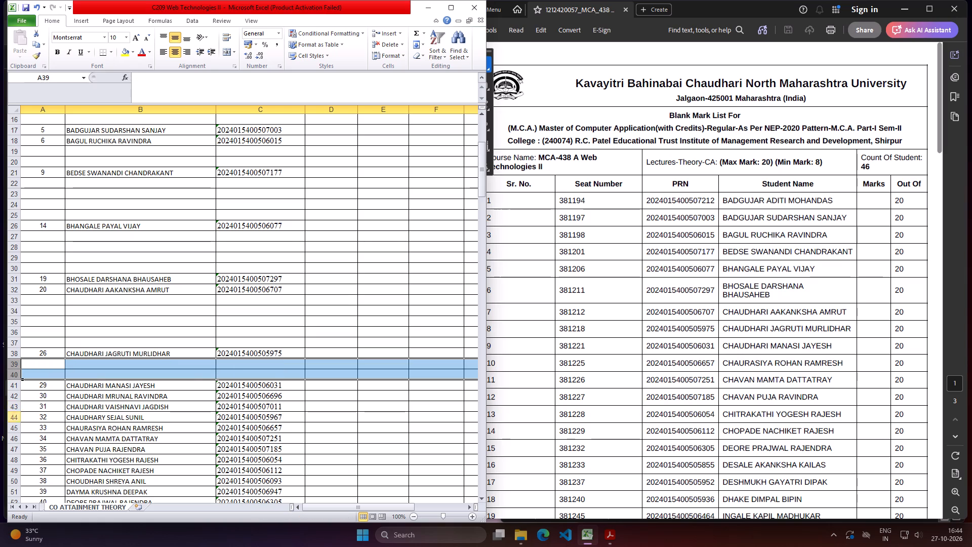
{"action": "left_click_drag", "start_coordinate": [16, 396], "coordinate": [16, 415]}
{"action": "key", "text": "Delete"}
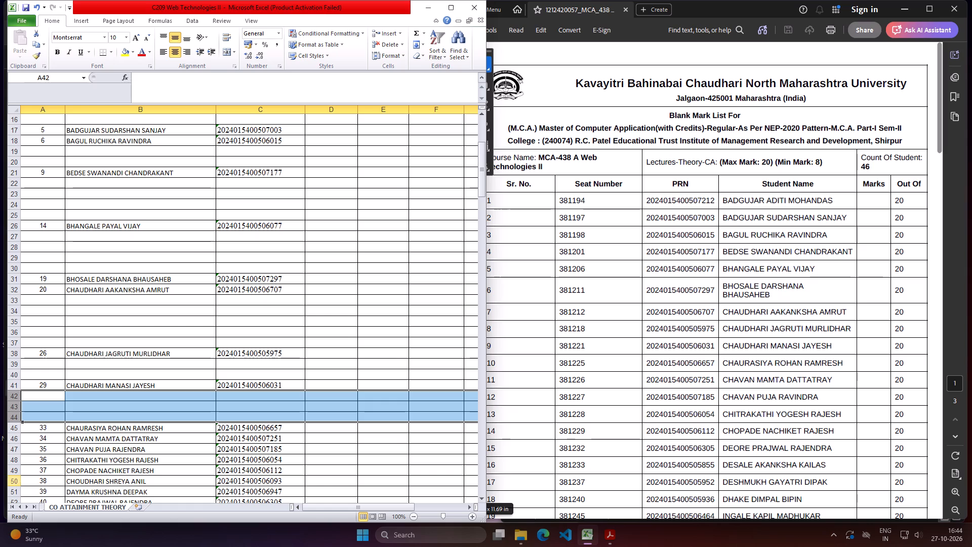
{"action": "left_click_drag", "start_coordinate": [17, 481], "coordinate": [21, 447]}
{"action": "key", "text": "Delete"}
Clear the student entries missing from the mark list in rows 54–56 of the C209 sheet.
{"action": "scroll", "coordinate": [233, 374], "scroll_direction": "down", "scroll_amount": 3}
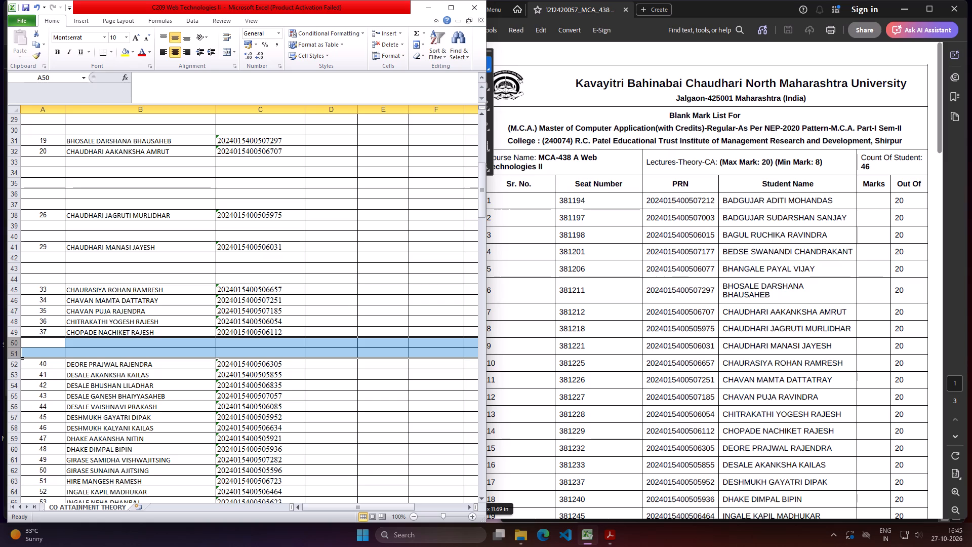
{"action": "left_click_drag", "start_coordinate": [17, 384], "coordinate": [16, 388]}
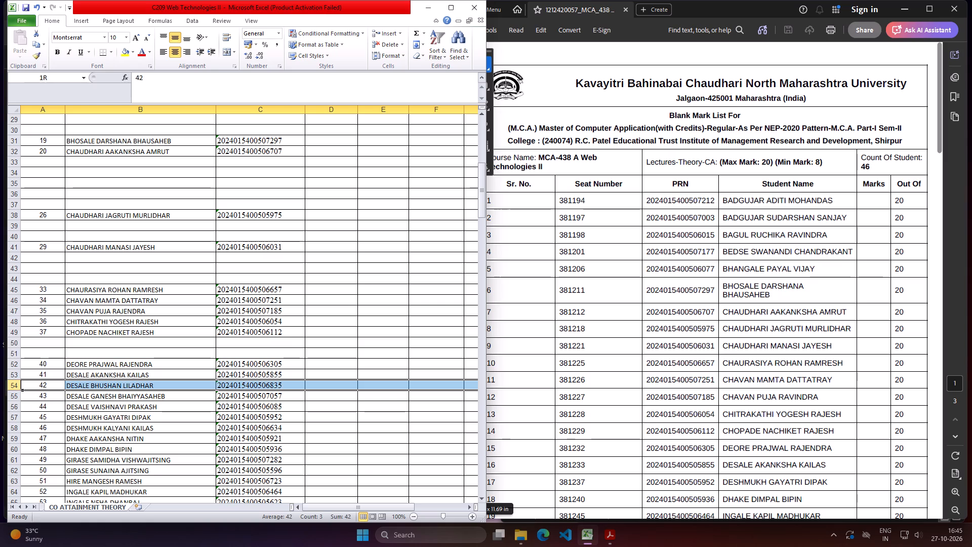
{"action": "left_click_drag", "start_coordinate": [16, 388], "coordinate": [18, 410]}
{"action": "key", "text": "Delete"}
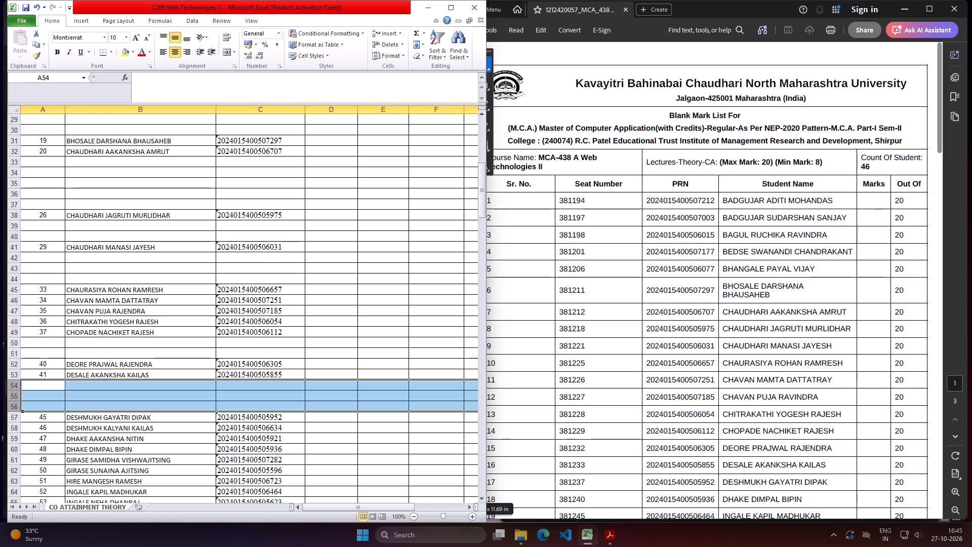
Clear the student entries missing from the mark list in rows 58–59, 61–63 and 65–66 of the C209 sheet.
{"action": "left_click_drag", "start_coordinate": [13, 428], "coordinate": [10, 486]}
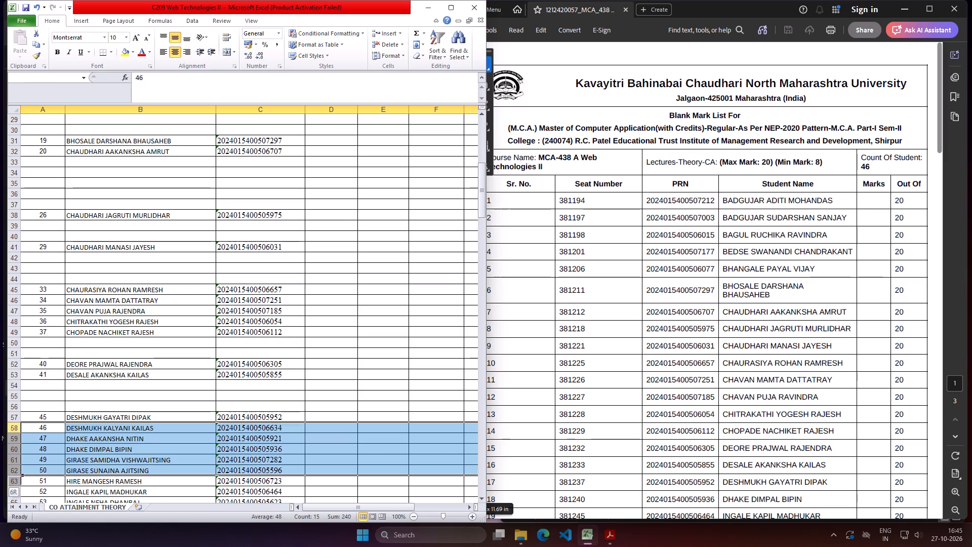
{"action": "left_click_drag", "start_coordinate": [10, 486], "coordinate": [14, 473]}
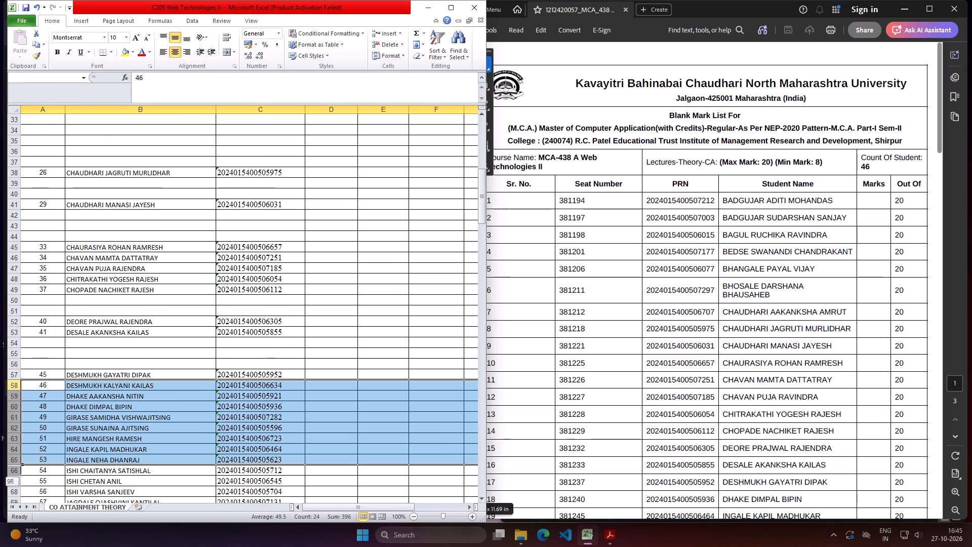
{"action": "left_click_drag", "start_coordinate": [14, 473], "coordinate": [19, 400]}
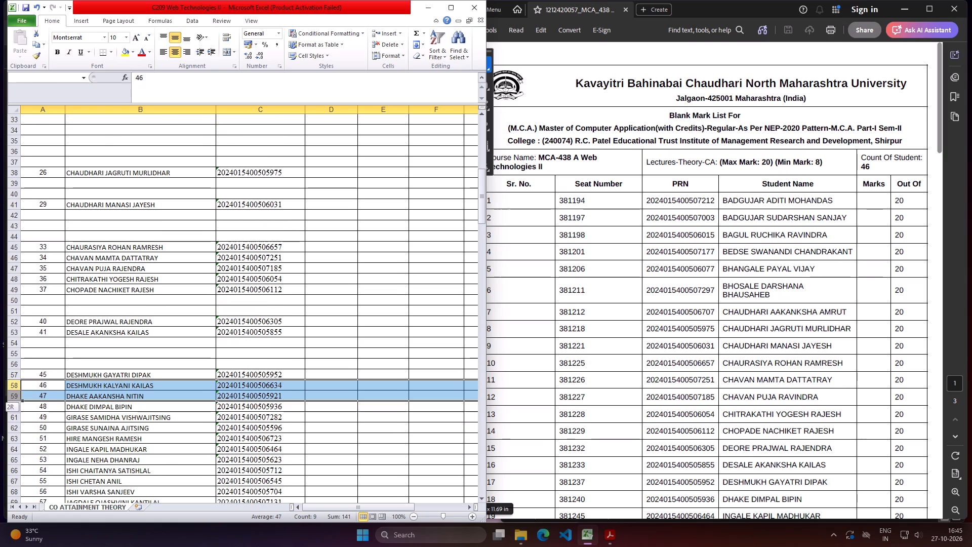
{"action": "left_click_drag", "start_coordinate": [19, 400], "coordinate": [19, 399]}
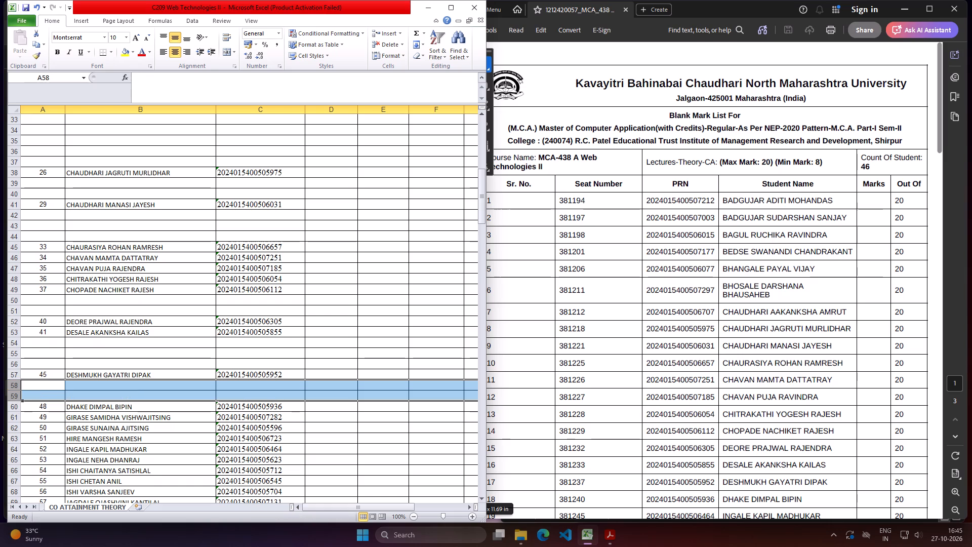
{"action": "scroll", "coordinate": [775, 485], "scroll_direction": "down", "scroll_amount": 1}
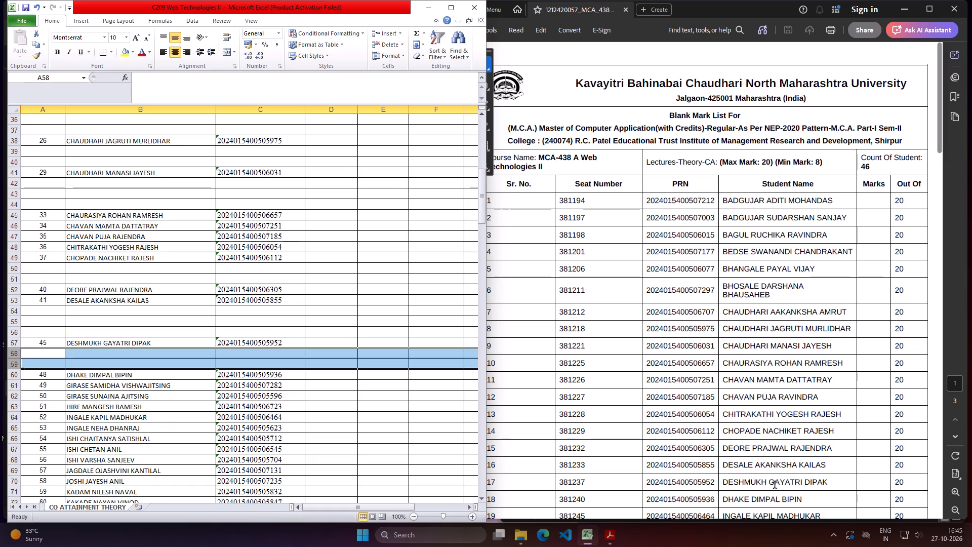
{"action": "scroll", "coordinate": [384, 408], "scroll_direction": "down", "scroll_amount": 2}
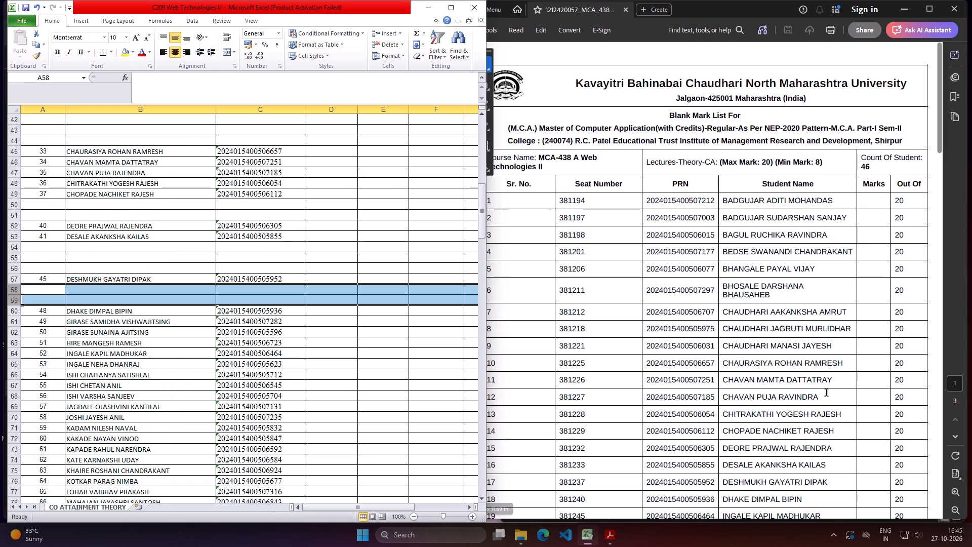
{"action": "left_click_drag", "start_coordinate": [940, 128], "coordinate": [938, 161]}
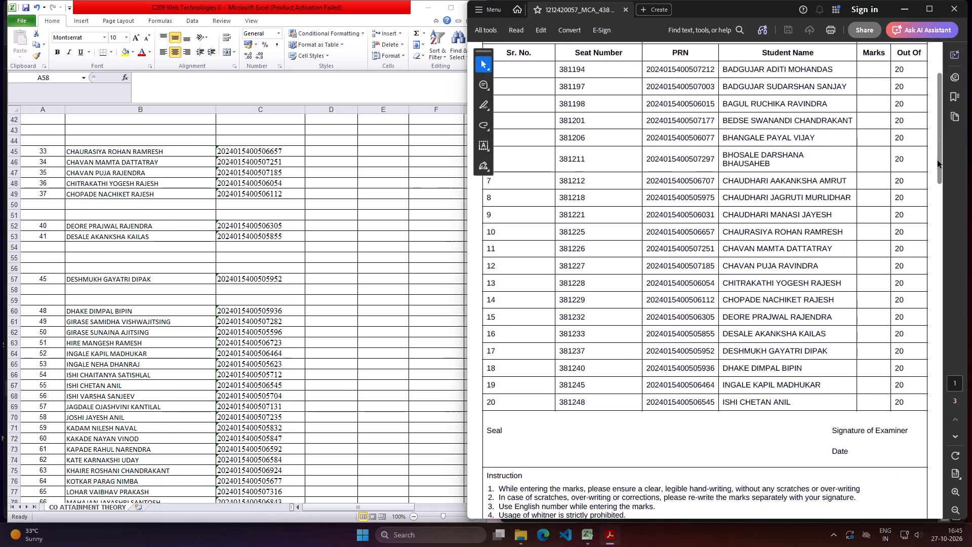
{"action": "left_click_drag", "start_coordinate": [938, 161], "coordinate": [938, 170]}
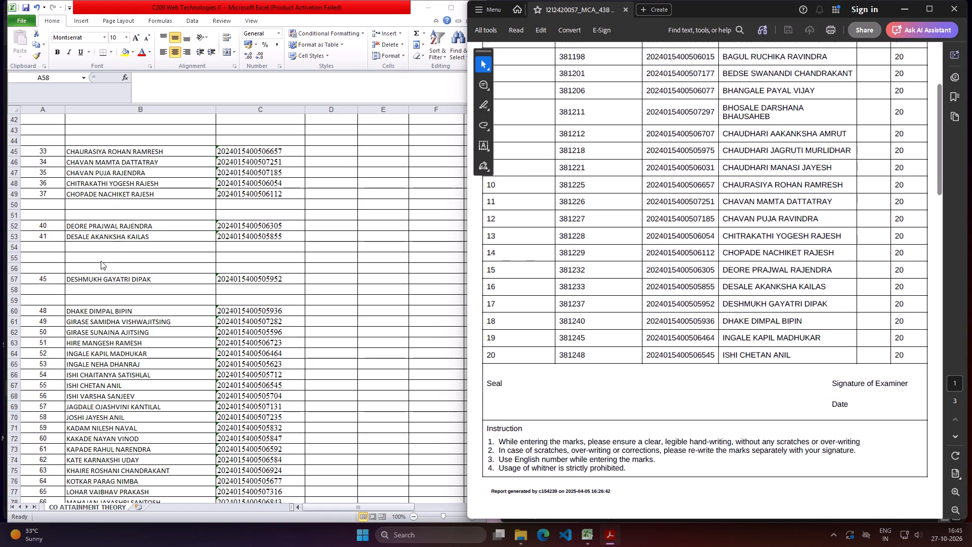
{"action": "left_click", "coordinate": [11, 321]}
{"action": "left_click", "coordinate": [11, 321]}
{"action": "left_click_drag", "start_coordinate": [11, 321], "coordinate": [13, 345]}
{"action": "key", "text": "Delete"}
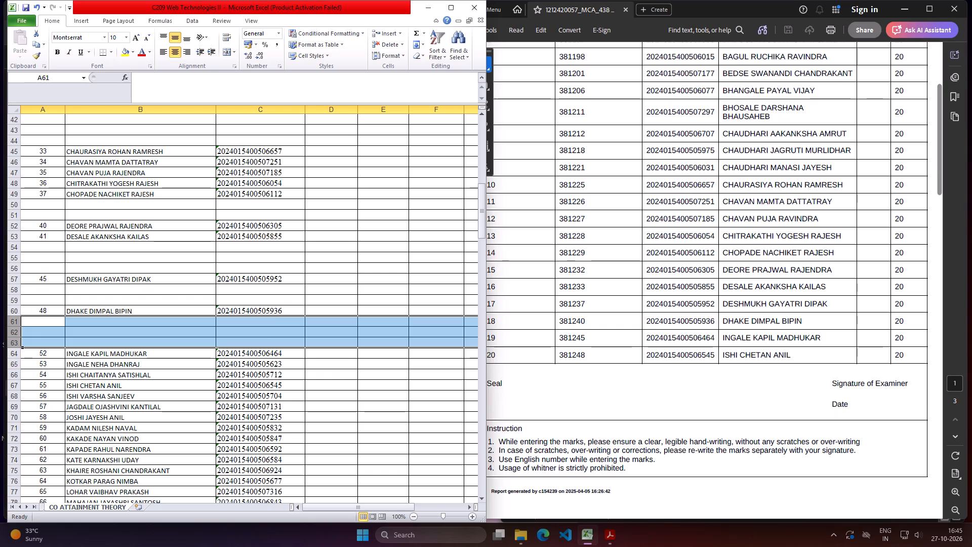
{"action": "left_click_drag", "start_coordinate": [14, 365], "coordinate": [15, 371]}
{"action": "key", "text": "Delete"}
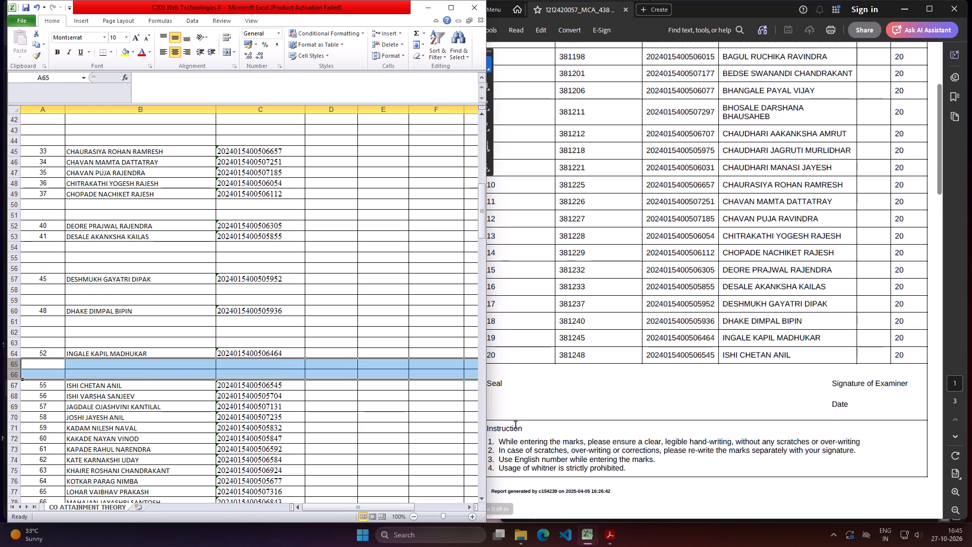
Clear the student entries missing from the mark list in rows 68–69 and 71–77 of the C209 sheet.
{"action": "left_click_drag", "start_coordinate": [941, 185], "coordinate": [936, 241]}
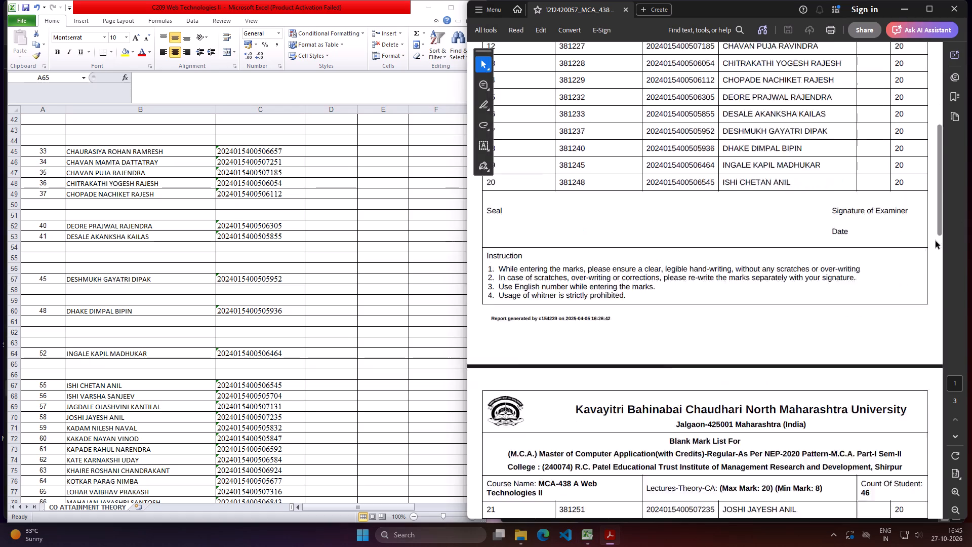
{"action": "left_click_drag", "start_coordinate": [936, 241], "coordinate": [933, 302]}
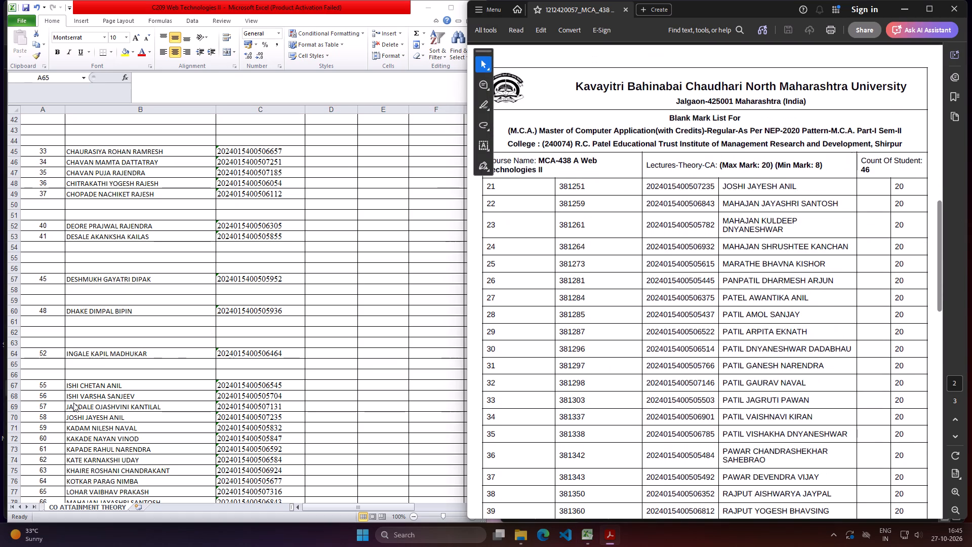
{"action": "left_click_drag", "start_coordinate": [16, 396], "coordinate": [14, 407]}
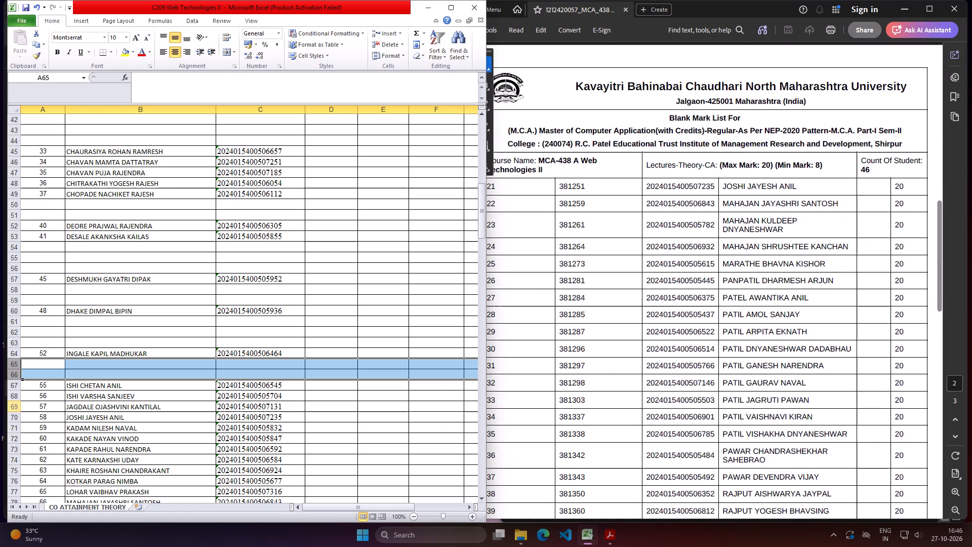
{"action": "left_click_drag", "start_coordinate": [15, 397], "coordinate": [14, 410]}
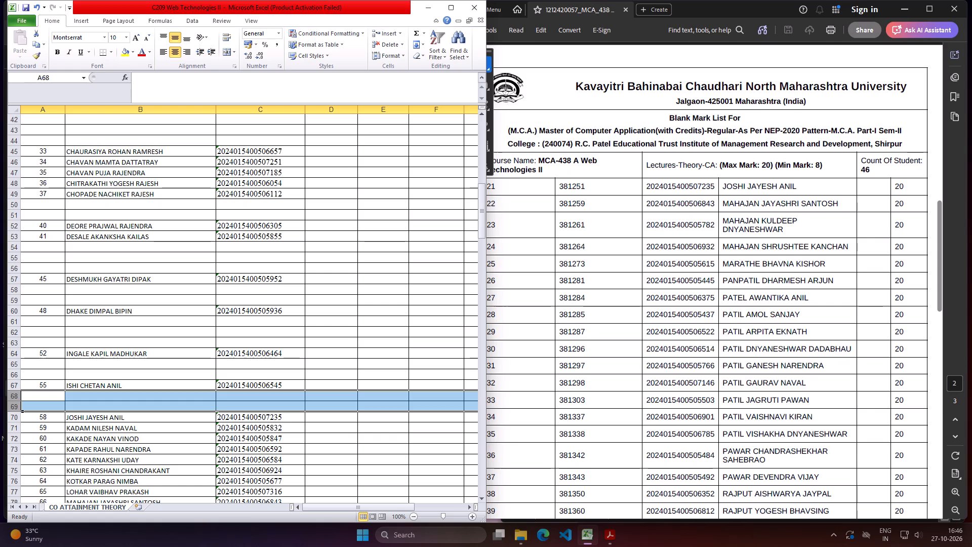
{"action": "left_click_drag", "start_coordinate": [16, 428], "coordinate": [15, 459]}
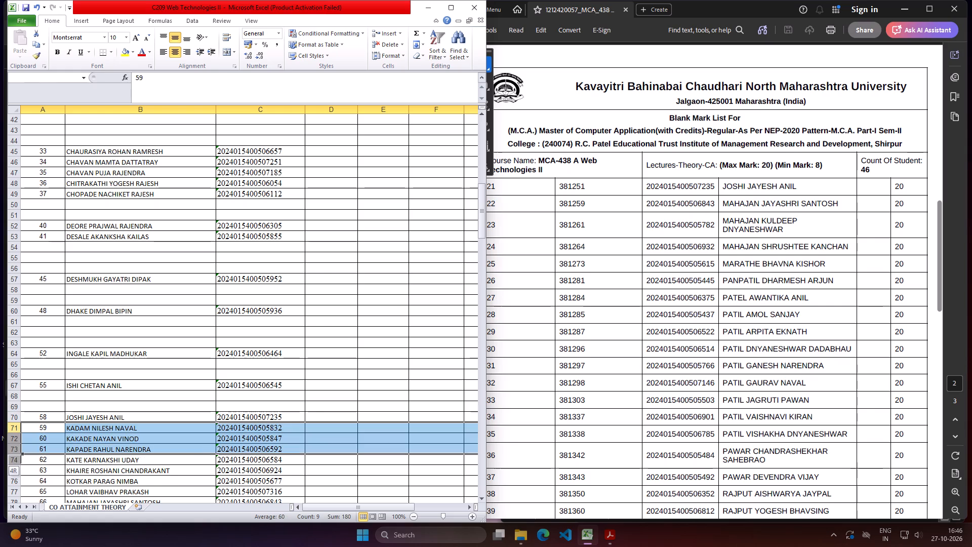
{"action": "left_click_drag", "start_coordinate": [15, 459], "coordinate": [13, 513]}
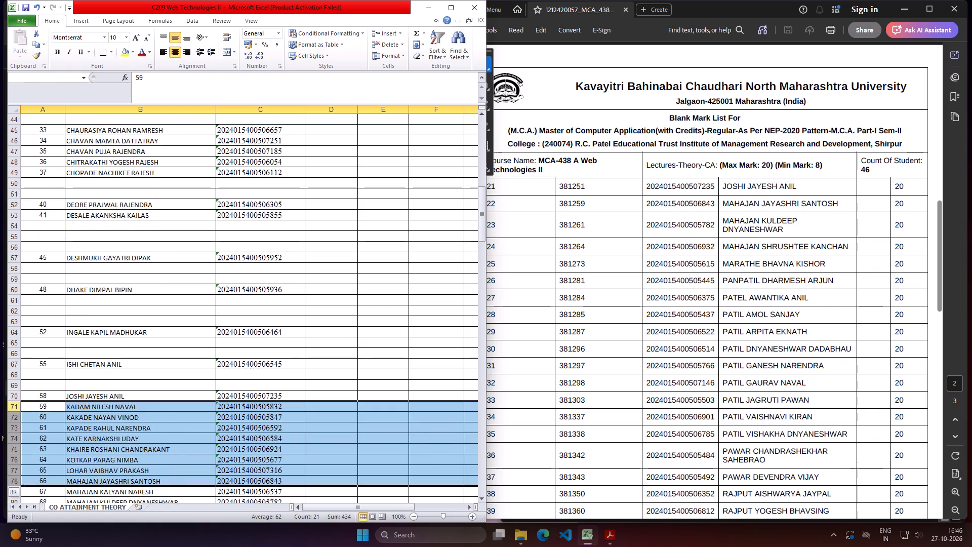
{"action": "left_click_drag", "start_coordinate": [13, 513], "coordinate": [16, 401]}
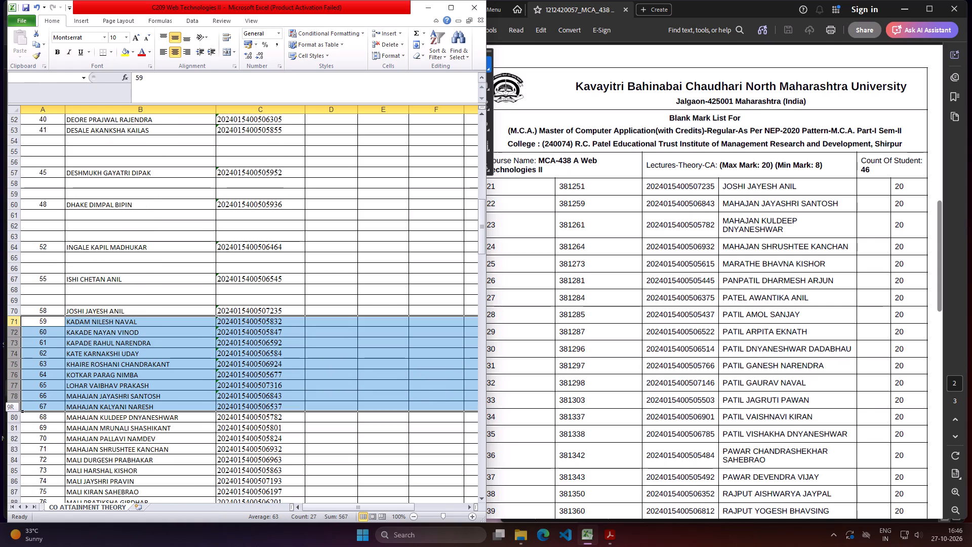
{"action": "left_click_drag", "start_coordinate": [16, 401], "coordinate": [17, 392]}
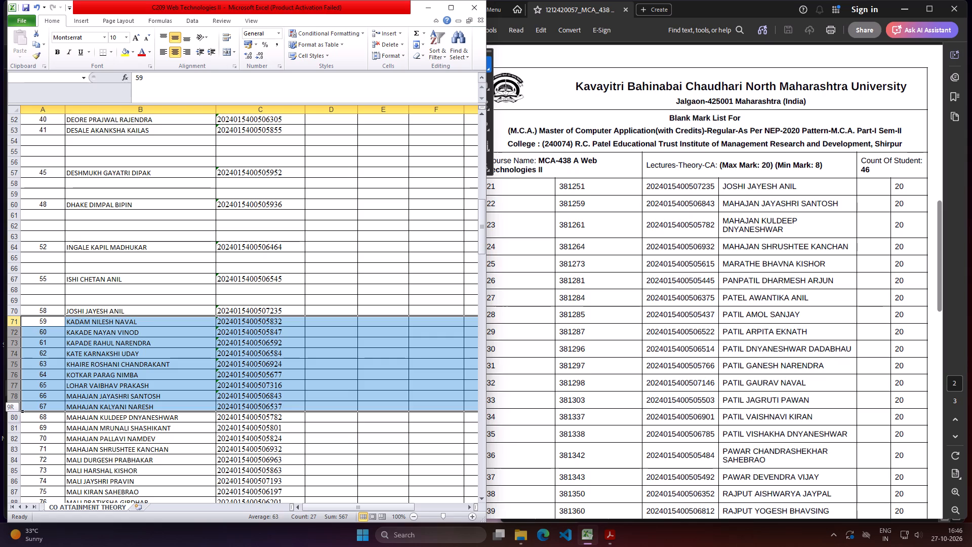
{"action": "left_click_drag", "start_coordinate": [17, 392], "coordinate": [17, 387]}
{"action": "key", "text": "Delete"}
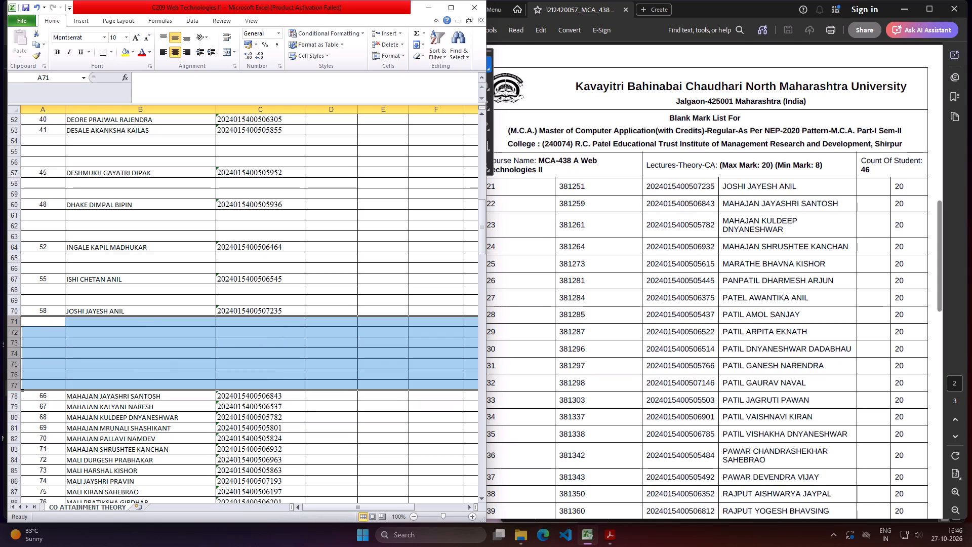
Clear the student entries missing from the mark list in rows 79 and 81–82 of the C209 sheet.
{"action": "left_click", "coordinate": [17, 409]}
{"action": "key", "text": "Delete"}
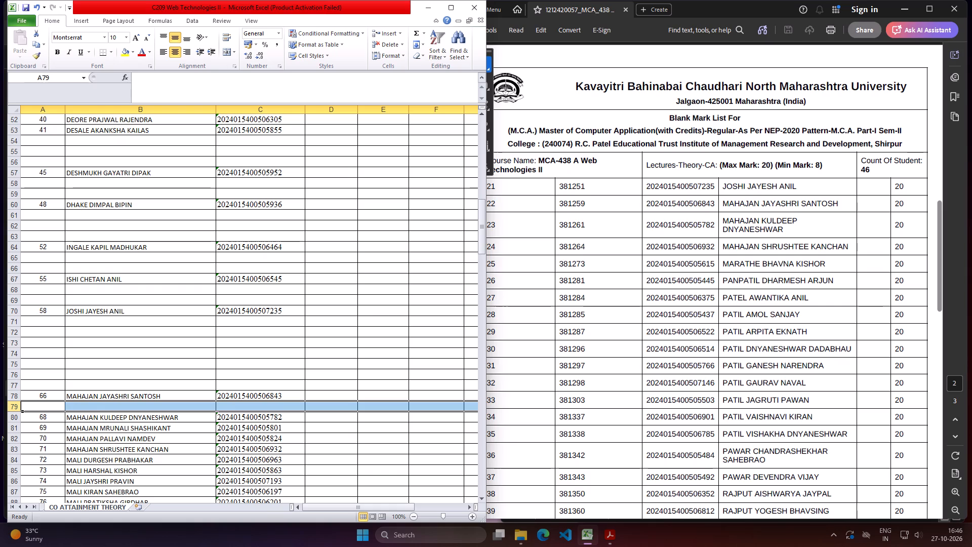
{"action": "left_click", "coordinate": [15, 431]}
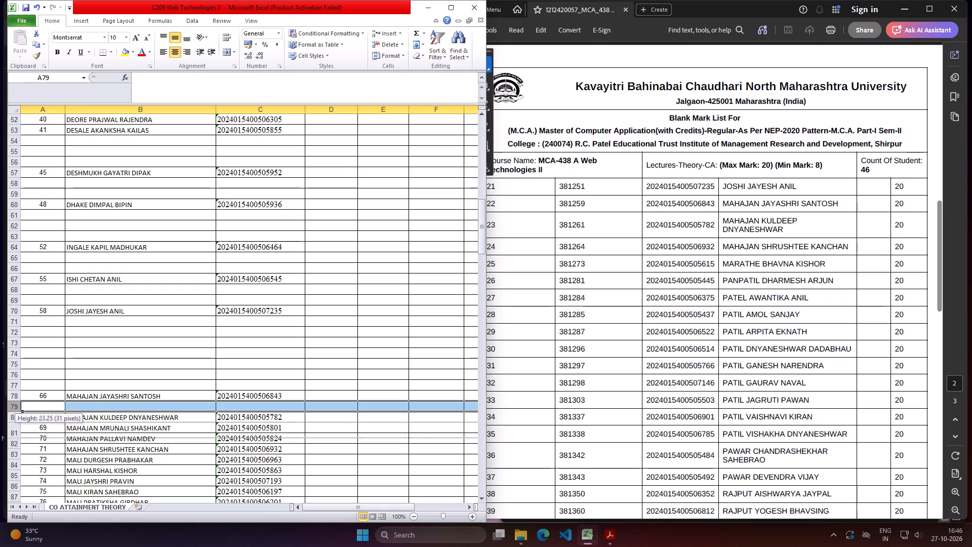
{"action": "left_click_drag", "start_coordinate": [18, 428], "coordinate": [17, 445]}
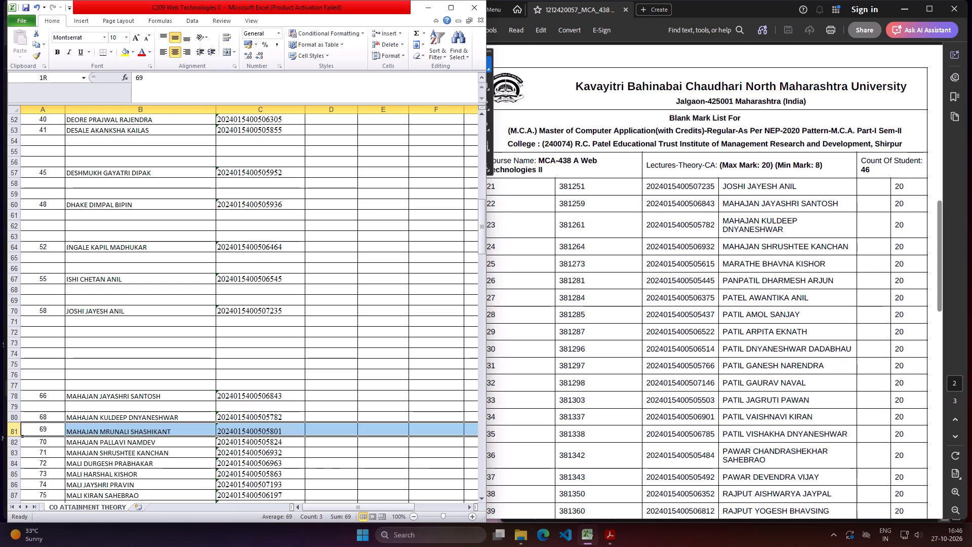
{"action": "left_click_drag", "start_coordinate": [17, 445], "coordinate": [21, 442]}
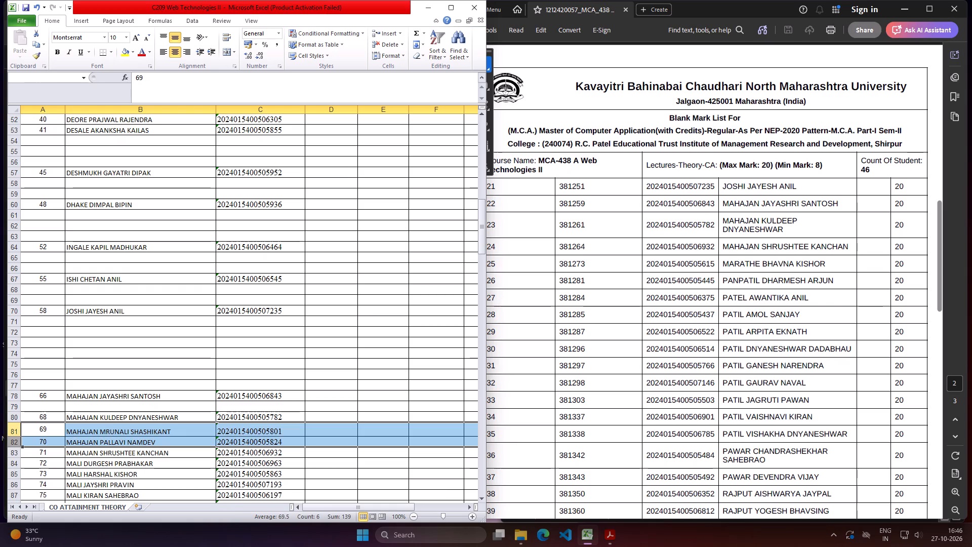
{"action": "key", "text": "Delete"}
Select the block of student entries missing from the mark list, starting at row 84 of the C209 sheet.
{"action": "scroll", "coordinate": [90, 457], "scroll_direction": "down", "scroll_amount": 3}
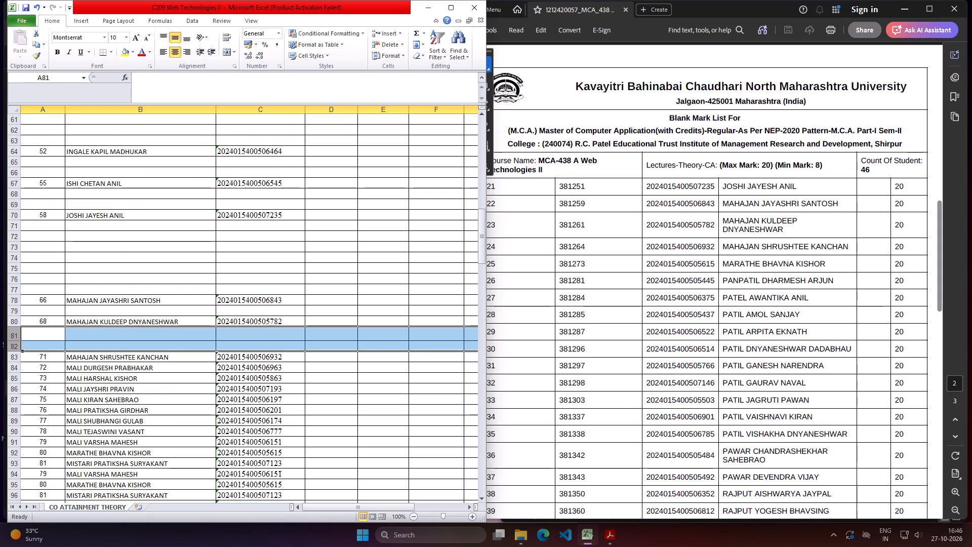
{"action": "left_click", "coordinate": [14, 369]}
{"action": "left_click_drag", "start_coordinate": [14, 369], "coordinate": [12, 386]}
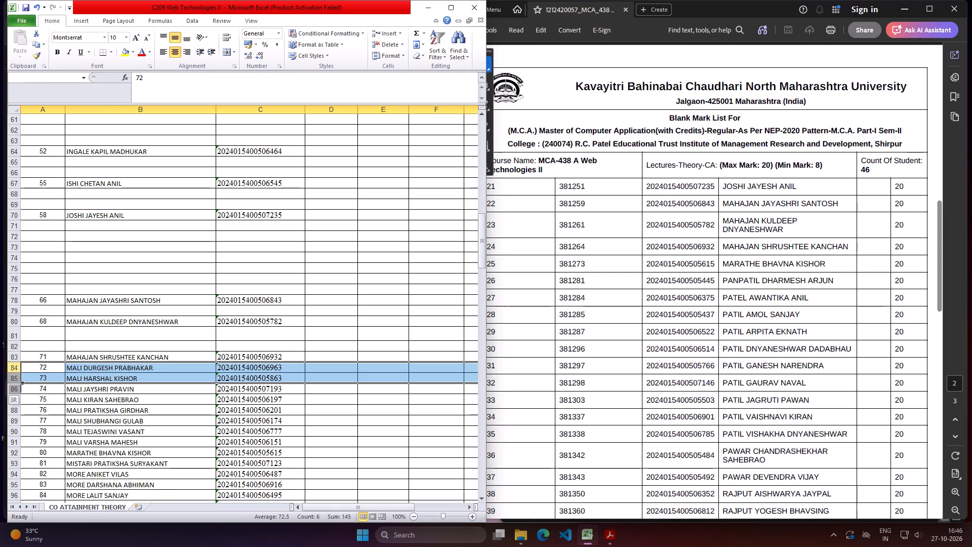
{"action": "left_click_drag", "start_coordinate": [12, 386], "coordinate": [12, 419]}
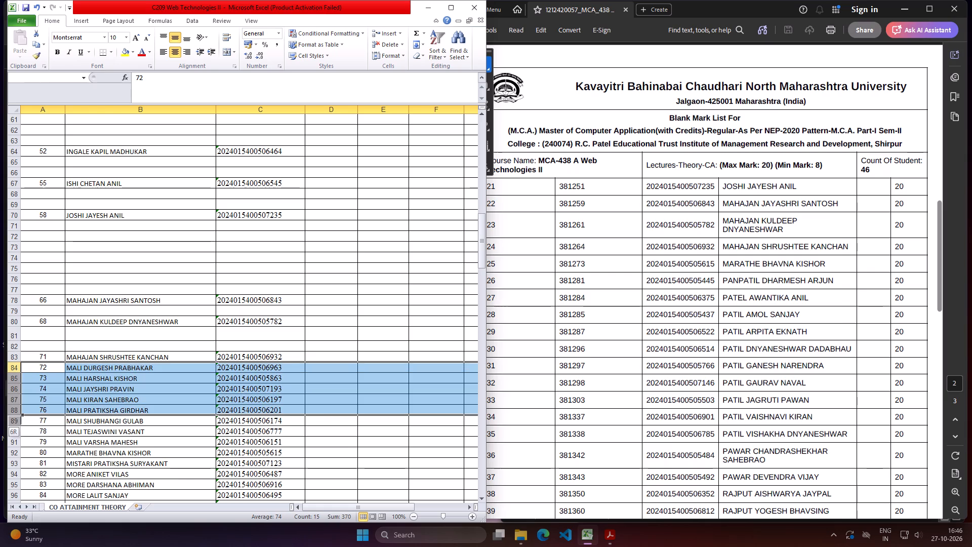
{"action": "left_click_drag", "start_coordinate": [12, 419], "coordinate": [19, 373]}
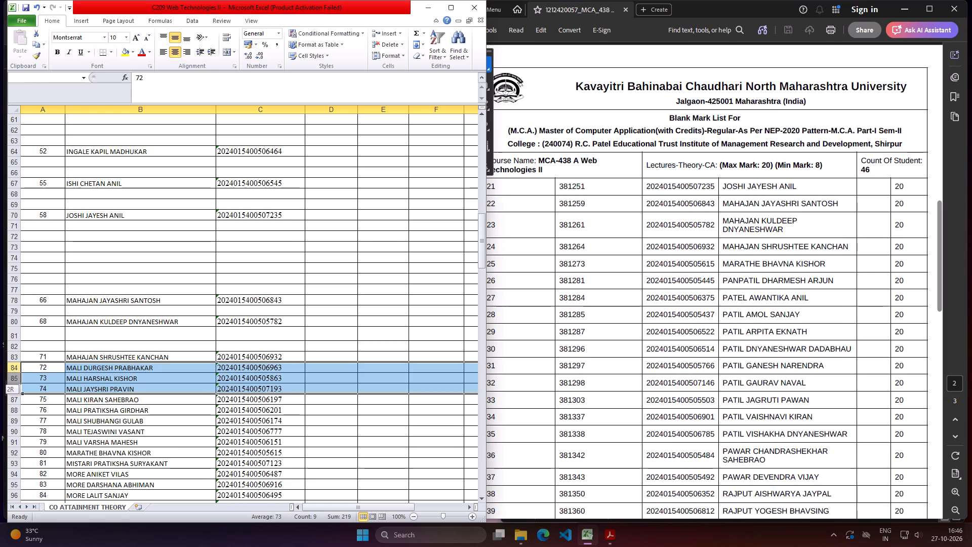
{"action": "left_click_drag", "start_coordinate": [19, 373], "coordinate": [20, 368]}
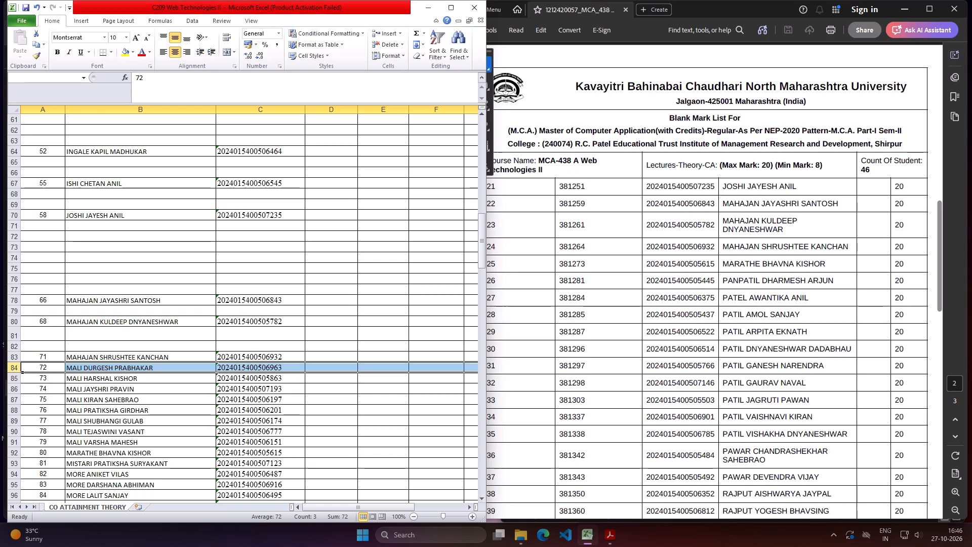
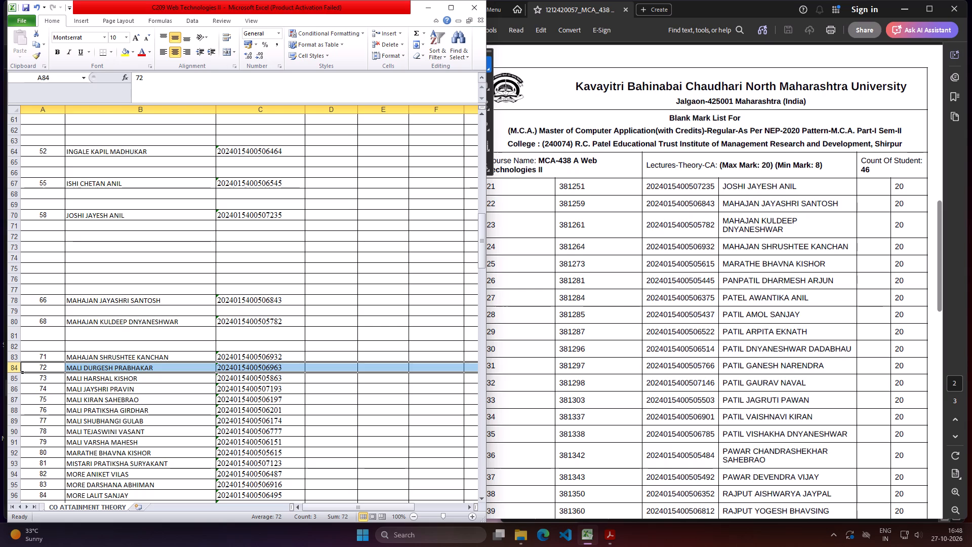
Clear the student entries missing from the mark list in rows 84–91 of the C209 sheet.
{"action": "left_click_drag", "start_coordinate": [15, 368], "coordinate": [16, 442]}
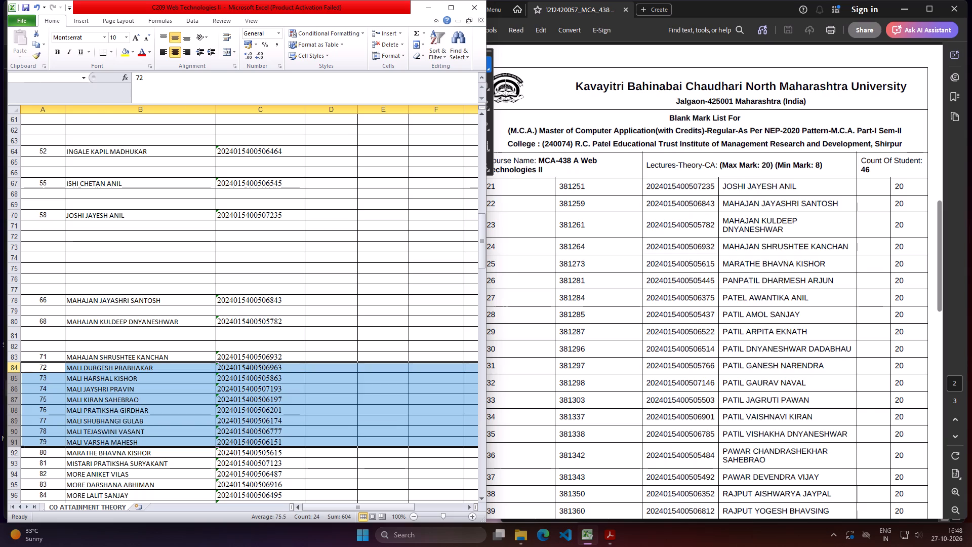
{"action": "key", "text": "Delete"}
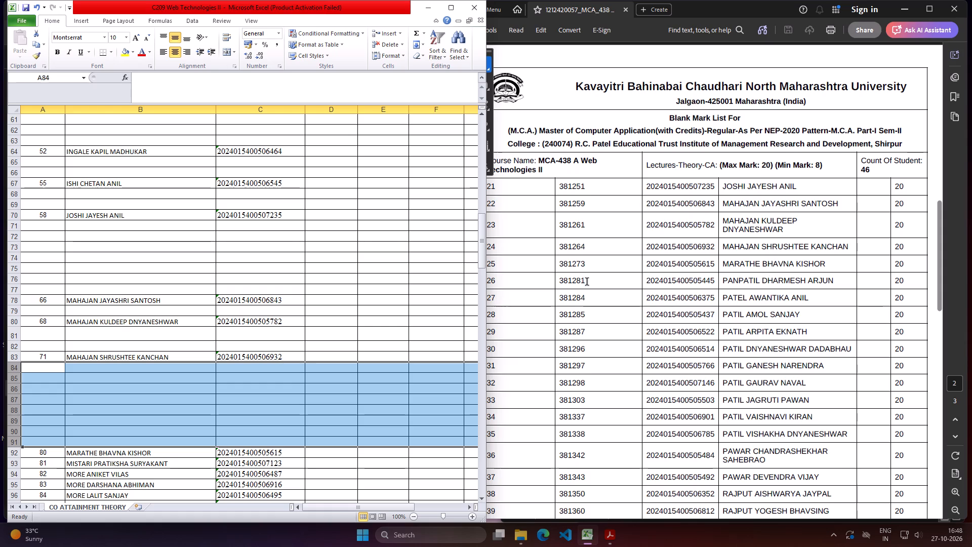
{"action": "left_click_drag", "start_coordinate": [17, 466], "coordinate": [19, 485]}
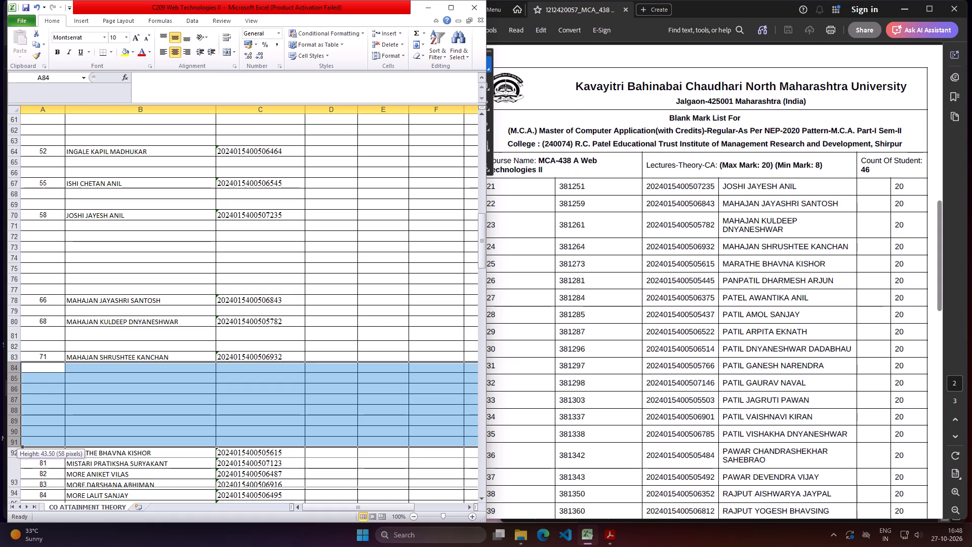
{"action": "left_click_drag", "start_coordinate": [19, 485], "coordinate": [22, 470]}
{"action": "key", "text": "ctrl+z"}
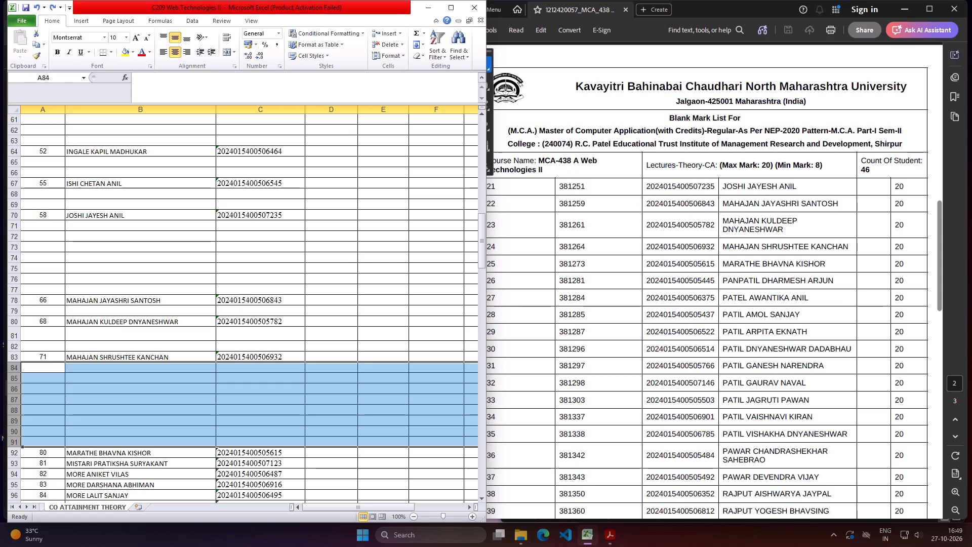
Clear the student entries missing from the mark list in rows 93–99, 101–102 and 105 of the C209 sheet.
{"action": "left_click_drag", "start_coordinate": [18, 464], "coordinate": [26, 525]}
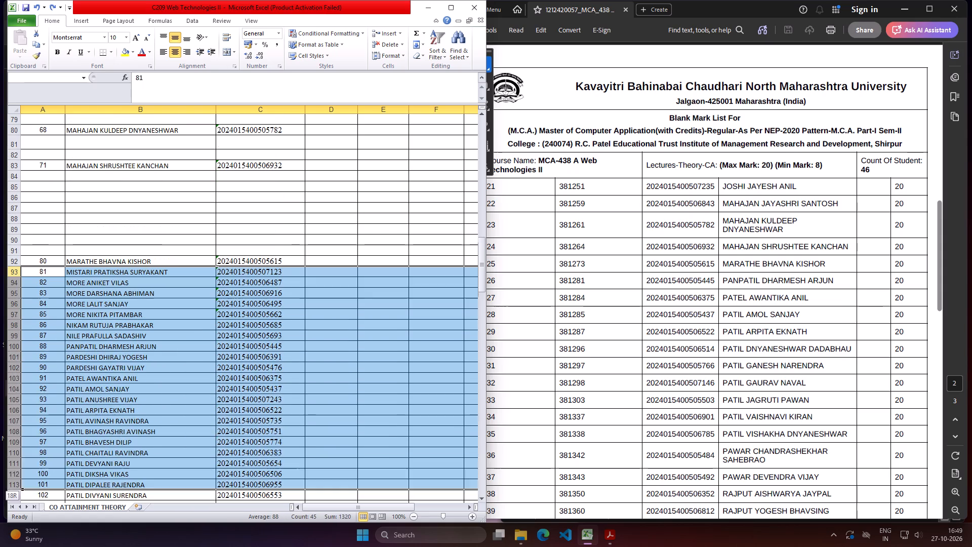
{"action": "left_click_drag", "start_coordinate": [26, 525], "coordinate": [29, 336]}
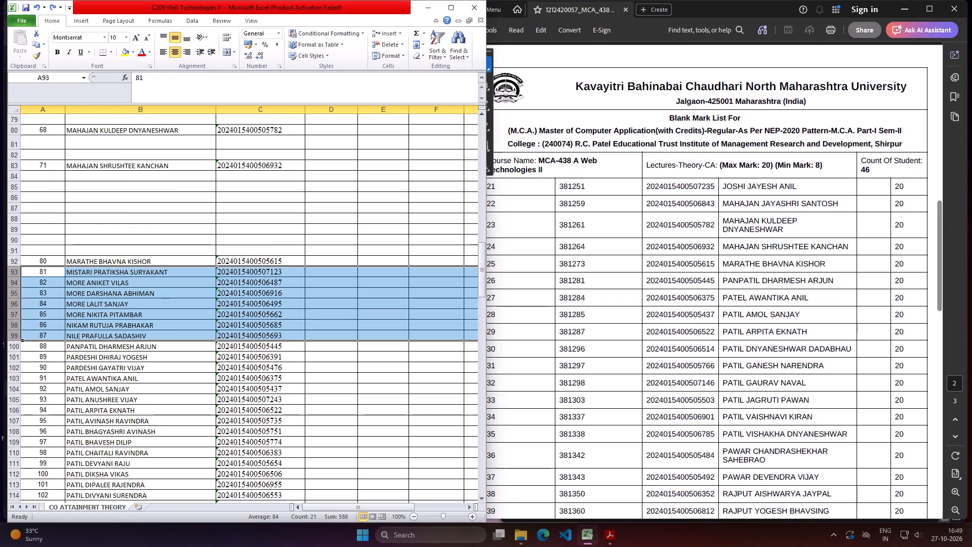
{"action": "key", "text": "Delete"}
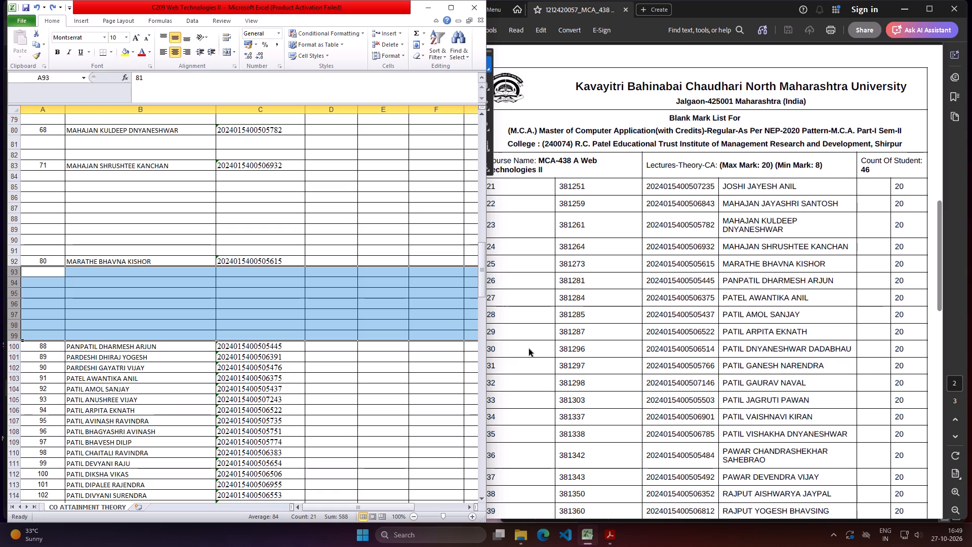
{"action": "left_click_drag", "start_coordinate": [17, 358], "coordinate": [13, 370]}
{"action": "key", "text": "Delete"}
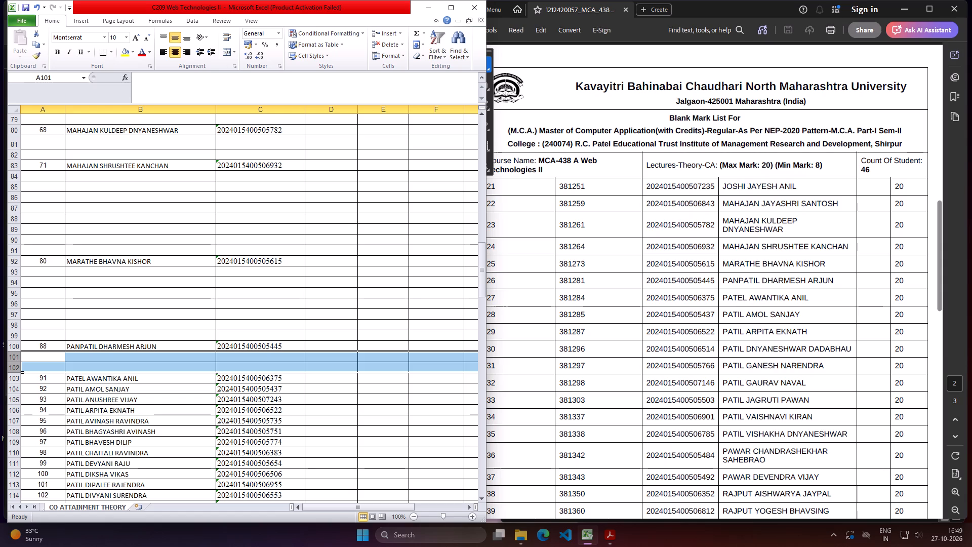
{"action": "left_click", "coordinate": [15, 402]}
{"action": "key", "text": "Delete"}
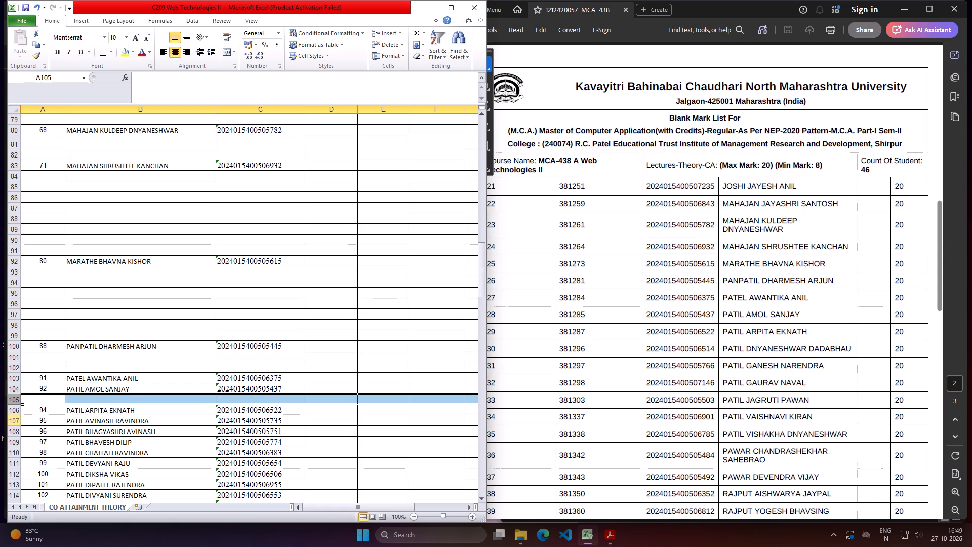
Clear the student entries missing from the mark list in rows 107–114 and 118–121 of the C209 sheet.
{"action": "left_click_drag", "start_coordinate": [16, 420], "coordinate": [15, 451]}
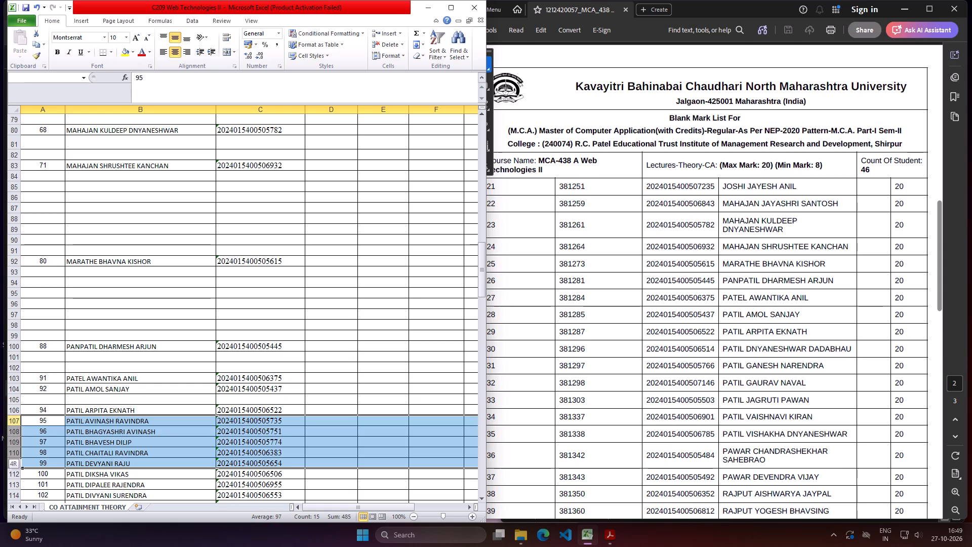
{"action": "left_click_drag", "start_coordinate": [15, 451], "coordinate": [13, 473]}
{"action": "left_click_drag", "start_coordinate": [13, 473], "coordinate": [19, 462]}
{"action": "key", "text": "Delete"}
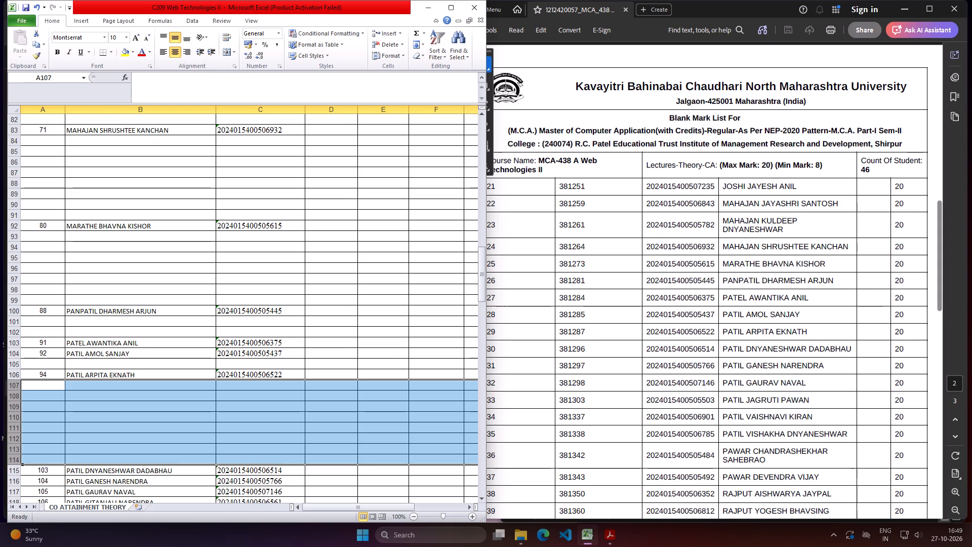
{"action": "left_click", "coordinate": [18, 480]}
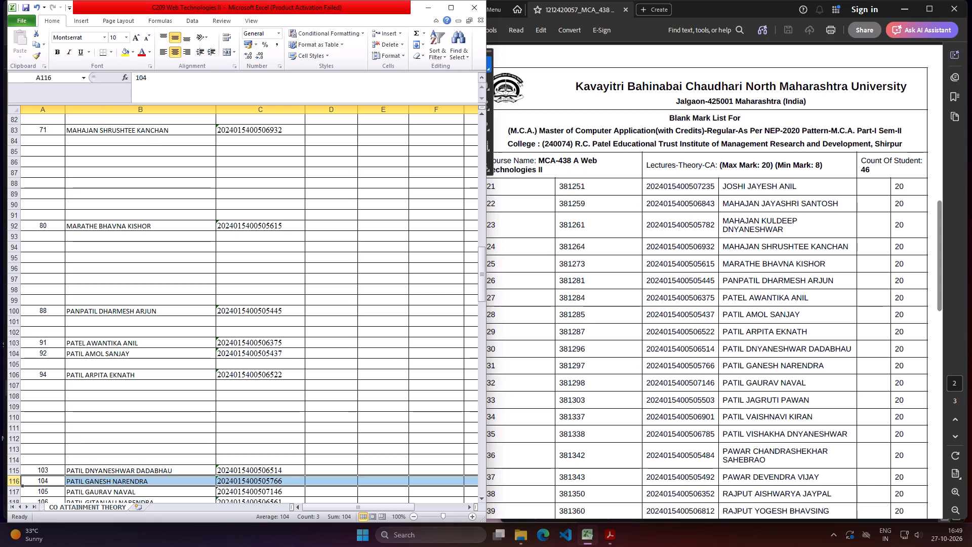
{"action": "left_click", "coordinate": [15, 494]}
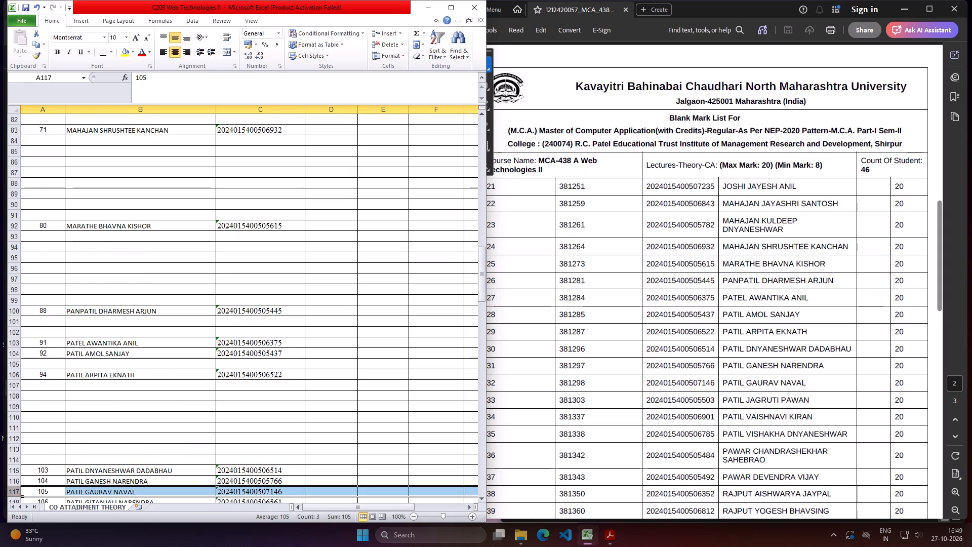
{"action": "scroll", "coordinate": [73, 453], "scroll_direction": "down", "scroll_amount": 3}
{"action": "scroll", "coordinate": [105, 422], "scroll_direction": "down", "scroll_amount": 1}
{"action": "left_click", "coordinate": [16, 373]}
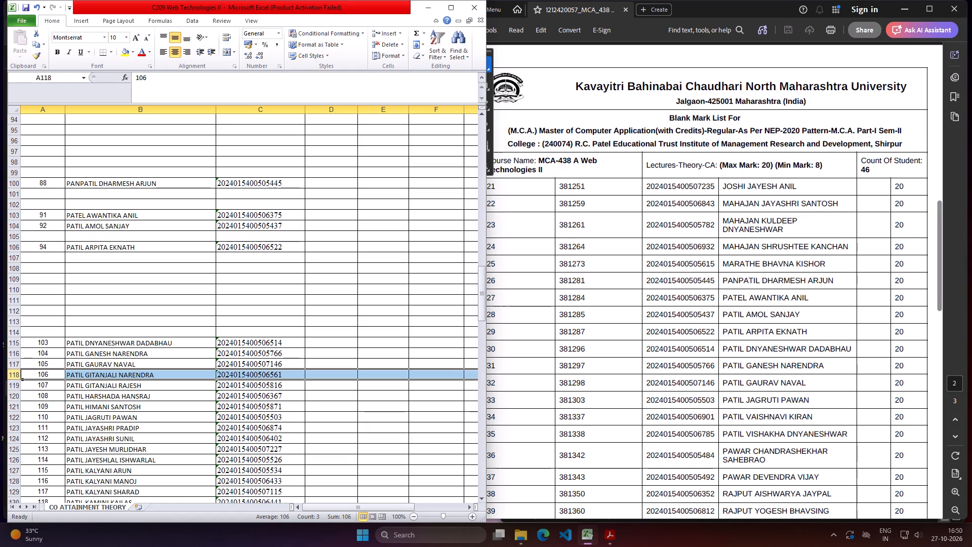
{"action": "left_click_drag", "start_coordinate": [15, 376], "coordinate": [16, 410]}
{"action": "key", "text": "Delete"}
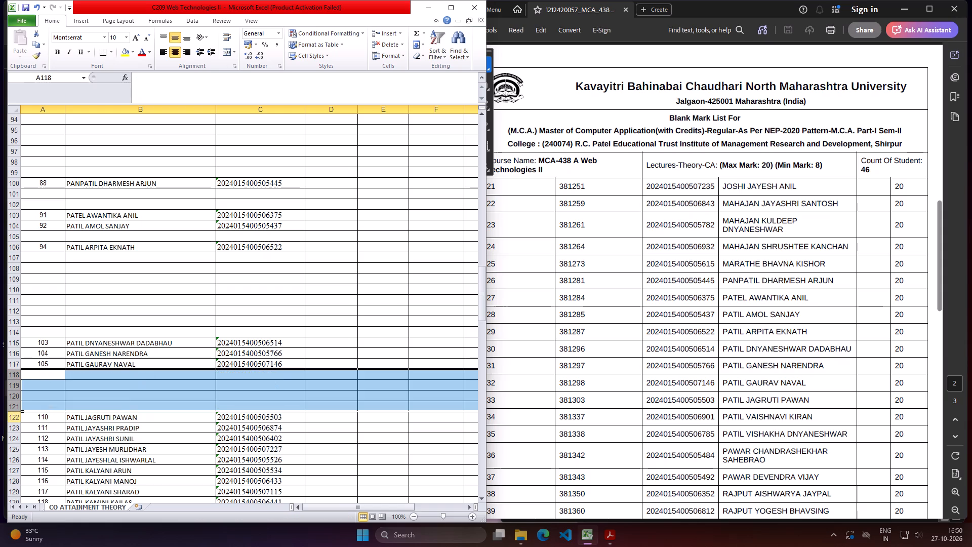
Clear the student entries missing from the mark list in rows 123–155 of the C209 sheet.
{"action": "left_click_drag", "start_coordinate": [14, 427], "coordinate": [14, 454]}
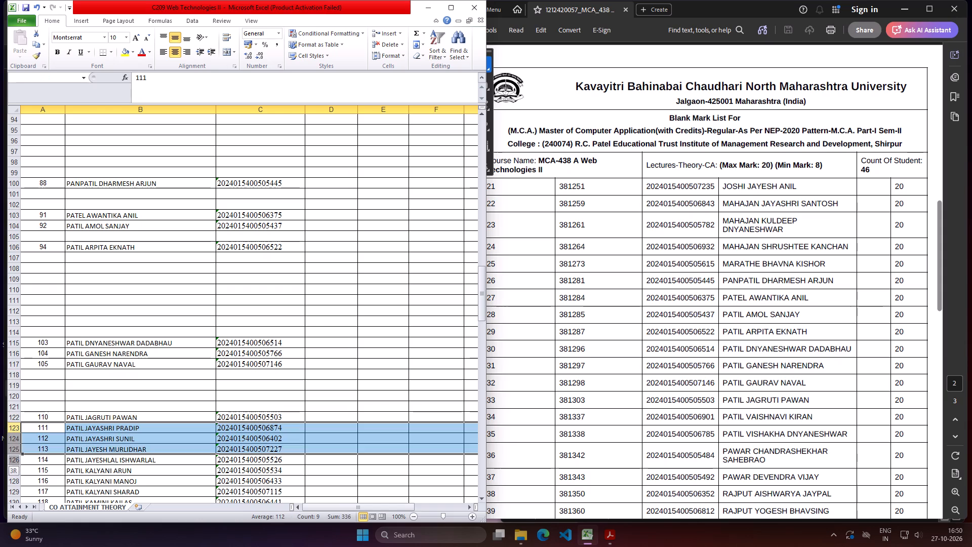
{"action": "left_click_drag", "start_coordinate": [14, 454], "coordinate": [20, 474]}
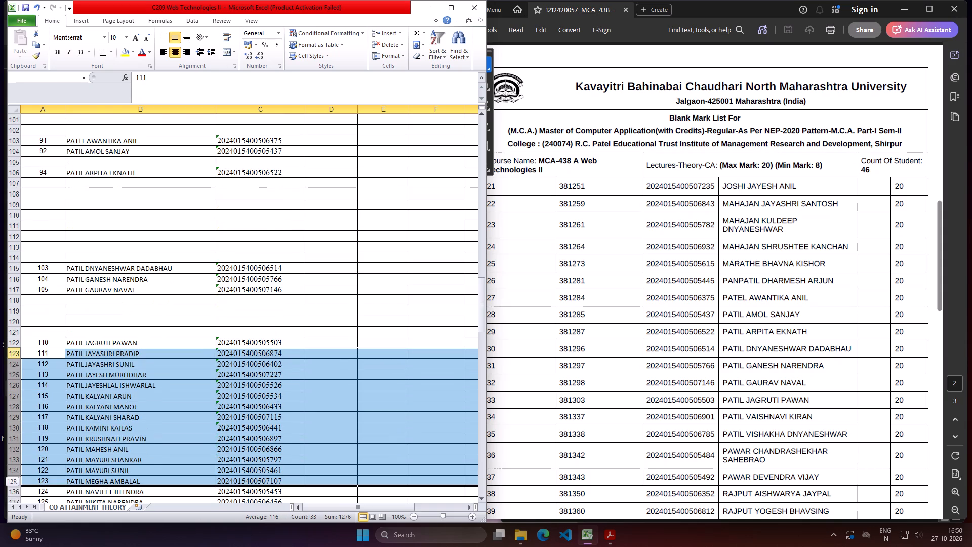
{"action": "left_click_drag", "start_coordinate": [20, 474], "coordinate": [19, 500]}
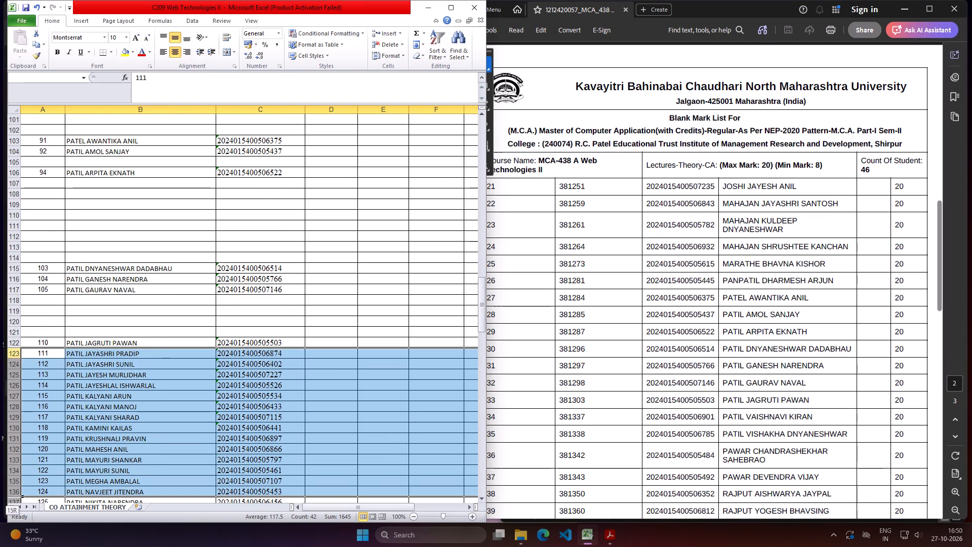
{"action": "left_click_drag", "start_coordinate": [19, 500], "coordinate": [19, 506]}
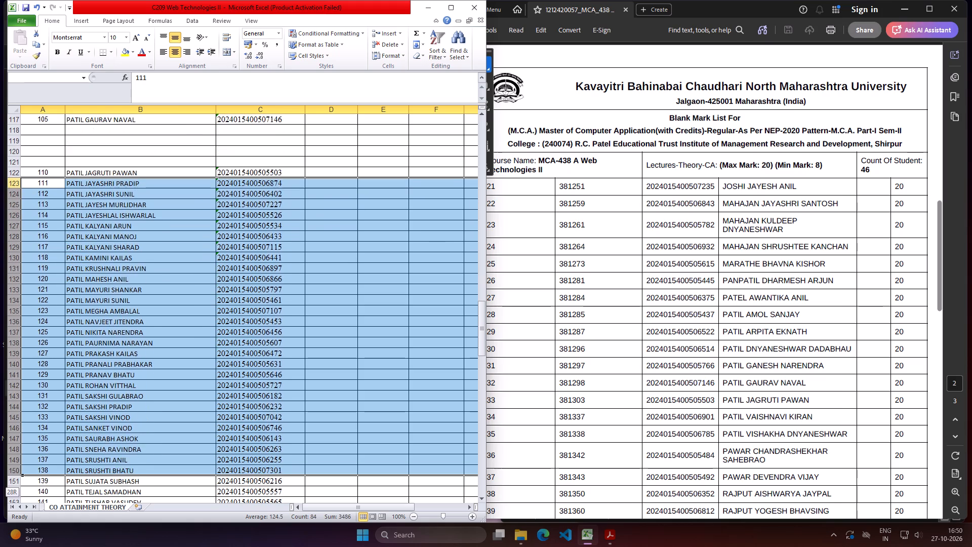
{"action": "left_click_drag", "start_coordinate": [19, 506], "coordinate": [30, 443]}
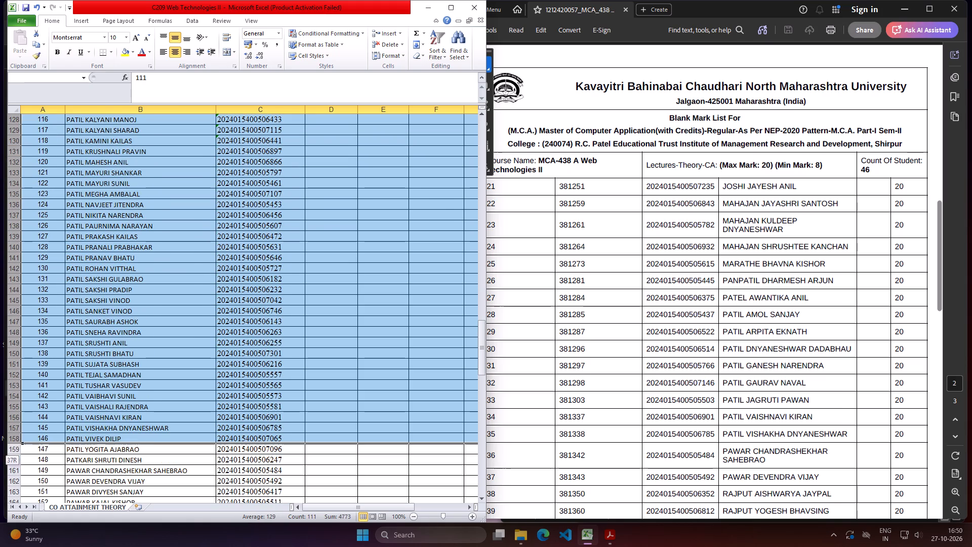
{"action": "left_click_drag", "start_coordinate": [30, 443], "coordinate": [44, 405]}
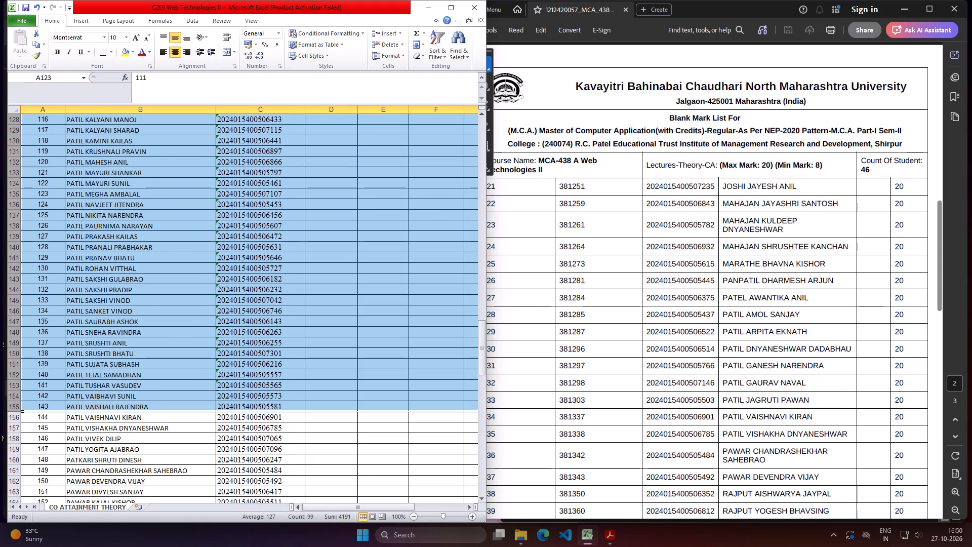
{"action": "key", "text": "Delete"}
Clear the student entries missing from the mark list in rows 158–160 of the C209 sheet.
{"action": "scroll", "coordinate": [134, 400], "scroll_direction": "down", "scroll_amount": 3}
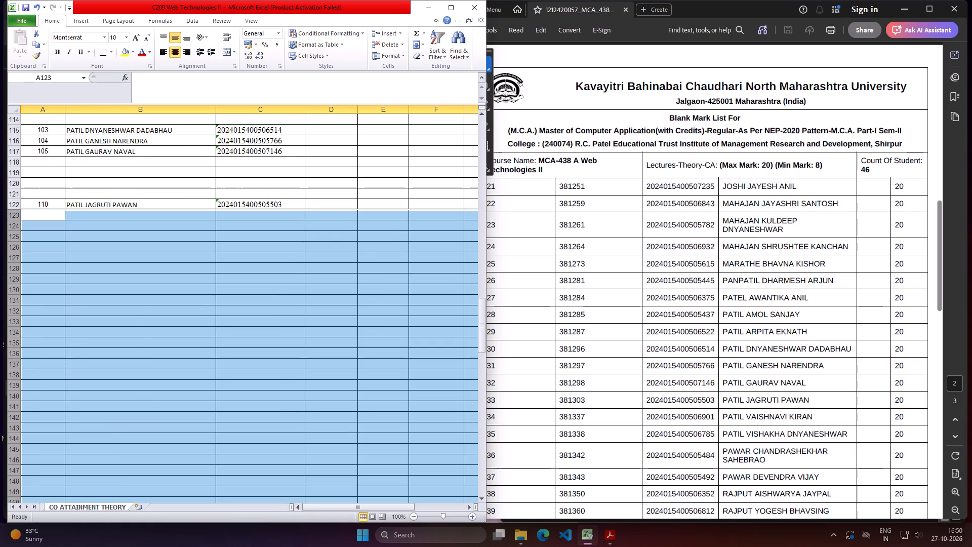
{"action": "scroll", "coordinate": [140, 385], "scroll_direction": "down", "scroll_amount": 2}
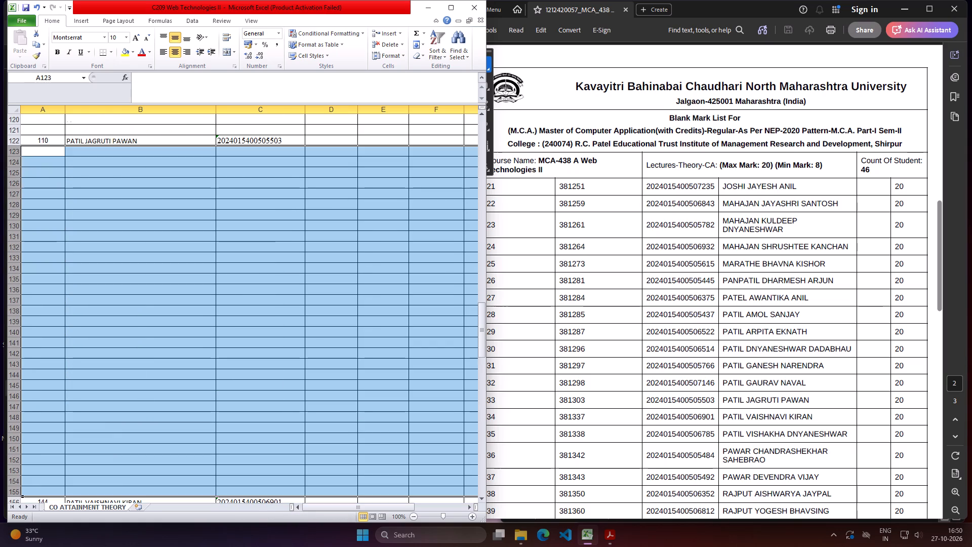
{"action": "scroll", "coordinate": [145, 344], "scroll_direction": "up", "scroll_amount": 1}
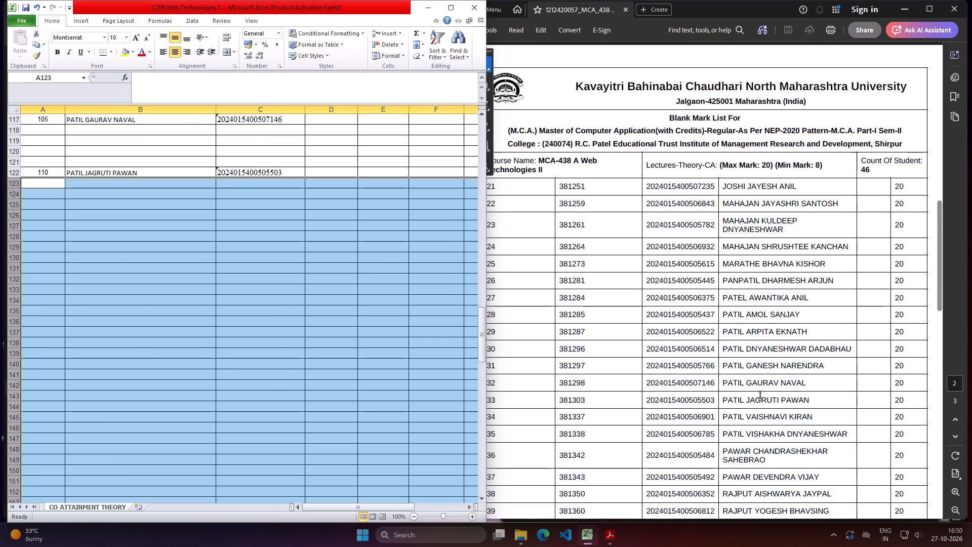
{"action": "scroll", "coordinate": [387, 310], "scroll_direction": "down", "scroll_amount": 3}
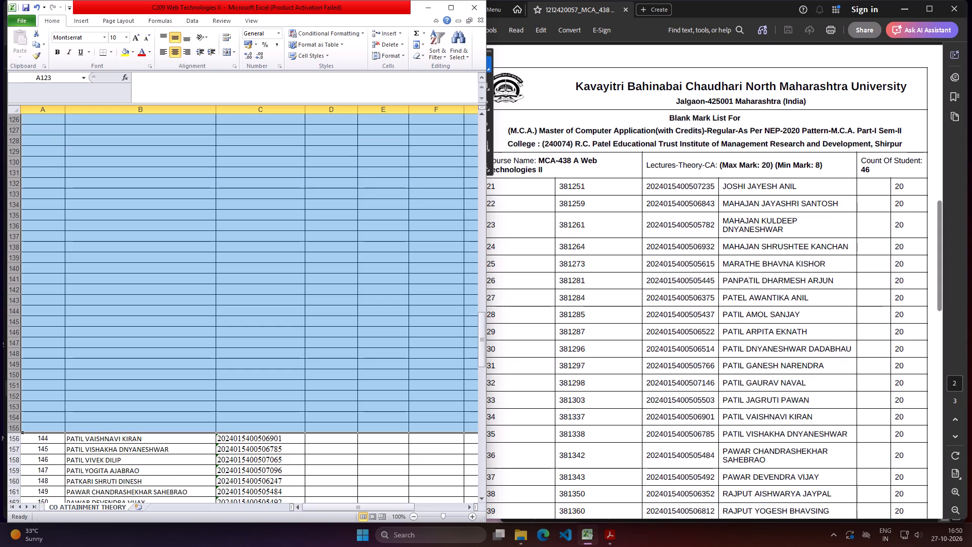
{"action": "left_click", "coordinate": [14, 451]}
{"action": "scroll", "coordinate": [227, 404], "scroll_direction": "down", "scroll_amount": 7}
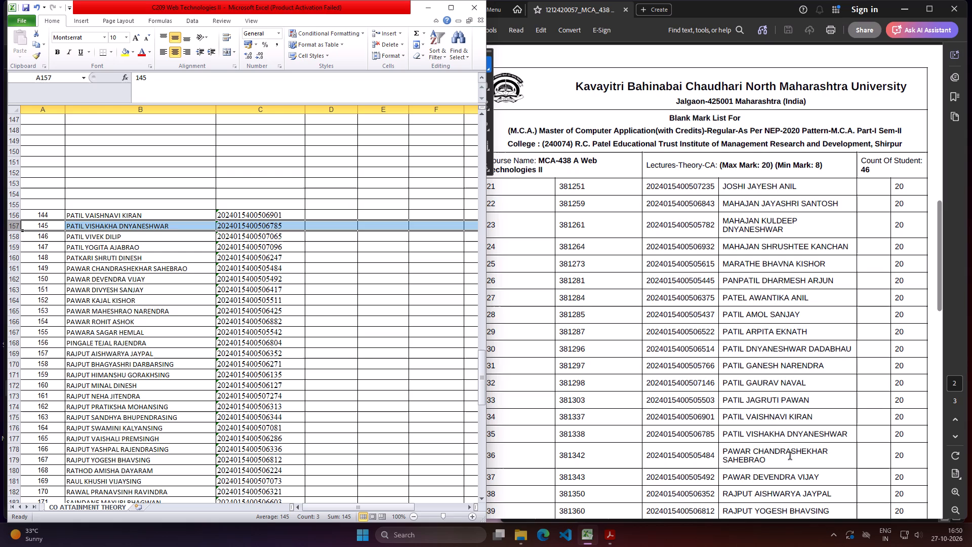
{"action": "left_click", "coordinate": [16, 238]}
{"action": "left_click_drag", "start_coordinate": [16, 238], "coordinate": [19, 280]}
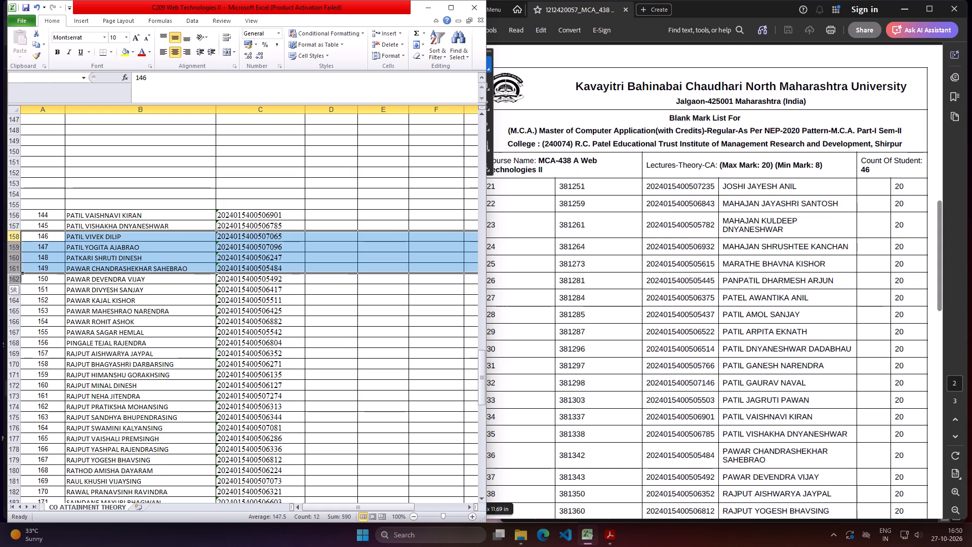
{"action": "left_click_drag", "start_coordinate": [19, 280], "coordinate": [25, 263]}
{"action": "left_click_drag", "start_coordinate": [25, 263], "coordinate": [26, 259]}
{"action": "key", "text": "Delete"}
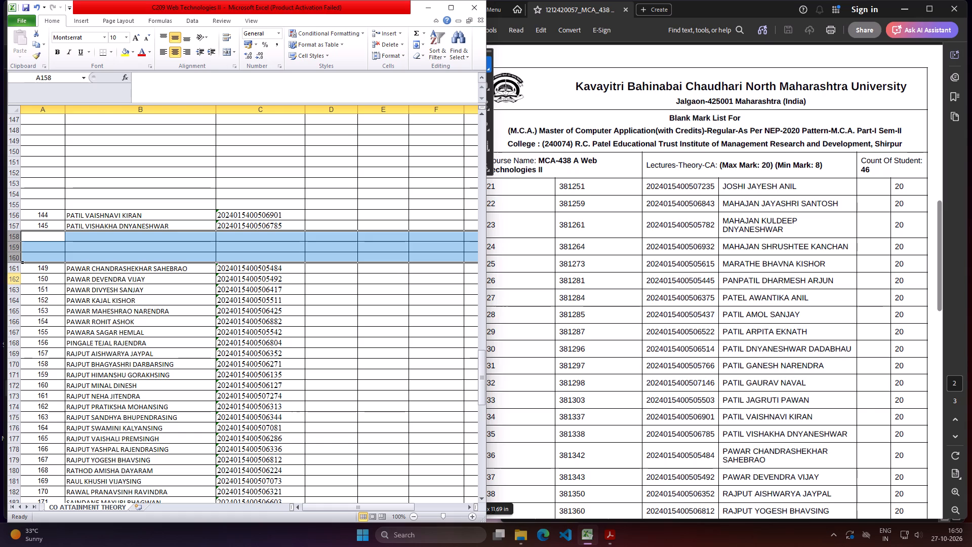
Clear the block of student entries in rows 163–178 of the C209 sheet.
{"action": "left_click", "coordinate": [18, 280]}
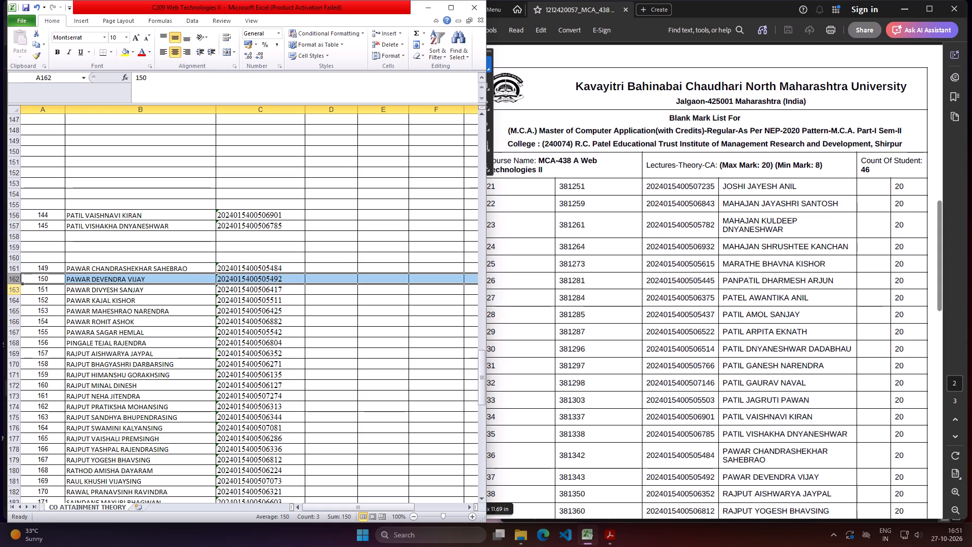
{"action": "left_click_drag", "start_coordinate": [16, 290], "coordinate": [17, 307]}
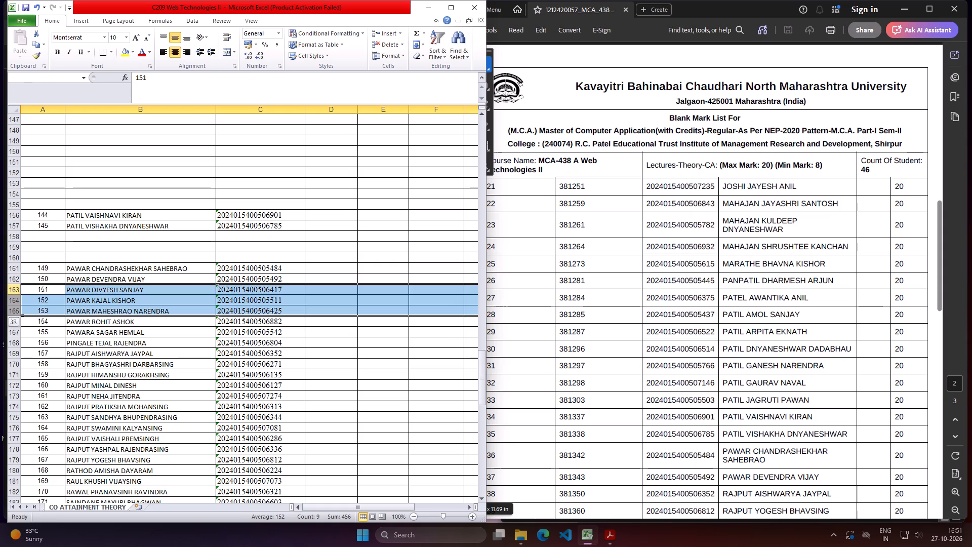
{"action": "left_click_drag", "start_coordinate": [17, 307], "coordinate": [10, 396]}
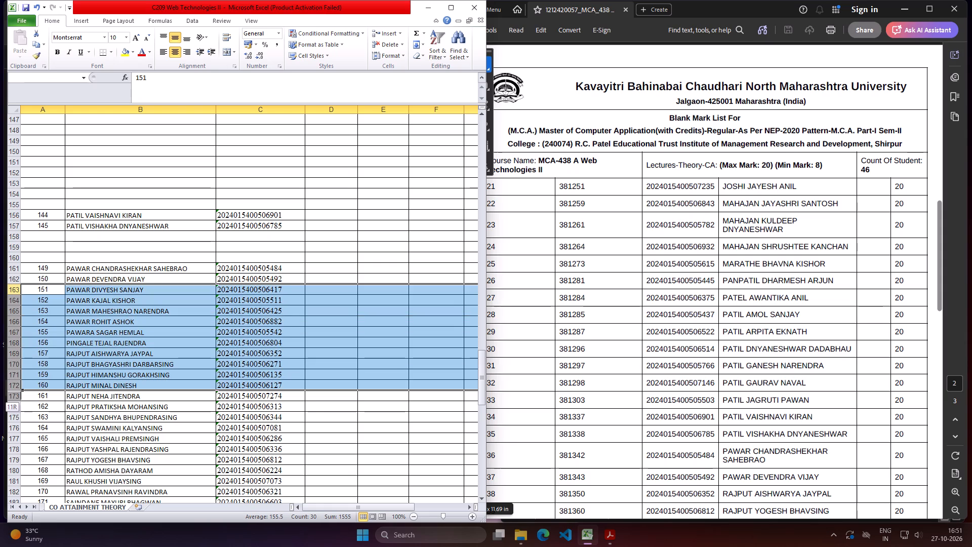
{"action": "left_click_drag", "start_coordinate": [10, 396], "coordinate": [0, 450]}
{"action": "key", "text": "Delete"}
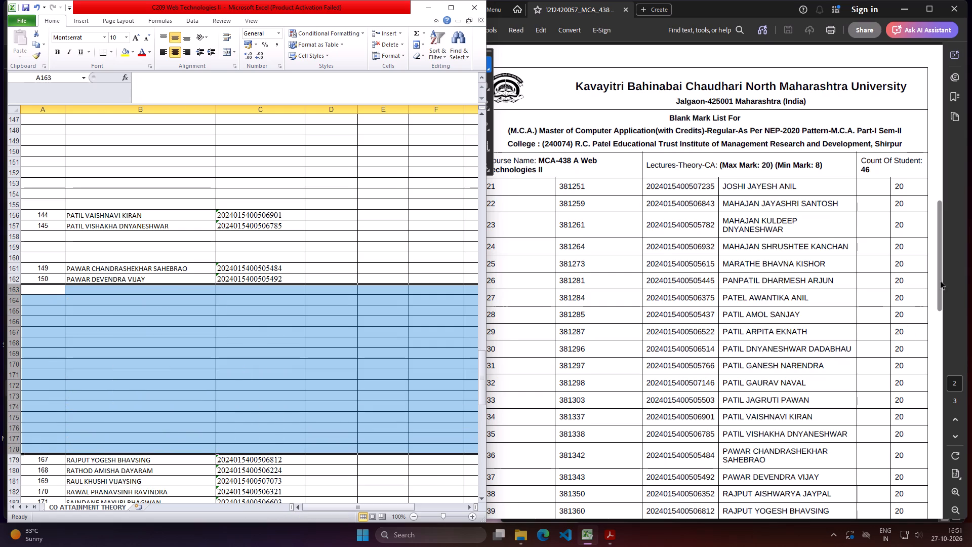
Clear the student entries missing from the mark list in rows 180–182 and 184–185 of the C209 sheet.
{"action": "left_click_drag", "start_coordinate": [942, 282], "coordinate": [935, 326]}
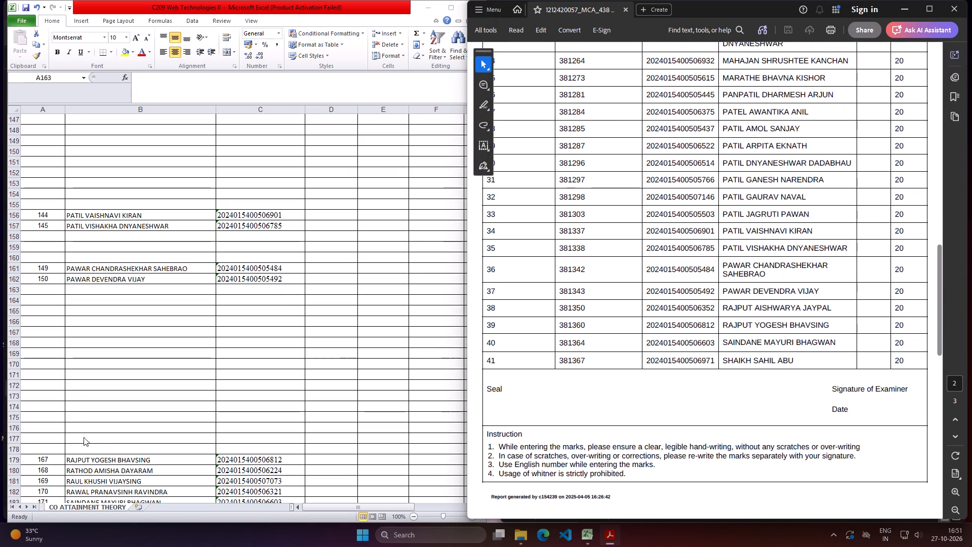
{"action": "left_click_drag", "start_coordinate": [13, 471], "coordinate": [14, 481]}
{"action": "left_click_drag", "start_coordinate": [15, 470], "coordinate": [18, 503]}
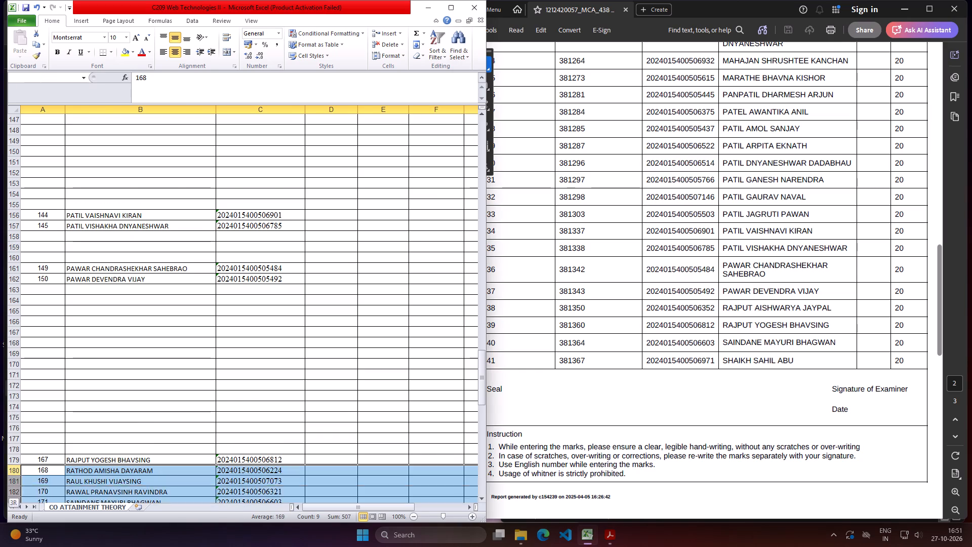
{"action": "left_click_drag", "start_coordinate": [18, 503], "coordinate": [27, 349]}
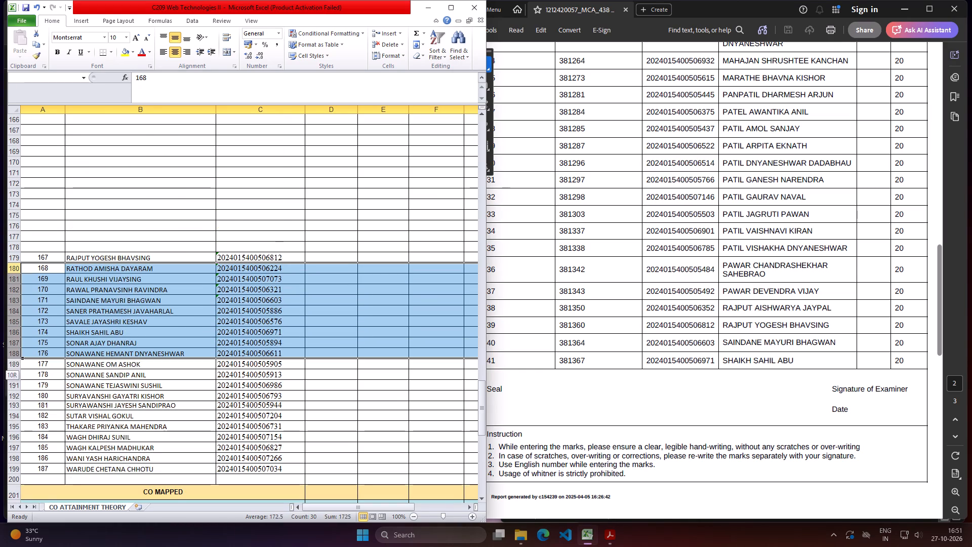
{"action": "left_click_drag", "start_coordinate": [27, 349], "coordinate": [41, 300]}
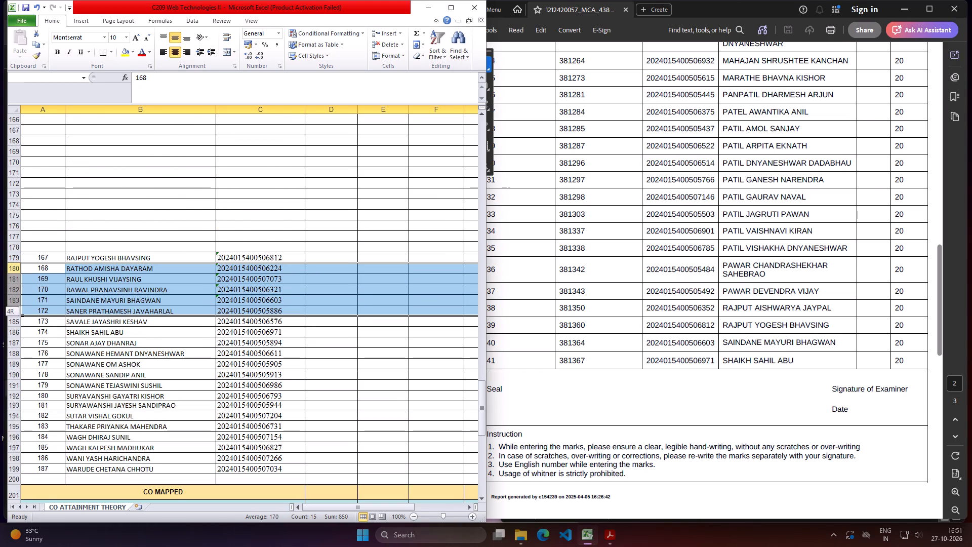
{"action": "left_click_drag", "start_coordinate": [41, 300], "coordinate": [38, 286]}
{"action": "key", "text": "Delete"}
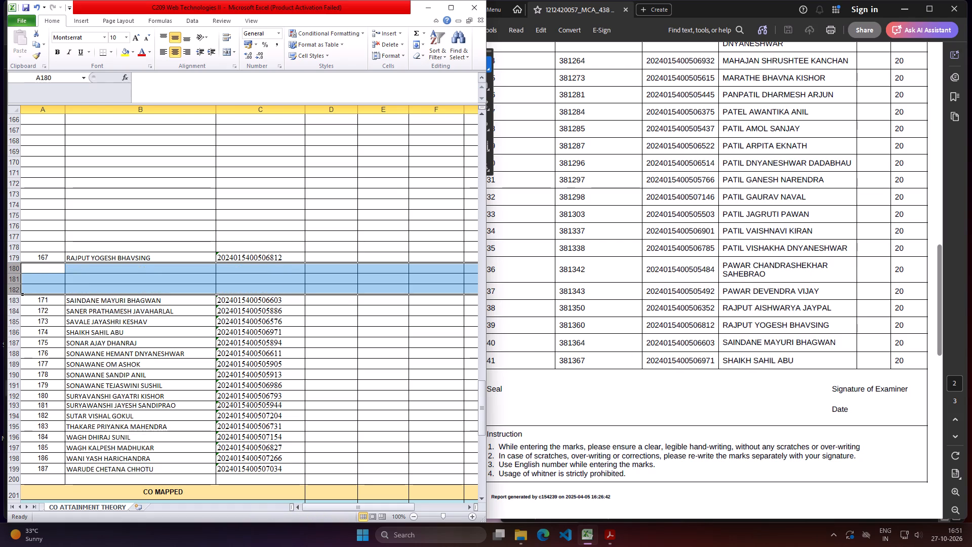
{"action": "left_click_drag", "start_coordinate": [17, 311], "coordinate": [16, 322]}
{"action": "key", "text": "Delete"}
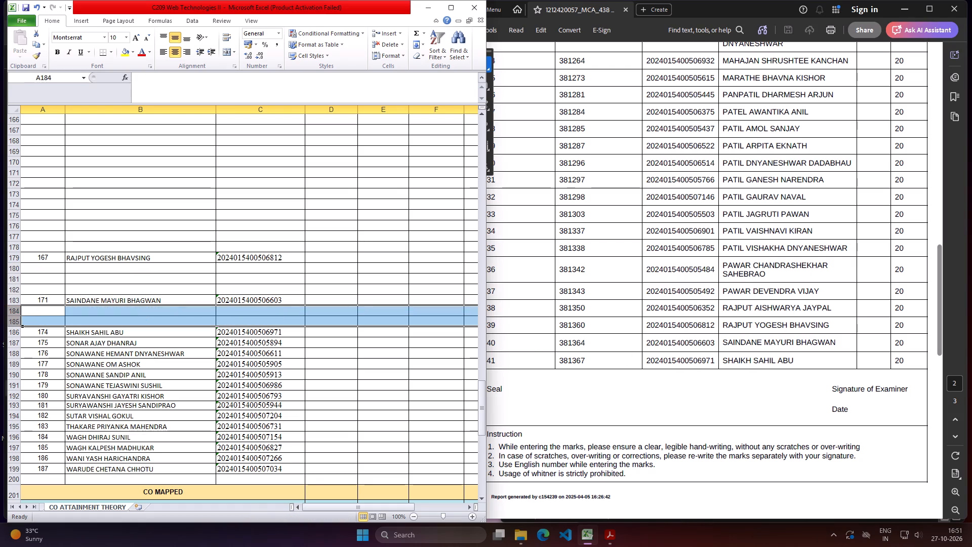
Check page 3 of the mark list and clear the unlisted student entries in rows 187, 190–192, 194–196 and 198.
{"action": "left_click_drag", "start_coordinate": [941, 315], "coordinate": [940, 329]}
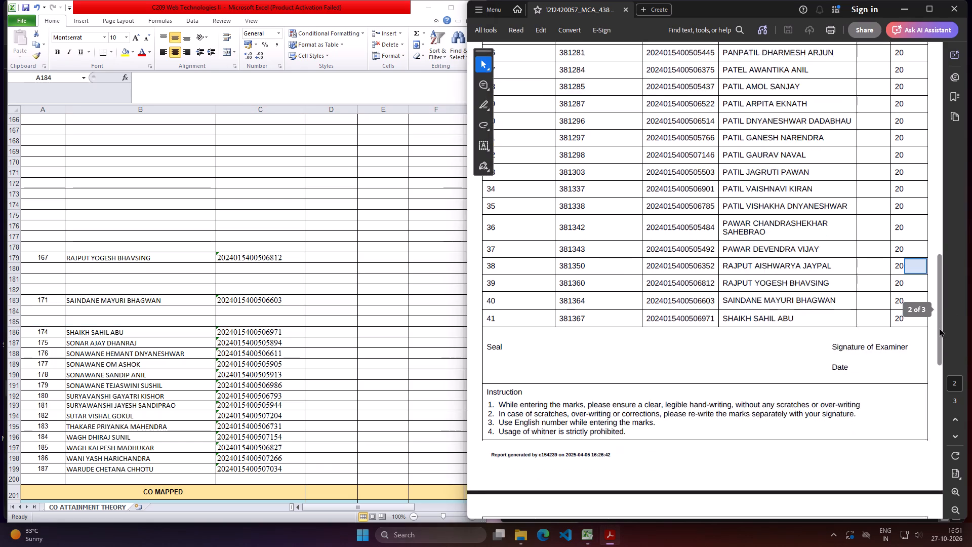
{"action": "left_click_drag", "start_coordinate": [940, 329], "coordinate": [940, 390]}
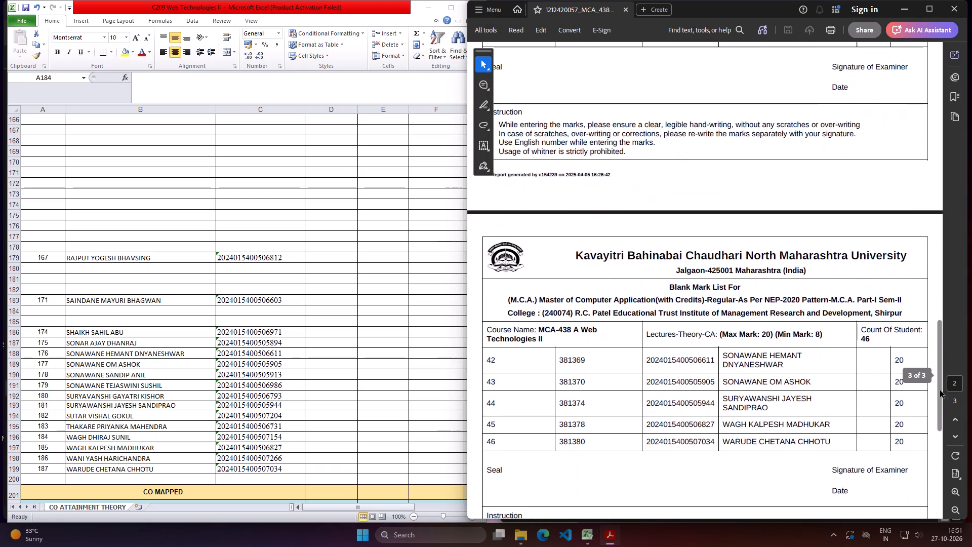
{"action": "left_click_drag", "start_coordinate": [940, 390], "coordinate": [942, 392]}
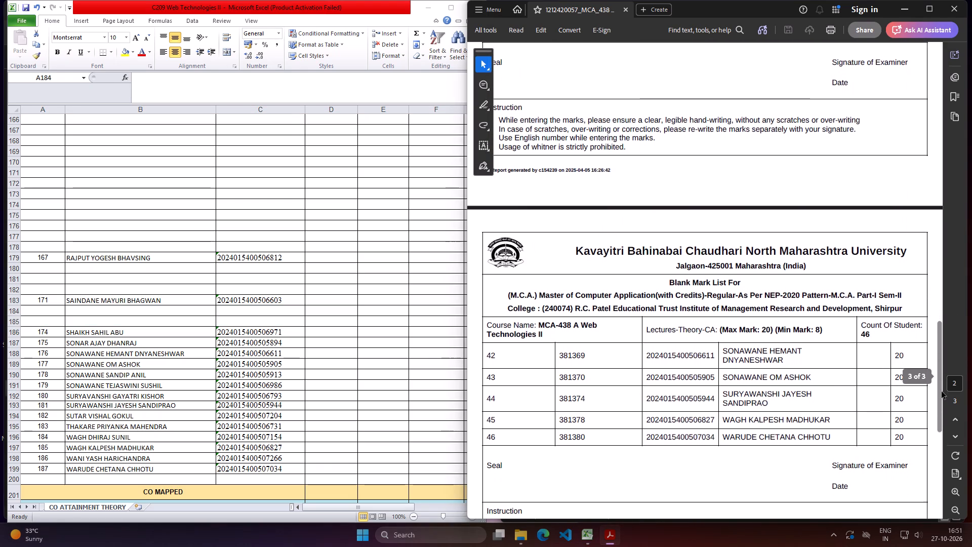
{"action": "left_click_drag", "start_coordinate": [942, 392], "coordinate": [942, 392]}
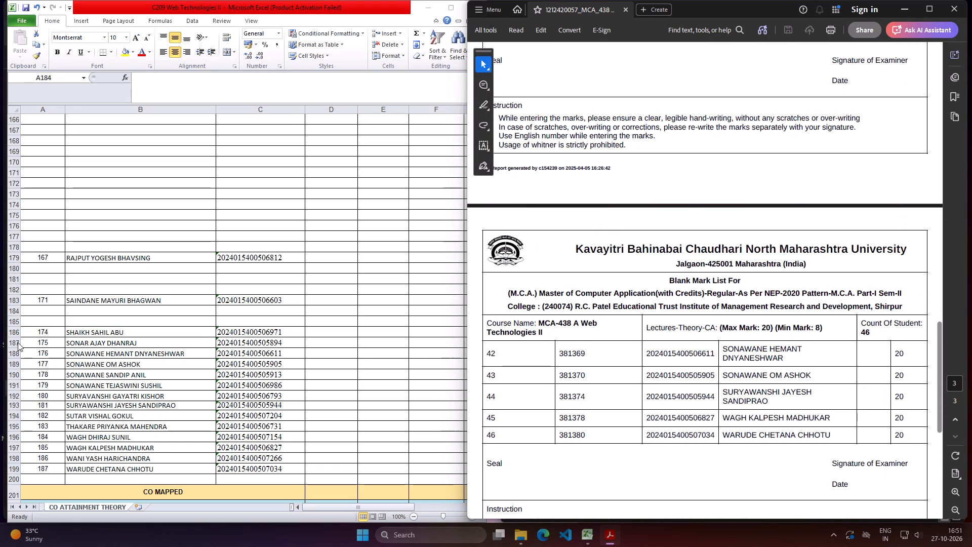
{"action": "left_click", "coordinate": [15, 342]}
{"action": "left_click", "coordinate": [15, 342]}
{"action": "key", "text": "Delete"}
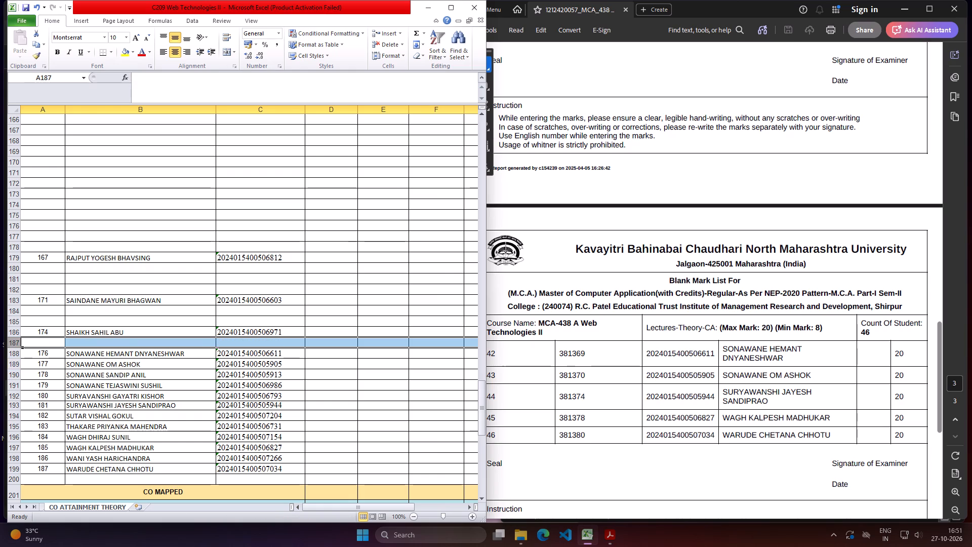
{"action": "left_click", "coordinate": [107, 370]}
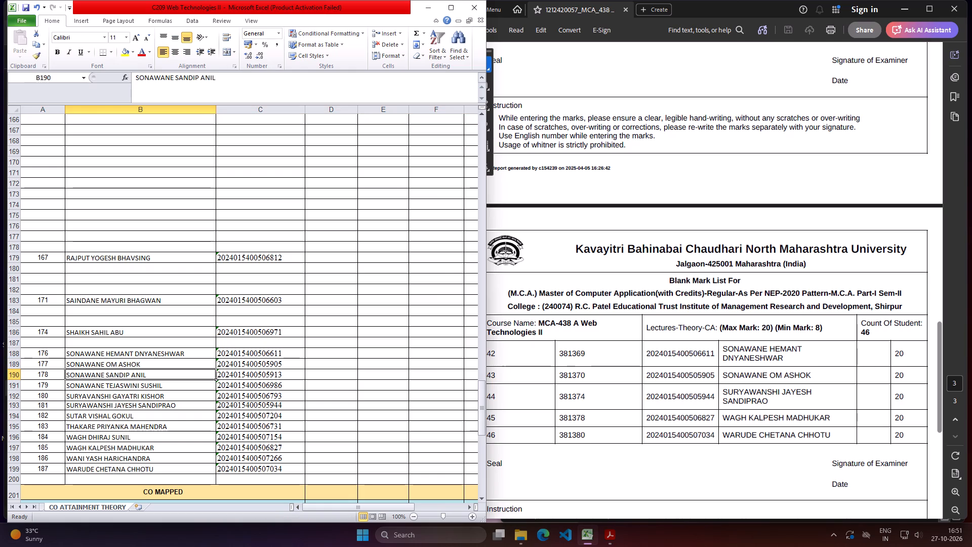
{"action": "left_click_drag", "start_coordinate": [18, 375], "coordinate": [18, 399]}
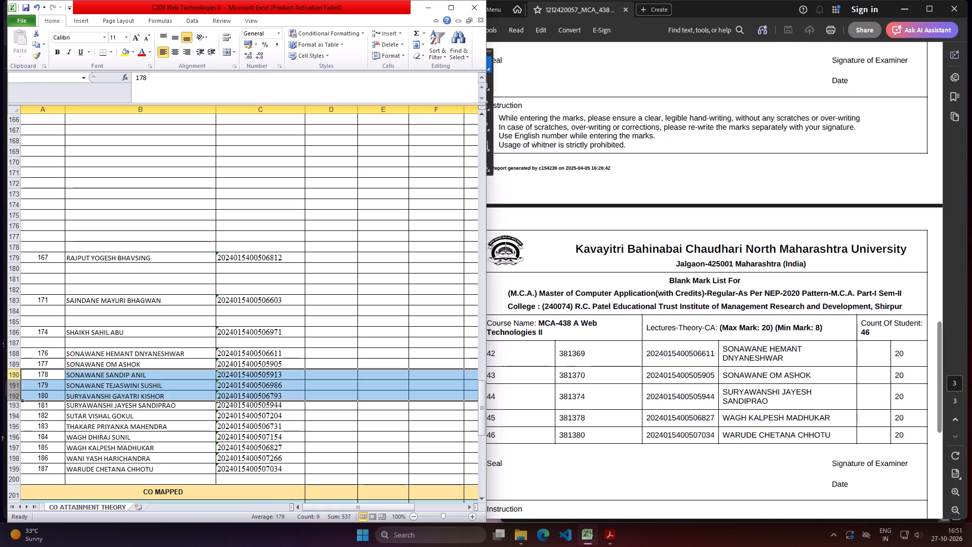
{"action": "key", "text": "Delete"}
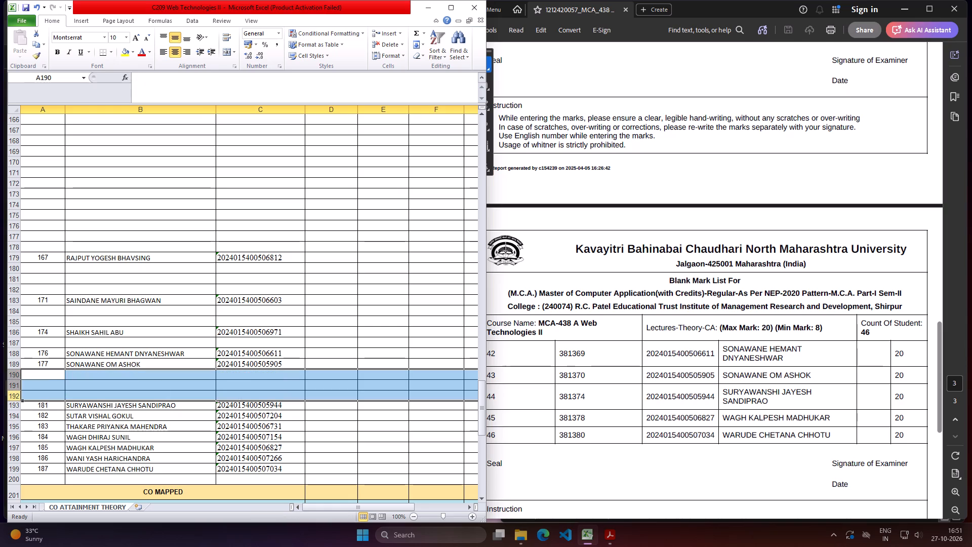
{"action": "left_click_drag", "start_coordinate": [11, 416], "coordinate": [14, 426]}
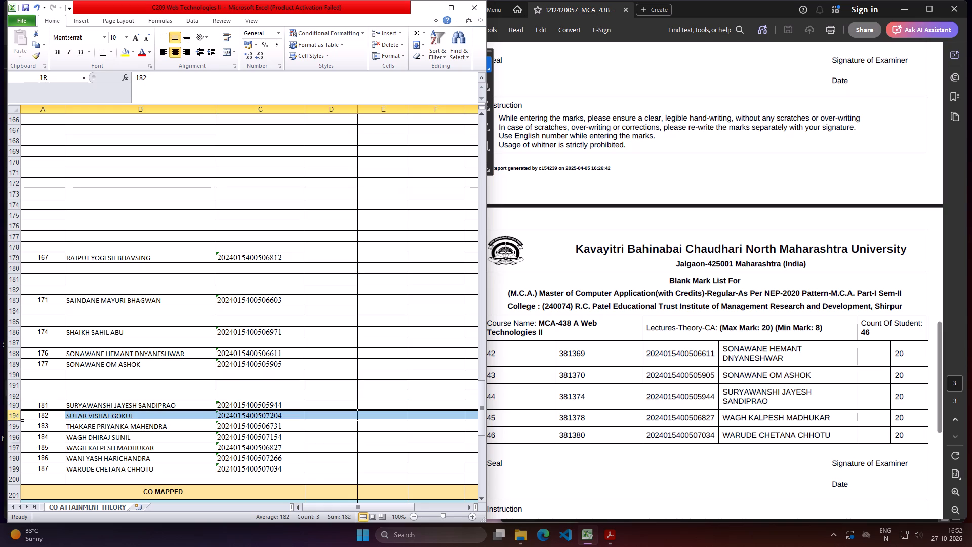
{"action": "left_click_drag", "start_coordinate": [14, 426], "coordinate": [17, 437]}
{"action": "key", "text": "Delete"}
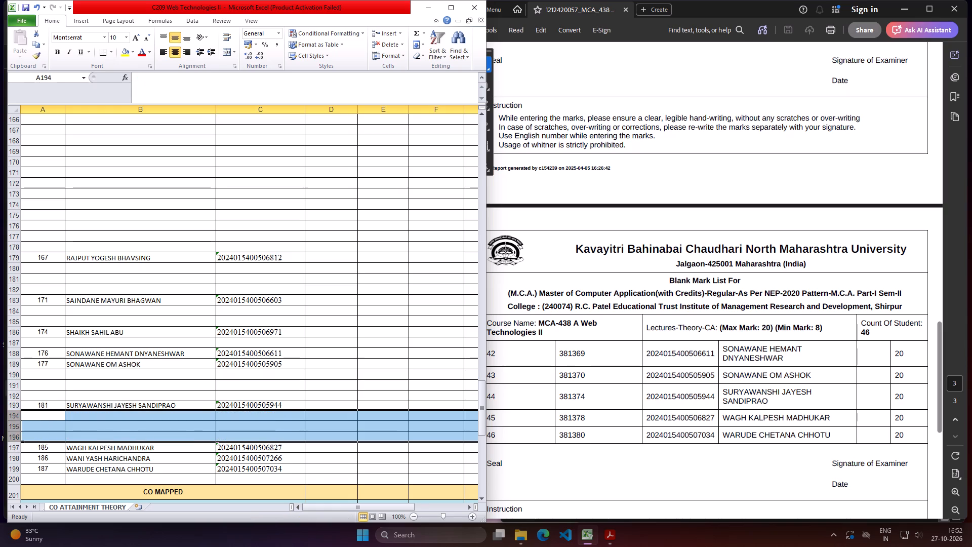
{"action": "left_click", "coordinate": [17, 459]}
{"action": "key", "text": "Delete"}
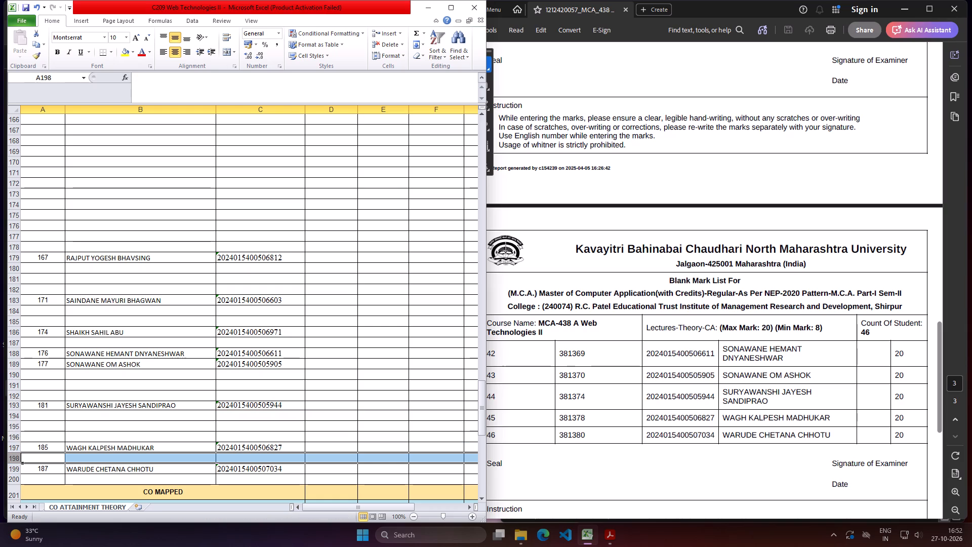
Delete the blank rows 166–178, 180–182, 184–185, 187, 190–192, 194–196 and 198 from the C209 sheet together.
{"action": "left_click", "coordinate": [17, 438], "text": "ctrl"}
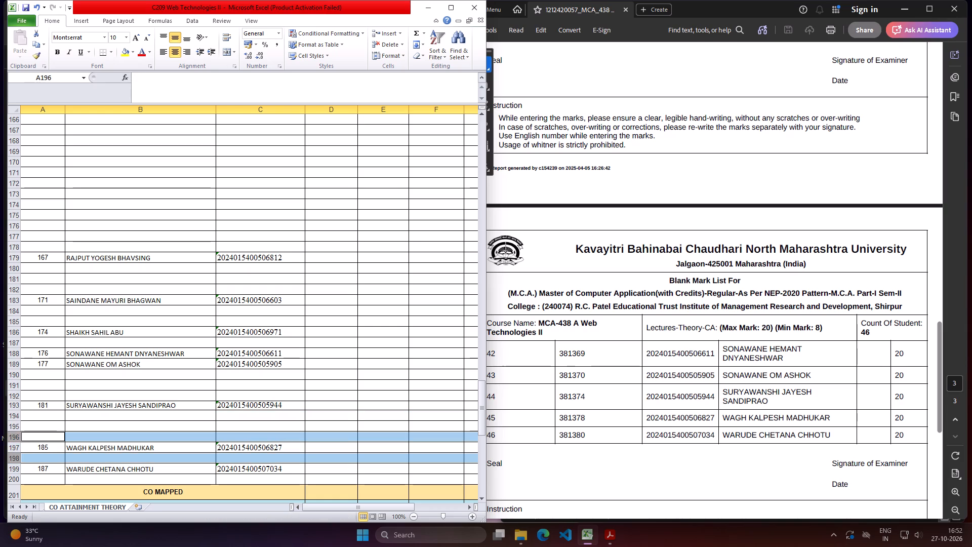
{"action": "left_click", "coordinate": [19, 419], "text": "ctrl+shift"}
{"action": "left_click", "coordinate": [18, 417], "text": "ctrl+shift"}
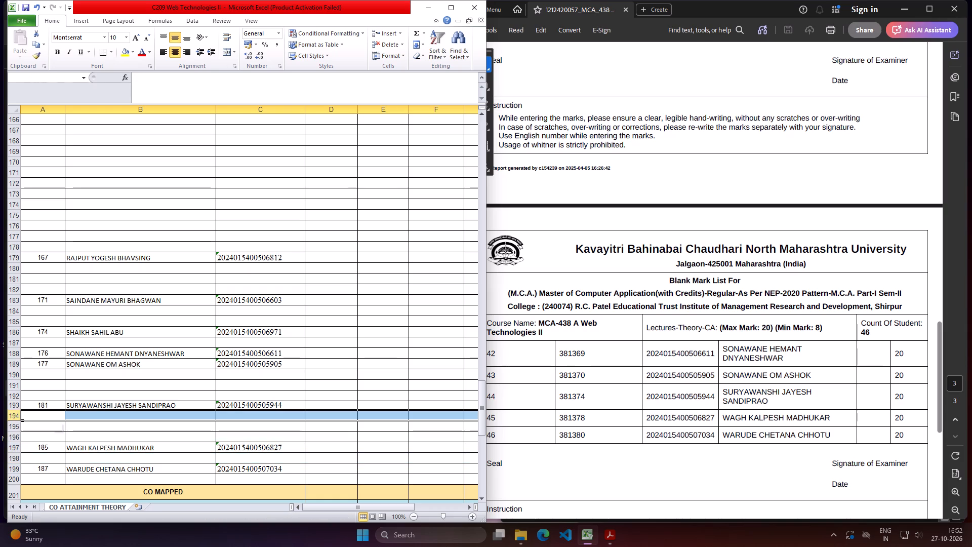
{"action": "left_click", "coordinate": [16, 459]}
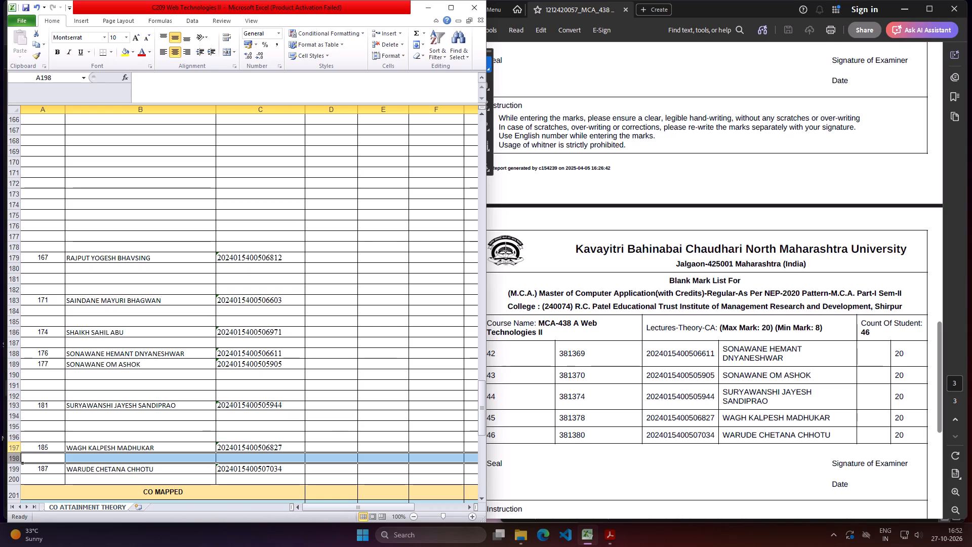
{"action": "left_click_drag", "start_coordinate": [18, 438], "coordinate": [16, 418], "text": "ctrl"}
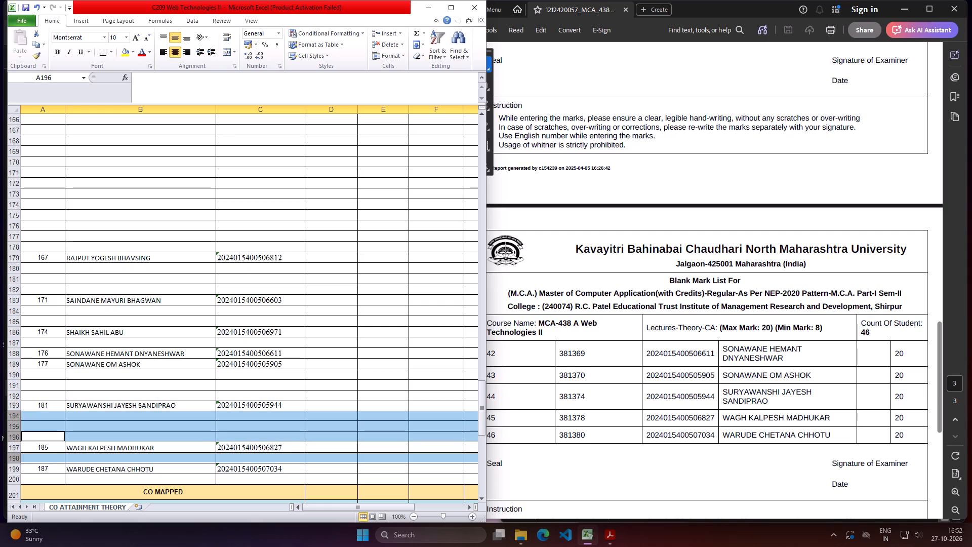
{"action": "left_click_drag", "start_coordinate": [15, 396], "coordinate": [16, 376], "text": "ctrl"}
{"action": "left_click", "coordinate": [19, 343], "text": "ctrl"}
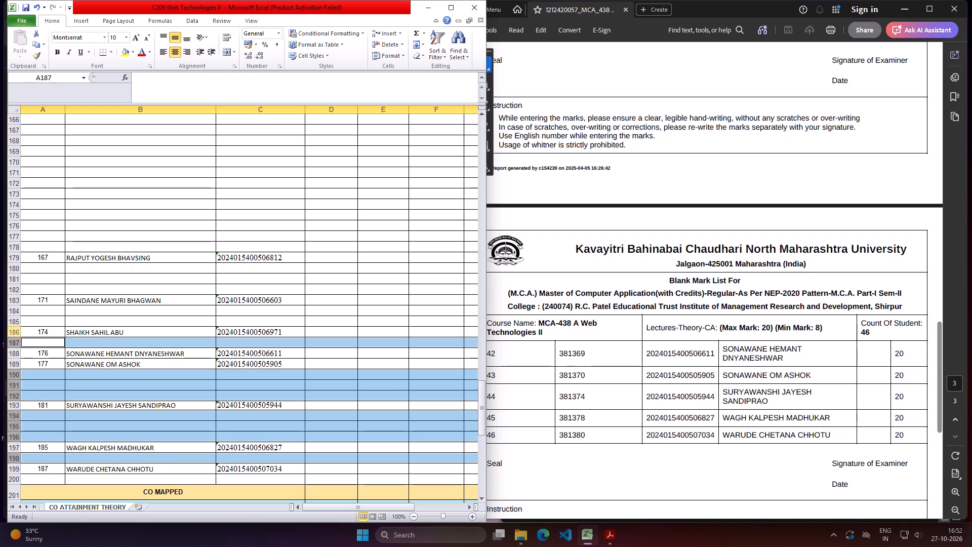
{"action": "left_click", "coordinate": [18, 324], "text": "ctrl"}
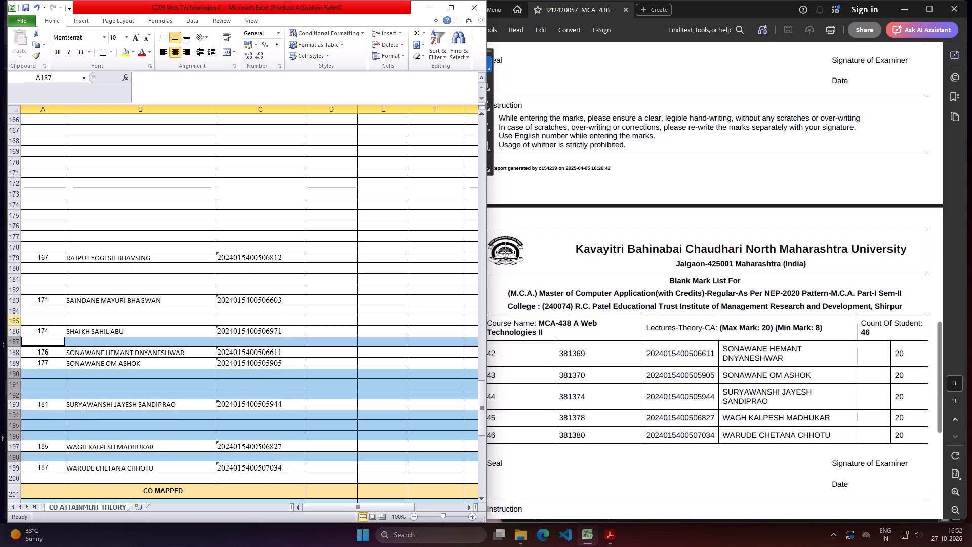
{"action": "left_click_drag", "start_coordinate": [14, 321], "coordinate": [14, 315], "text": "ctrl"}
{"action": "left_click_drag", "start_coordinate": [17, 290], "coordinate": [17, 271], "text": "ctrl"}
{"action": "left_click_drag", "start_coordinate": [18, 248], "coordinate": [13, 187], "text": "ctrl"}
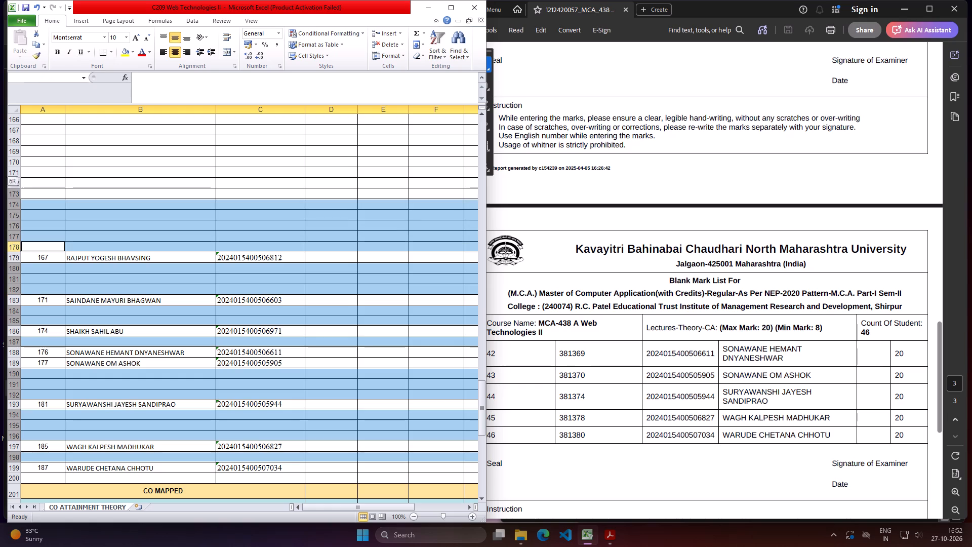
{"action": "left_click_drag", "start_coordinate": [13, 187], "coordinate": [13, 121], "text": "ctrl"}
{"action": "right_click", "coordinate": [16, 141]}
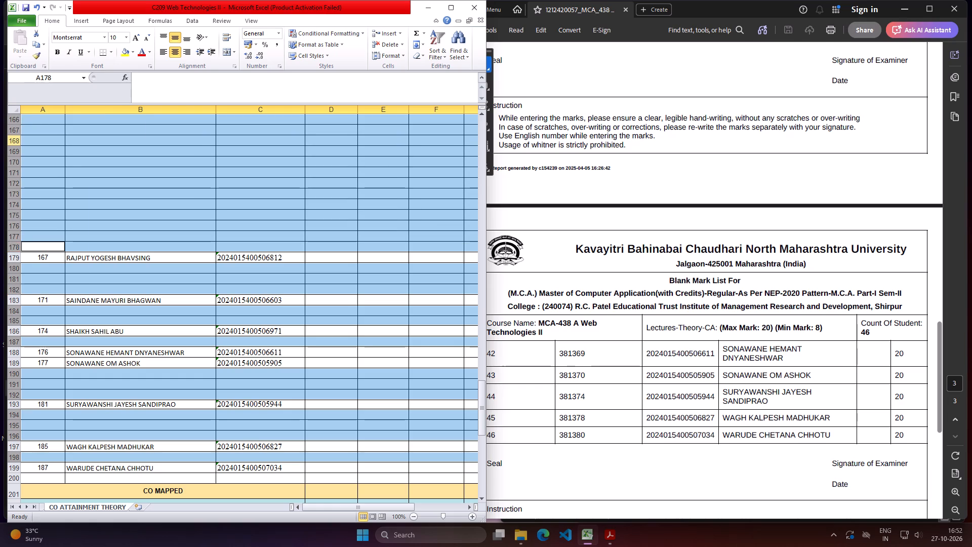
{"action": "left_click", "coordinate": [49, 220]}
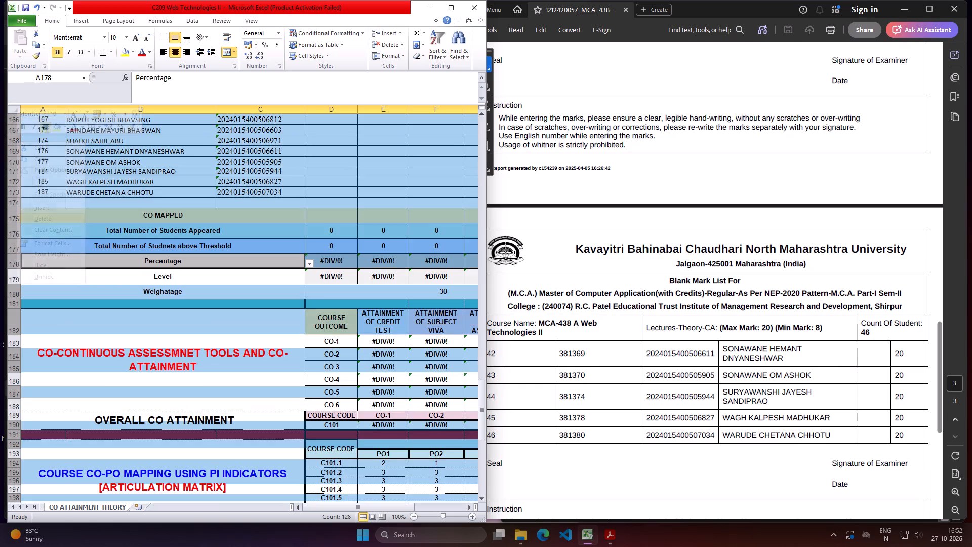
Delete the blank rows 136–155, 158–160 and 163–165 from the C209 sheet together.
{"action": "scroll", "coordinate": [153, 236], "scroll_direction": "up", "scroll_amount": 7}
{"action": "scroll", "coordinate": [54, 331], "scroll_direction": "up", "scroll_amount": 3}
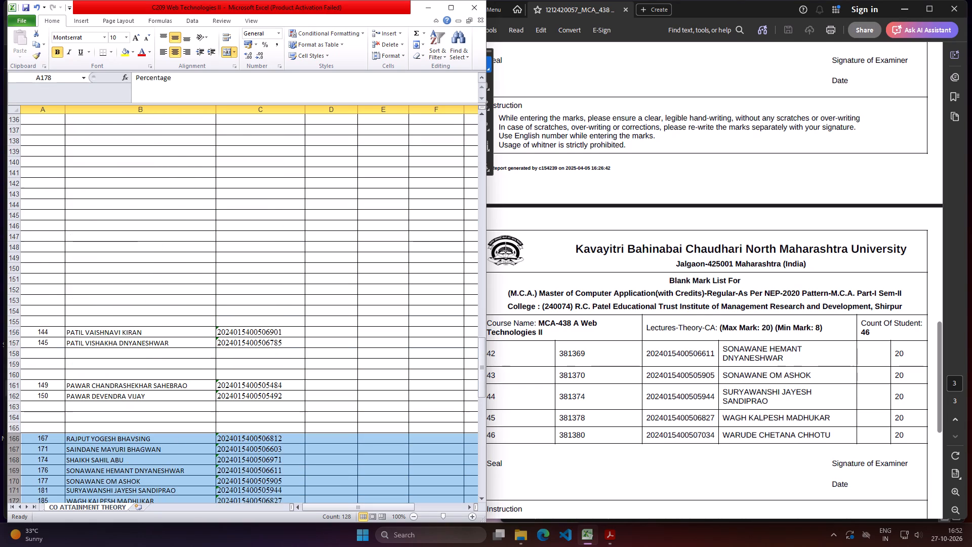
{"action": "left_click_drag", "start_coordinate": [13, 429], "coordinate": [16, 409]}
{"action": "left_click", "coordinate": [18, 377], "text": "ctrl"}
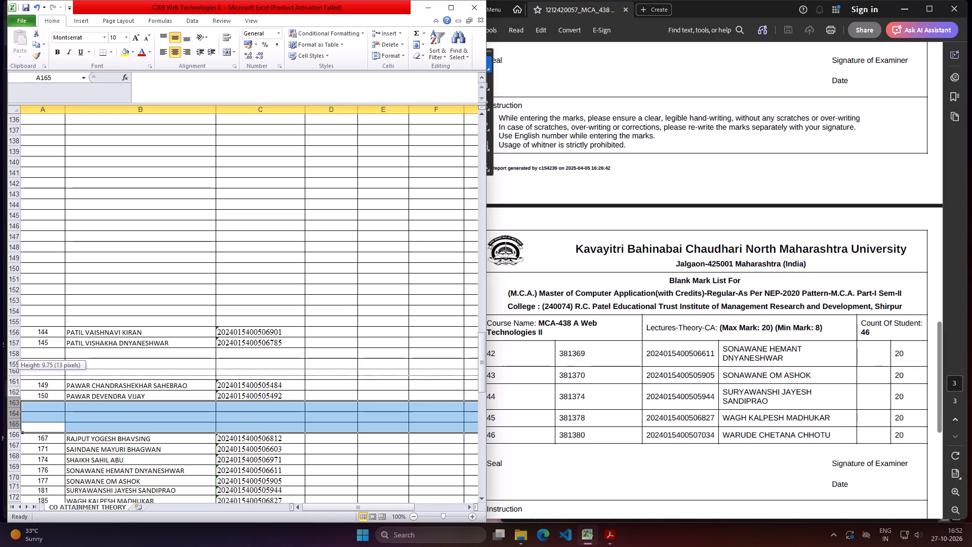
{"action": "left_click_drag", "start_coordinate": [18, 378], "coordinate": [19, 355], "text": "ctrl"}
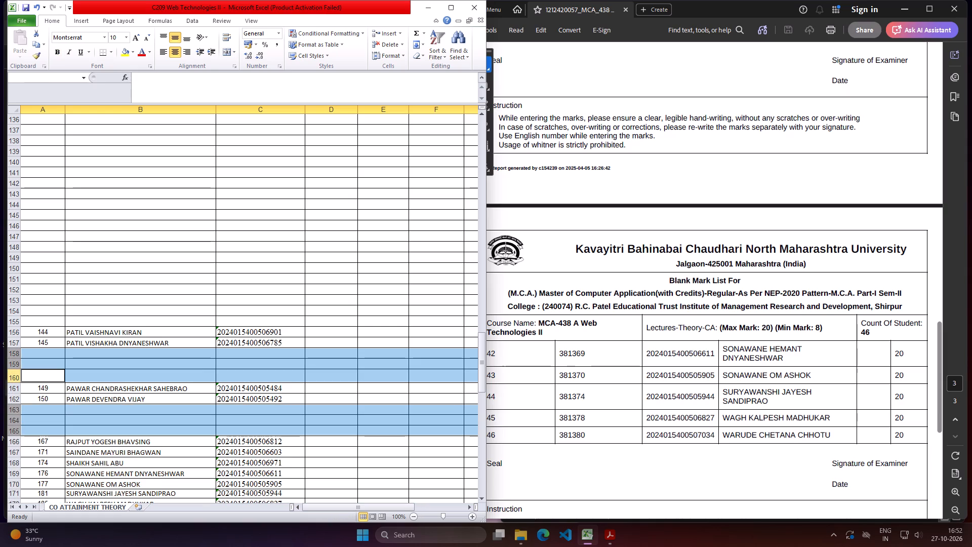
{"action": "left_click_drag", "start_coordinate": [18, 322], "coordinate": [18, 183], "text": "ctrl"}
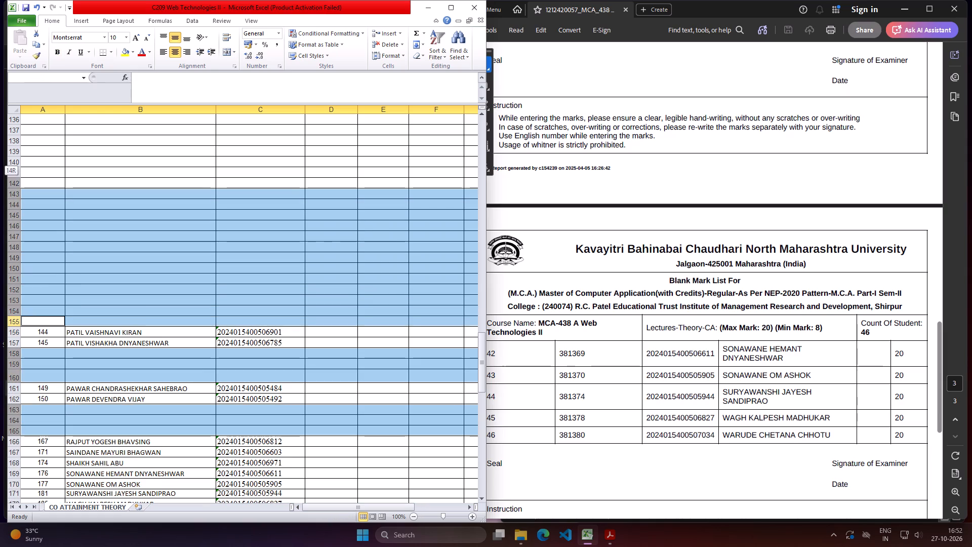
{"action": "left_click_drag", "start_coordinate": [18, 183], "coordinate": [25, 121], "text": "ctrl"}
{"action": "right_click", "coordinate": [15, 163]}
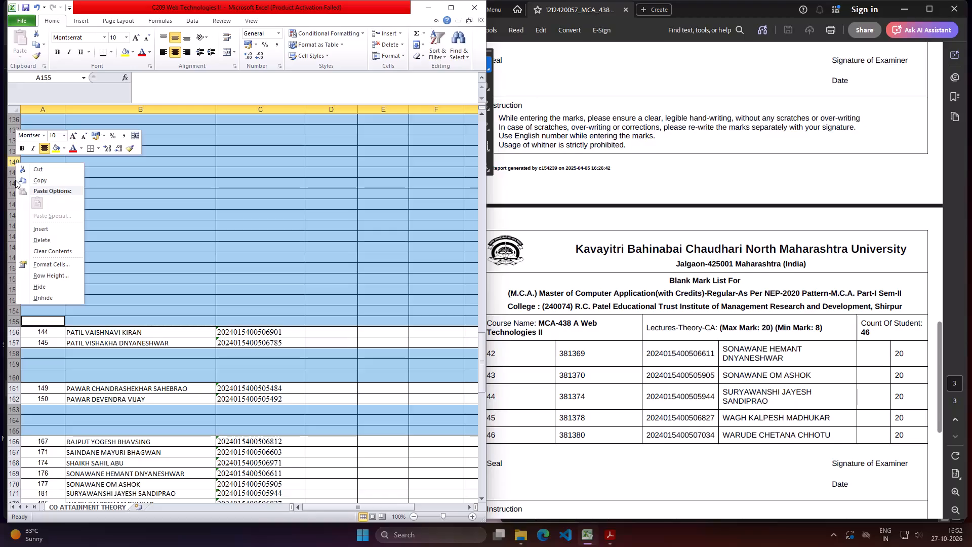
{"action": "left_click", "coordinate": [48, 235]}
Delete the blank rows 13, 15–16, 19–20, 22–25, 27–30 and 33–37 from the C209 sheet together.
{"action": "scroll", "coordinate": [135, 241], "scroll_direction": "up", "scroll_amount": 4}
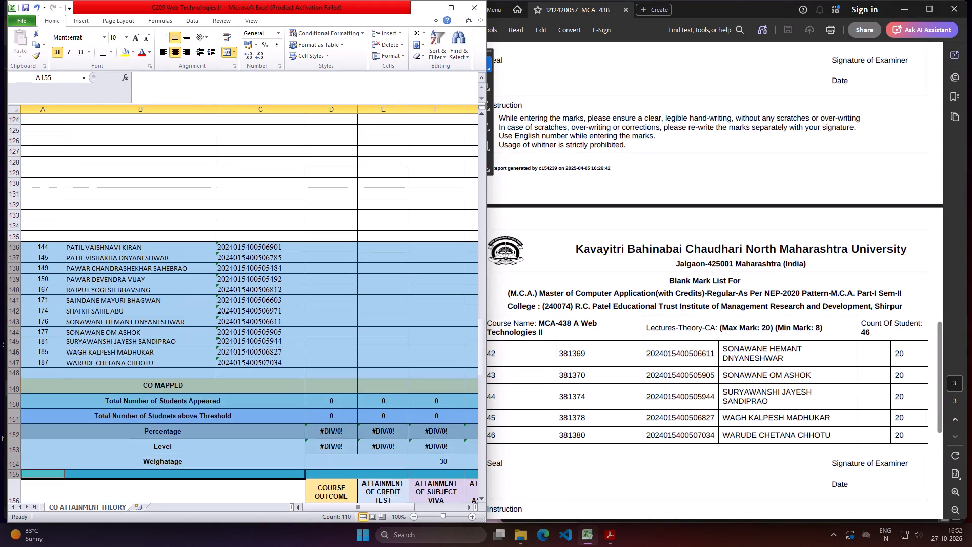
{"action": "scroll", "coordinate": [135, 241], "scroll_direction": "up", "scroll_amount": 12}
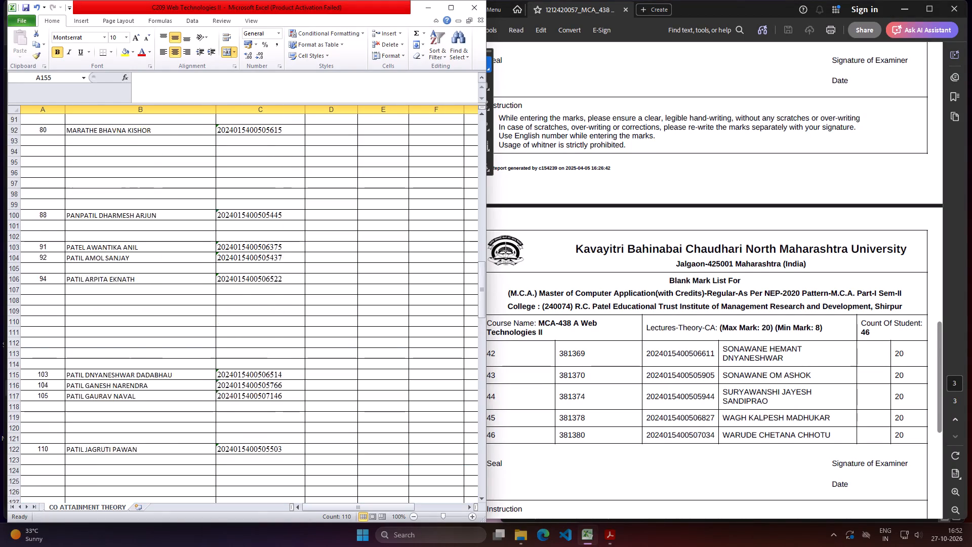
{"action": "scroll", "coordinate": [135, 240], "scroll_direction": "up", "scroll_amount": 20}
{"action": "scroll", "coordinate": [135, 240], "scroll_direction": "up", "scroll_amount": 13}
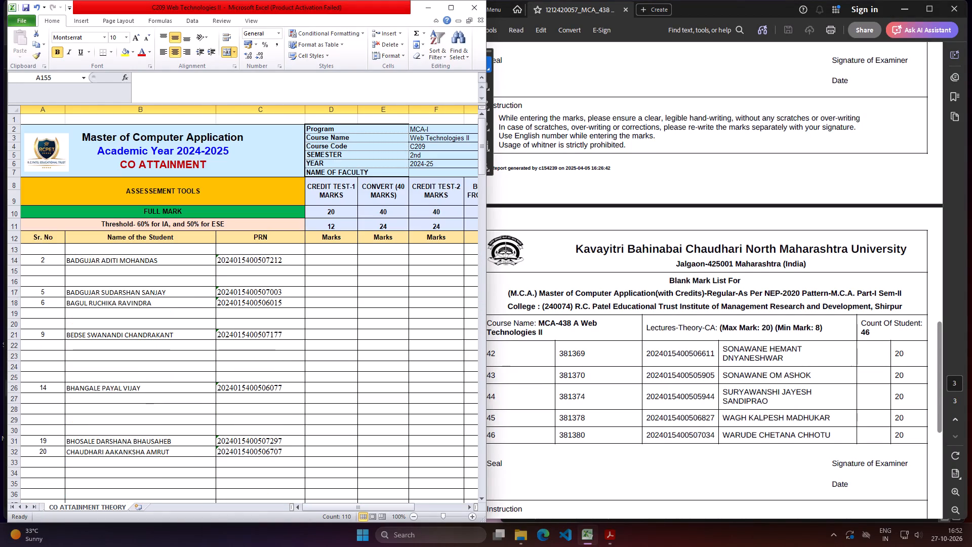
{"action": "scroll", "coordinate": [80, 292], "scroll_direction": "down", "scroll_amount": 2}
{"action": "scroll", "coordinate": [116, 233], "scroll_direction": "up", "scroll_amount": 4}
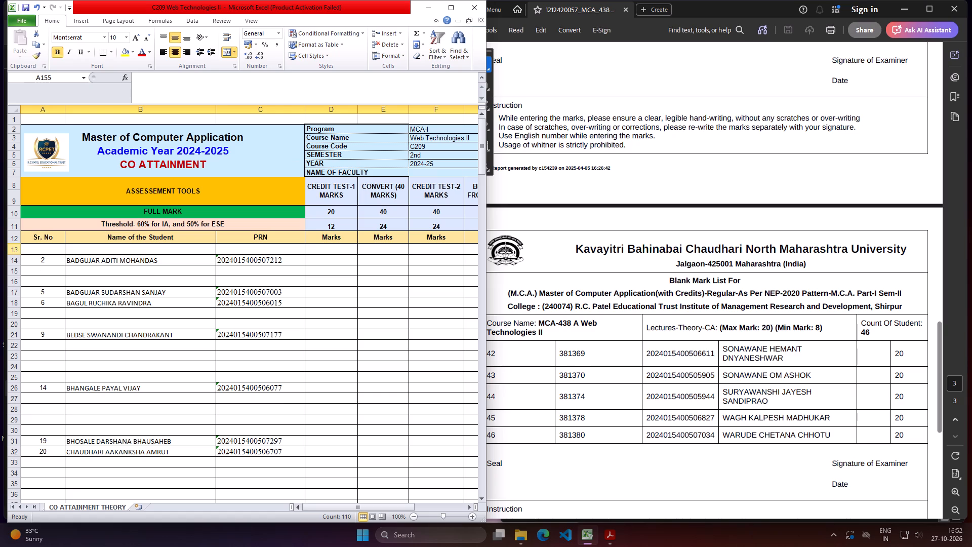
{"action": "left_click", "coordinate": [16, 251]}
{"action": "left_click_drag", "start_coordinate": [16, 270], "coordinate": [17, 279], "text": "ctrl"}
{"action": "left_click_drag", "start_coordinate": [16, 312], "coordinate": [16, 321], "text": "ctrl"}
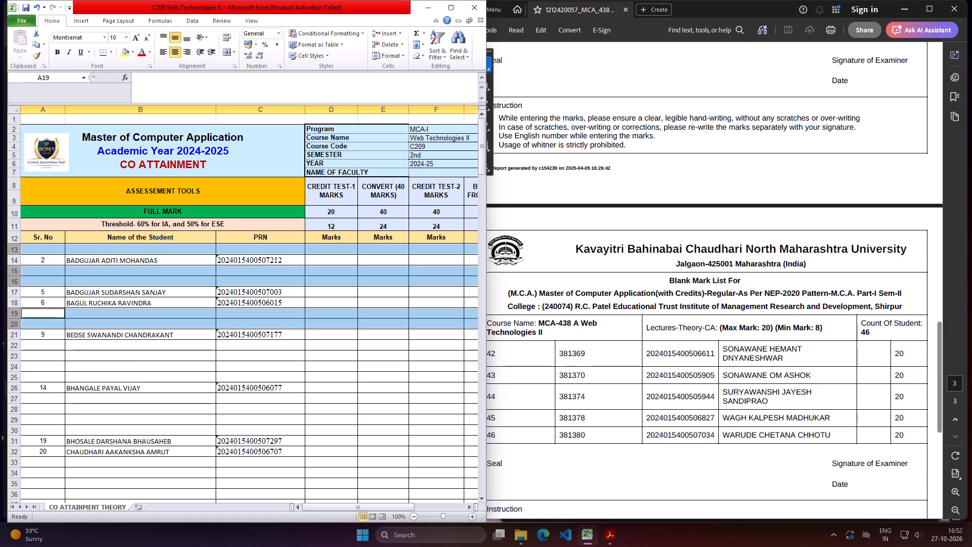
{"action": "left_click_drag", "start_coordinate": [15, 345], "coordinate": [15, 376], "text": "ctrl"}
{"action": "left_click_drag", "start_coordinate": [18, 397], "coordinate": [18, 432], "text": "ctrl"}
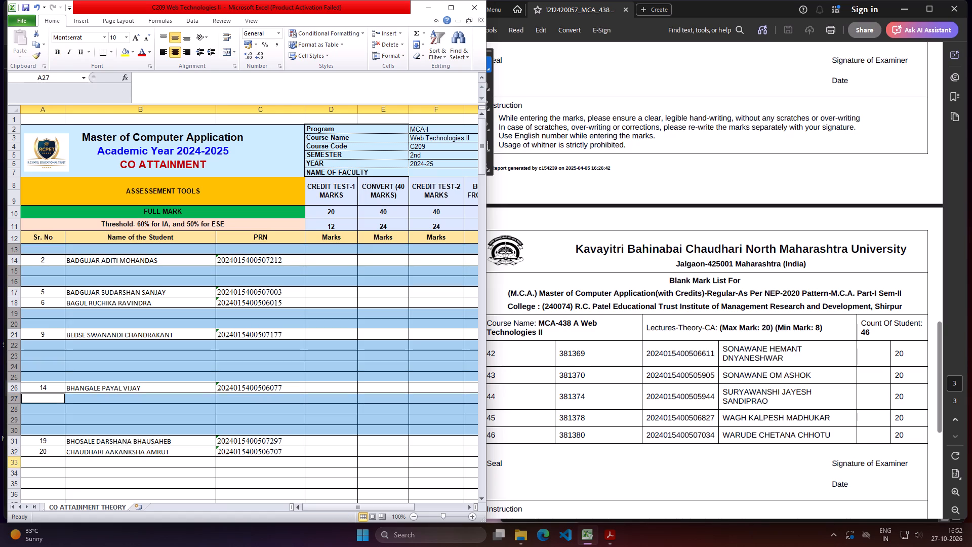
{"action": "left_click_drag", "start_coordinate": [18, 463], "coordinate": [19, 502], "text": "ctrl"}
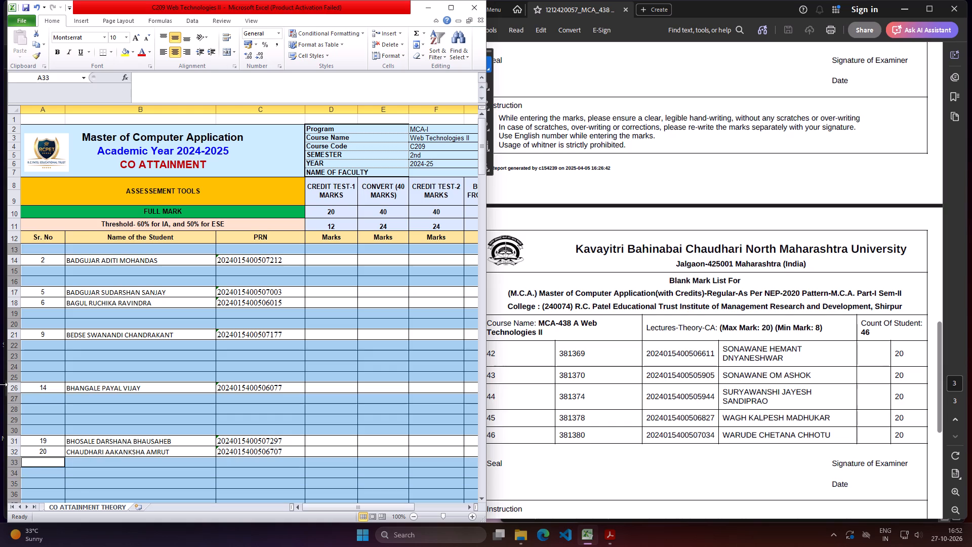
{"action": "right_click", "coordinate": [13, 358]}
{"action": "left_click", "coordinate": [45, 433]}
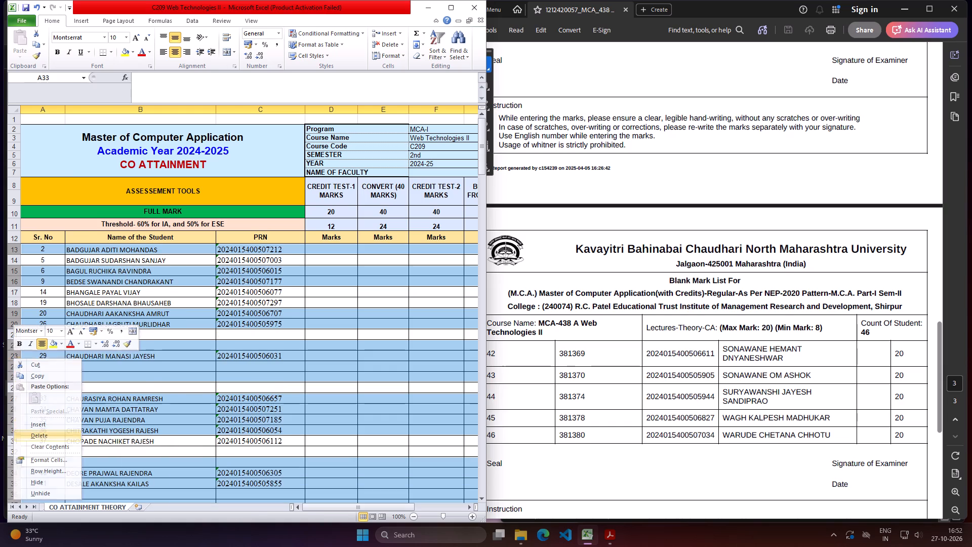
{"action": "scroll", "coordinate": [58, 353], "scroll_direction": "down", "scroll_amount": 2}
{"action": "left_click", "coordinate": [93, 335]}
Delete the blank rows 21–22, 24–26, 32–33, 36–38, 40–41, 43–45, 47–48 and 50–51 from the C209 sheet together.
{"action": "scroll", "coordinate": [116, 324], "scroll_direction": "down", "scroll_amount": 1}
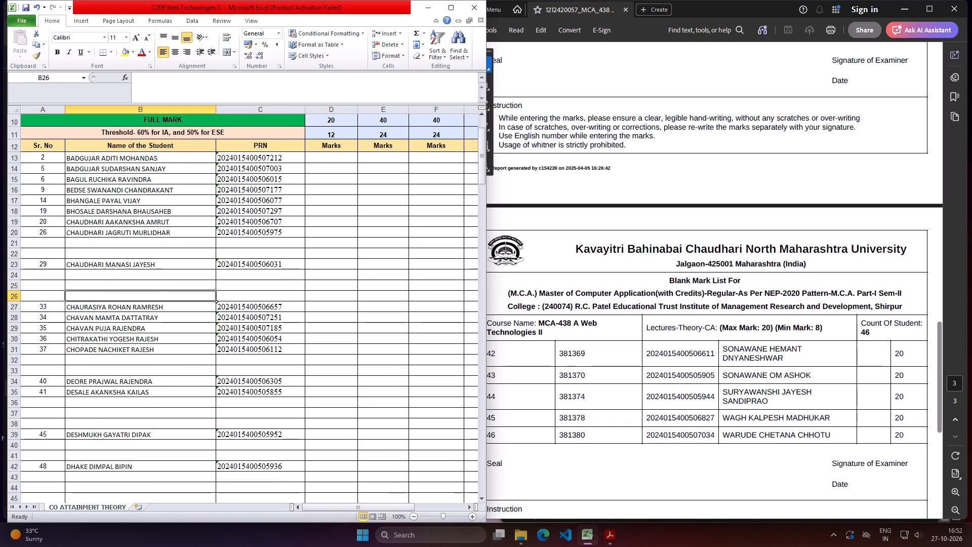
{"action": "scroll", "coordinate": [118, 315], "scroll_direction": "down", "scroll_amount": 2}
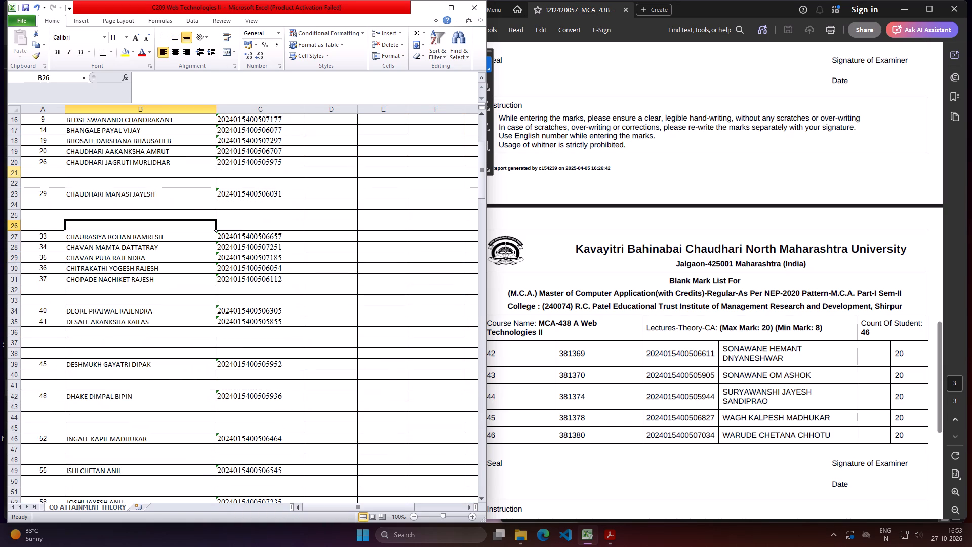
{"action": "left_click_drag", "start_coordinate": [15, 172], "coordinate": [16, 182]}
{"action": "left_click_drag", "start_coordinate": [15, 205], "coordinate": [16, 222], "text": "ctrl"}
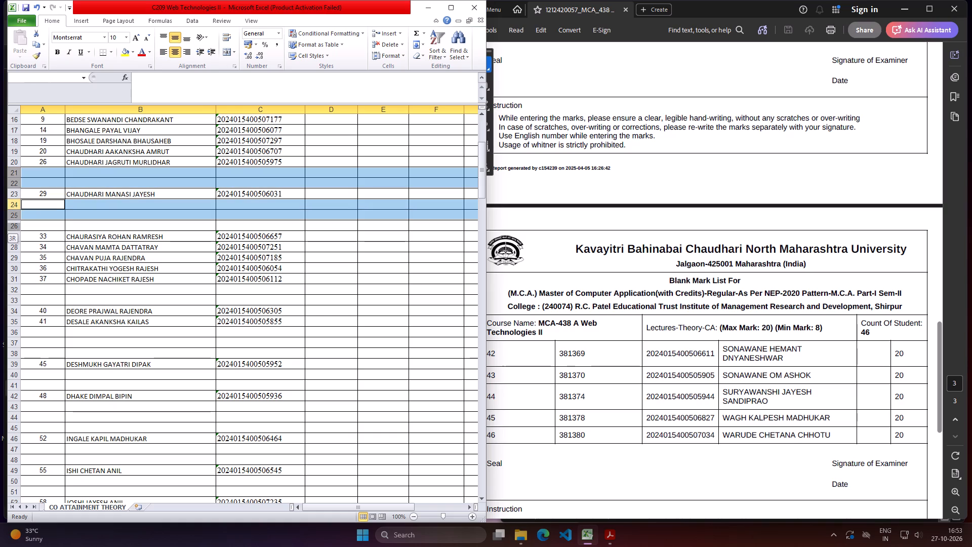
{"action": "left_click_drag", "start_coordinate": [16, 222], "coordinate": [17, 222], "text": "ctrl"}
{"action": "left_click_drag", "start_coordinate": [14, 289], "coordinate": [14, 303], "text": "ctrl"}
{"action": "left_click_drag", "start_coordinate": [18, 334], "coordinate": [22, 353], "text": "ctrl"}
{"action": "left_click_drag", "start_coordinate": [17, 375], "coordinate": [18, 385], "text": "ctrl"}
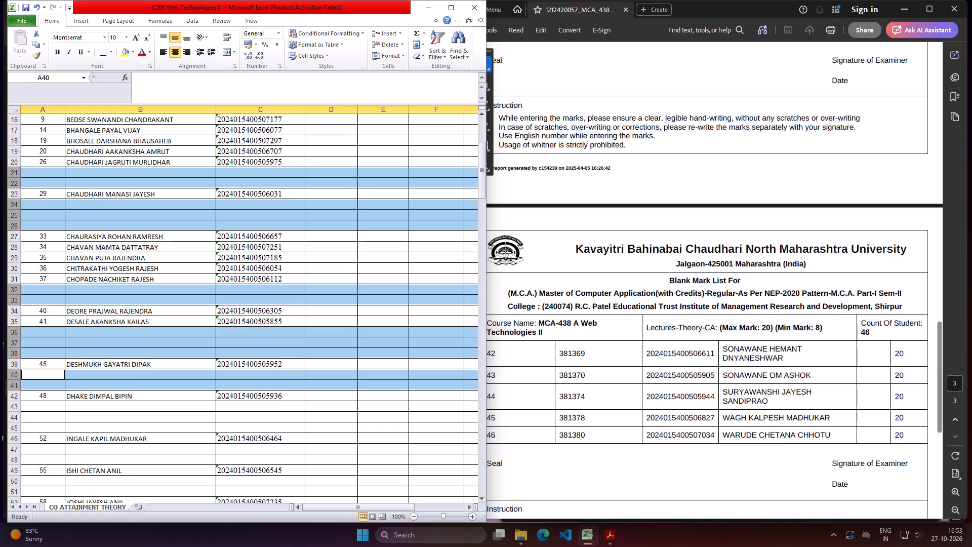
{"action": "left_click_drag", "start_coordinate": [17, 409], "coordinate": [19, 425], "text": "ctrl"}
{"action": "left_click_drag", "start_coordinate": [16, 449], "coordinate": [20, 464], "text": "ctrl"}
{"action": "left_click_drag", "start_coordinate": [16, 481], "coordinate": [18, 491], "text": "ctrl"}
{"action": "right_click", "coordinate": [18, 349]}
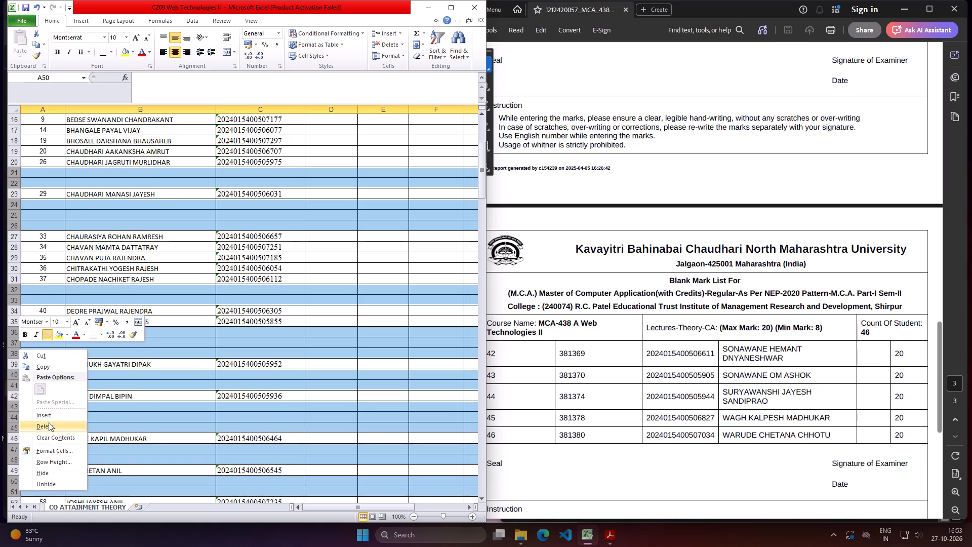
{"action": "left_click", "coordinate": [49, 422]}
{"action": "left_click", "coordinate": [117, 291]}
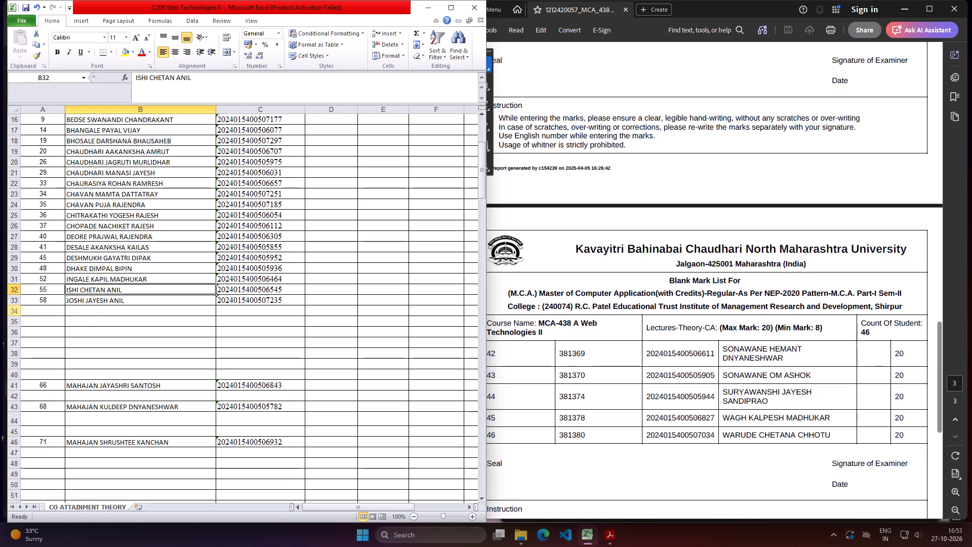
Delete the blank rows 34–40, 42, 44–45 and 47–54 from the C209 sheet together.
{"action": "left_click_drag", "start_coordinate": [16, 312], "coordinate": [16, 371]}
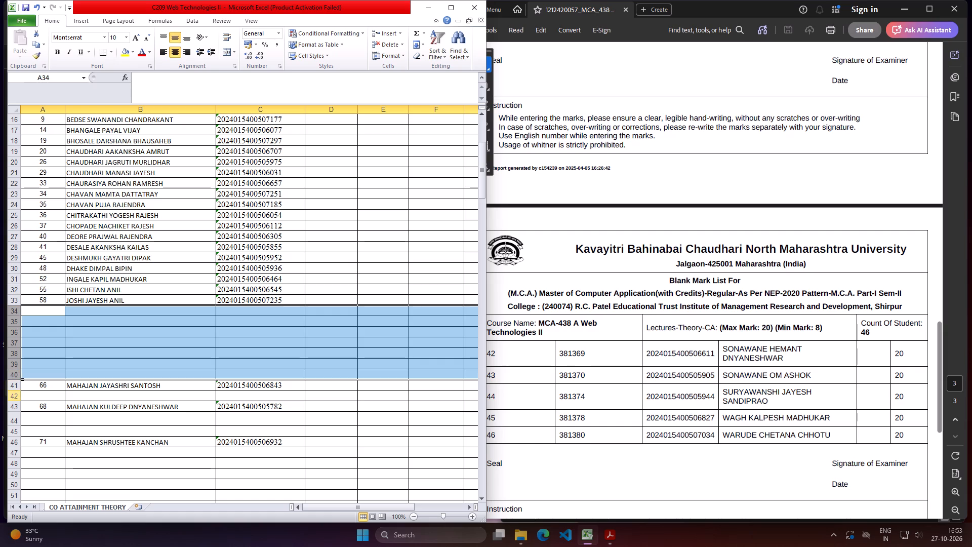
{"action": "left_click", "coordinate": [13, 398], "text": "ctrl"}
{"action": "left_click_drag", "start_coordinate": [17, 421], "coordinate": [17, 431], "text": "ctrl"}
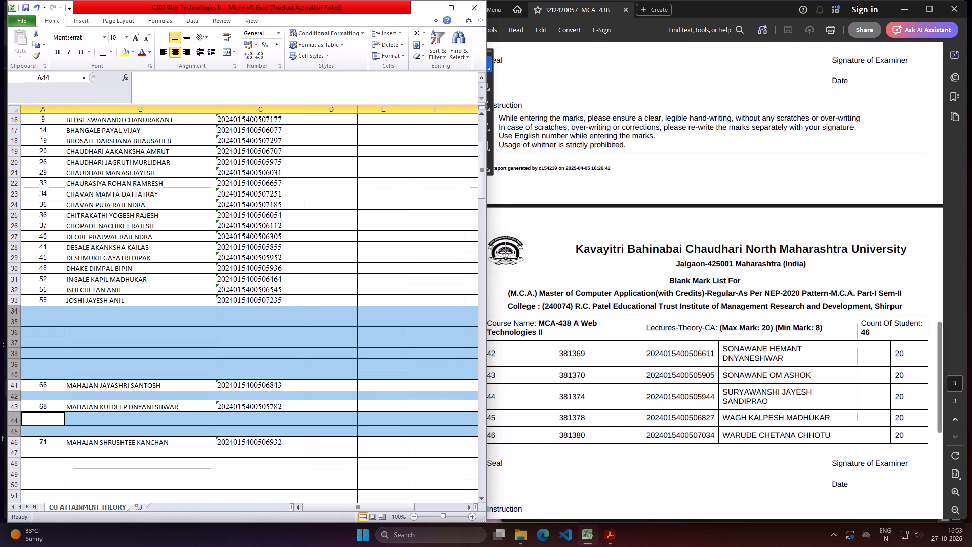
{"action": "left_click_drag", "start_coordinate": [14, 453], "coordinate": [19, 504], "text": "ctrl"}
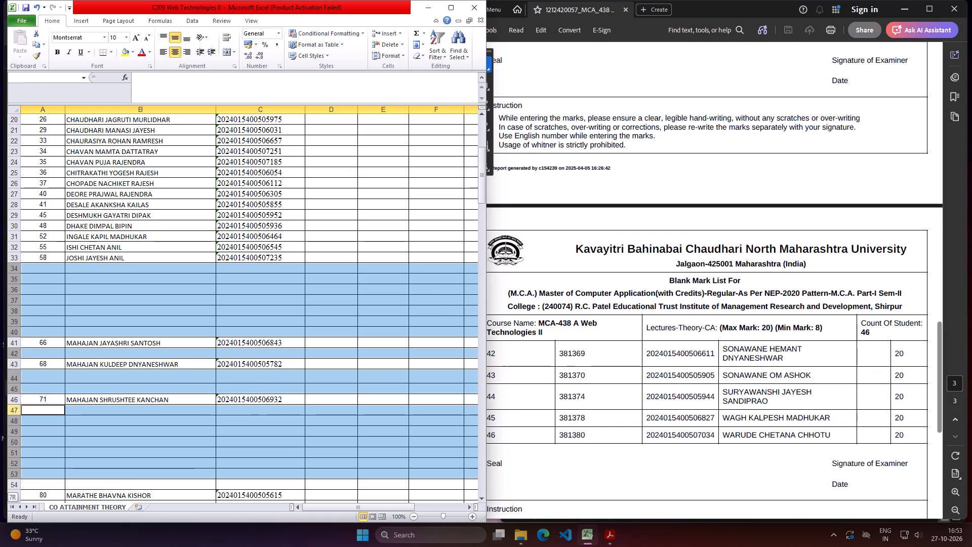
{"action": "left_click_drag", "start_coordinate": [19, 504], "coordinate": [20, 470], "text": "ctrl"}
{"action": "right_click", "coordinate": [20, 297]}
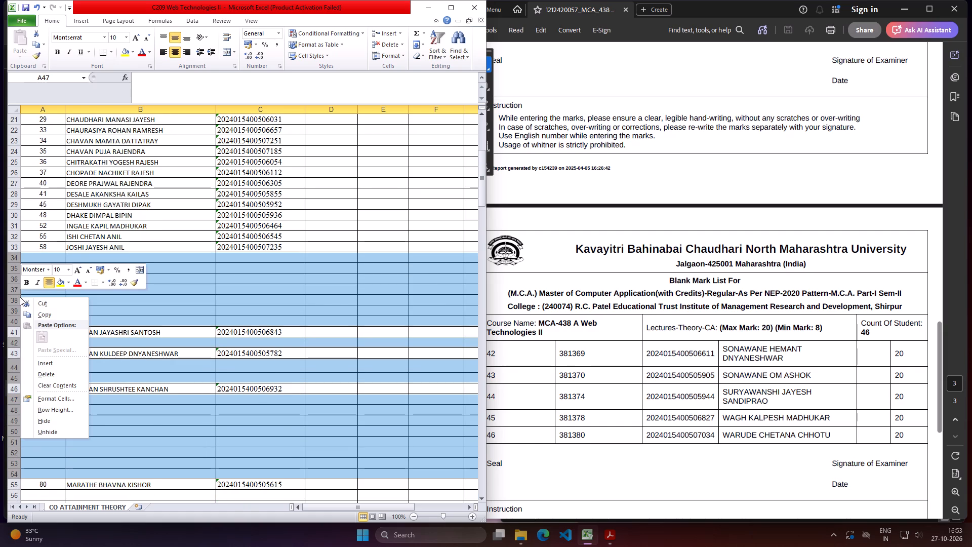
{"action": "left_click", "coordinate": [55, 375]}
{"action": "scroll", "coordinate": [139, 294], "scroll_direction": "up", "scroll_amount": 4}
{"action": "left_click", "coordinate": [141, 286]}
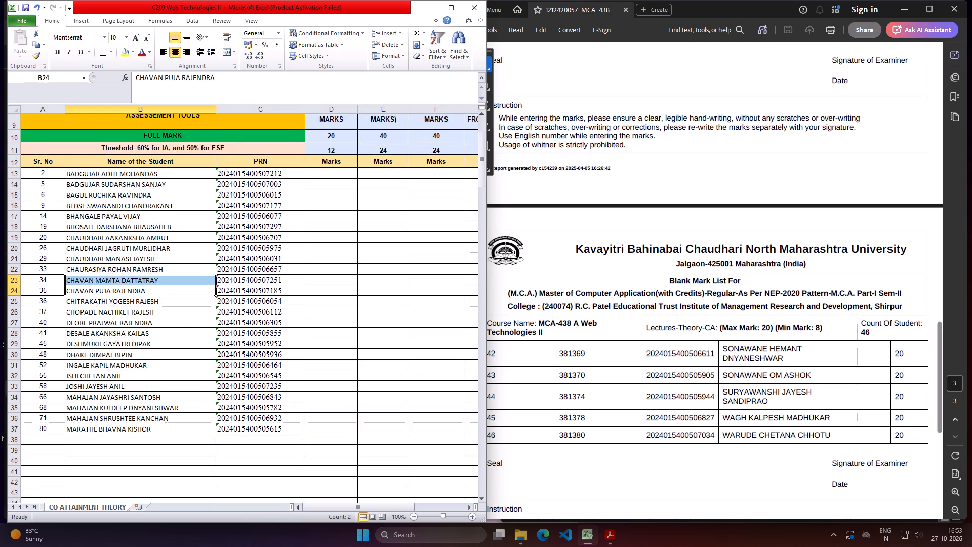
Delete the blank rows 38–44, 46–47, 50, 52–59, 63–66 and 68–72 from the C209 sheet together.
{"action": "scroll", "coordinate": [141, 285], "scroll_direction": "down", "scroll_amount": 6}
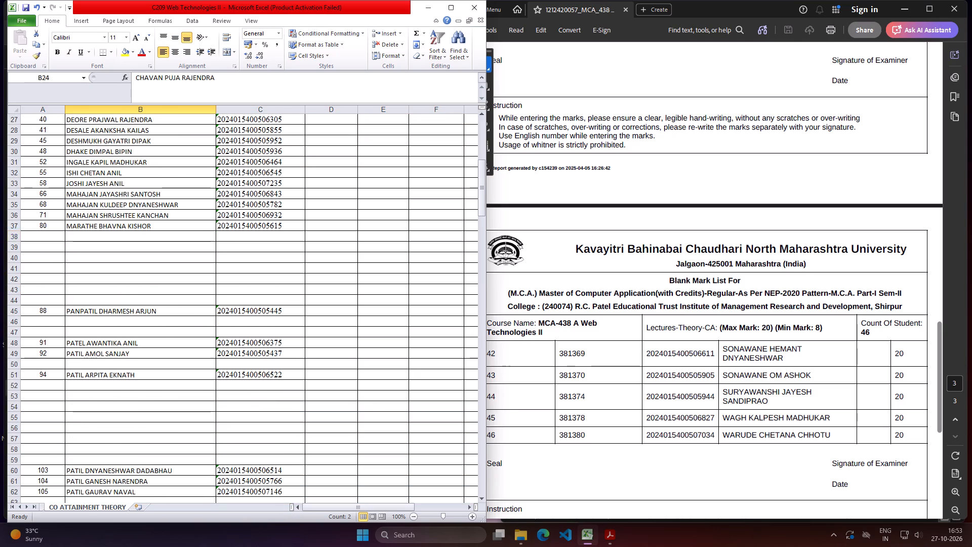
{"action": "scroll", "coordinate": [67, 238], "scroll_direction": "down", "scroll_amount": 3}
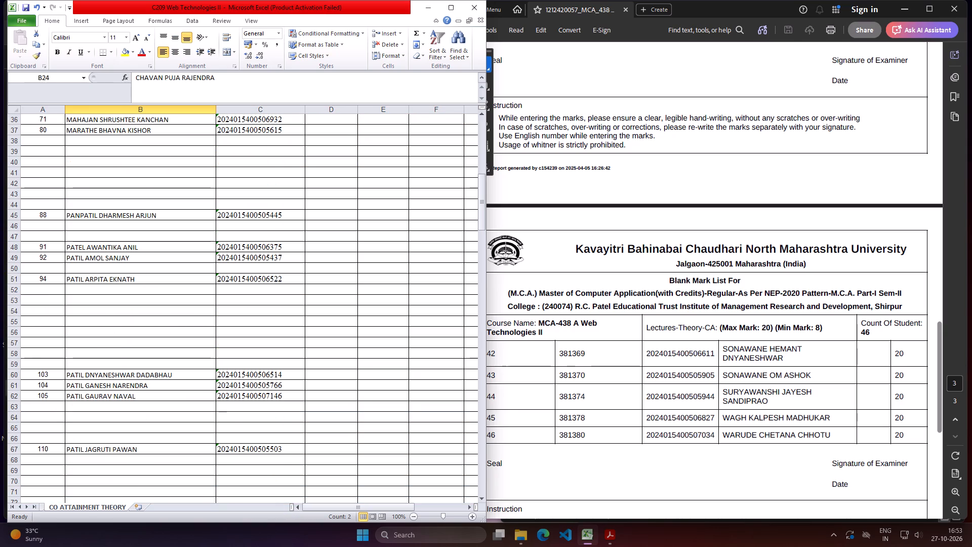
{"action": "left_click_drag", "start_coordinate": [14, 140], "coordinate": [18, 203]}
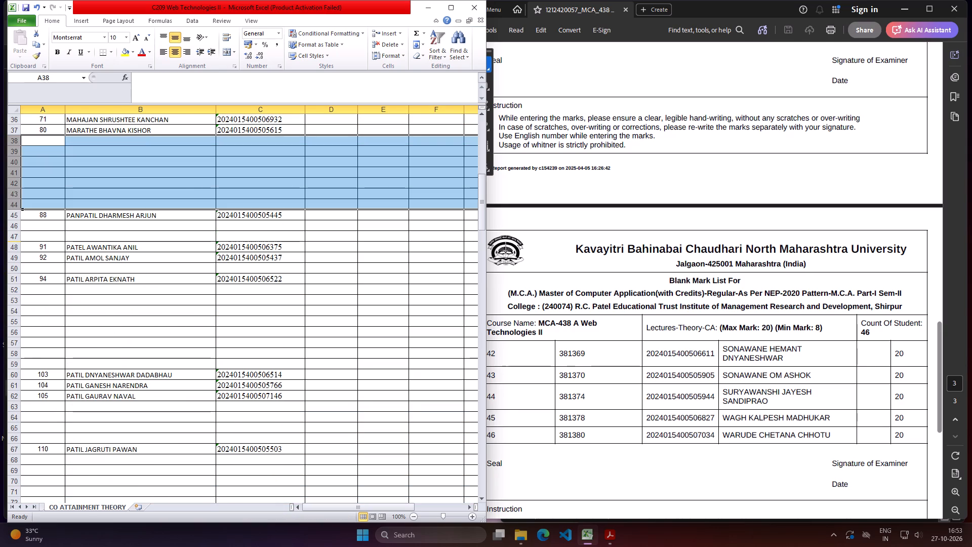
{"action": "left_click_drag", "start_coordinate": [14, 225], "coordinate": [15, 239], "text": "ctrl"}
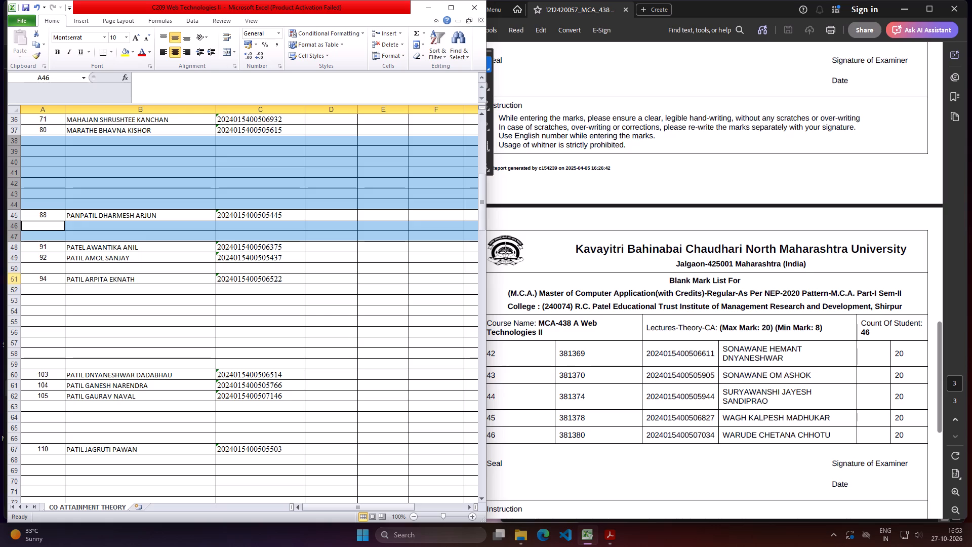
{"action": "left_click", "coordinate": [15, 267], "text": "ctrl"}
{"action": "left_click_drag", "start_coordinate": [18, 290], "coordinate": [19, 359], "text": "ctrl"}
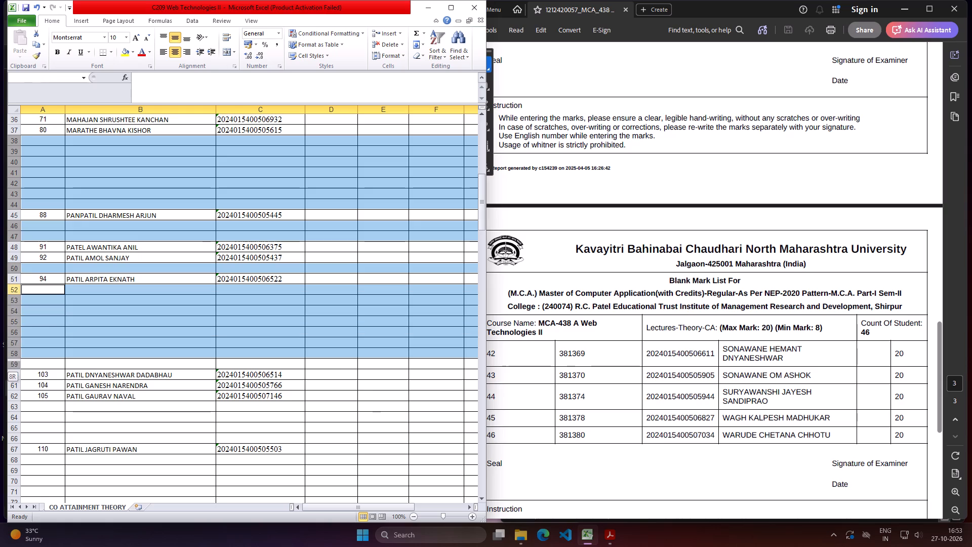
{"action": "left_click_drag", "start_coordinate": [19, 359], "coordinate": [19, 361], "text": "ctrl"}
{"action": "left_click_drag", "start_coordinate": [15, 408], "coordinate": [14, 424], "text": "ctrl"}
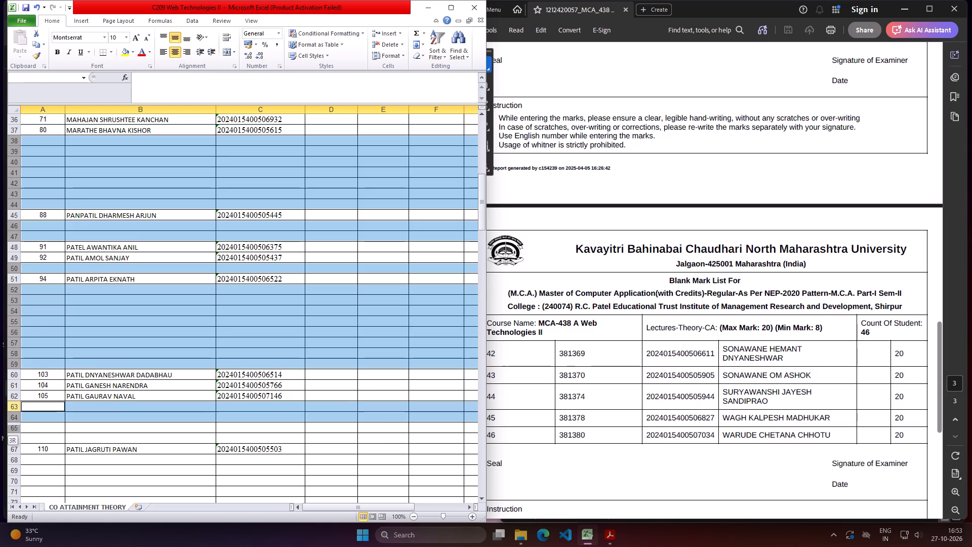
{"action": "left_click_drag", "start_coordinate": [14, 424], "coordinate": [14, 436], "text": "ctrl"}
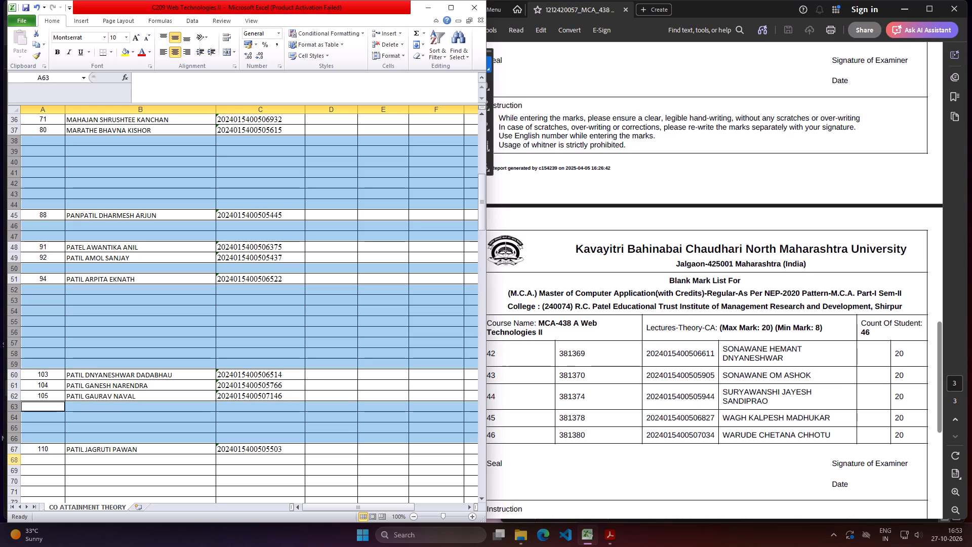
{"action": "left_click_drag", "start_coordinate": [16, 461], "coordinate": [20, 500], "text": "ctrl"}
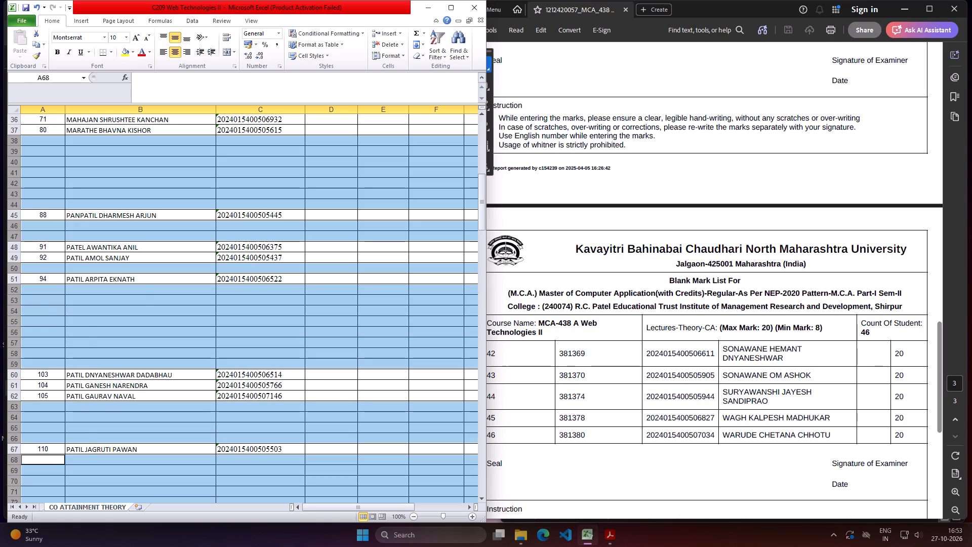
{"action": "right_click", "coordinate": [18, 320]}
{"action": "left_click", "coordinate": [56, 400]}
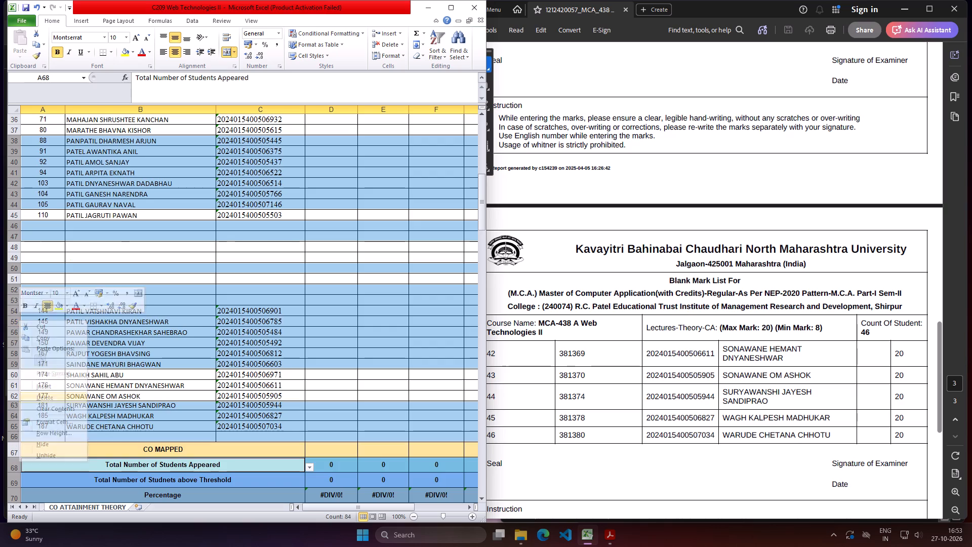
{"action": "left_click", "coordinate": [85, 265]}
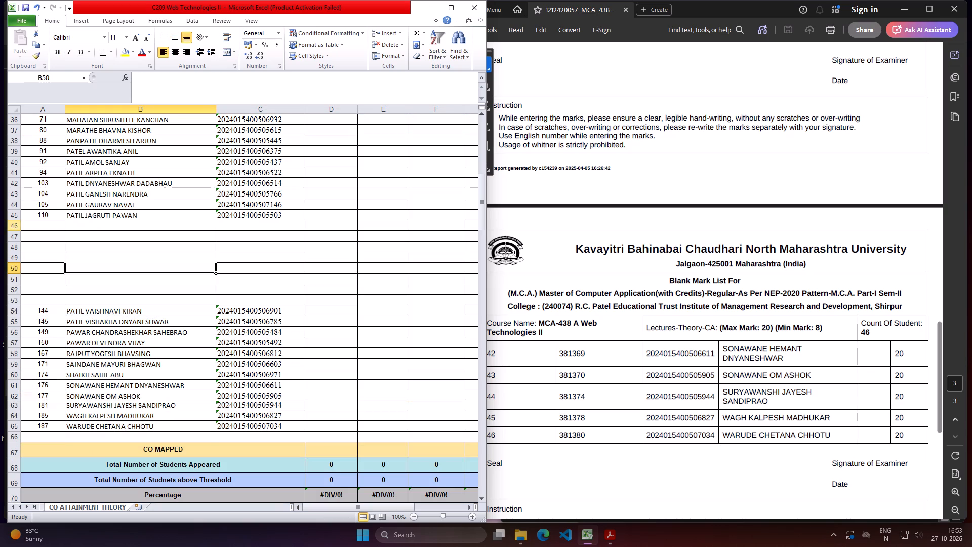
Delete the remaining block of blank rows 46–53 between the student entries.
{"action": "left_click_drag", "start_coordinate": [15, 227], "coordinate": [14, 298]}
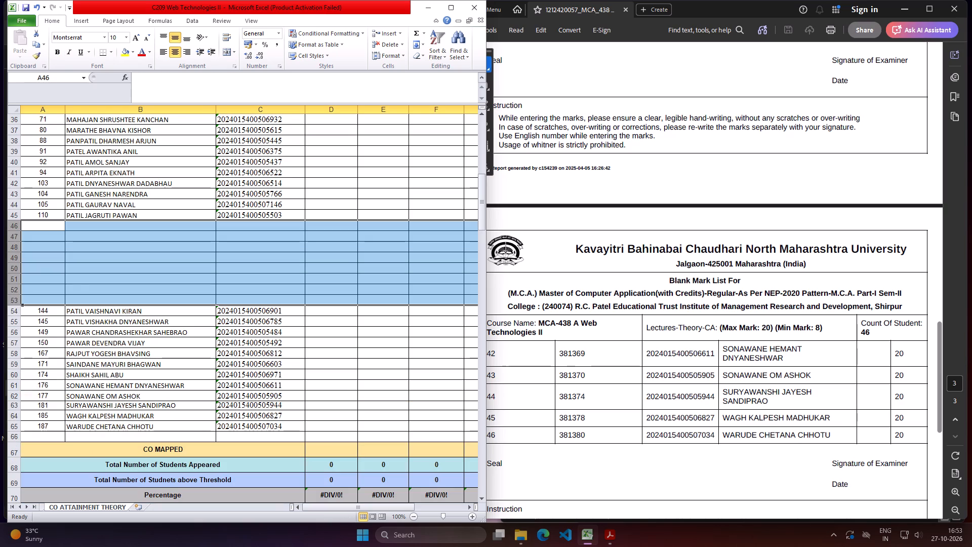
{"action": "right_click", "coordinate": [13, 257]}
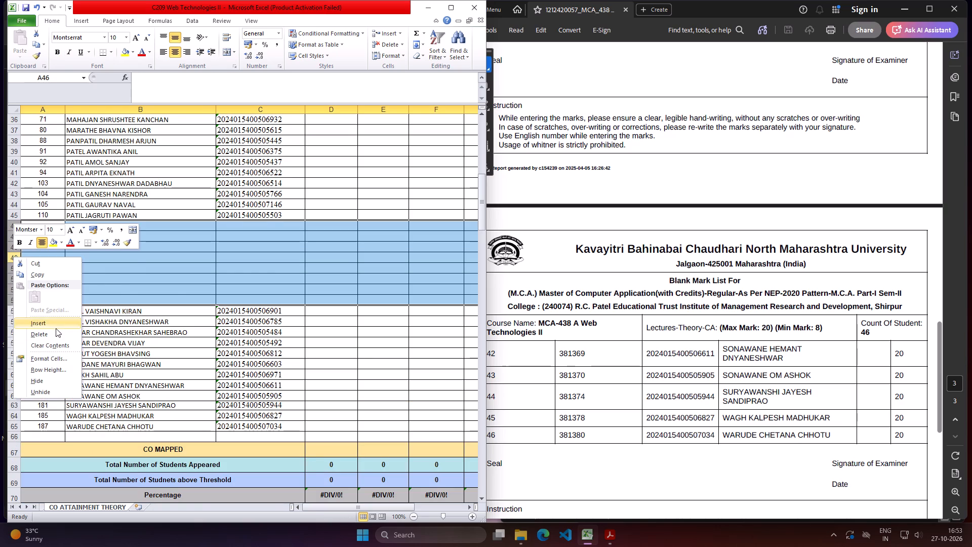
{"action": "left_click", "coordinate": [55, 332]}
Renumber the first six students in the Sr. No column as 1 to 6, from A13 to A18.
{"action": "scroll", "coordinate": [172, 319], "scroll_direction": "up", "scroll_amount": 12}
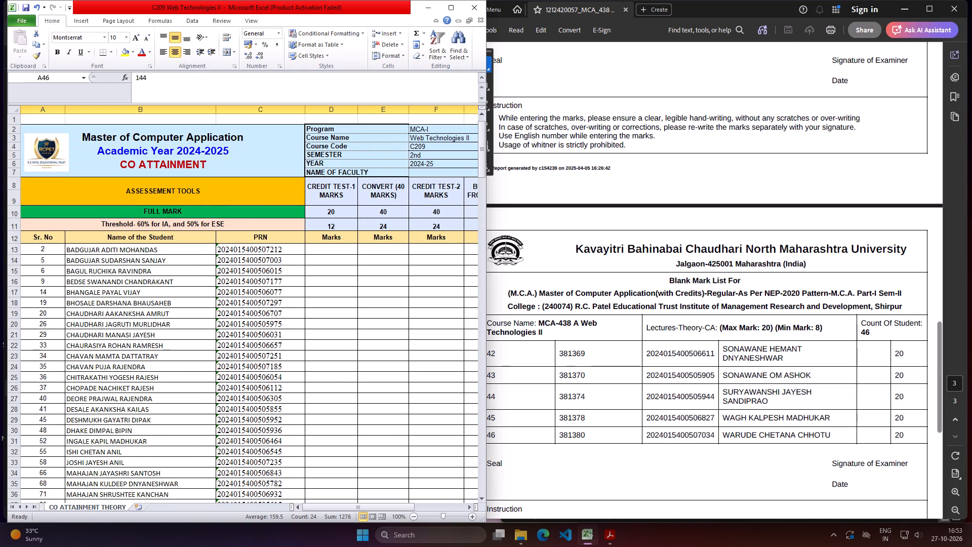
{"action": "left_click", "coordinate": [51, 250]}
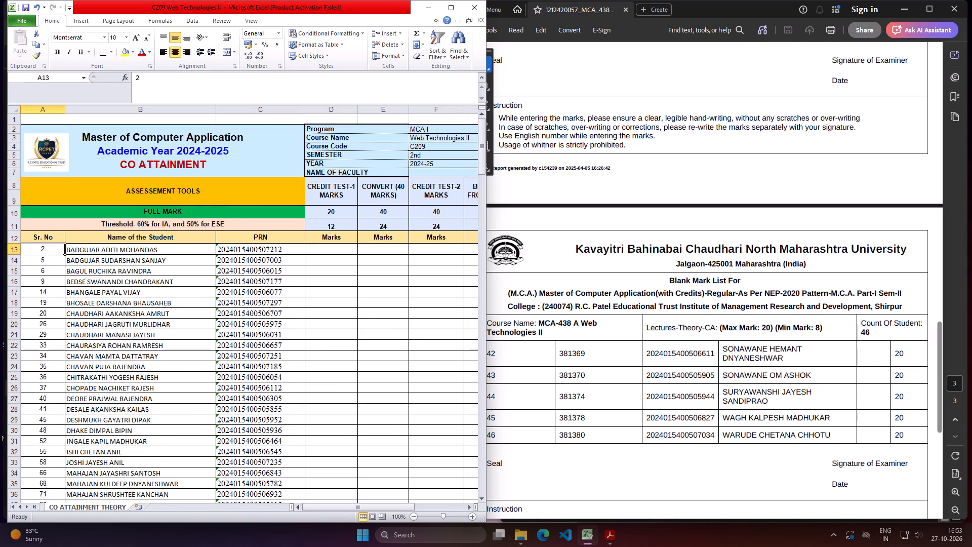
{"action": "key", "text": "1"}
{"action": "key", "text": "Down"}
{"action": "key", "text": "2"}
{"action": "key", "text": "Down"}
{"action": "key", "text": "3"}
{"action": "key", "text": "Down"}
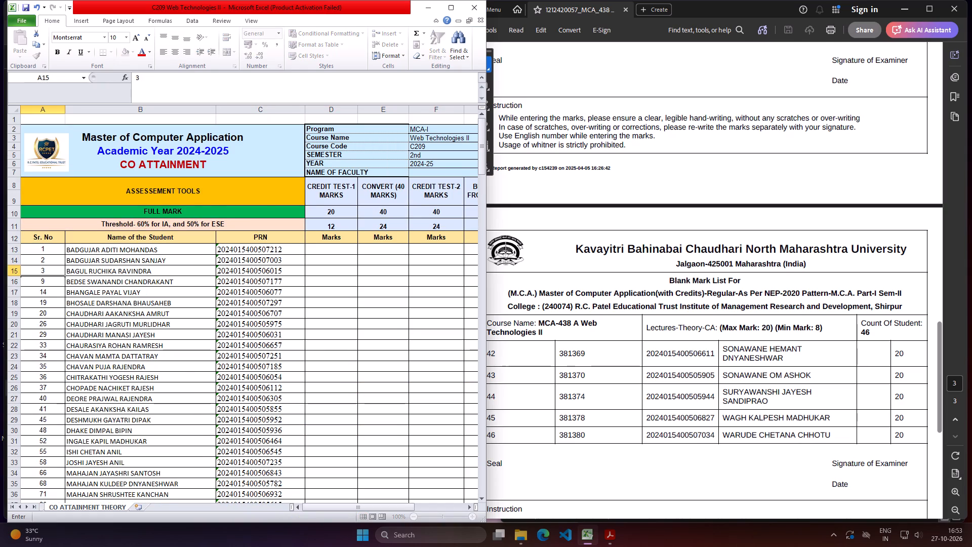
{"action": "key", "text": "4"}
{"action": "key", "text": "Down"}
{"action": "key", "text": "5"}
{"action": "key", "text": "Down"}
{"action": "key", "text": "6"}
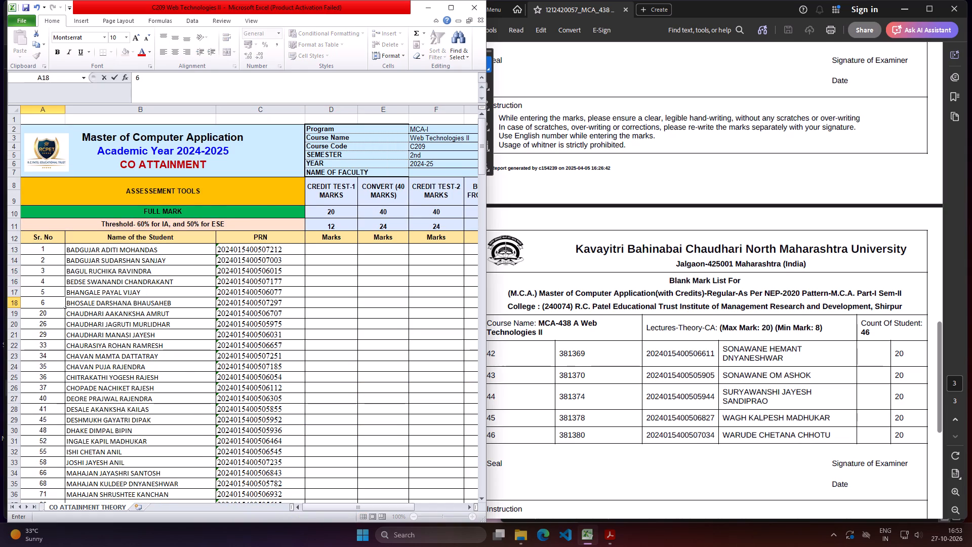
Extend the Sr. No series from A13:A18 down to the last student in row 57, ending at 45.
{"action": "left_click_drag", "start_coordinate": [50, 253], "coordinate": [52, 303]}
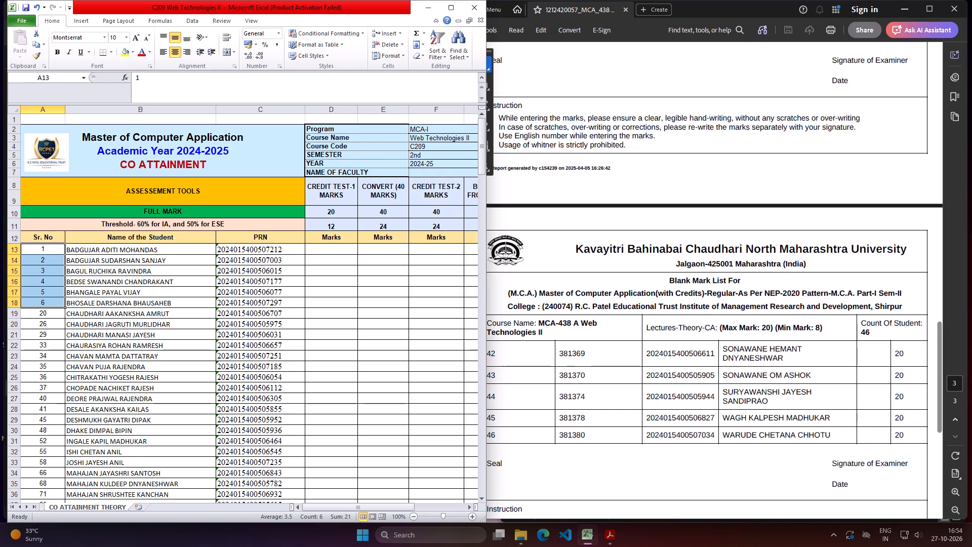
{"action": "left_click_drag", "start_coordinate": [65, 308], "coordinate": [82, 543]}
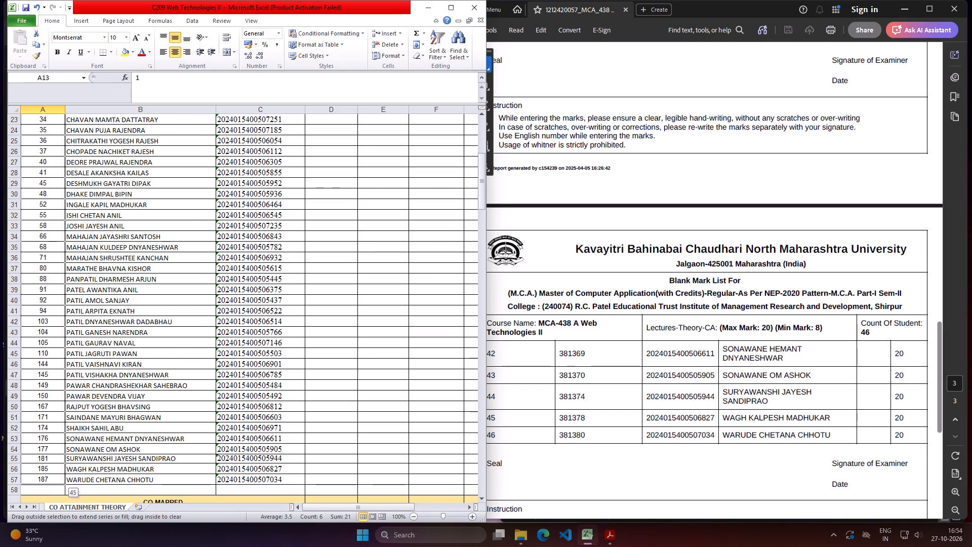
{"action": "left_click_drag", "start_coordinate": [82, 543], "coordinate": [62, 474]}
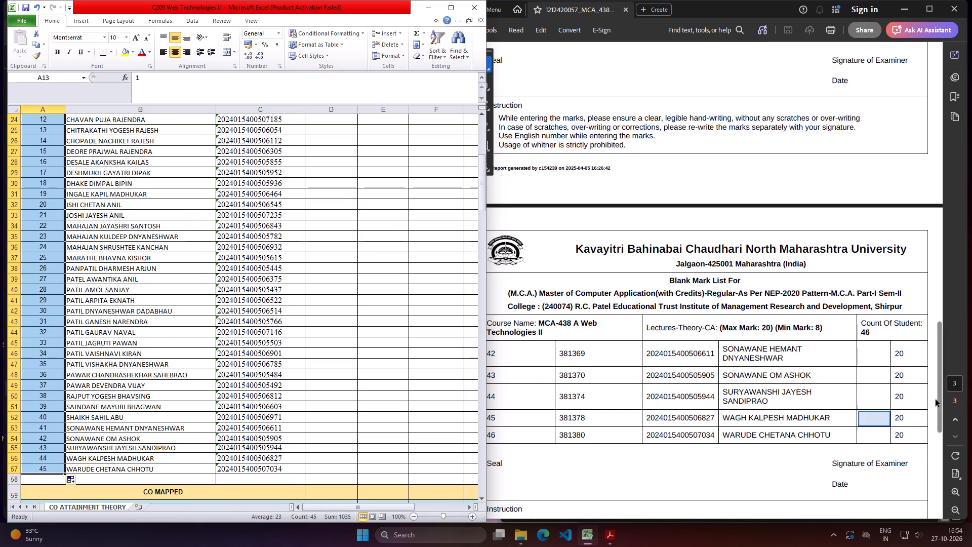
Compare the worksheet's student names and PRNs with the MCA-438 A Web Technologies II mark list PDF to find the missing student.
{"action": "scroll", "coordinate": [311, 307], "scroll_direction": "up", "scroll_amount": 15}
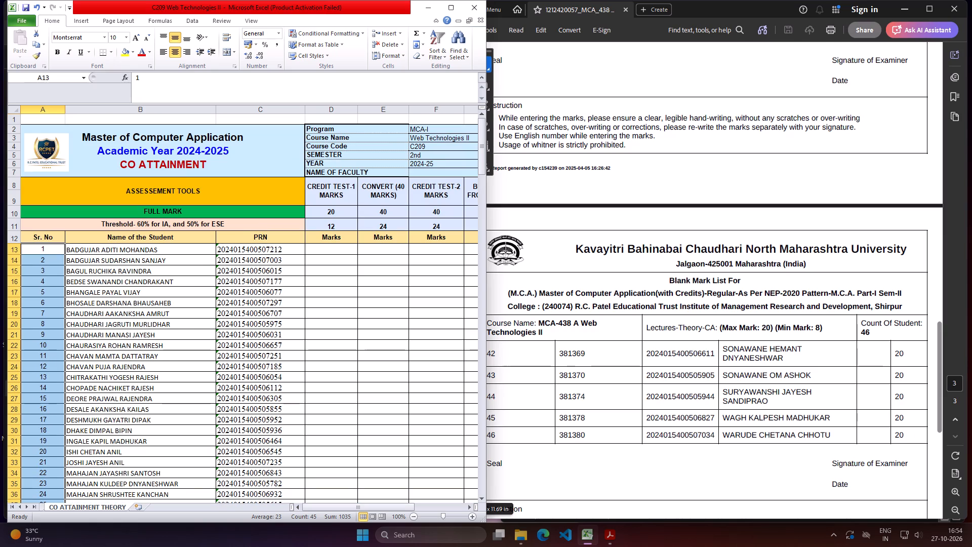
{"action": "left_click", "coordinate": [651, 322]}
{"action": "scroll", "coordinate": [648, 322], "scroll_direction": "up", "scroll_amount": 2}
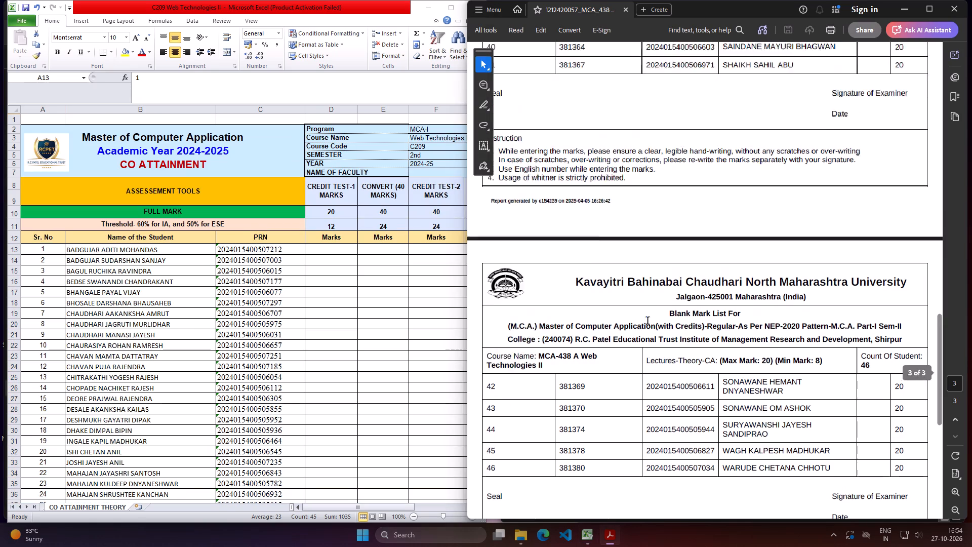
{"action": "scroll", "coordinate": [648, 321], "scroll_direction": "up", "scroll_amount": 10}
{"action": "scroll", "coordinate": [573, 306], "scroll_direction": "up", "scroll_amount": 4}
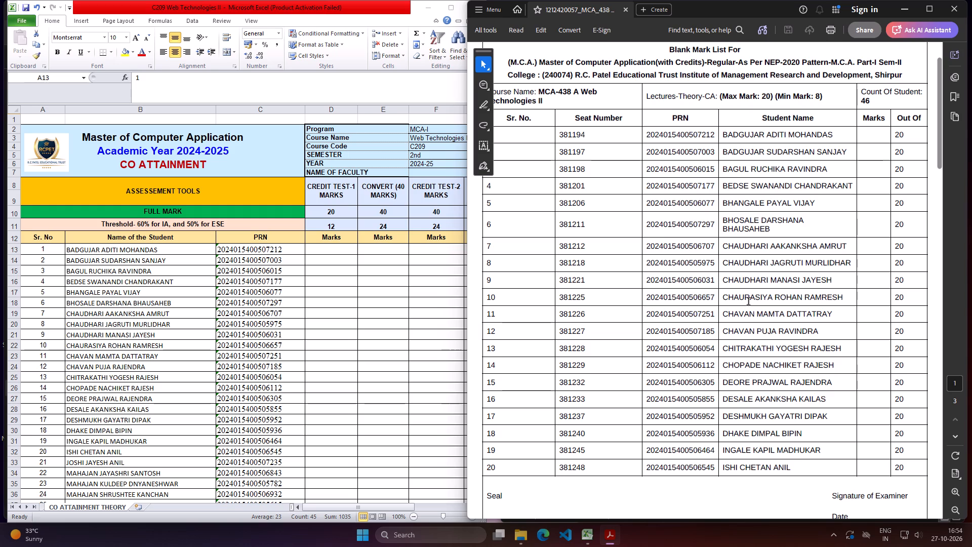
{"action": "scroll", "coordinate": [749, 302], "scroll_direction": "down", "scroll_amount": 3}
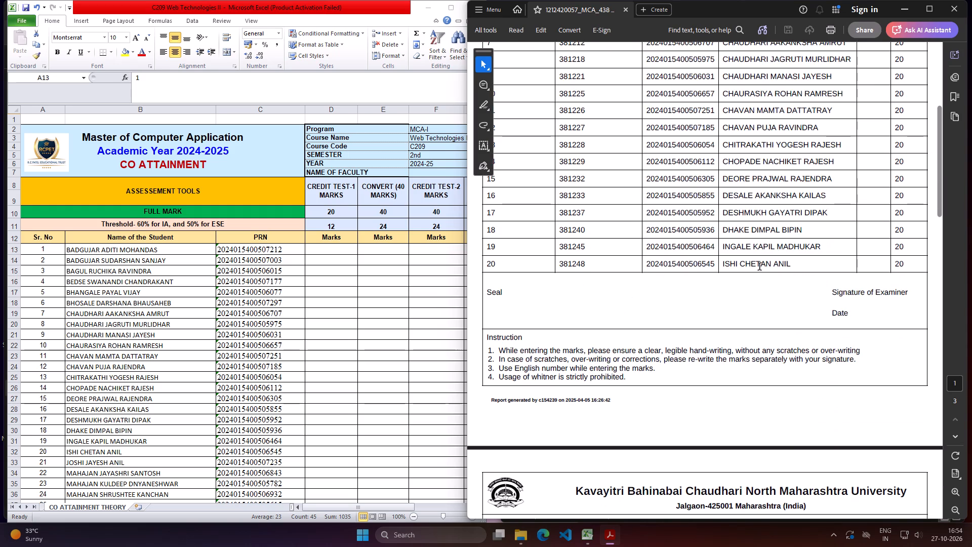
{"action": "scroll", "coordinate": [747, 268], "scroll_direction": "down", "scroll_amount": 2}
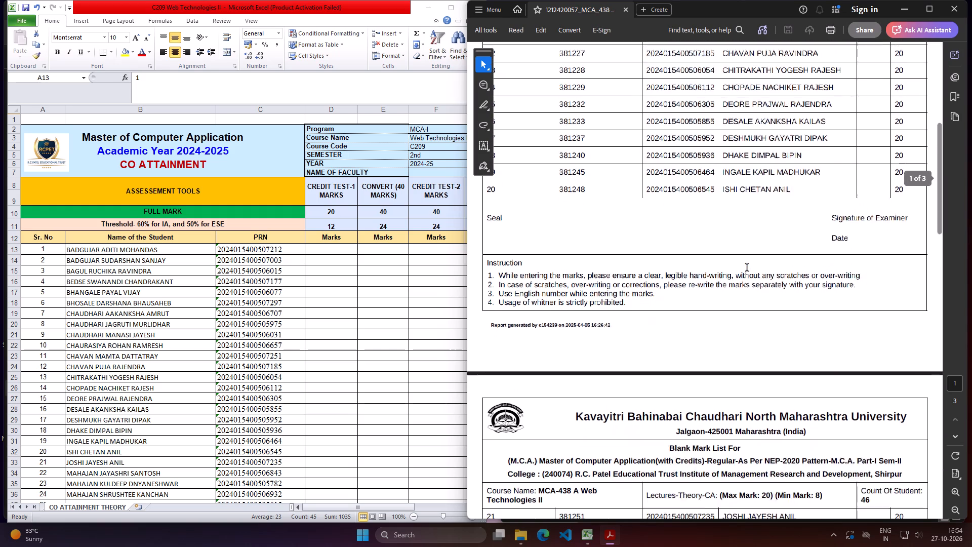
{"action": "scroll", "coordinate": [744, 266], "scroll_direction": "down", "scroll_amount": 3}
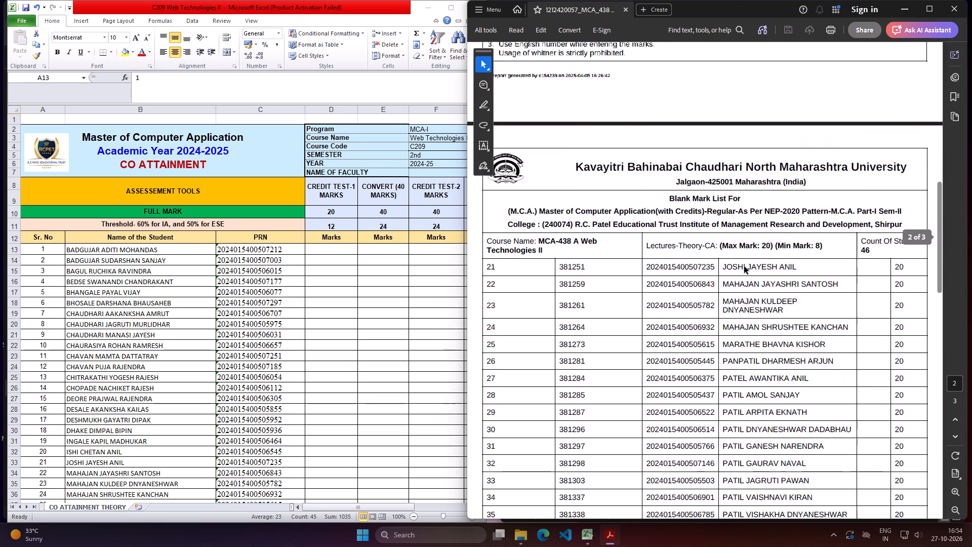
{"action": "scroll", "coordinate": [744, 266], "scroll_direction": "down", "scroll_amount": 1}
{"action": "left_click", "coordinate": [233, 341]}
{"action": "scroll", "coordinate": [233, 341], "scroll_direction": "down", "scroll_amount": 2}
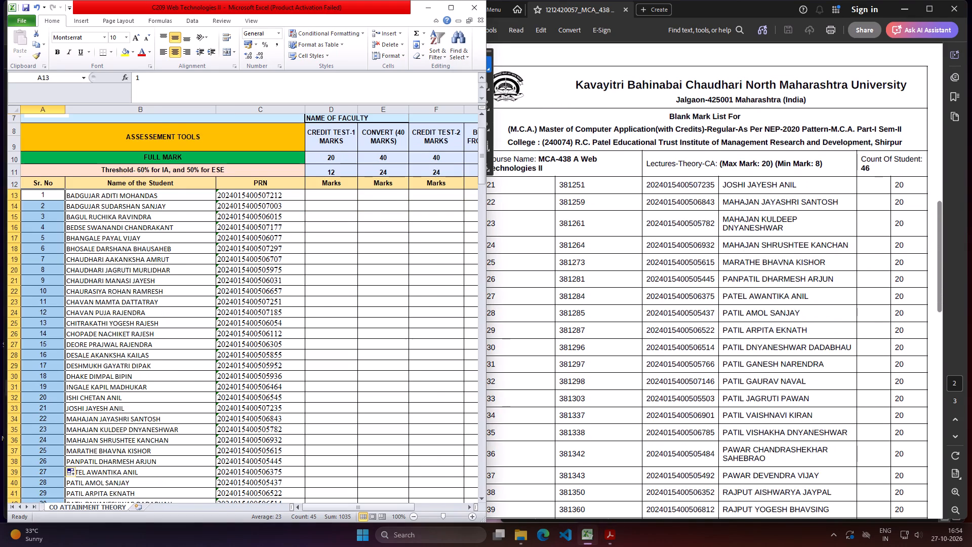
{"action": "scroll", "coordinate": [235, 338], "scroll_direction": "down", "scroll_amount": 2}
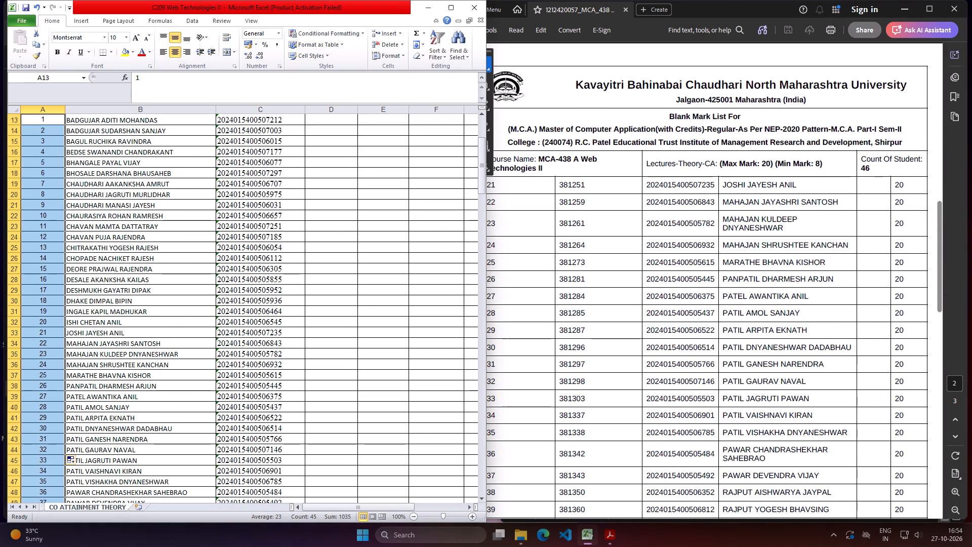
{"action": "scroll", "coordinate": [288, 344], "scroll_direction": "down", "scroll_amount": 1}
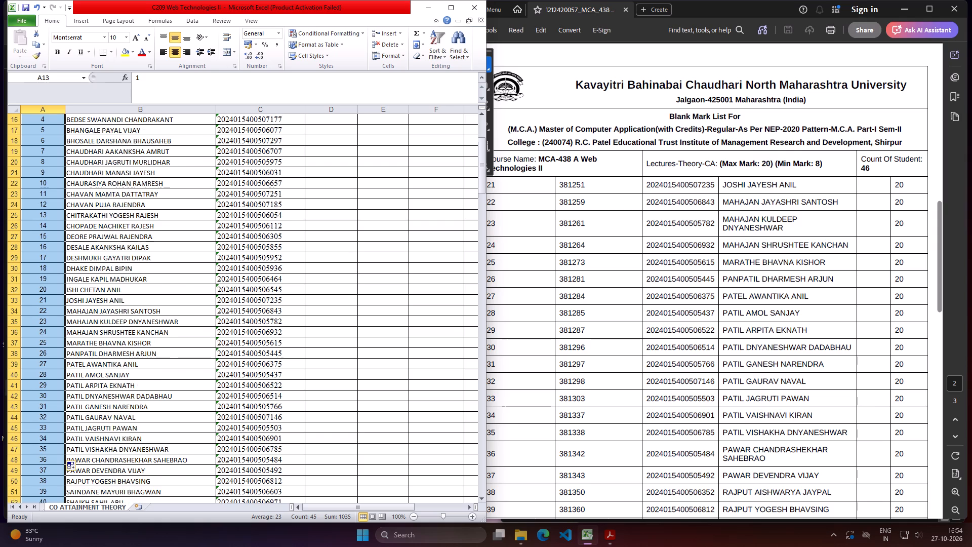
{"action": "scroll", "coordinate": [288, 344], "scroll_direction": "down", "scroll_amount": 1}
{"action": "left_click", "coordinate": [659, 397]}
{"action": "scroll", "coordinate": [659, 397], "scroll_direction": "down", "scroll_amount": 2}
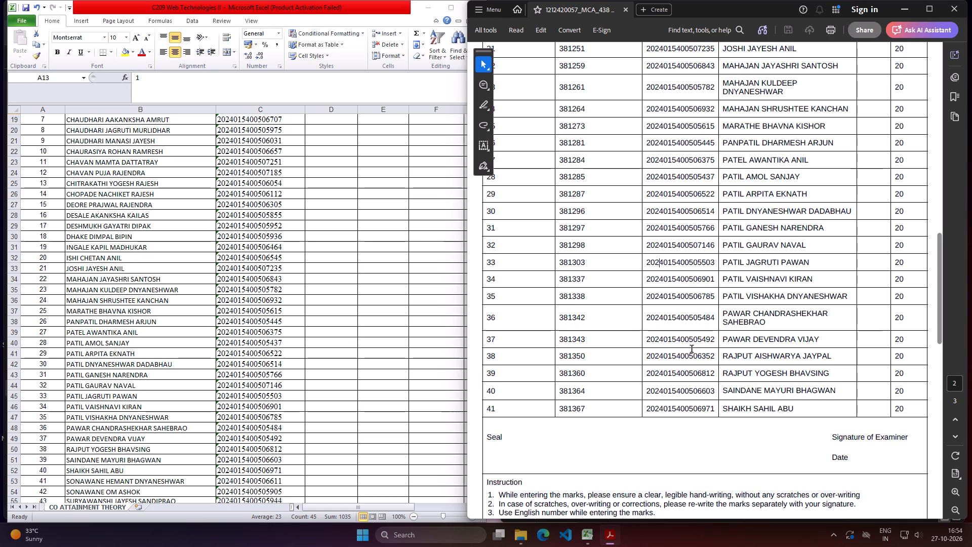
{"action": "scroll", "coordinate": [661, 305], "scroll_direction": "up", "scroll_amount": 1}
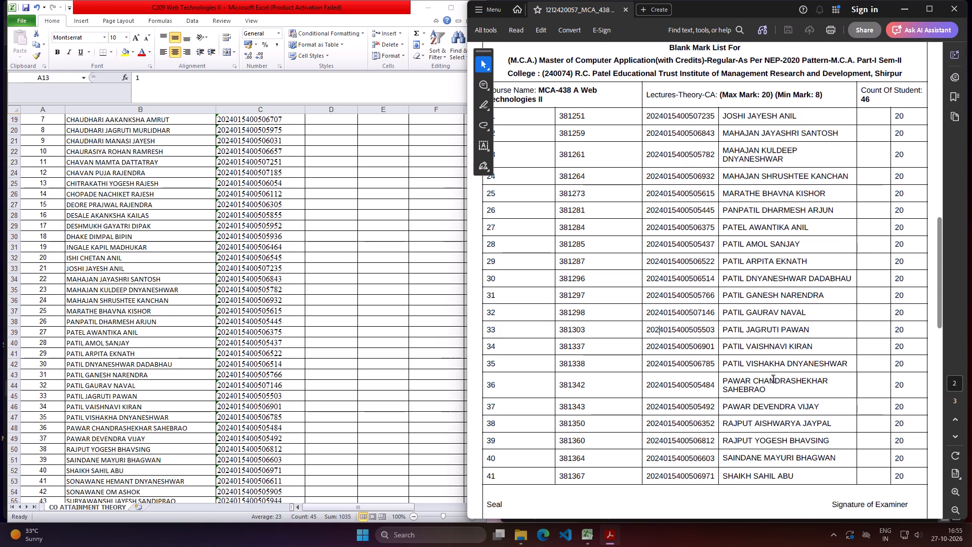
{"action": "left_click", "coordinate": [747, 422]}
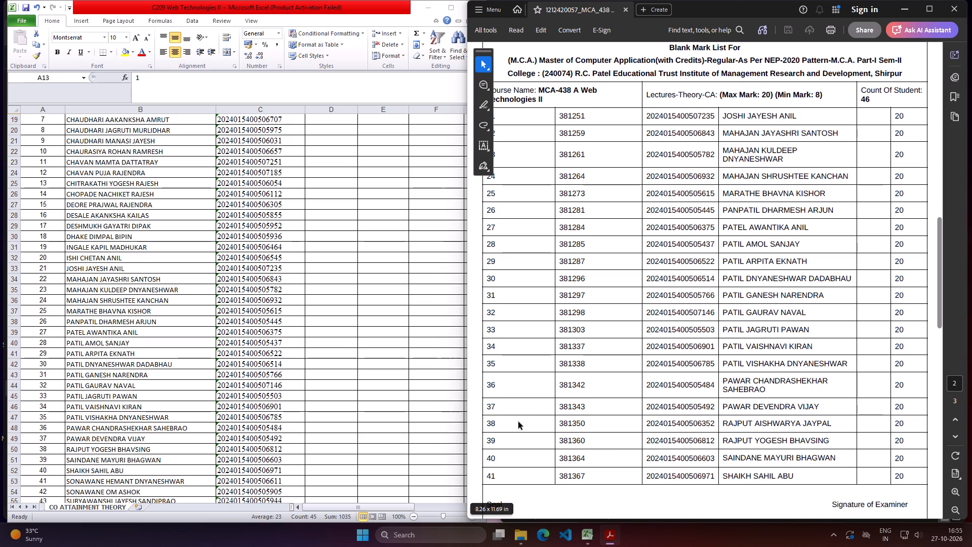
Insert a blank row at row 50 of the C209 sheet, between the students numbered 37 and 38.
{"action": "right_click", "coordinate": [16, 447]}
{"action": "left_click", "coordinate": [14, 448]}
{"action": "right_click", "coordinate": [14, 448]}
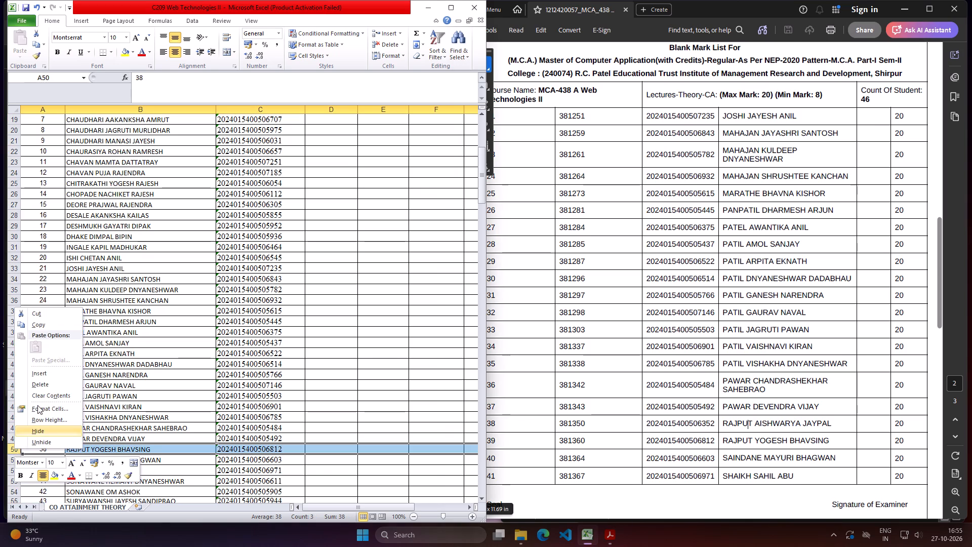
{"action": "left_click", "coordinate": [49, 374]}
Enter in B50 the name of the student listed as Sr. No. 38 in the PDF, in capitals.
{"action": "left_click", "coordinate": [98, 447]}
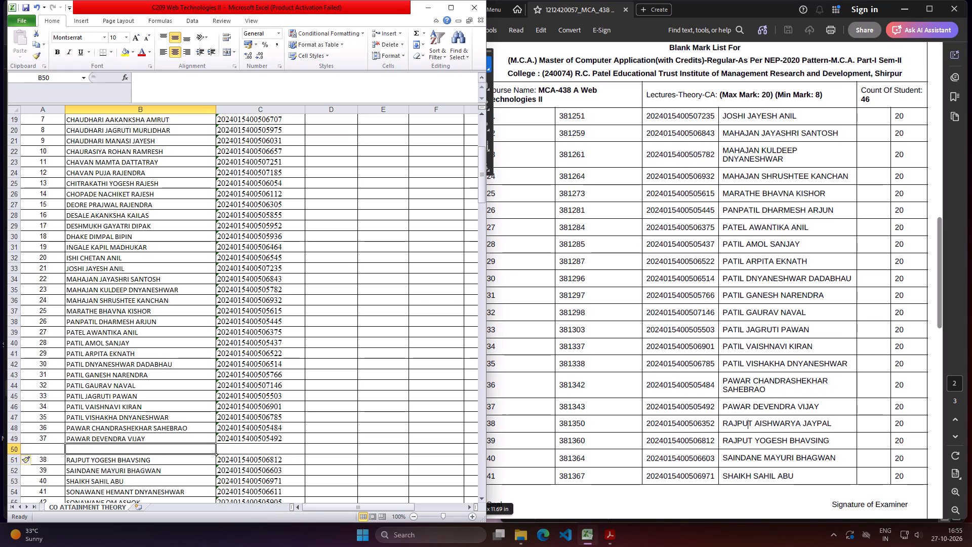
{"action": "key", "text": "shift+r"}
{"action": "key", "text": "BackSpace"}
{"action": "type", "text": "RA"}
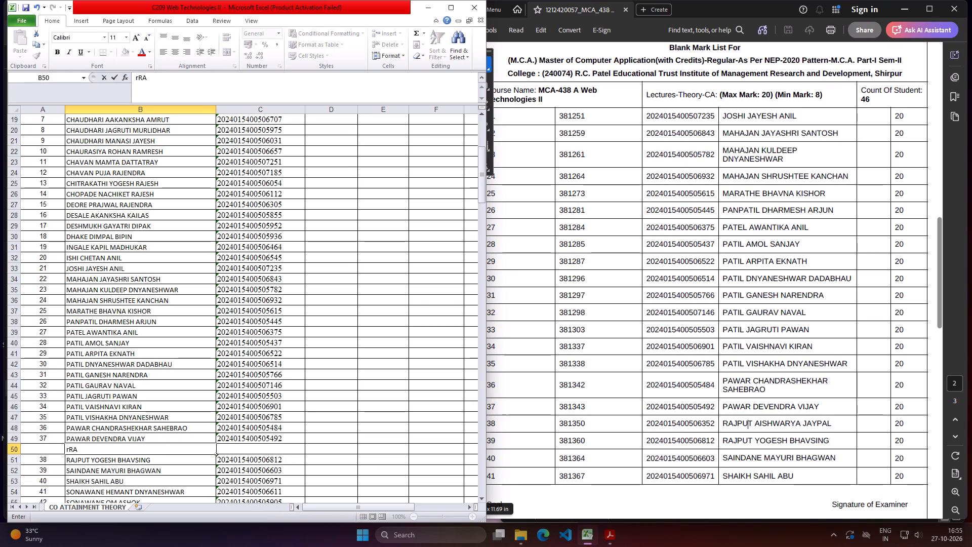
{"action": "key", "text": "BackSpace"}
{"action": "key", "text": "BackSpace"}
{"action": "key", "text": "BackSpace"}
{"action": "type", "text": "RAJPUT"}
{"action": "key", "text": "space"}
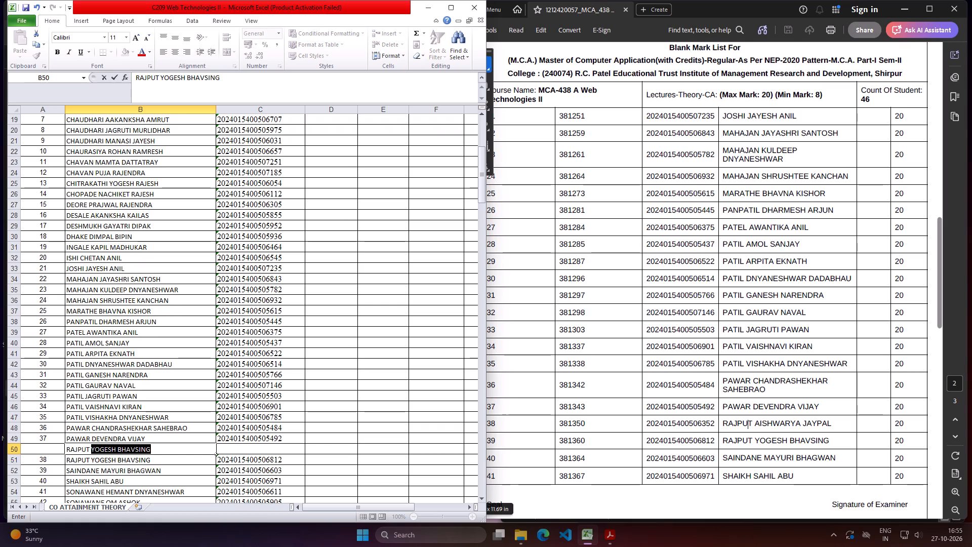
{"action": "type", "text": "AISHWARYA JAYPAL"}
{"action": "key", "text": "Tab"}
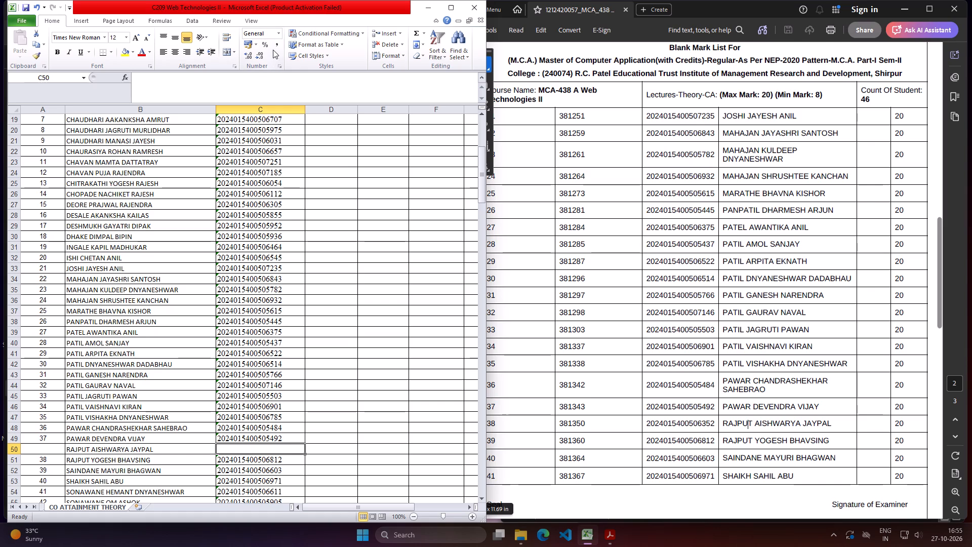
Format C50 as Text and enter the PRN given in the PDF for the student listed as Sr. No. 38.
{"action": "left_click", "coordinate": [279, 34]}
{"action": "left_click", "coordinate": [289, 269]}
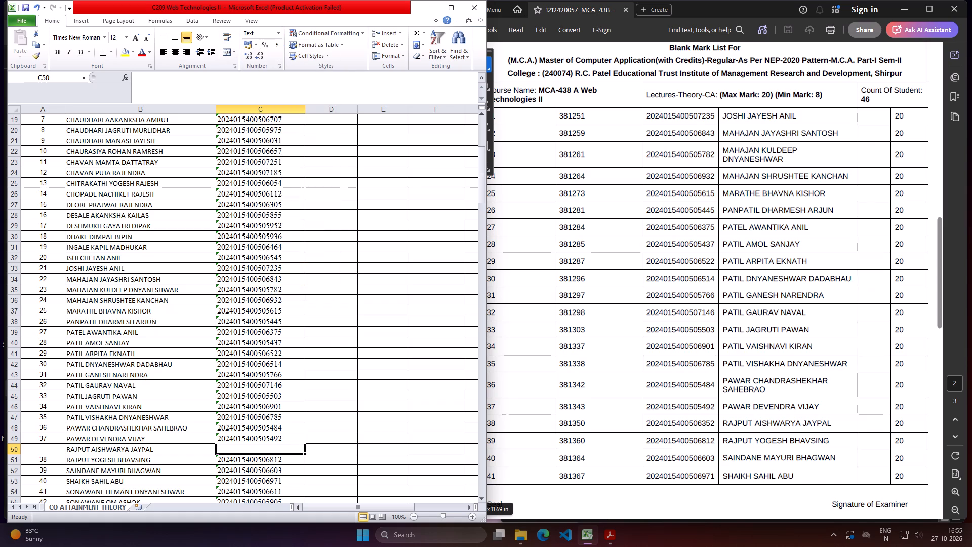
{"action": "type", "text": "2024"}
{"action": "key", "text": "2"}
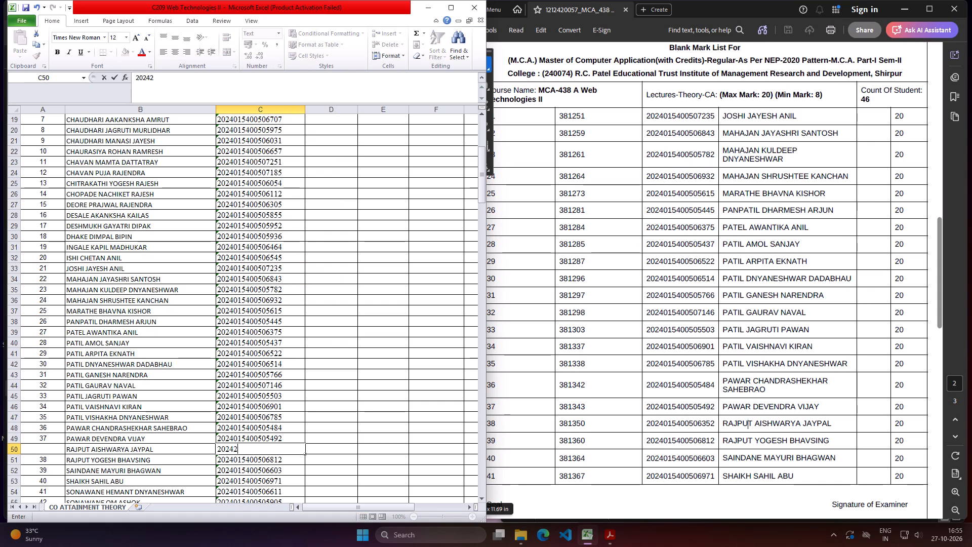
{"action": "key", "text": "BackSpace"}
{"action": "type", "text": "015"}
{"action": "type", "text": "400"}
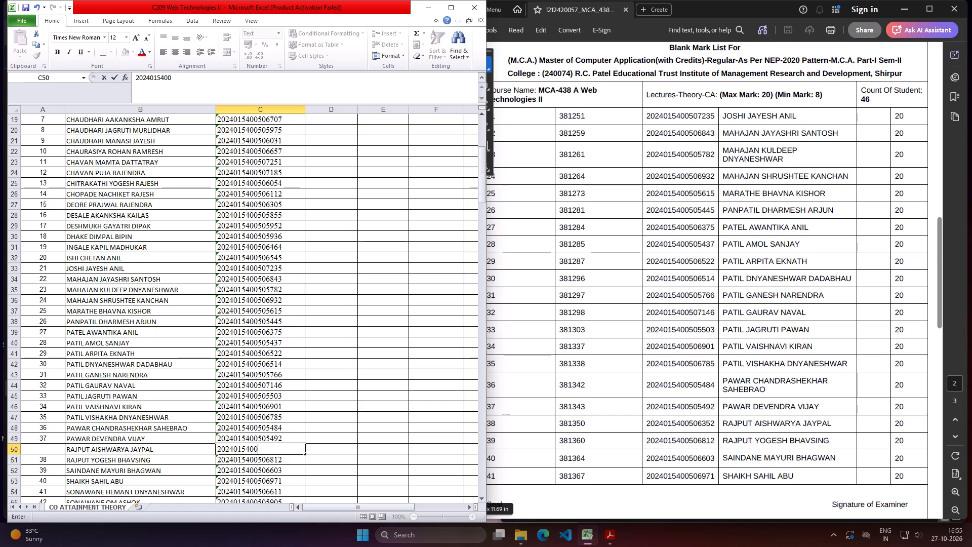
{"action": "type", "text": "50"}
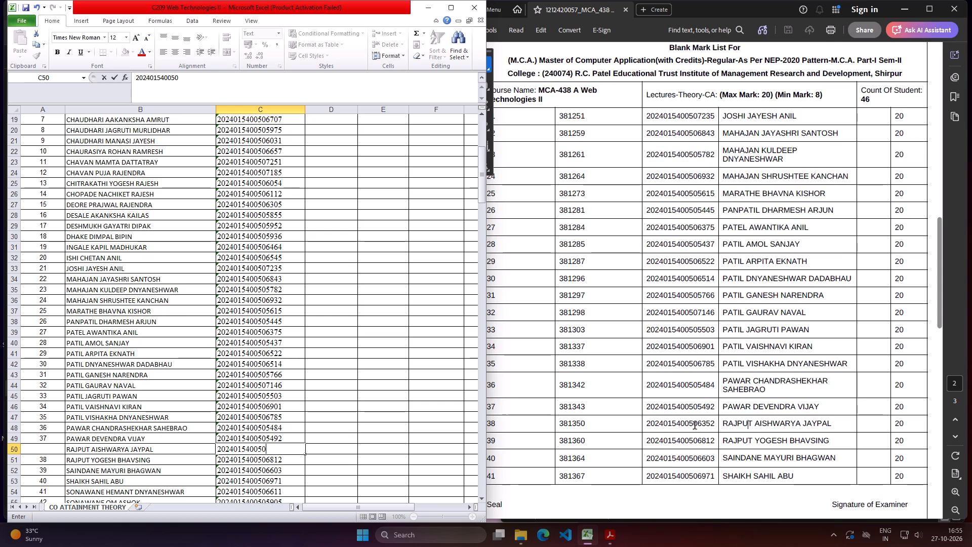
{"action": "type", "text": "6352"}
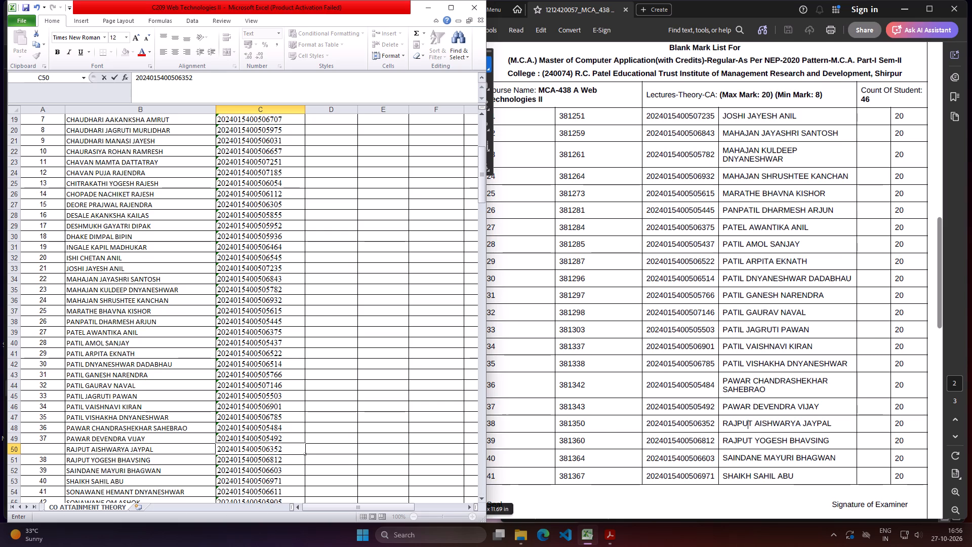
{"action": "left_click", "coordinate": [307, 463]}
Extend the Sr. No series from A45:A49 down to the last student in row 58, ending at 46.
{"action": "left_click_drag", "start_coordinate": [42, 399], "coordinate": [42, 405]}
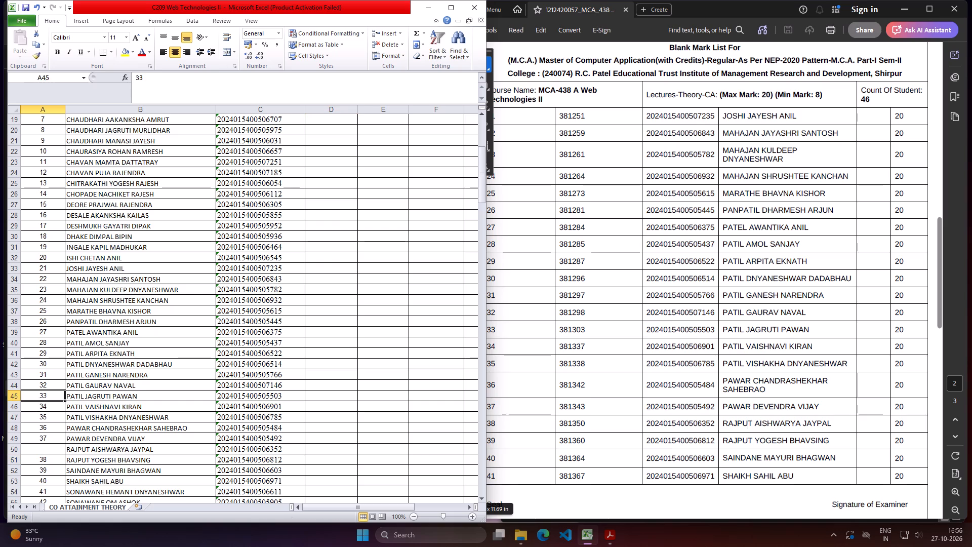
{"action": "left_click_drag", "start_coordinate": [42, 405], "coordinate": [41, 441]}
{"action": "left_click_drag", "start_coordinate": [65, 443], "coordinate": [65, 481]}
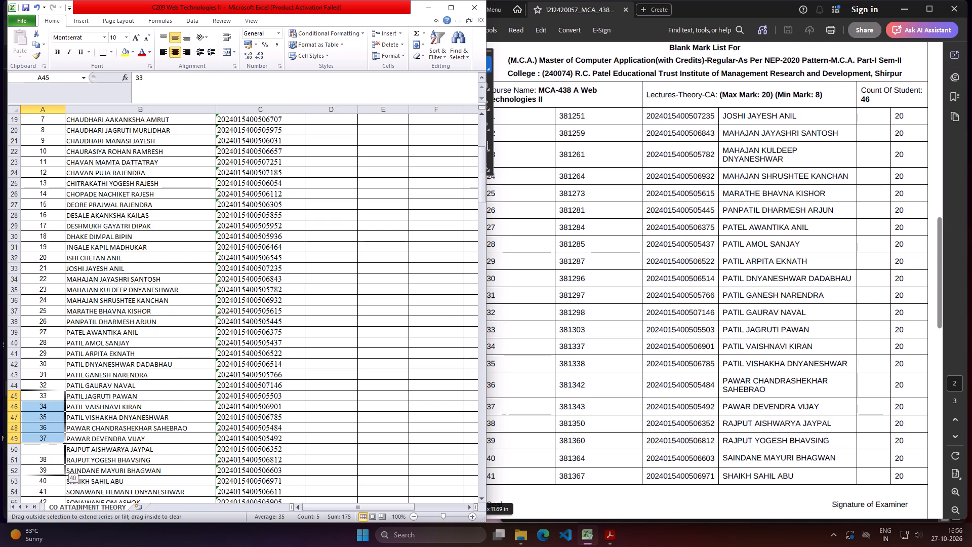
{"action": "left_click_drag", "start_coordinate": [65, 481], "coordinate": [62, 482]}
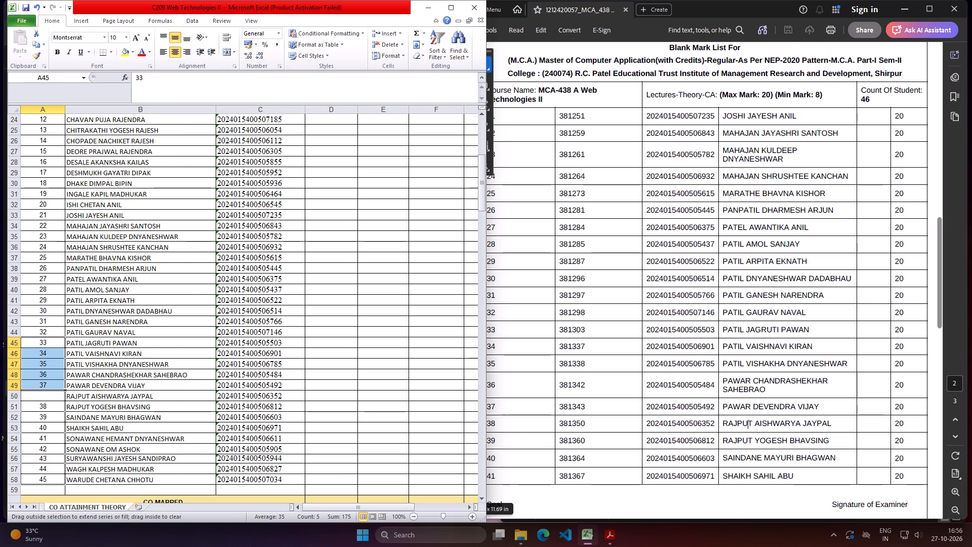
Check the renumbered final students against entries 38 to 46 on the last pages of the PDF mark list.
{"action": "left_click", "coordinate": [788, 451]}
{"action": "scroll", "coordinate": [738, 394], "scroll_direction": "down", "scroll_amount": 2}
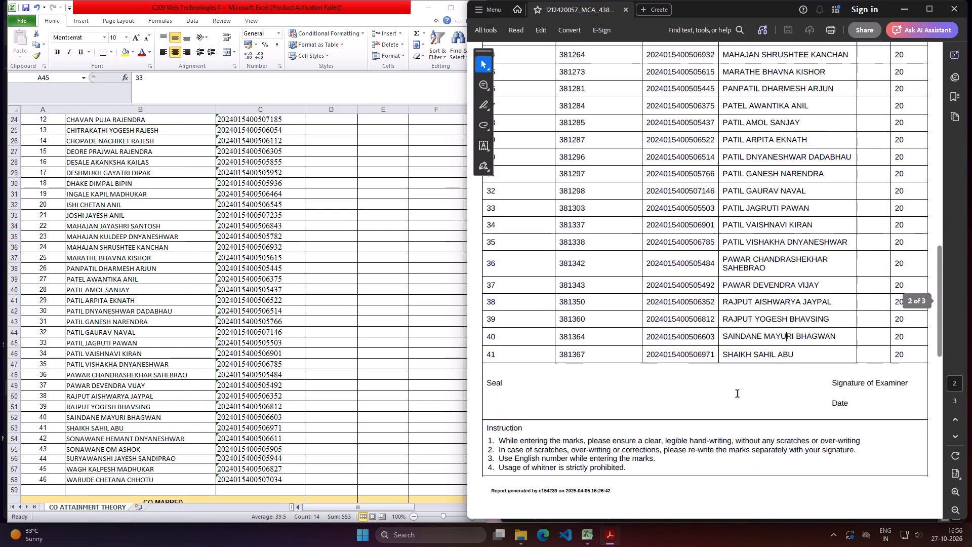
{"action": "scroll", "coordinate": [738, 394], "scroll_direction": "down", "scroll_amount": 3}
{"action": "scroll", "coordinate": [699, 418], "scroll_direction": "down", "scroll_amount": 2}
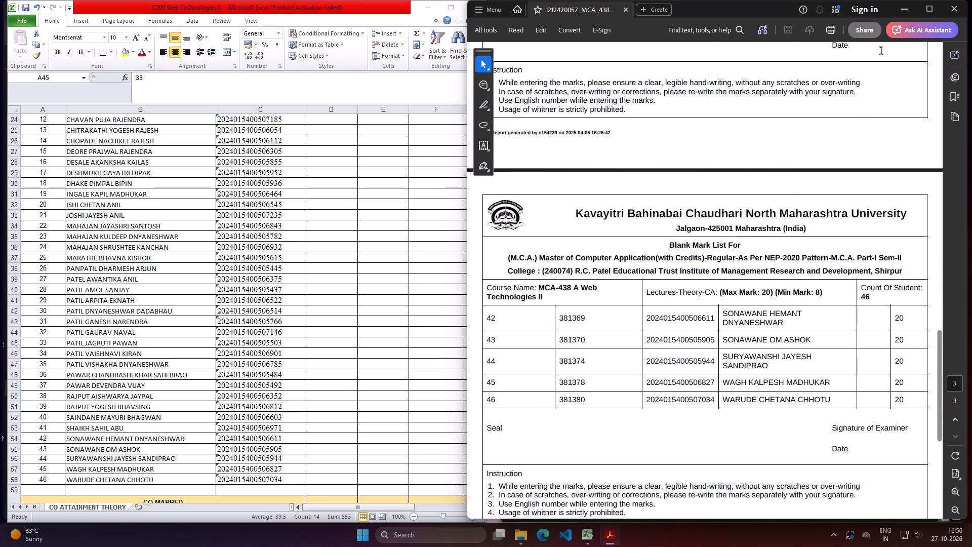
Close the Web Technologies II PDF mark list and save the C209 Web Technologies II workbook with cell A1 selected.
{"action": "left_click", "coordinate": [959, 6]}
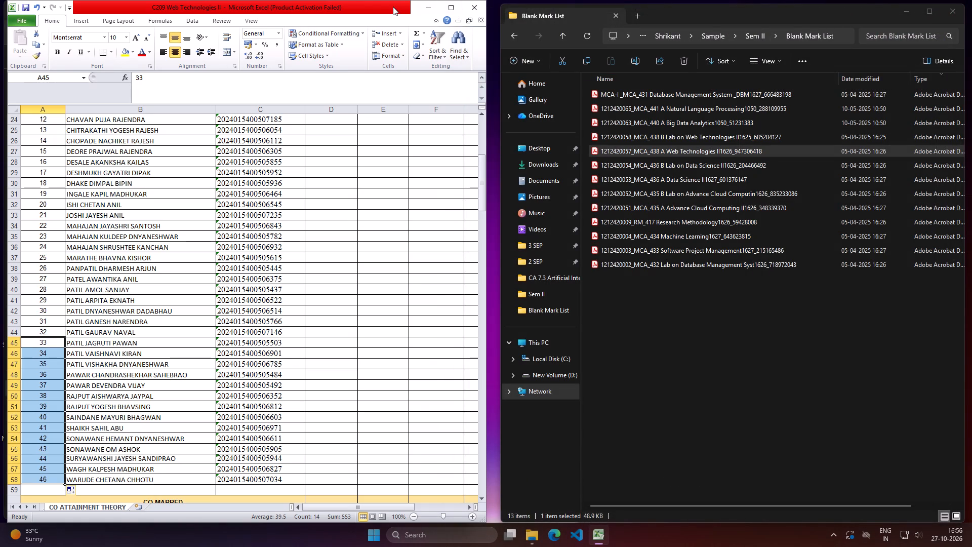
{"action": "left_click", "coordinate": [393, 7]}
{"action": "key", "text": "ctrl+s"}
{"action": "key", "text": "ctrl+s"}
{"action": "key", "text": "ctrl+s"}
{"action": "left_click", "coordinate": [248, 254]}
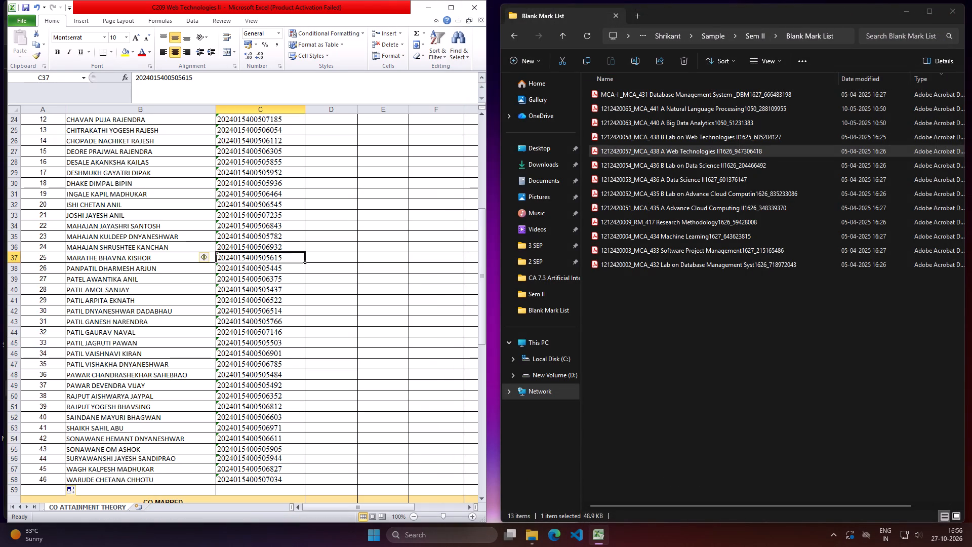
{"action": "scroll", "coordinate": [187, 206], "scroll_direction": "up", "scroll_amount": 11}
{"action": "left_click", "coordinate": [35, 122]}
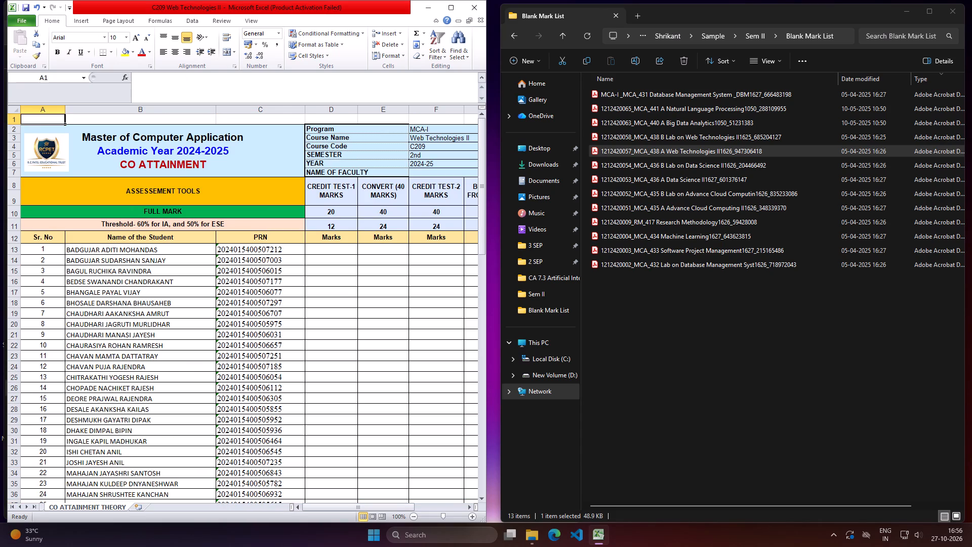
{"action": "key", "text": "ctrl+s"}
{"action": "key", "text": "ctrl+s"}
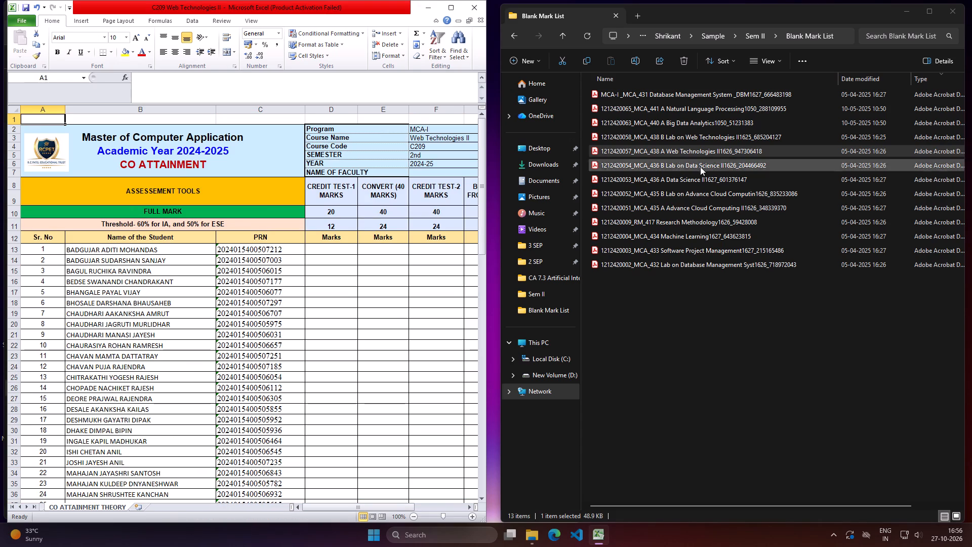
Move the C209 window aside, open the C210 LAB on Web Technologies II workbook from the Sem II folder, and maximize it.
{"action": "left_click_drag", "start_coordinate": [374, 2], "coordinate": [380, 5]}
{"action": "left_click_drag", "start_coordinate": [375, 8], "coordinate": [502, 35]}
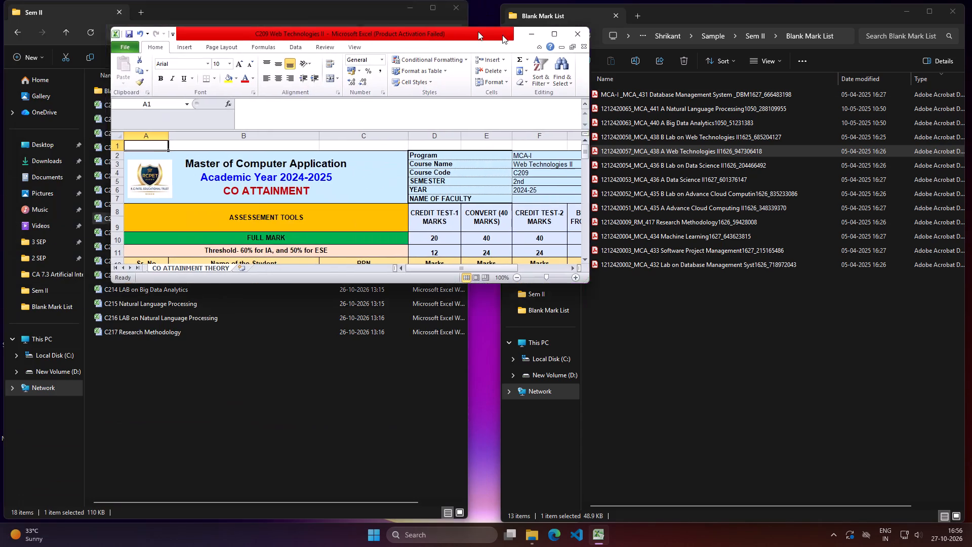
{"action": "left_click_drag", "start_coordinate": [502, 35], "coordinate": [874, 57]}
{"action": "double_click", "coordinate": [237, 230]}
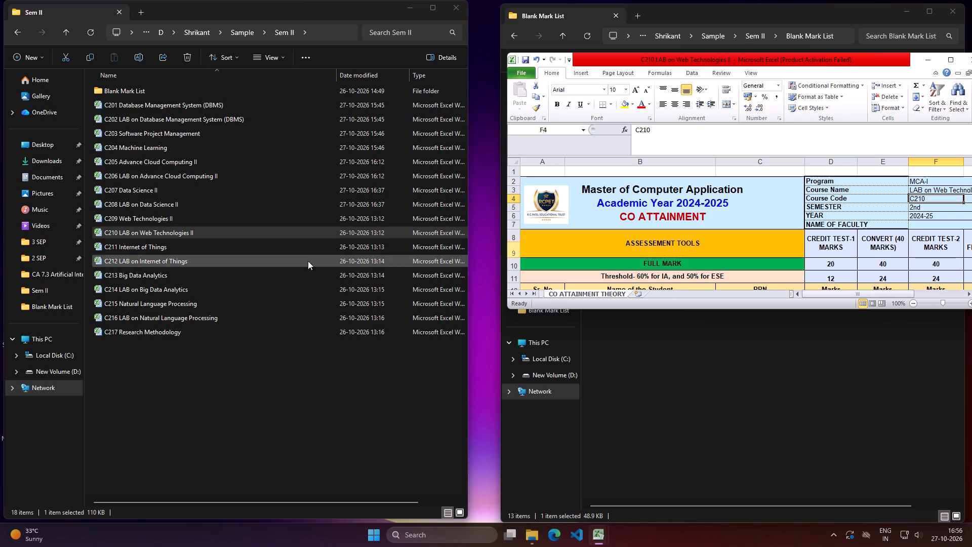
{"action": "left_click", "coordinate": [950, 62]}
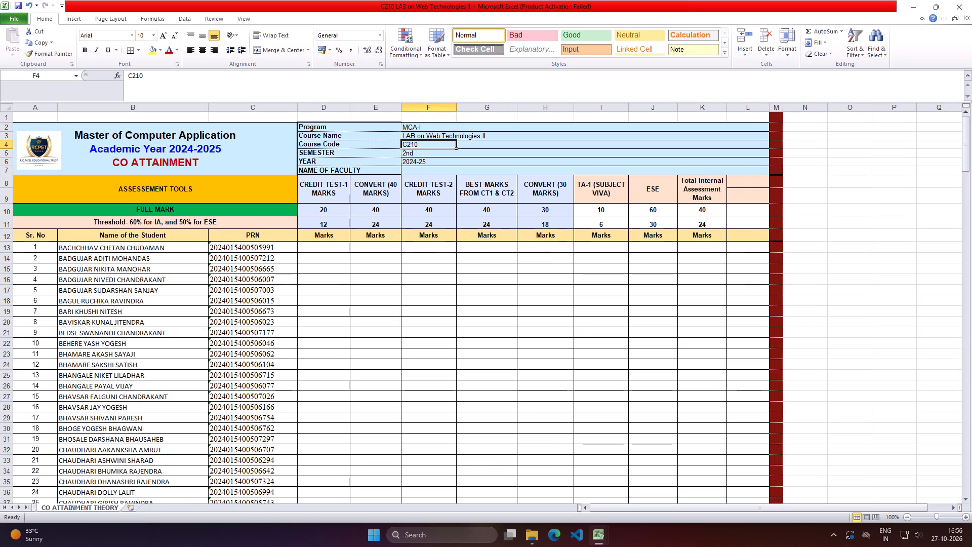
Copy the entire rows 13 to 59, holding the student list, in the C209 Web Technologies II workbook.
{"action": "key", "text": "alt+Tab"}
{"action": "key", "text": "alt+Tab"}
{"action": "key", "text": "alt+Tab"}
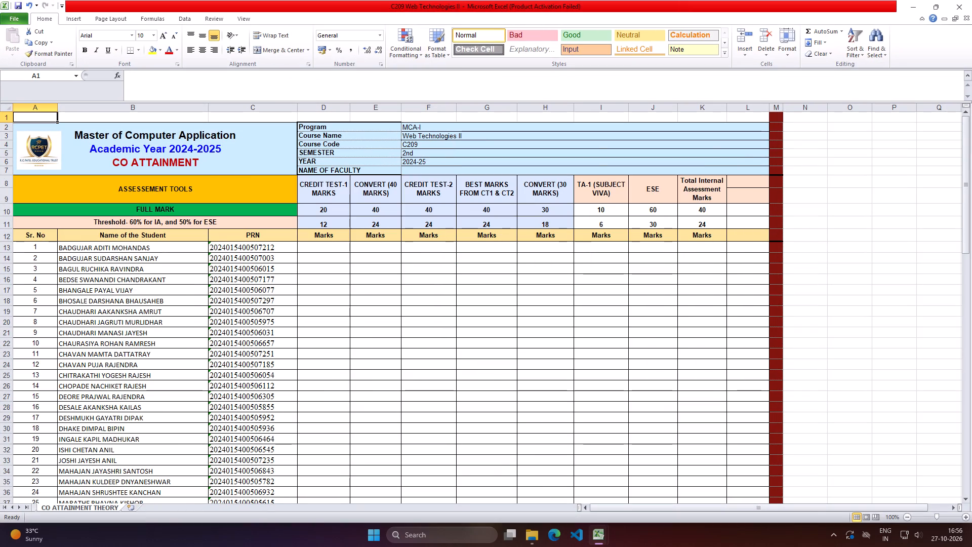
{"action": "left_click_drag", "start_coordinate": [11, 248], "coordinate": [25, 185]}
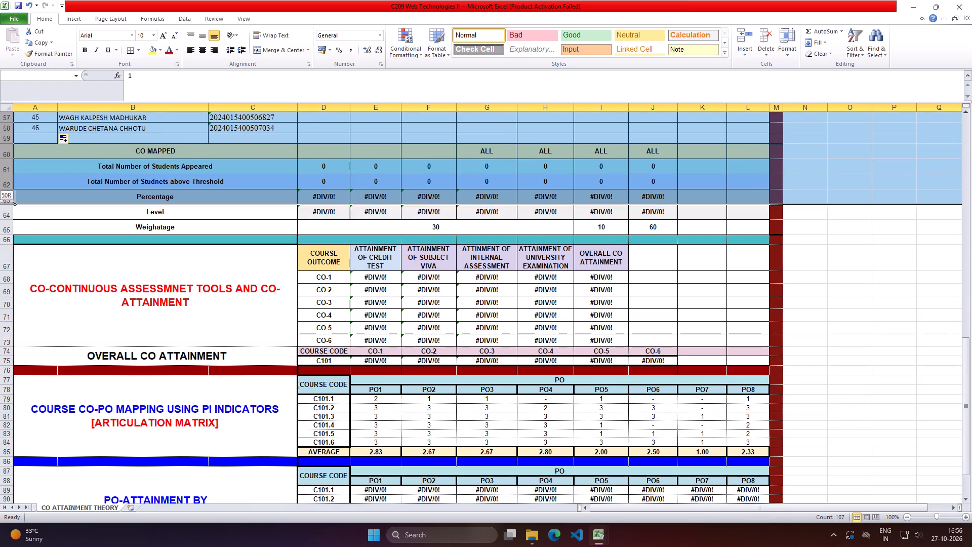
{"action": "left_click_drag", "start_coordinate": [25, 185], "coordinate": [15, 126]}
{"action": "scroll", "coordinate": [265, 209], "scroll_direction": "up", "scroll_amount": 4}
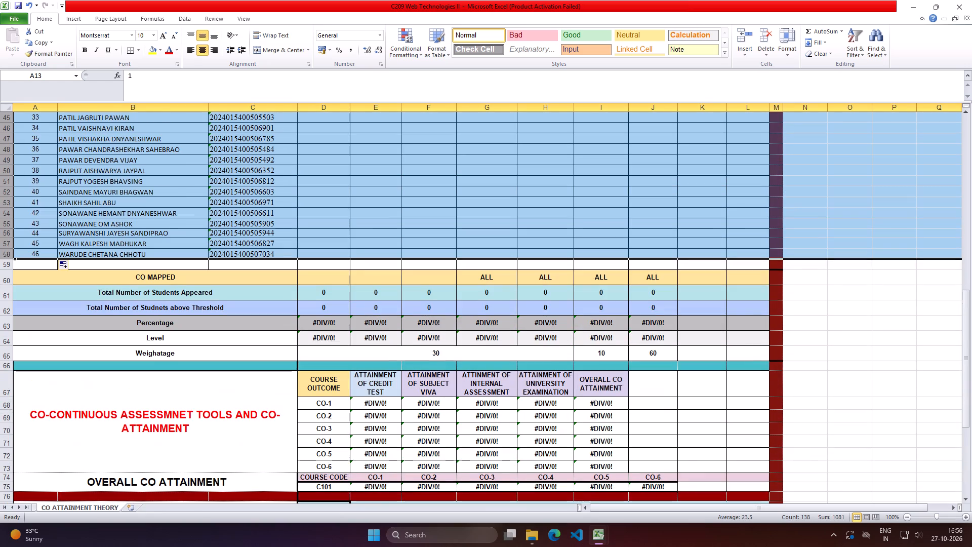
{"action": "left_click", "coordinate": [11, 263], "text": "ctrl"}
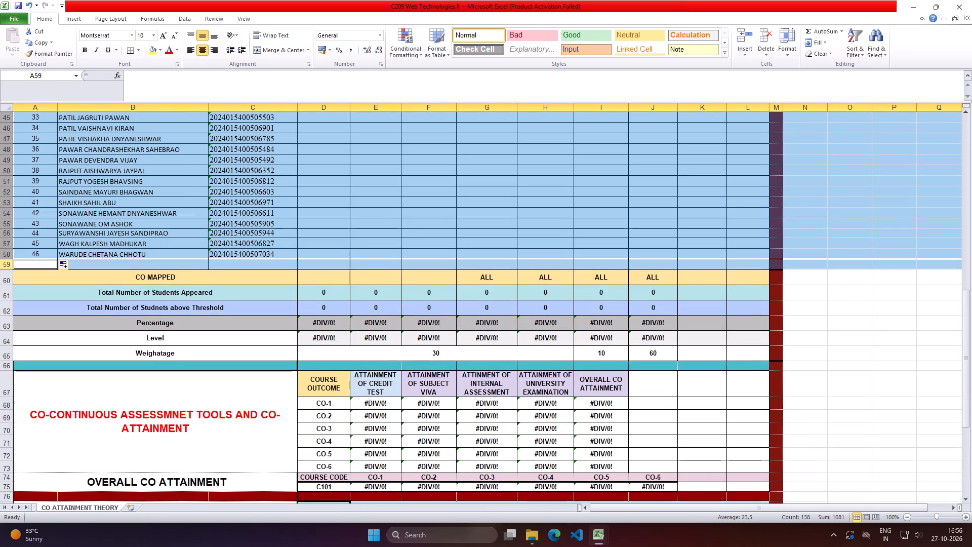
{"action": "key", "text": "ctrl+c"}
{"action": "key", "text": "ctrl+c"}
{"action": "key", "text": "ctrl+c"}
{"action": "key", "text": "ctrl+c"}
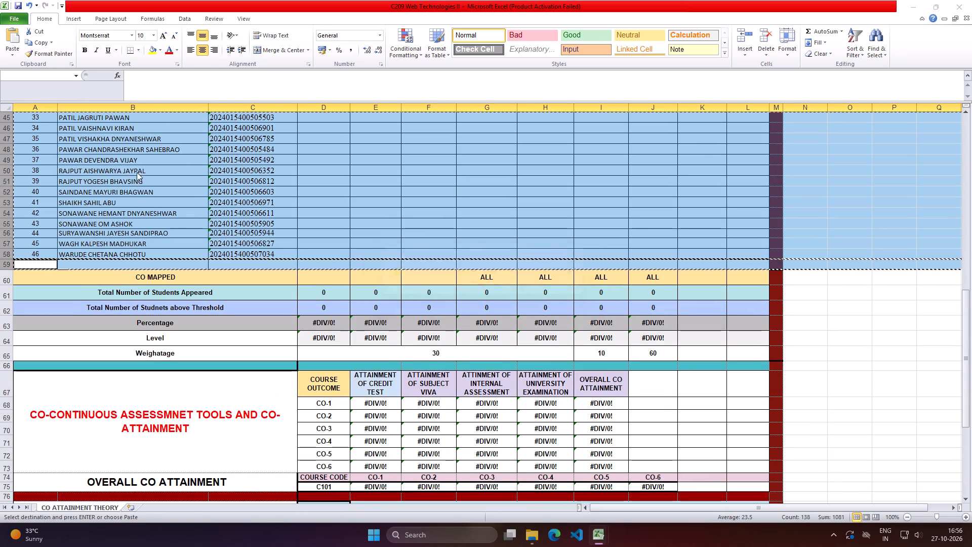
{"action": "left_click", "coordinate": [486, 289]}
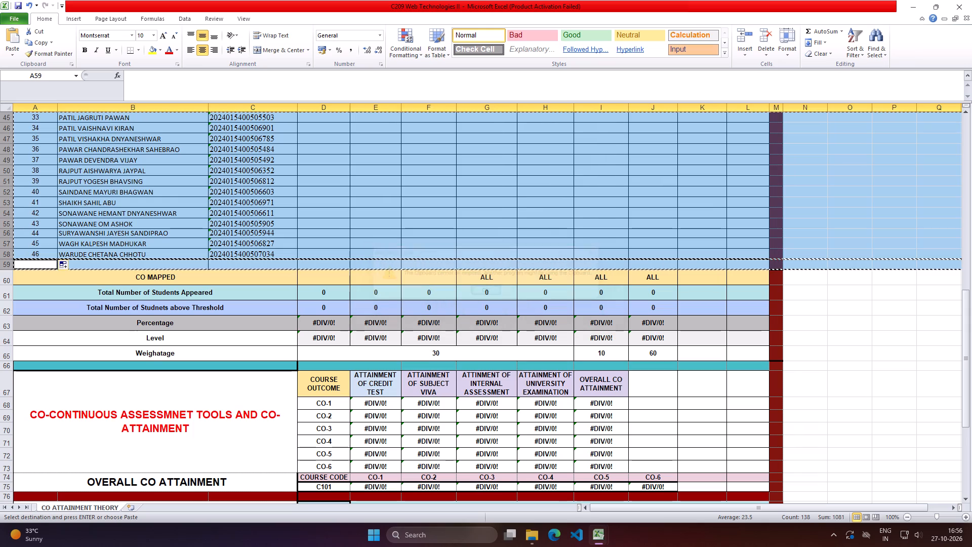
{"action": "key", "text": "ctrl+c"}
{"action": "key", "text": "ctrl+c"}
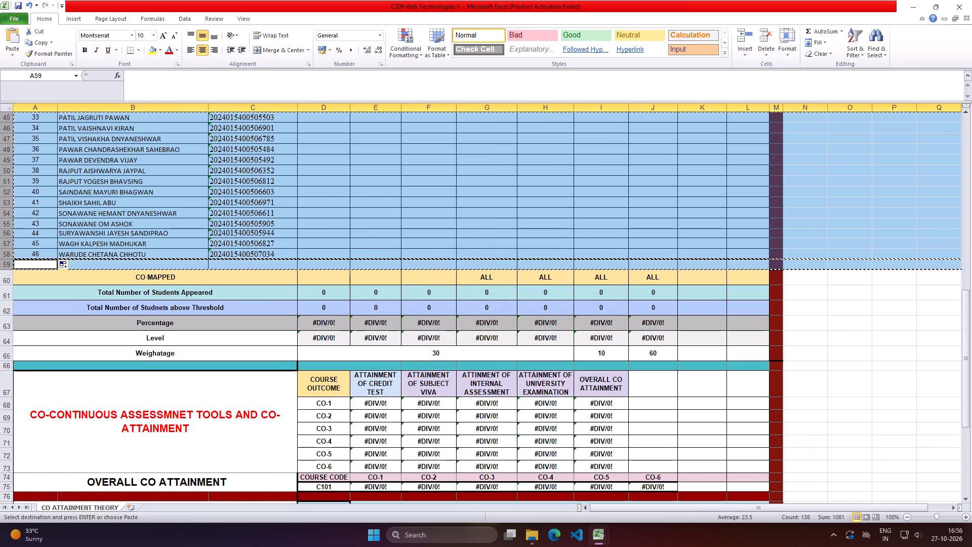
{"action": "key", "text": "ctrl+c"}
{"action": "key", "text": "ctrl+c"}
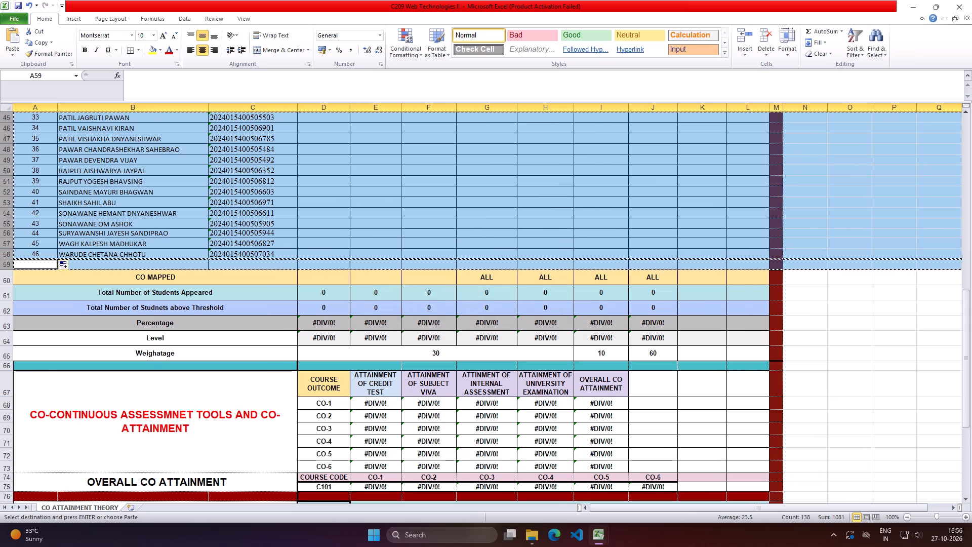
Paste the copied C209 rows over the existing student rows 13 to 200 in the C210 LAB on Web Technologies II workbook.
{"action": "key", "text": "alt+Tab"}
{"action": "key", "text": "alt+Tab"}
{"action": "key", "text": "alt+Tab"}
{"action": "key", "text": "alt+Tab"}
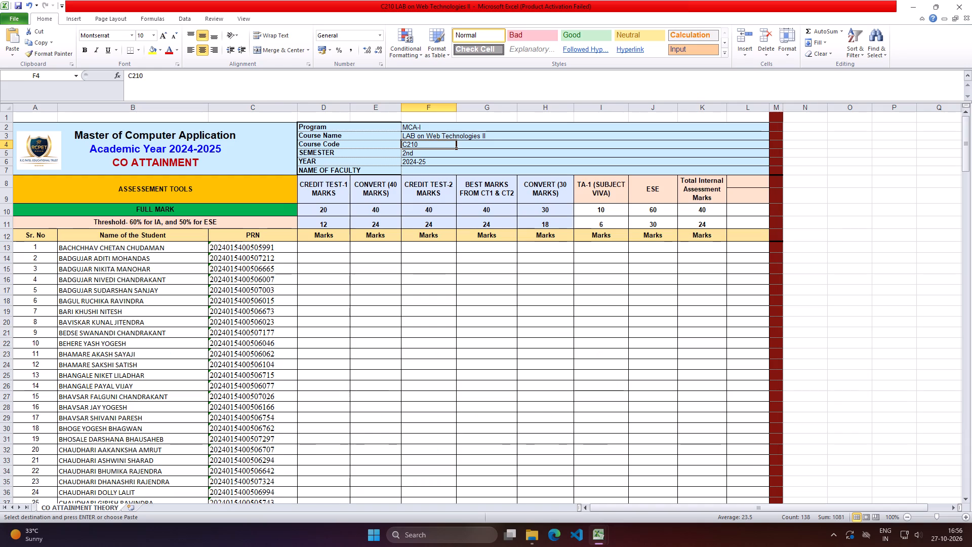
{"action": "left_click_drag", "start_coordinate": [9, 248], "coordinate": [19, 546]}
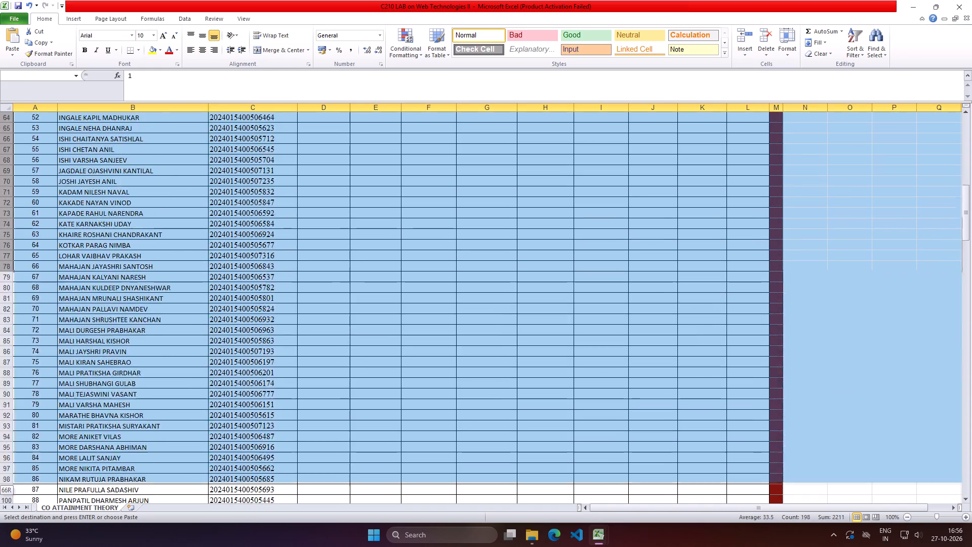
{"action": "left_click_drag", "start_coordinate": [19, 546], "coordinate": [11, 467]}
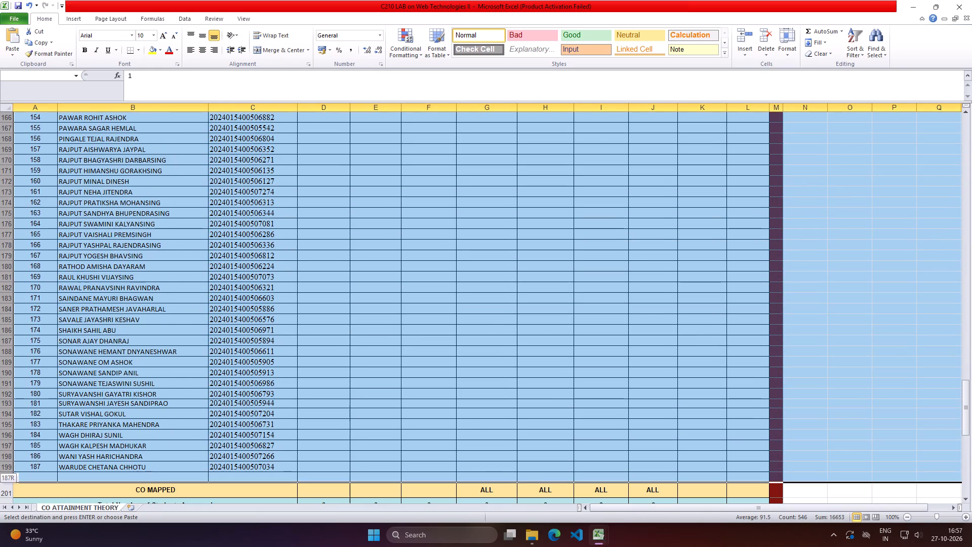
{"action": "left_click_drag", "start_coordinate": [11, 467], "coordinate": [11, 473]}
{"action": "key", "text": "ctrl+v"}
Review the pasted C210 student list and the rows beneath it down to the CO MAPPED summary.
{"action": "scroll", "coordinate": [75, 275], "scroll_direction": "up", "scroll_amount": 5}
{"action": "scroll", "coordinate": [75, 275], "scroll_direction": "down", "scroll_amount": 2}
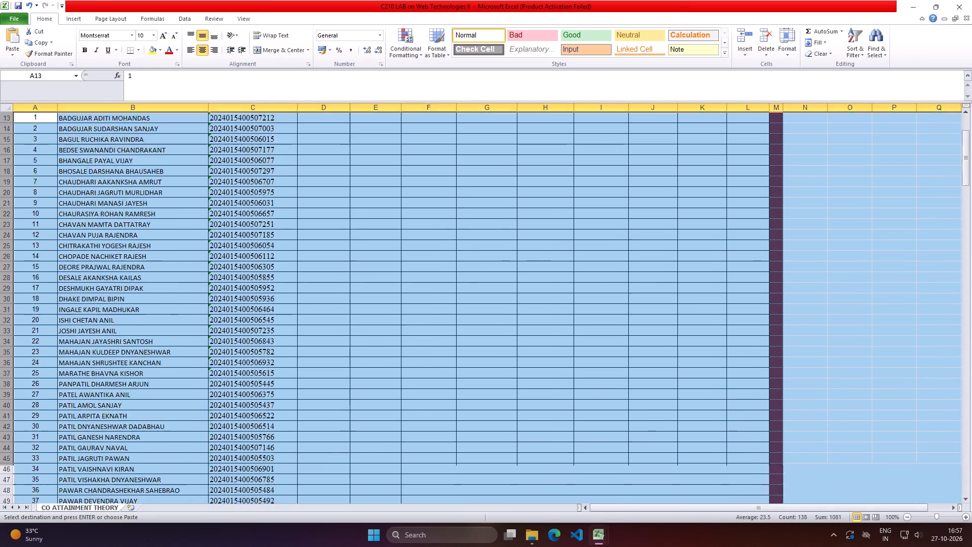
{"action": "scroll", "coordinate": [75, 275], "scroll_direction": "down", "scroll_amount": 18}
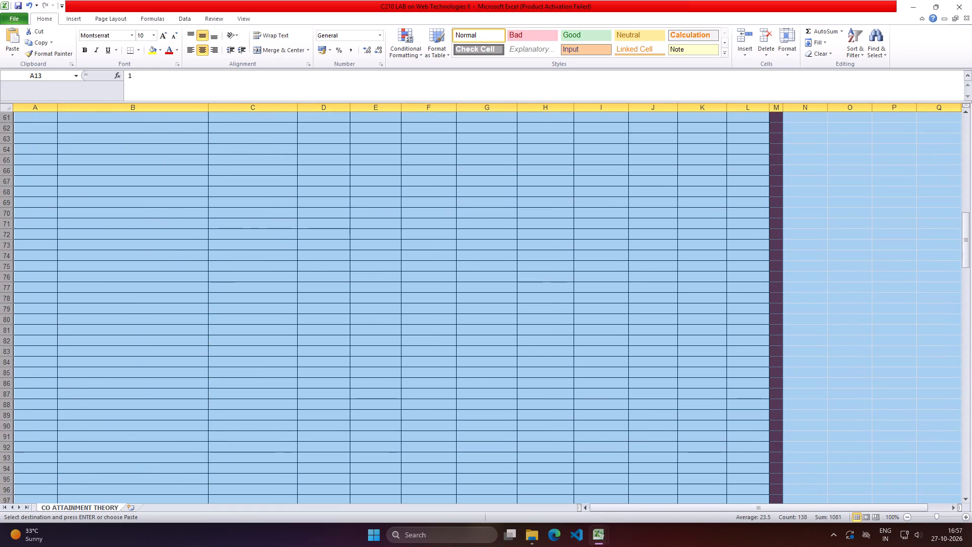
{"action": "scroll", "coordinate": [74, 278], "scroll_direction": "down", "scroll_amount": 17}
{"action": "scroll", "coordinate": [74, 278], "scroll_direction": "up", "scroll_amount": 1}
{"action": "scroll", "coordinate": [74, 278], "scroll_direction": "down", "scroll_amount": 3}
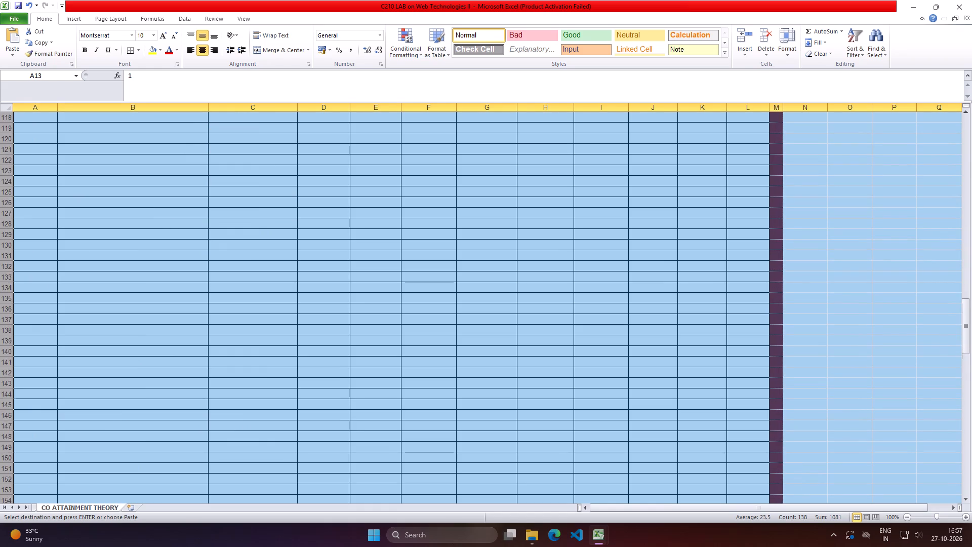
{"action": "scroll", "coordinate": [74, 278], "scroll_direction": "down", "scroll_amount": 19}
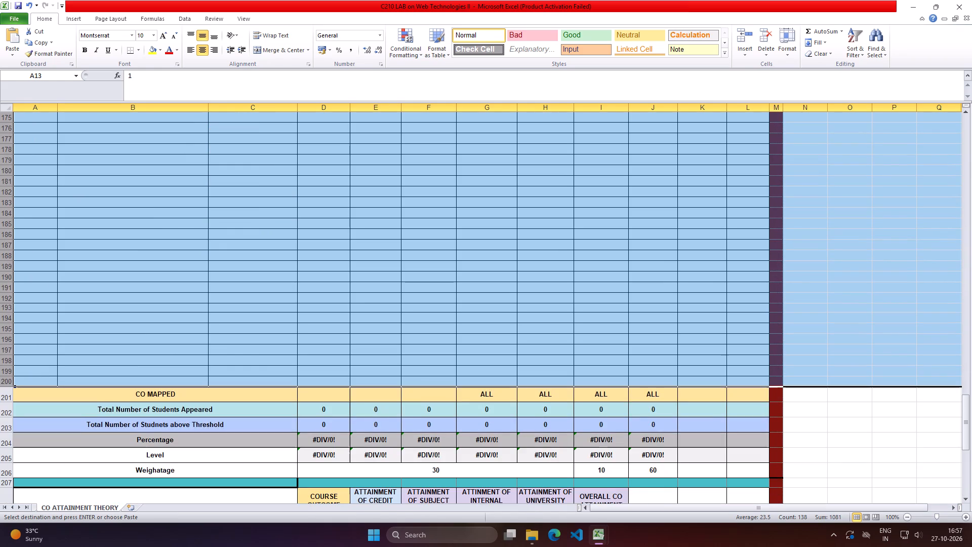
{"action": "scroll", "coordinate": [74, 278], "scroll_direction": "up", "scroll_amount": 20}
{"action": "scroll", "coordinate": [74, 278], "scroll_direction": "up", "scroll_amount": 10}
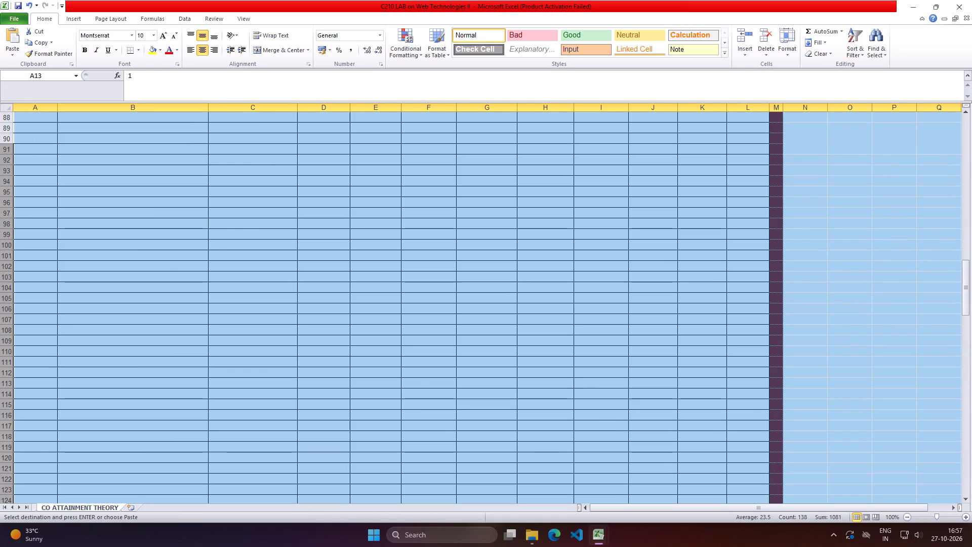
{"action": "scroll", "coordinate": [74, 278], "scroll_direction": "up", "scroll_amount": 20}
{"action": "scroll", "coordinate": [74, 278], "scroll_direction": "up", "scroll_amount": 9}
{"action": "scroll", "coordinate": [74, 278], "scroll_direction": "down", "scroll_amount": 8}
{"action": "scroll", "coordinate": [33, 388], "scroll_direction": "down", "scroll_amount": 3}
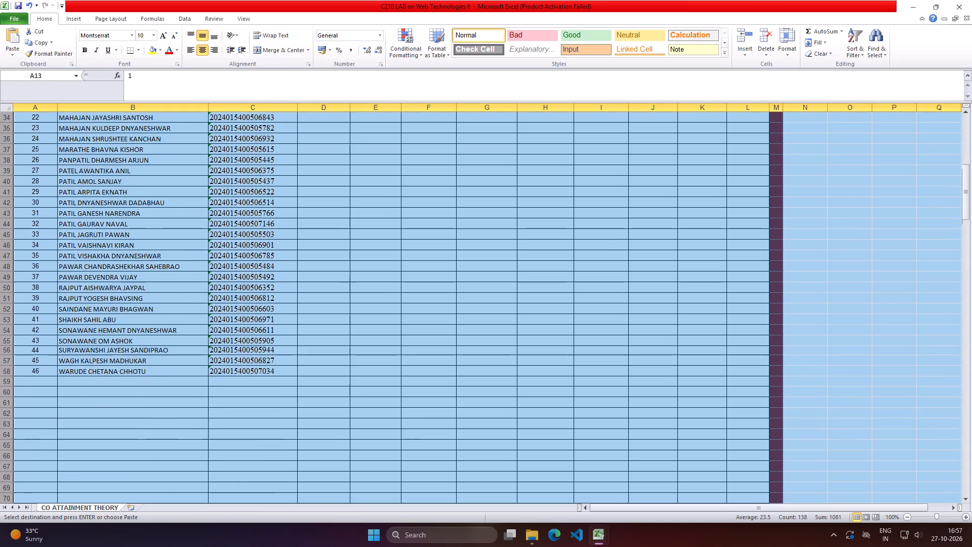
{"action": "scroll", "coordinate": [216, 319], "scroll_direction": "down", "scroll_amount": 2}
Delete the surplus blank rows 59 to 198 between the last student and the CO MAPPED row in C210.
{"action": "left_click", "coordinate": [26, 324]}
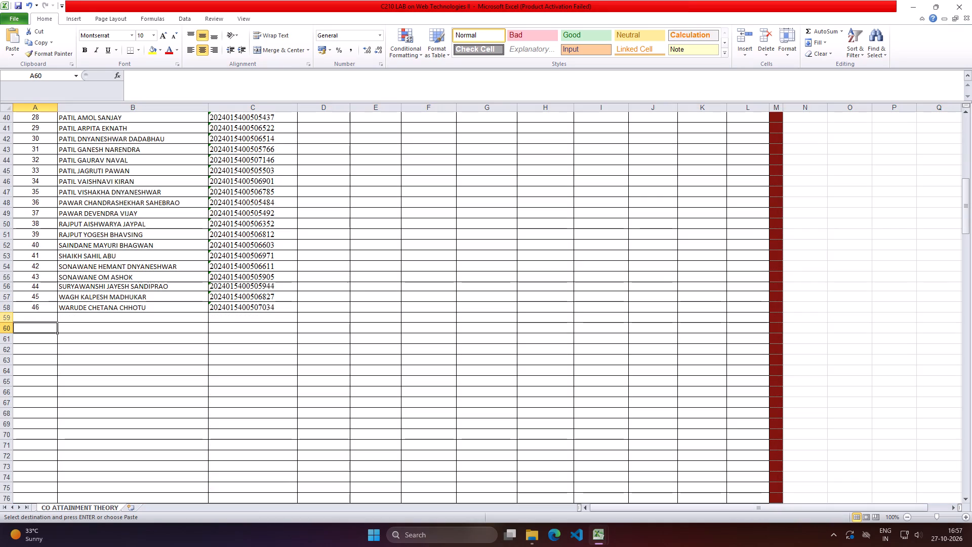
{"action": "left_click_drag", "start_coordinate": [9, 319], "coordinate": [26, 510]}
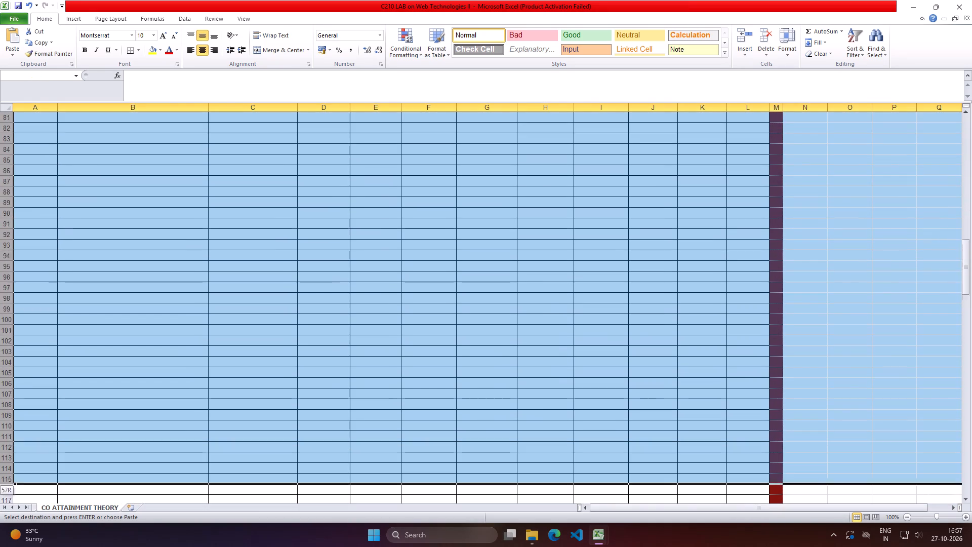
{"action": "left_click_drag", "start_coordinate": [26, 510], "coordinate": [25, 505]}
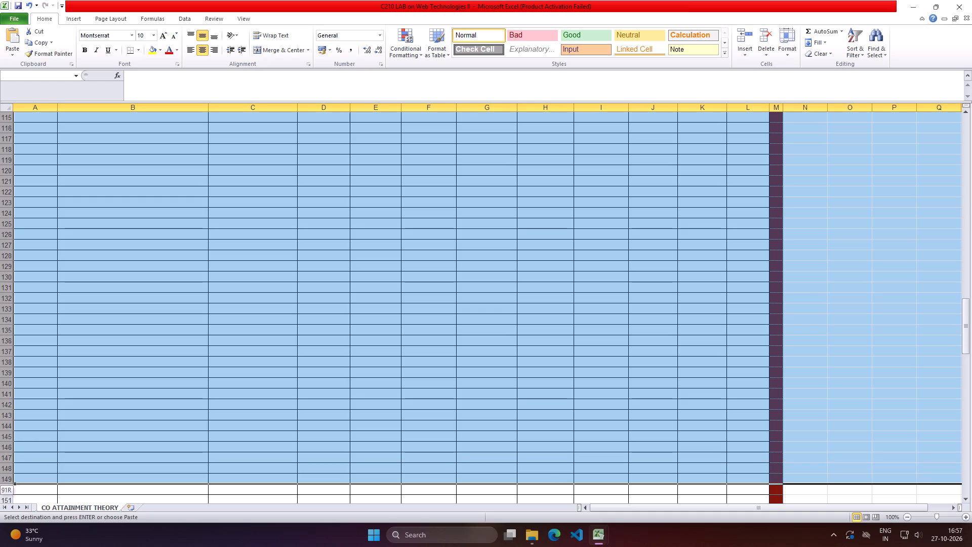
{"action": "left_click_drag", "start_coordinate": [25, 505], "coordinate": [24, 524]}
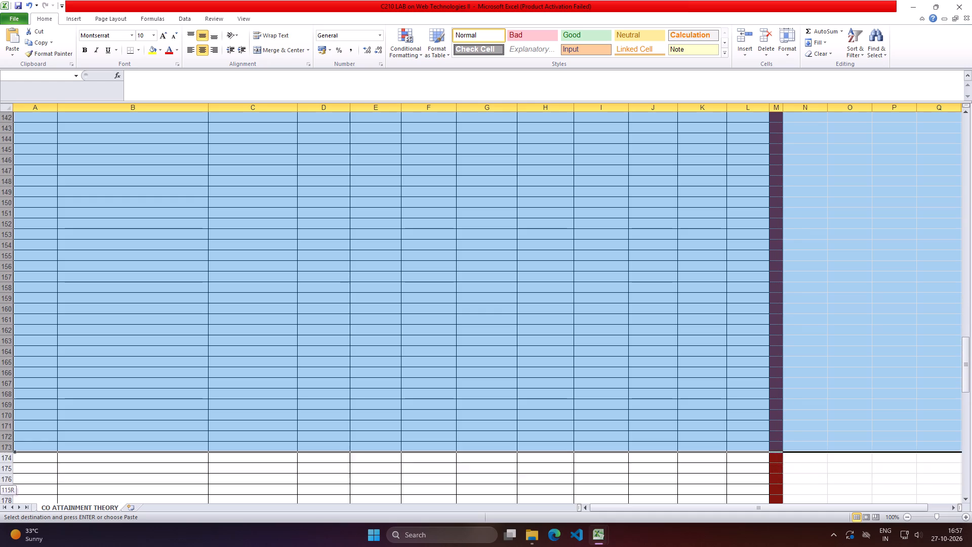
{"action": "left_click_drag", "start_coordinate": [24, 524], "coordinate": [39, 373]}
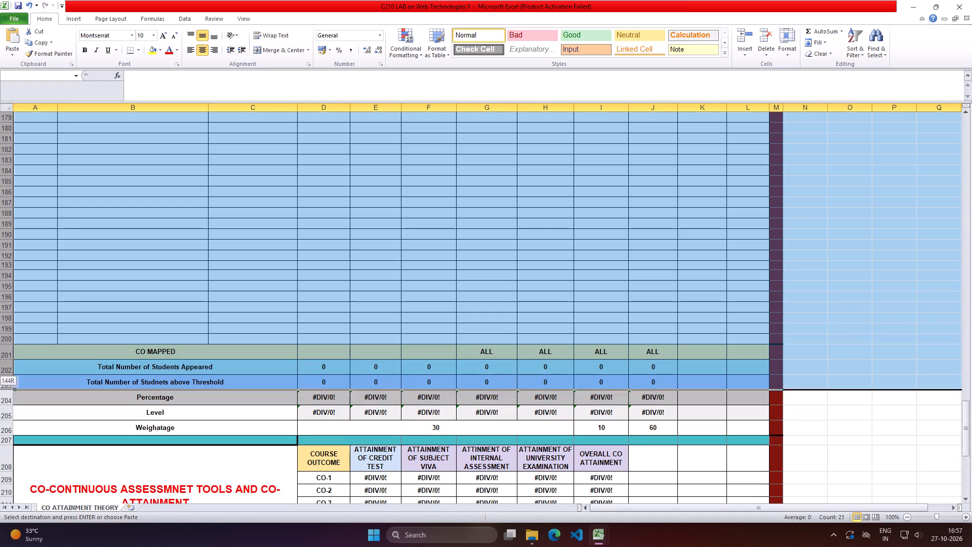
{"action": "left_click_drag", "start_coordinate": [39, 373], "coordinate": [15, 317]}
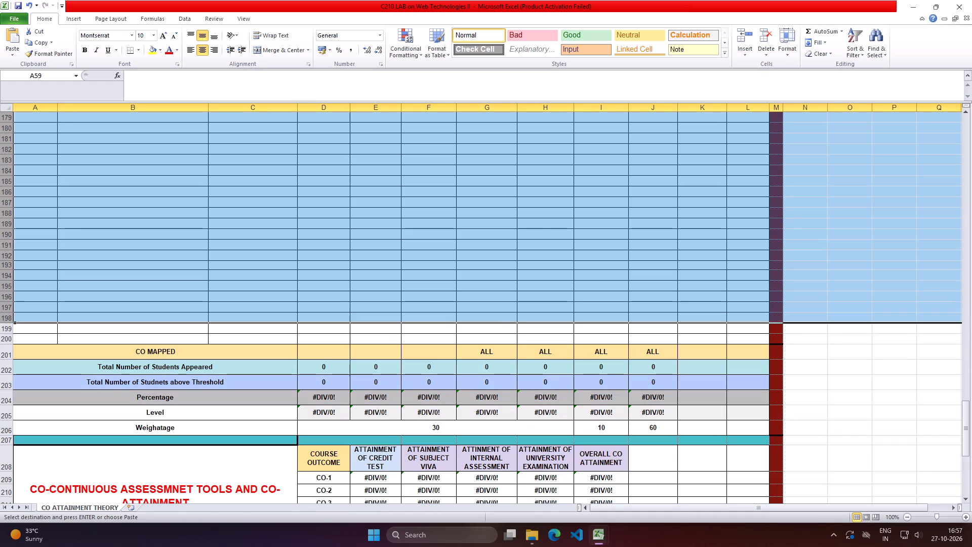
{"action": "right_click", "coordinate": [8, 275]}
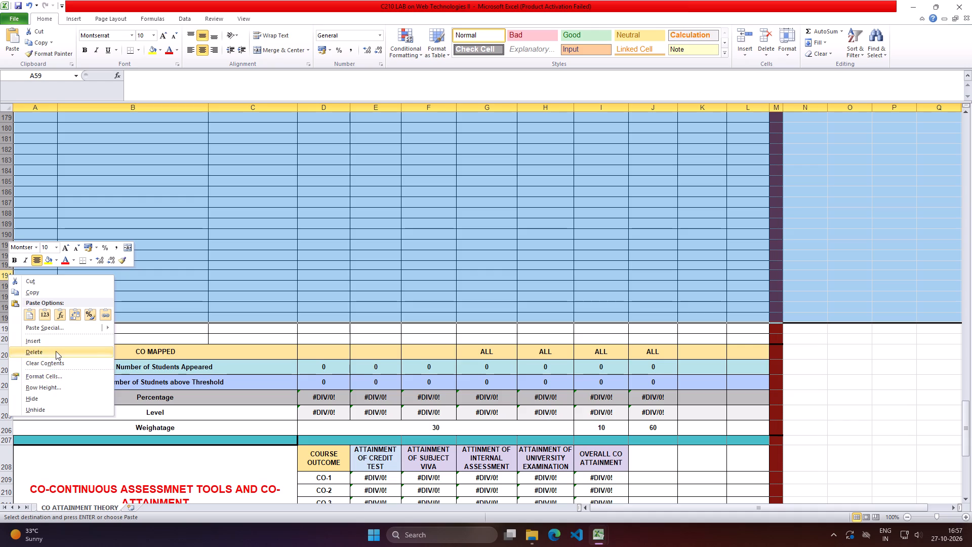
{"action": "left_click", "coordinate": [56, 351]}
{"action": "scroll", "coordinate": [140, 304], "scroll_direction": "up", "scroll_amount": 5}
{"action": "scroll", "coordinate": [148, 323], "scroll_direction": "down", "scroll_amount": 3}
{"action": "left_click", "coordinate": [225, 348]}
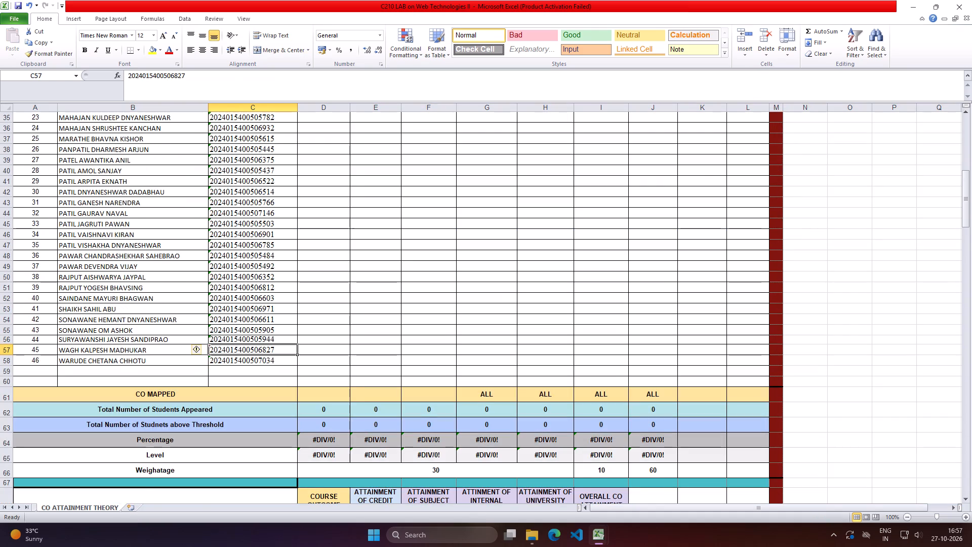
Return to the top of the C210 LAB on Web Technologies II worksheet and save the workbook.
{"action": "scroll", "coordinate": [305, 323], "scroll_direction": "up", "scroll_amount": 19}
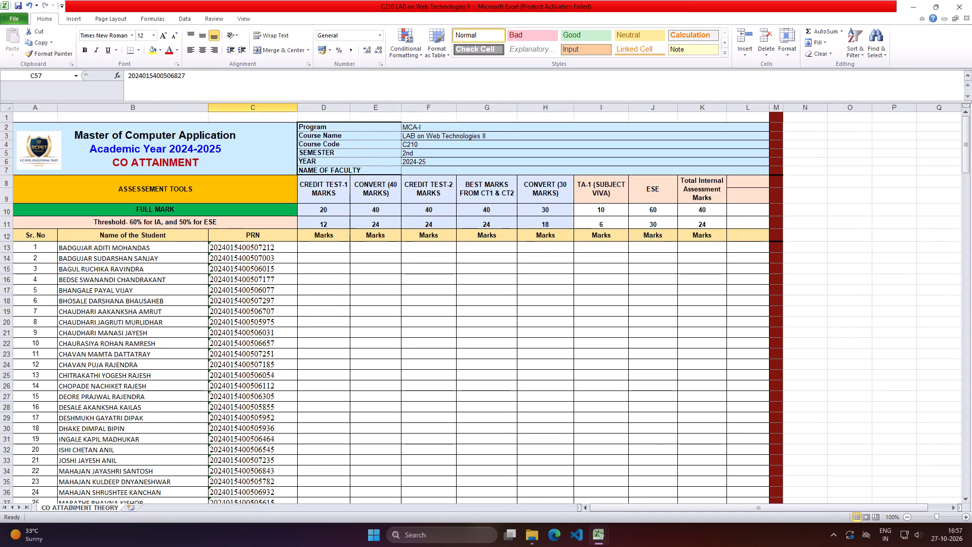
{"action": "key", "text": "ctrl+s"}
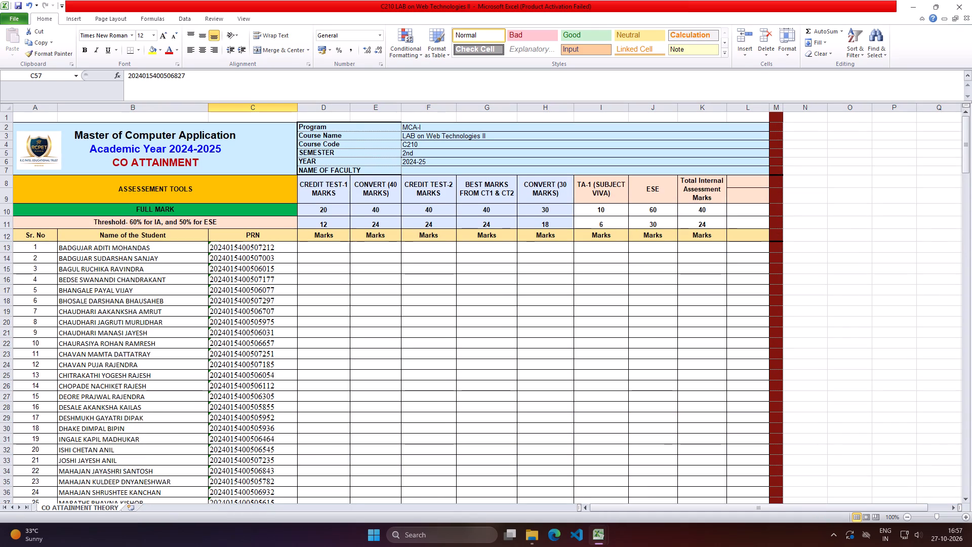
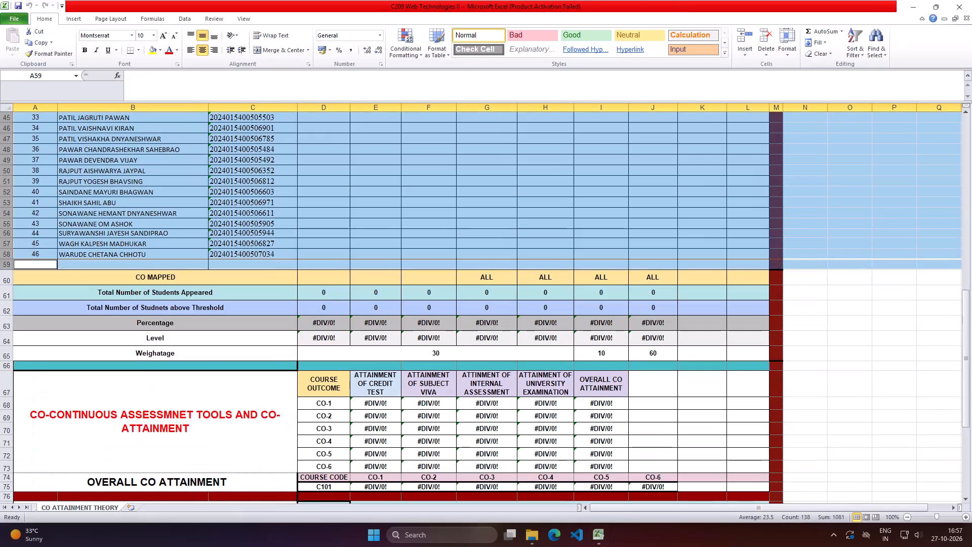
Save the C209 Web Technologies II workbook with cell A1 at the top of the sheet selected, and close it.
{"action": "key", "text": "ctrl+s"}
{"action": "key", "text": "ctrl+s"}
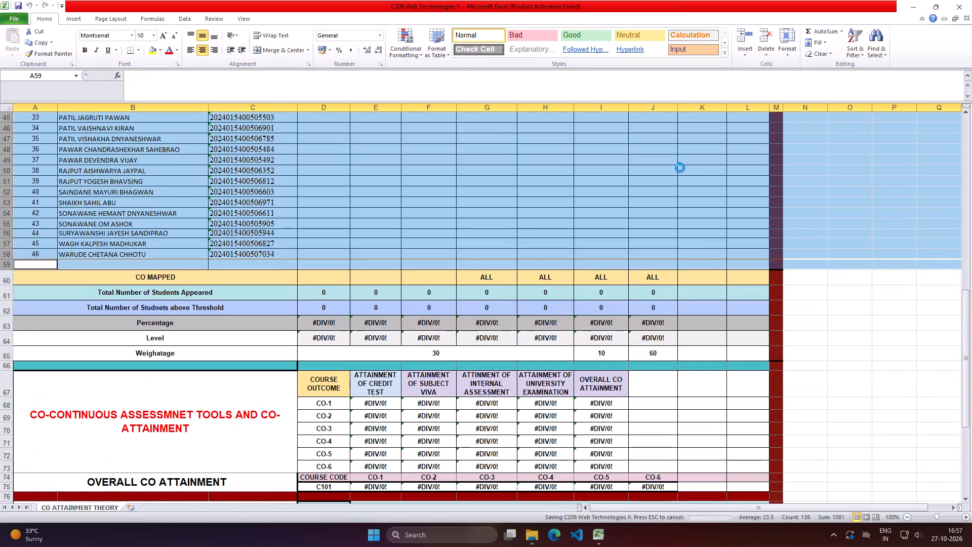
{"action": "scroll", "coordinate": [471, 203], "scroll_direction": "up", "scroll_amount": 20}
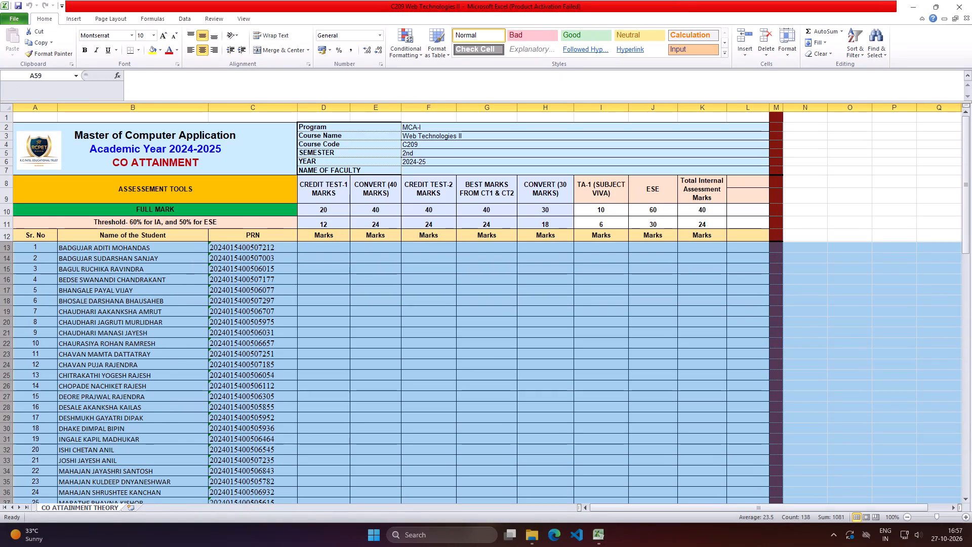
{"action": "left_click", "coordinate": [49, 119]}
{"action": "key", "text": "ctrl+s"}
{"action": "left_click", "coordinate": [967, 1]}
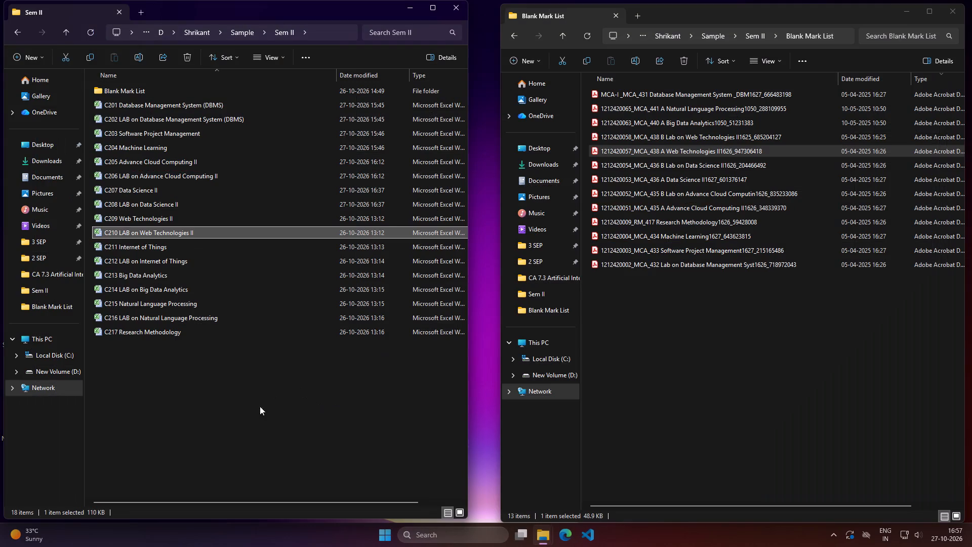
Select the C211 Internet of Things workbook in the Sem II folder in File Explorer.
{"action": "double_click", "coordinate": [259, 442]}
{"action": "left_click", "coordinate": [142, 248]}
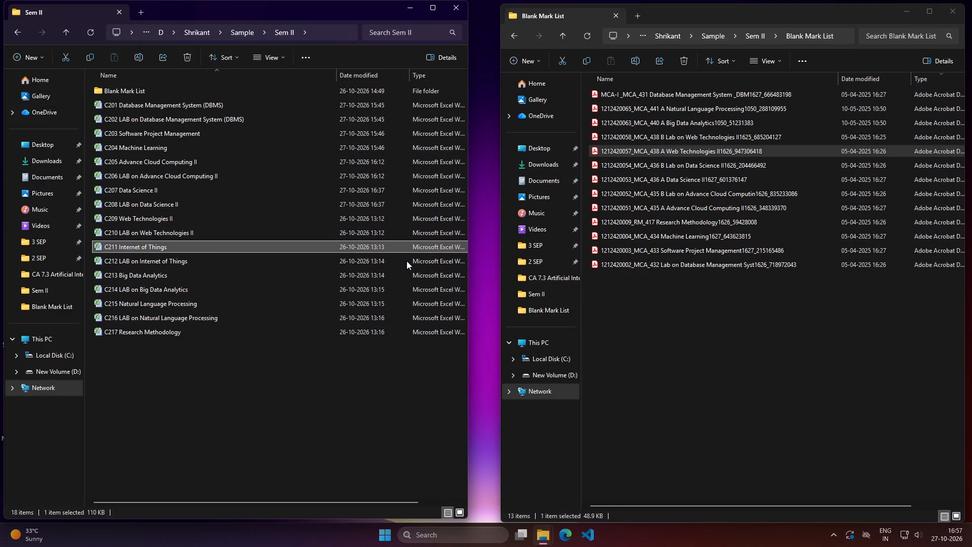
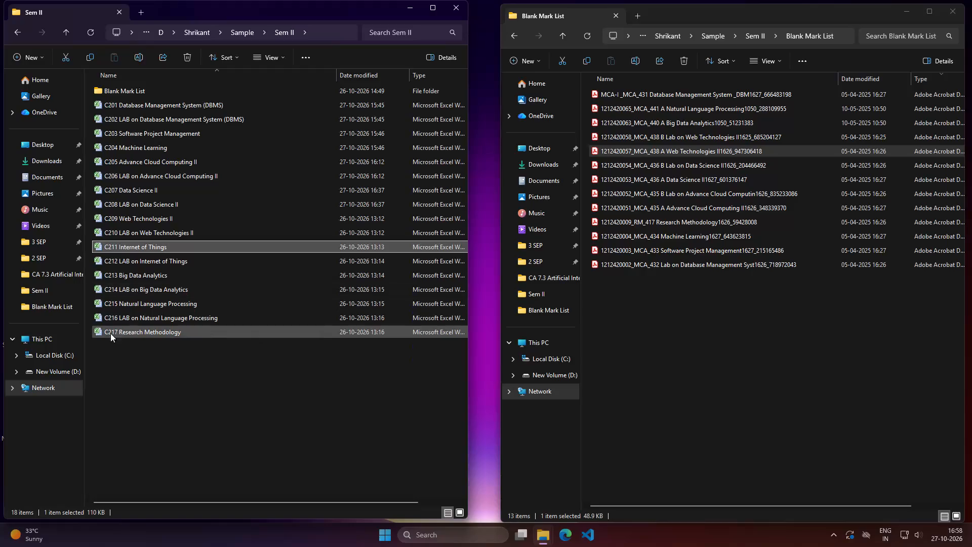
Open the C211 Internet of Things workbook from the Sem II folder.
{"action": "double_click", "coordinate": [133, 249]}
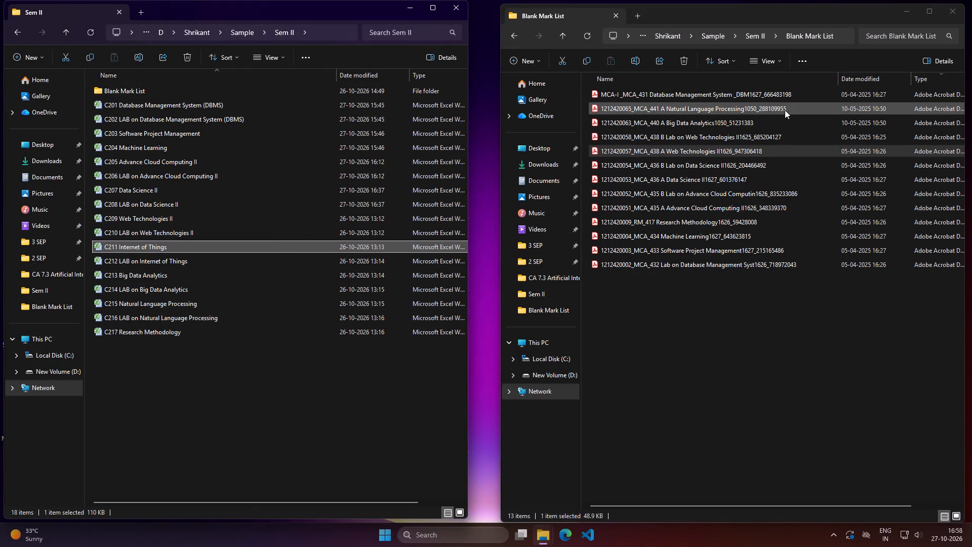
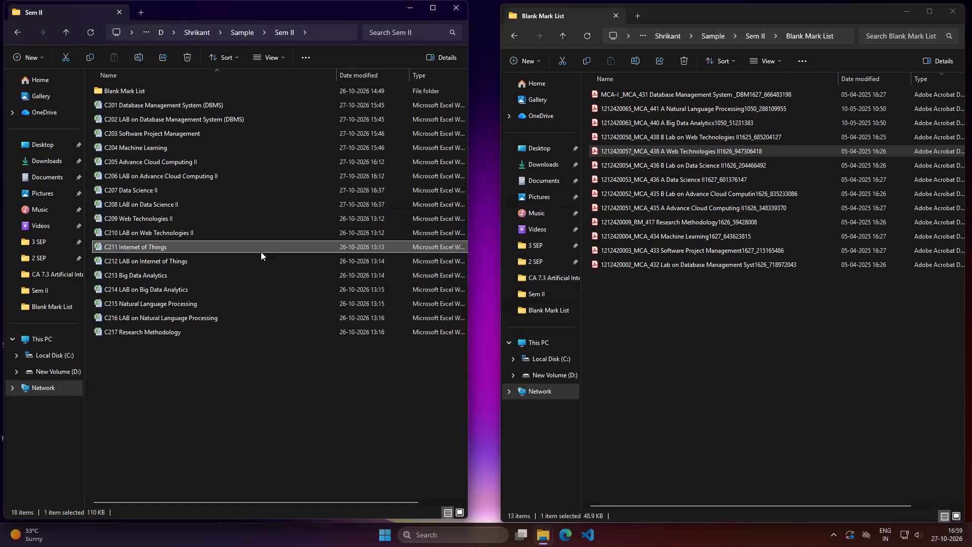
Close both open folder windows, Sem II and Blank Mark List.
{"action": "key", "text": "alt+F4"}
{"action": "key", "text": "alt+F4"}
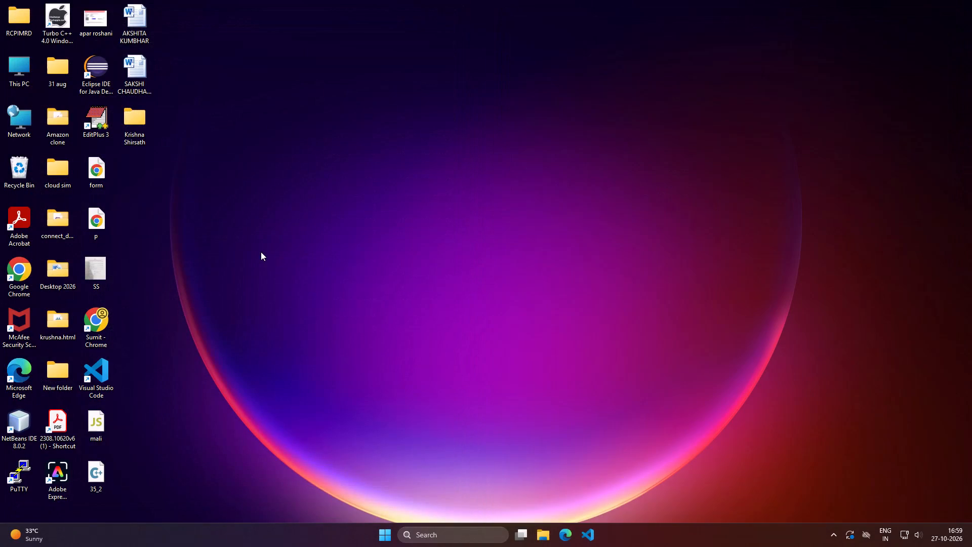
Open the \\imrd network location using the Run dialog.
{"action": "key", "text": "super+r"}
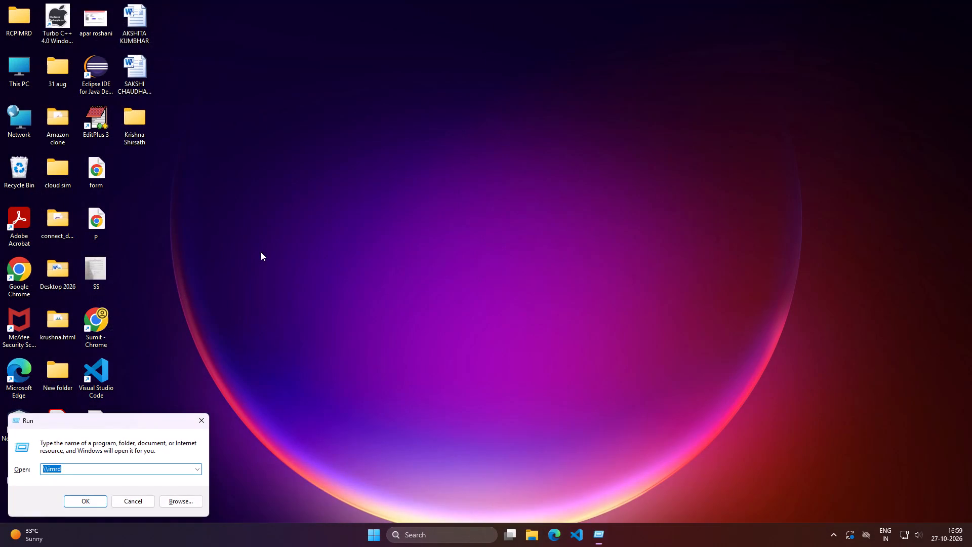
{"action": "key", "text": "Return"}
{"action": "key", "text": "Return"}
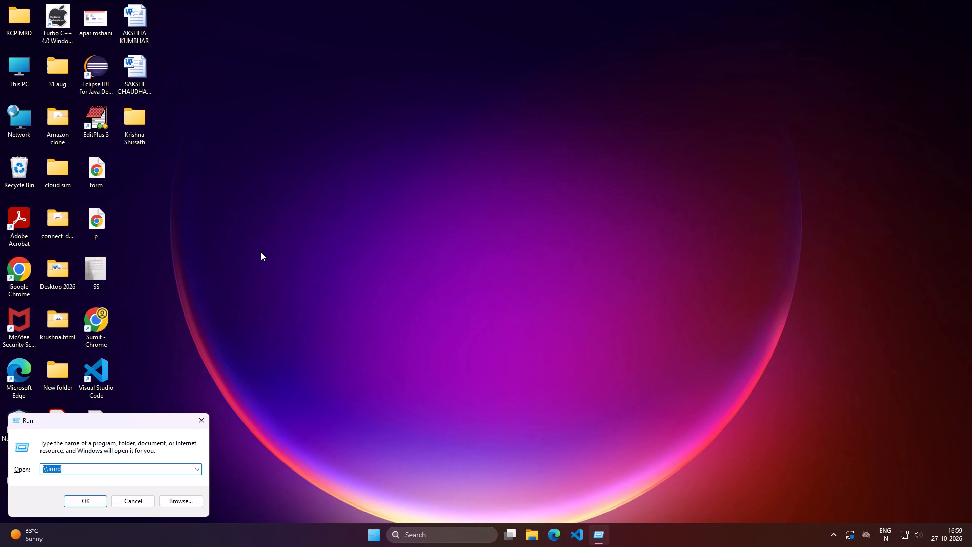
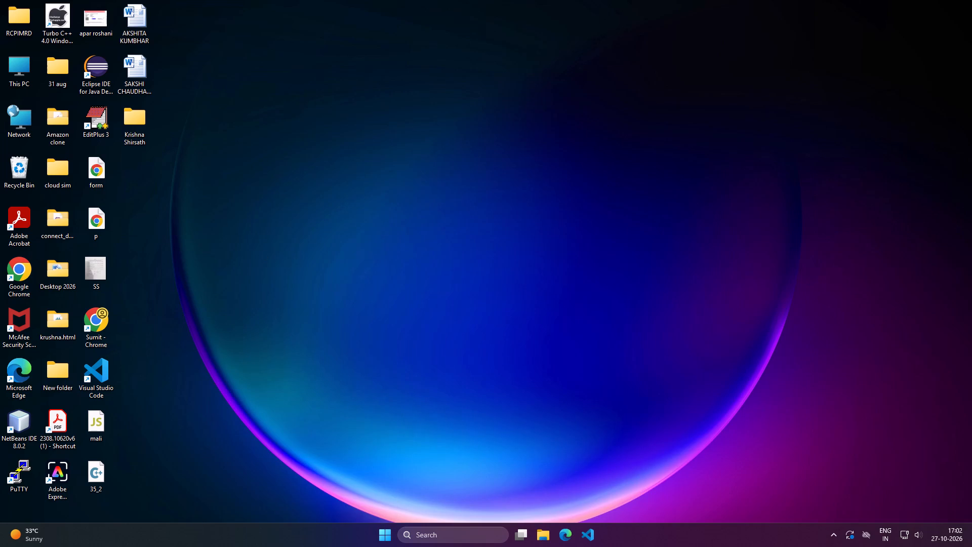
Open This PC from the desktop.
{"action": "key", "text": "Down"}
{"action": "key", "text": "Return"}
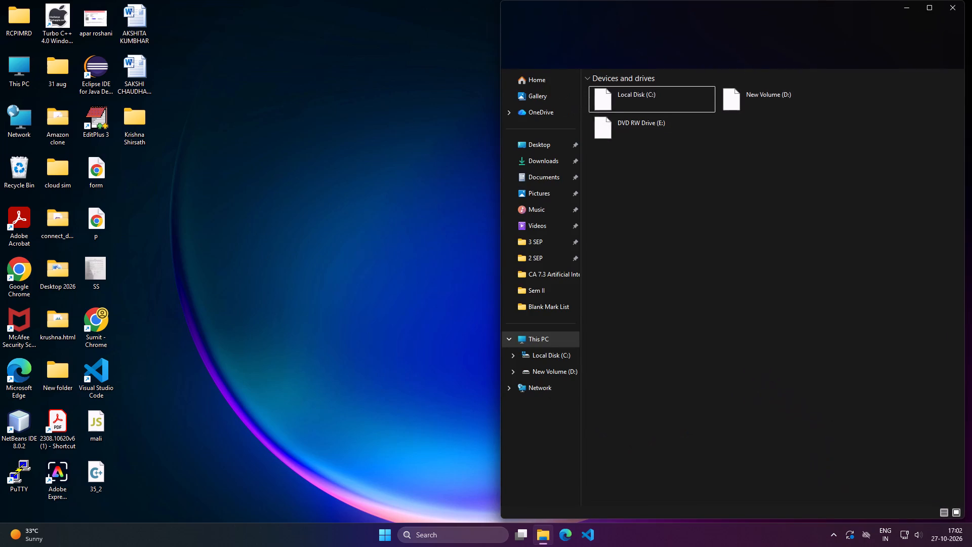
Move the focus from the drive list to the This PC entry in the folder tree.
{"action": "key", "text": "Left"}
{"action": "key", "text": "Left"}
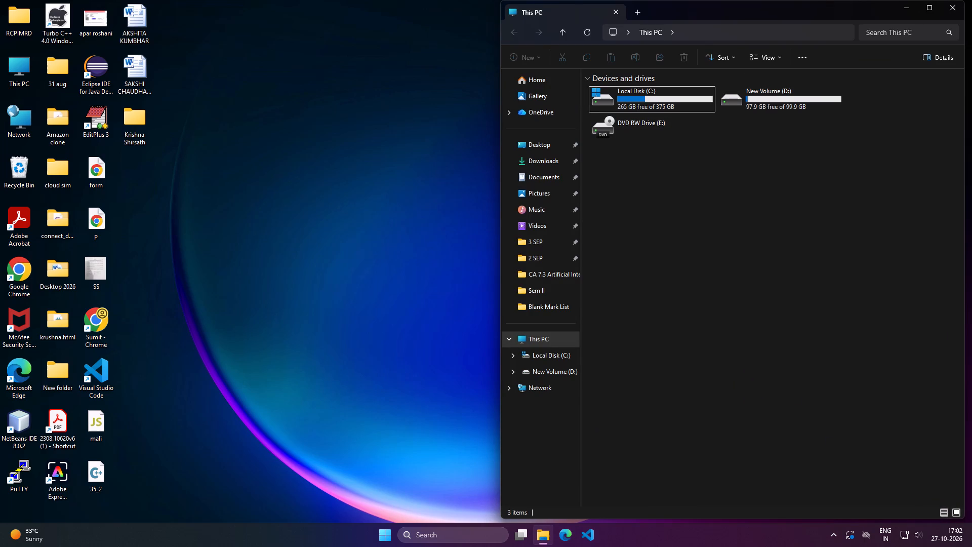